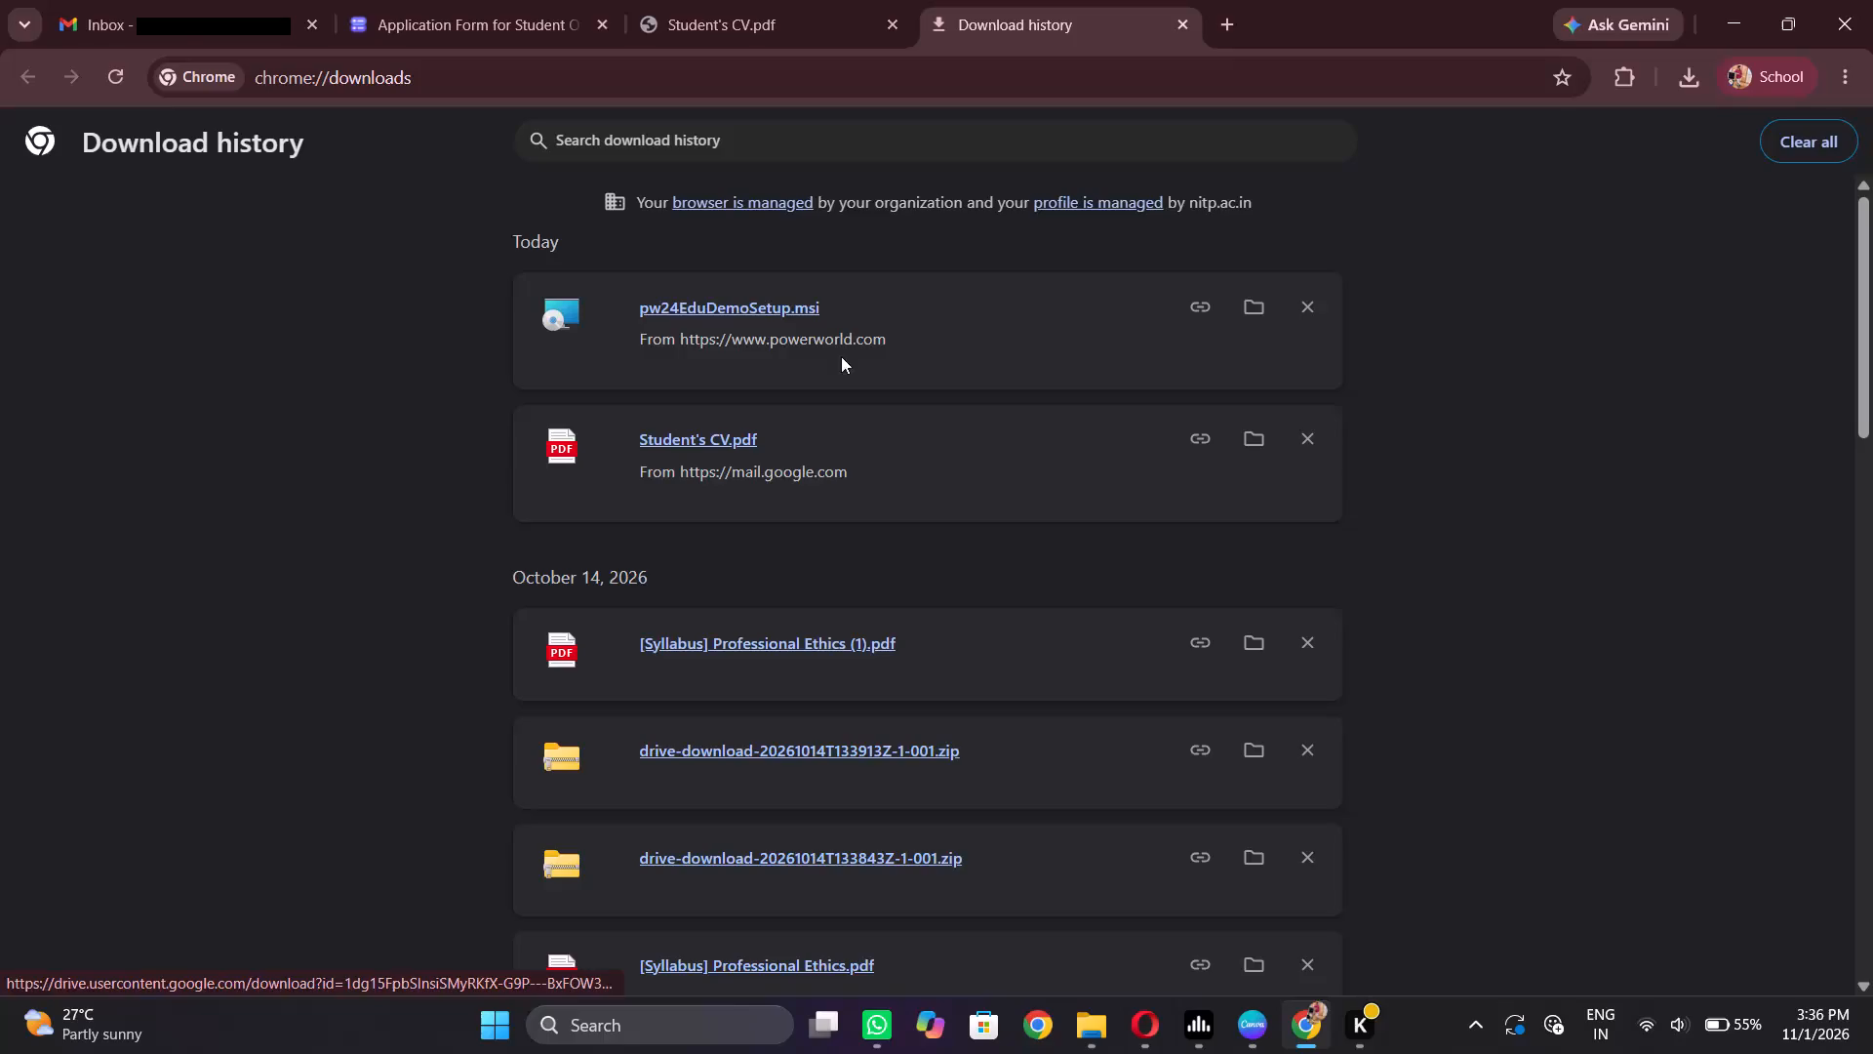
Look through the blank Student's CV.pdf form in the browser from the personal details down to the declaration.
{"action": "left_click", "coordinate": [731, 0]}
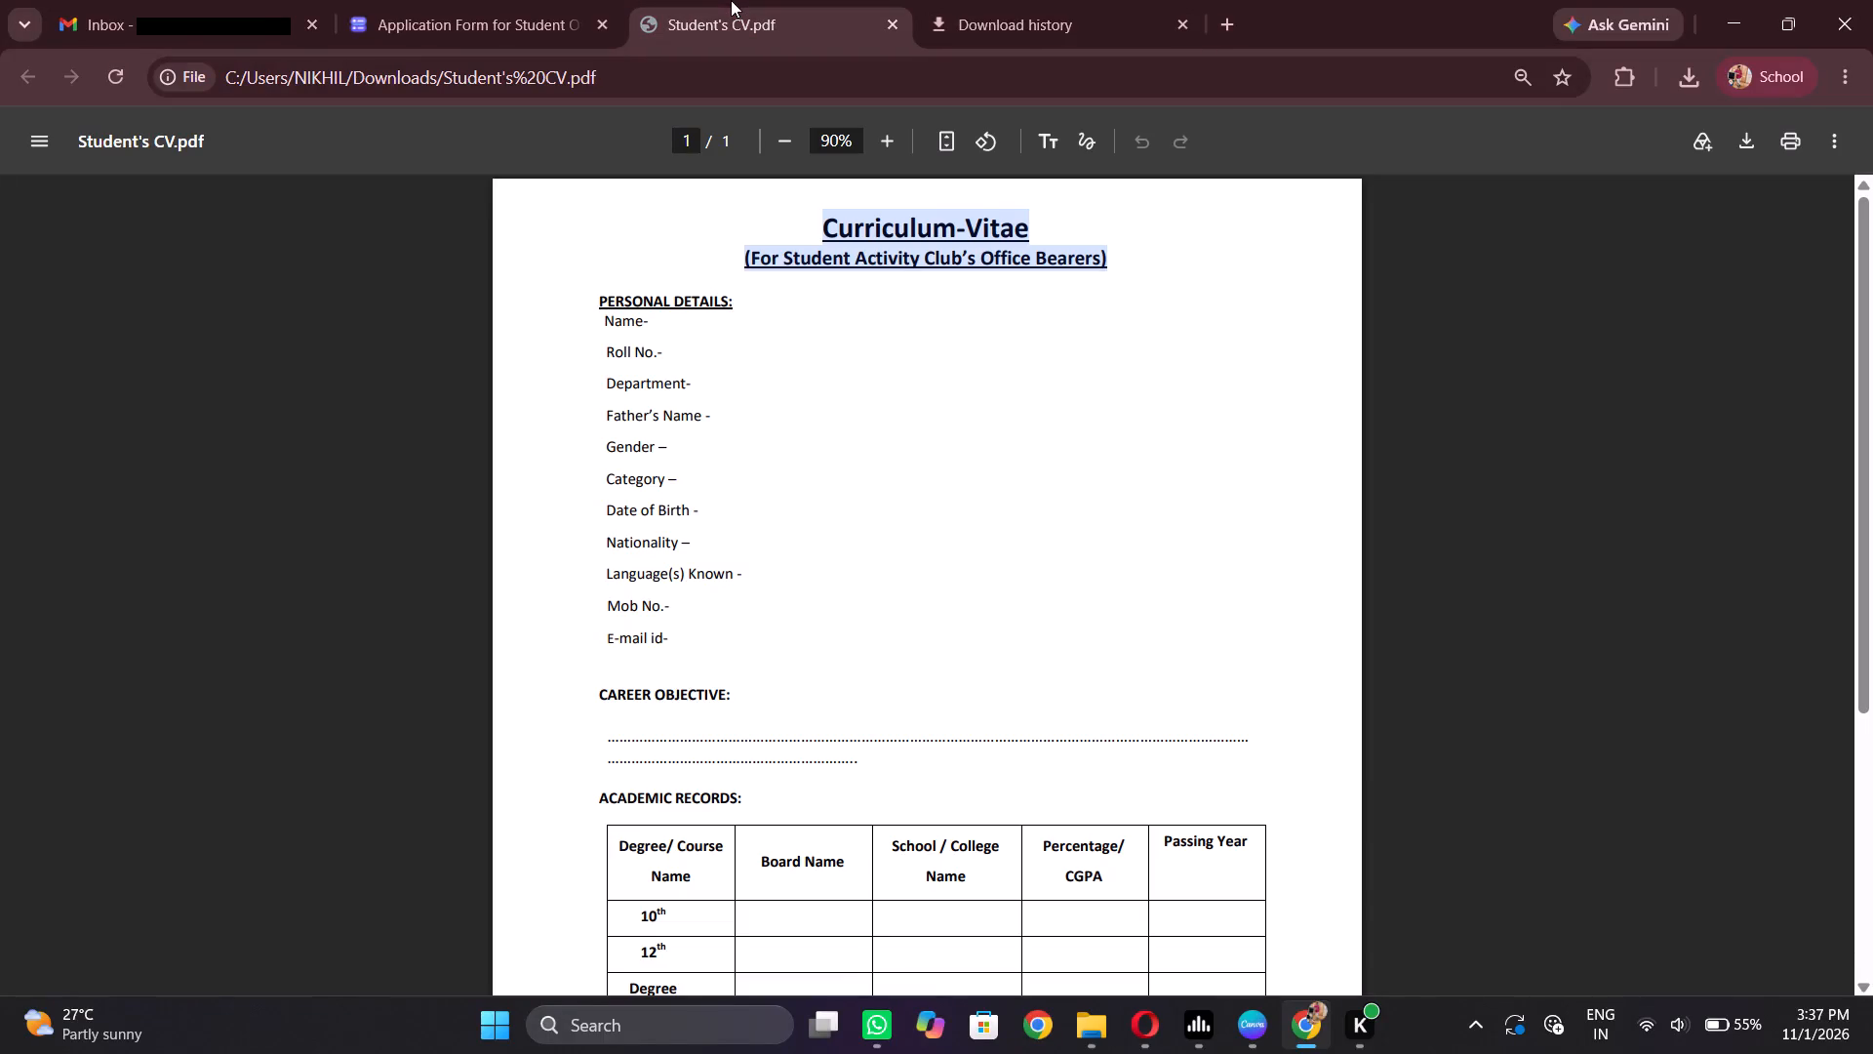
{"action": "scroll", "coordinate": [1076, 549], "scroll_direction": "down", "scroll_amount": 2}
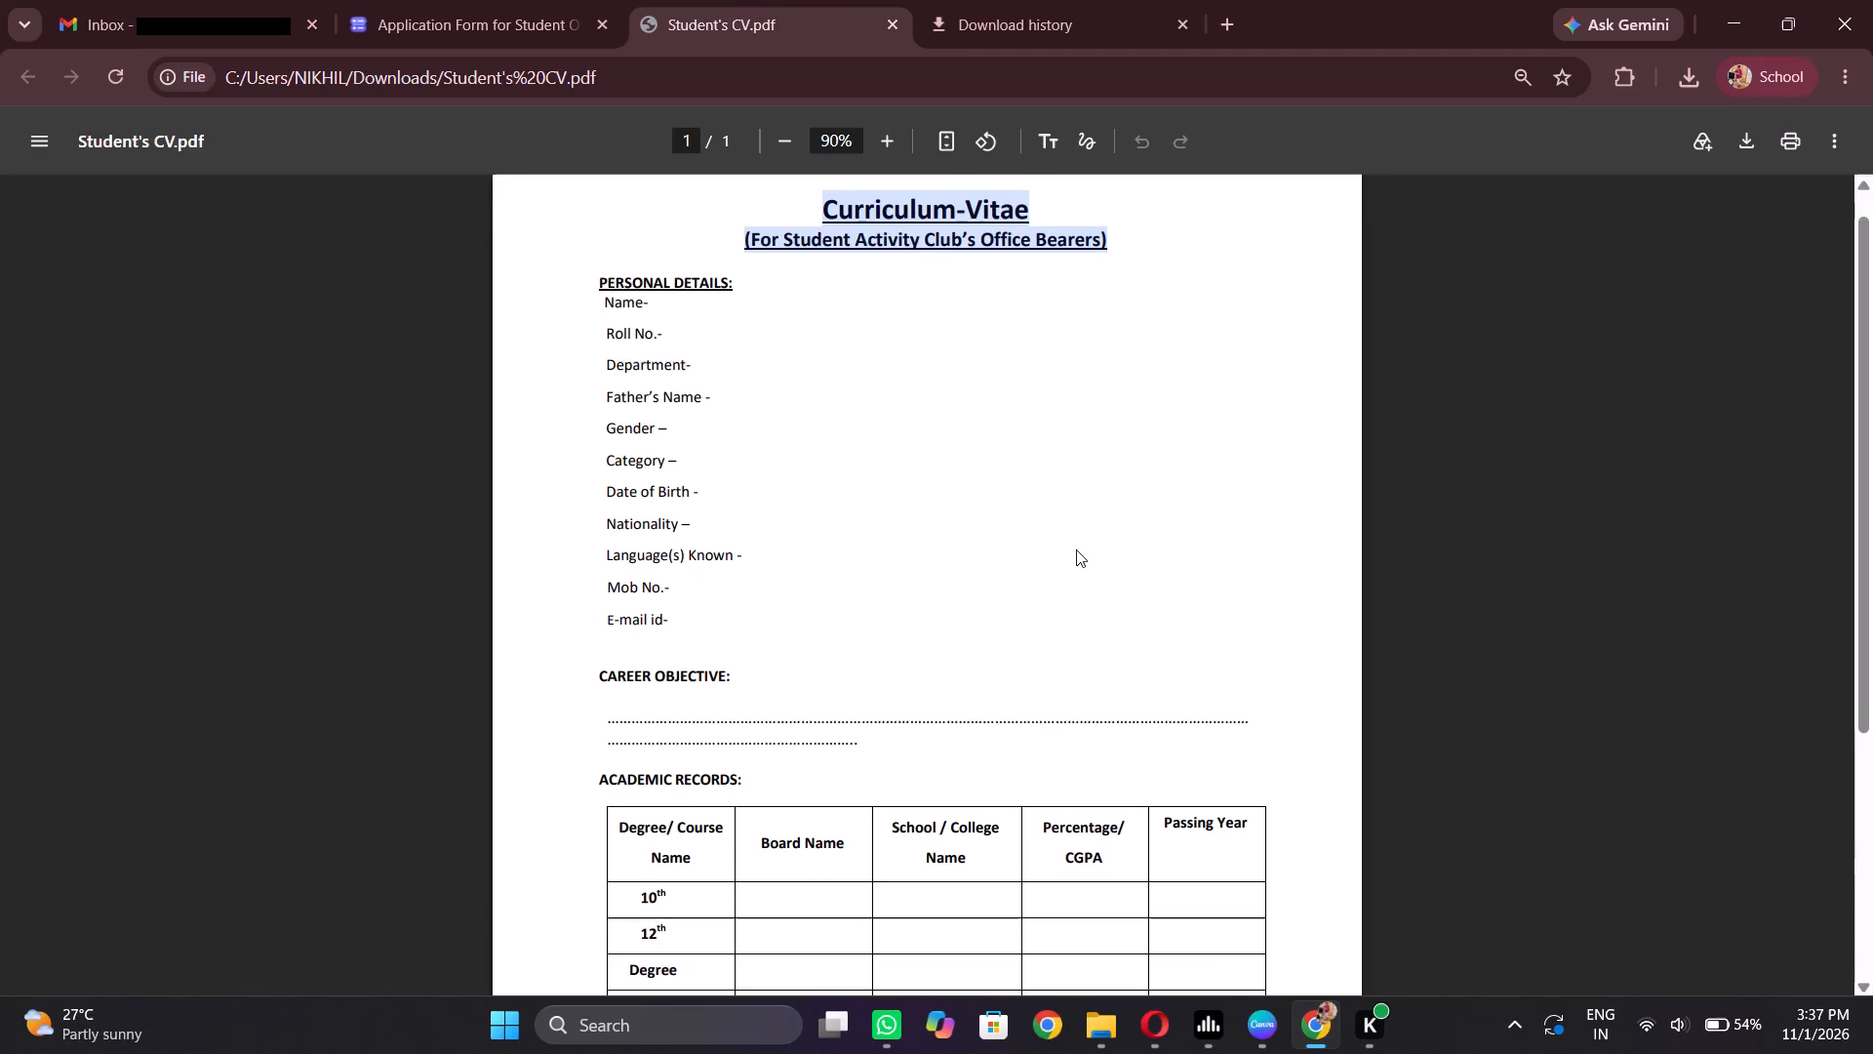
{"action": "scroll", "coordinate": [1076, 549], "scroll_direction": "down", "scroll_amount": 6}
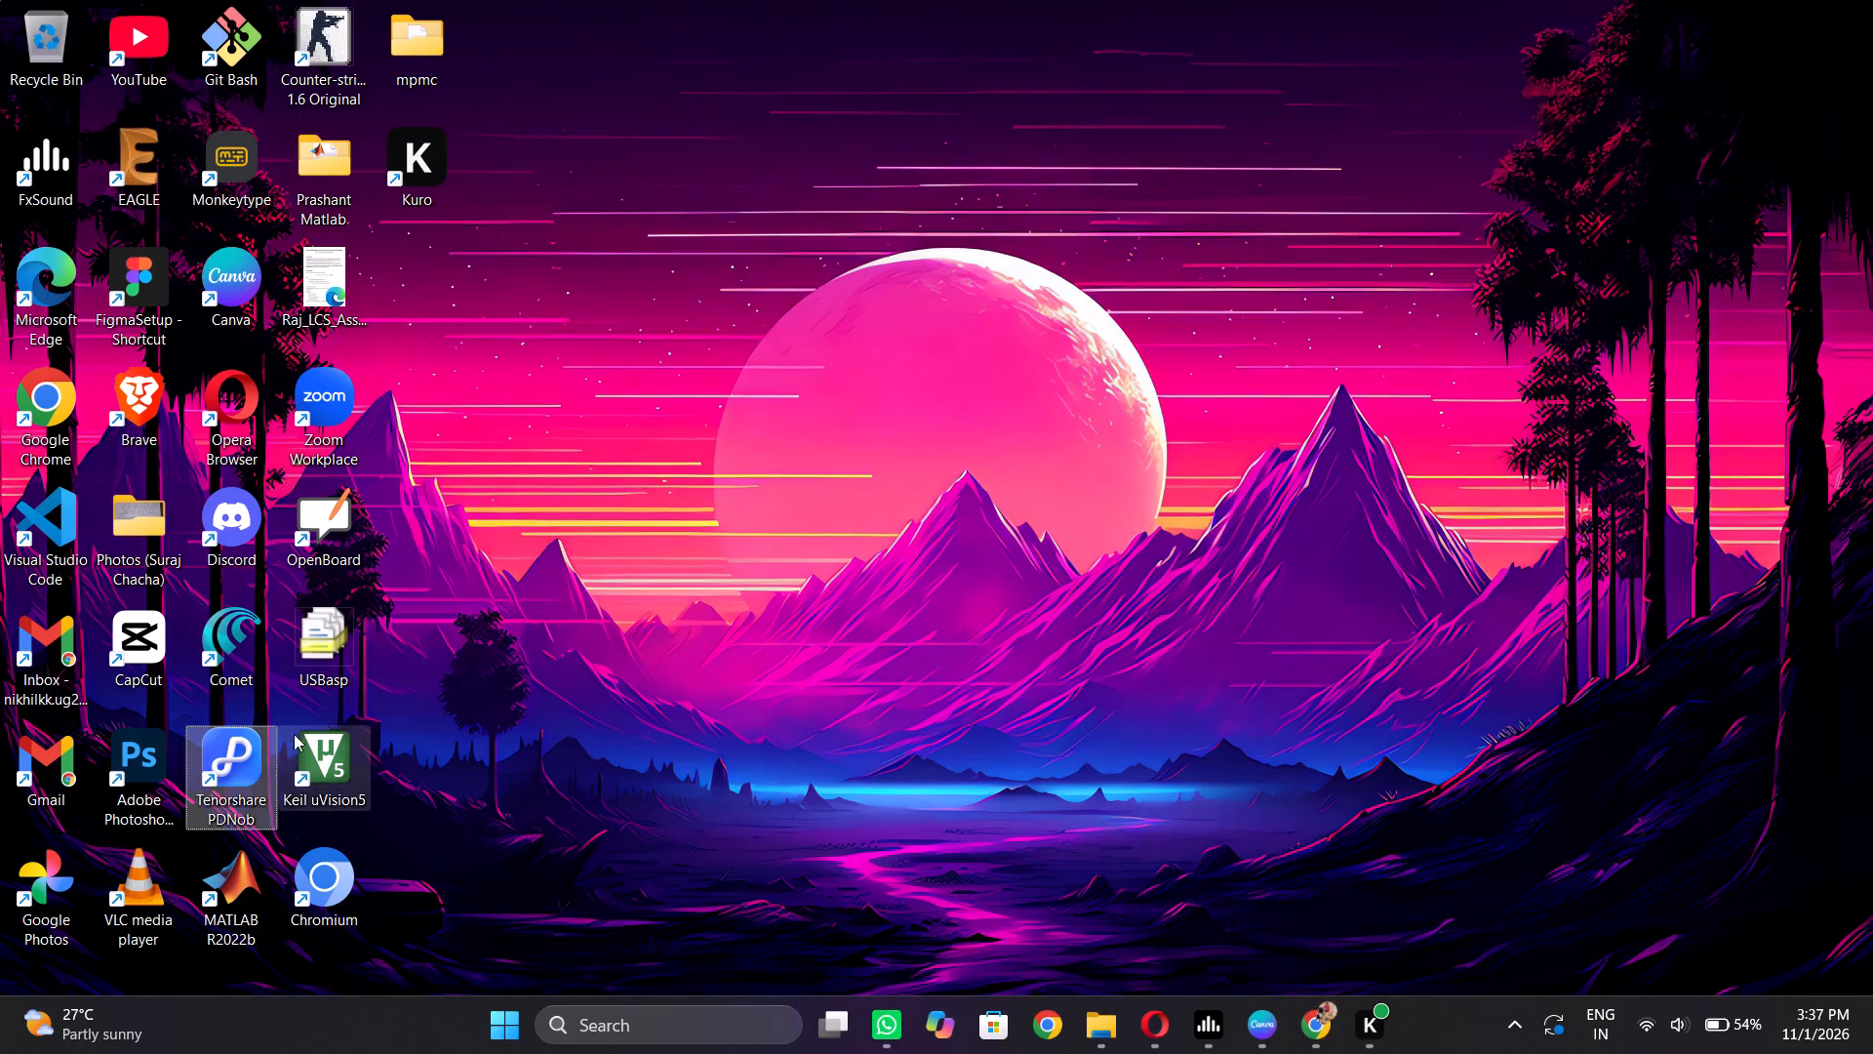
Launch Tenorshare PDNob from the desktop and open the recent file Student's CV.pdf.
{"action": "double_click", "coordinate": [215, 777]}
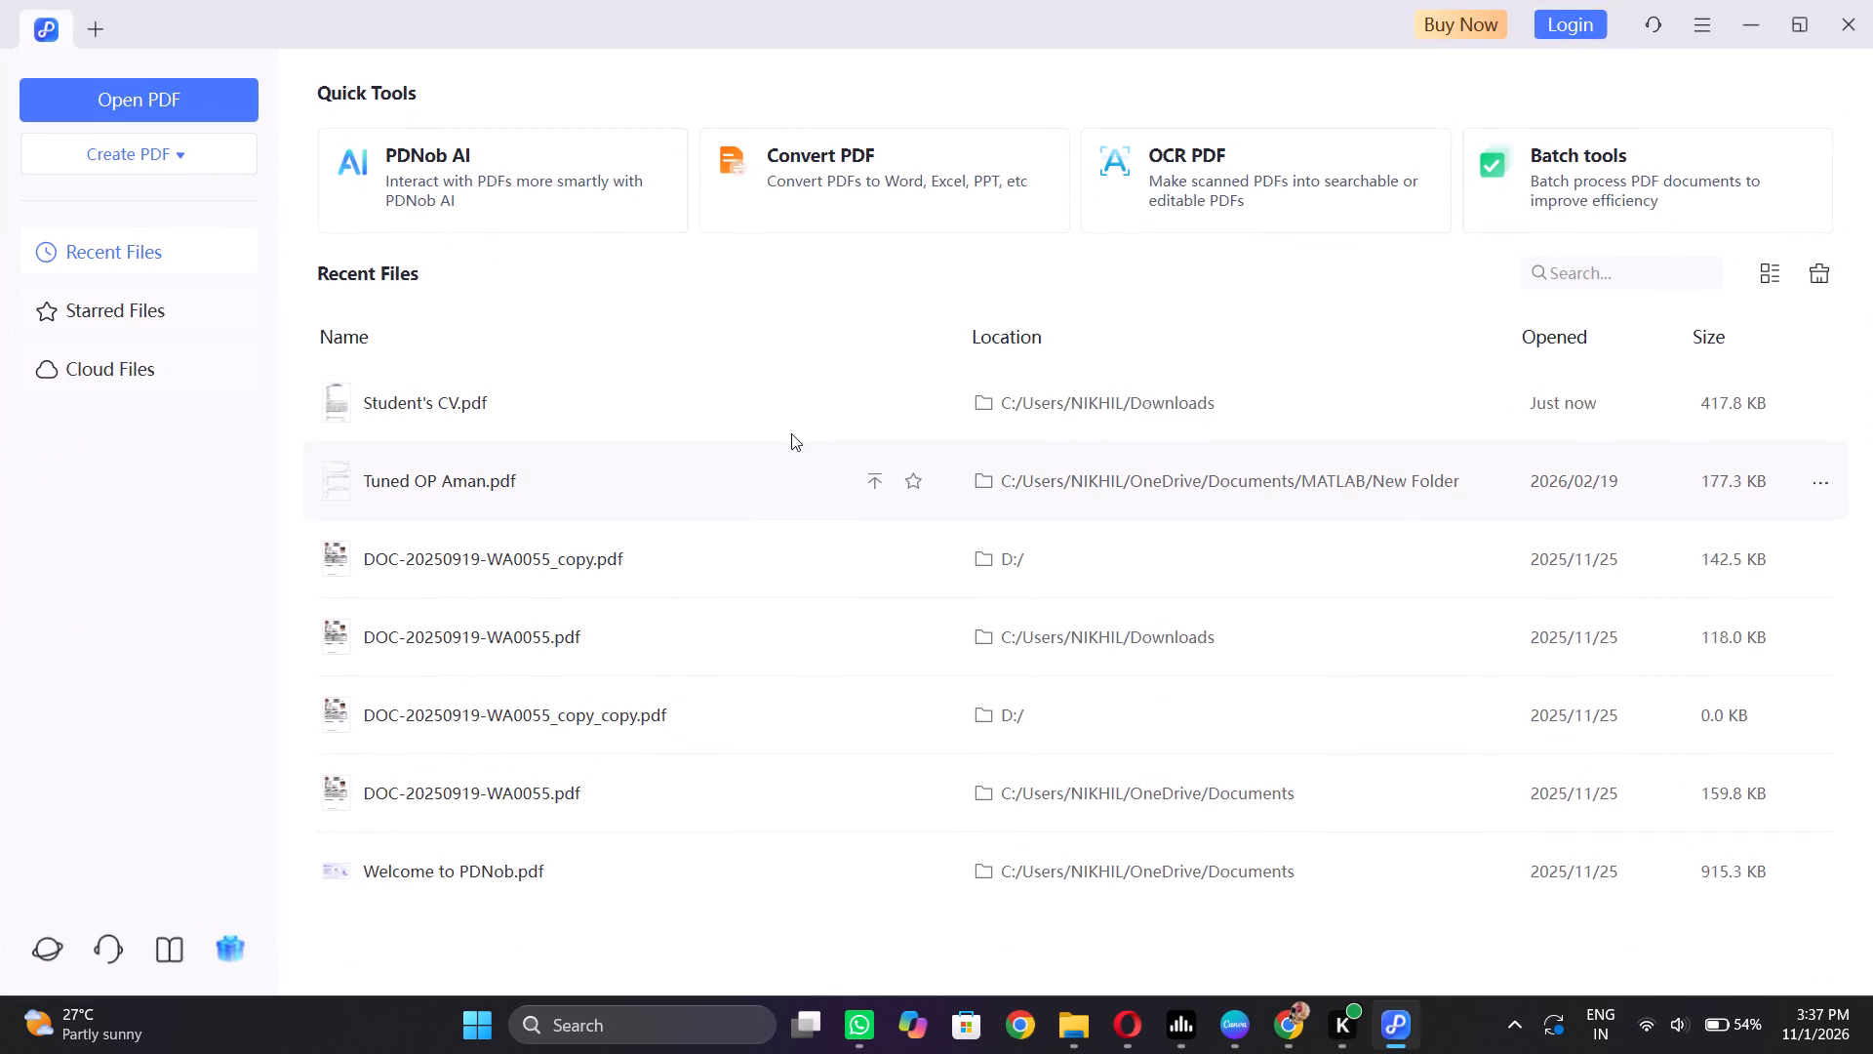
{"action": "double_click", "coordinate": [685, 418]}
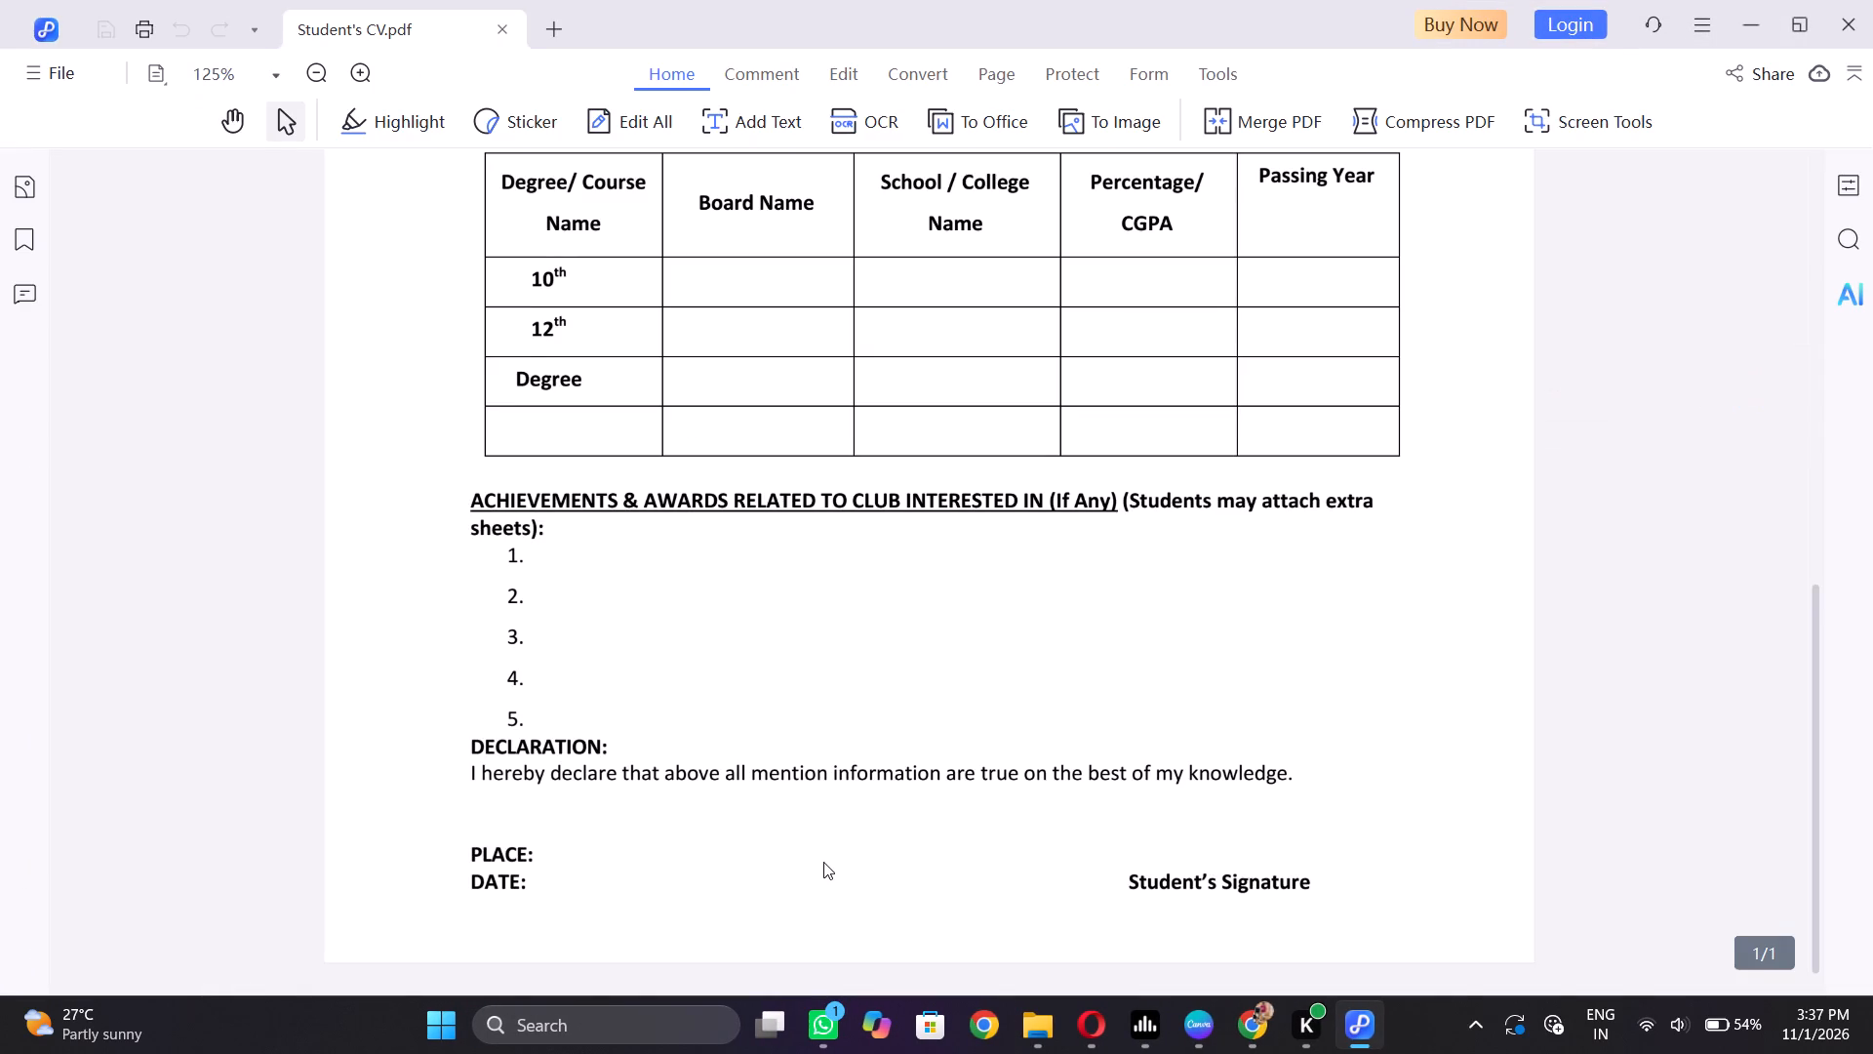
Turn on Edit All mode for the CV so its personal details fields can be filled in.
{"action": "scroll", "coordinate": [823, 862], "scroll_direction": "up", "scroll_amount": 7}
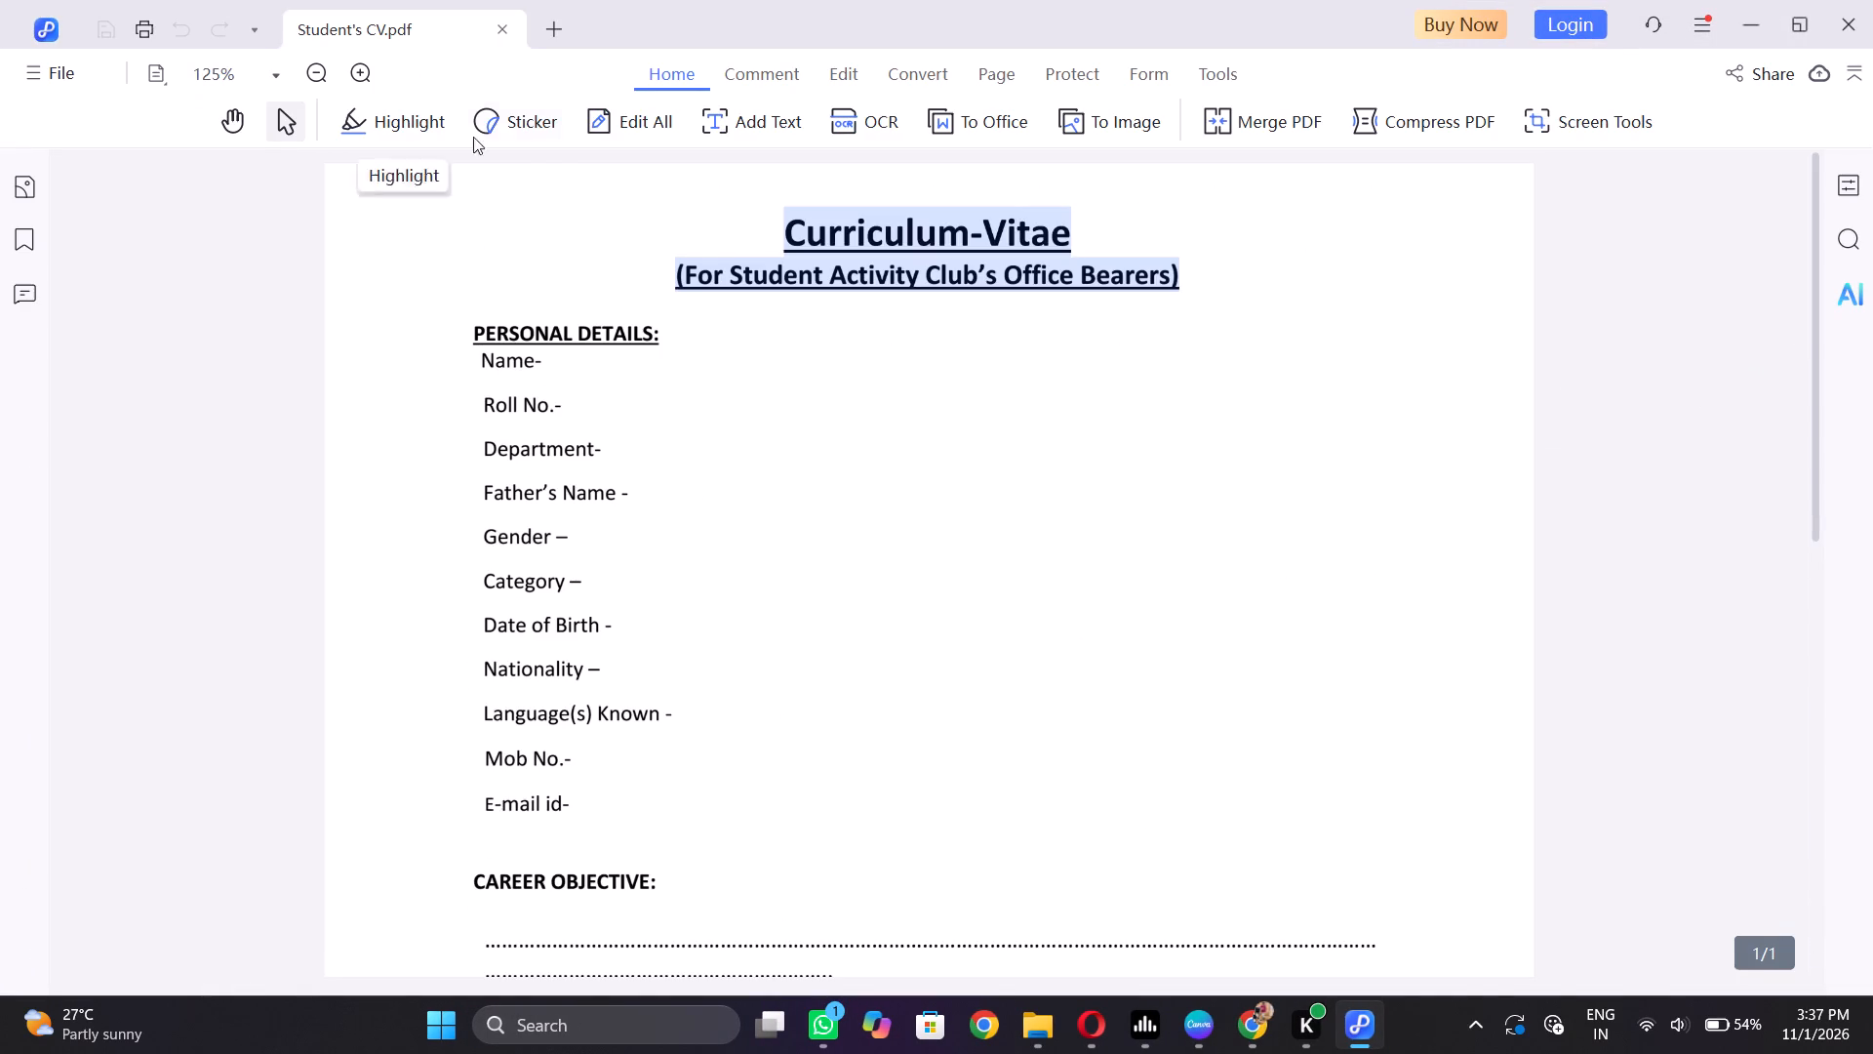
{"action": "left_click", "coordinate": [603, 343]}
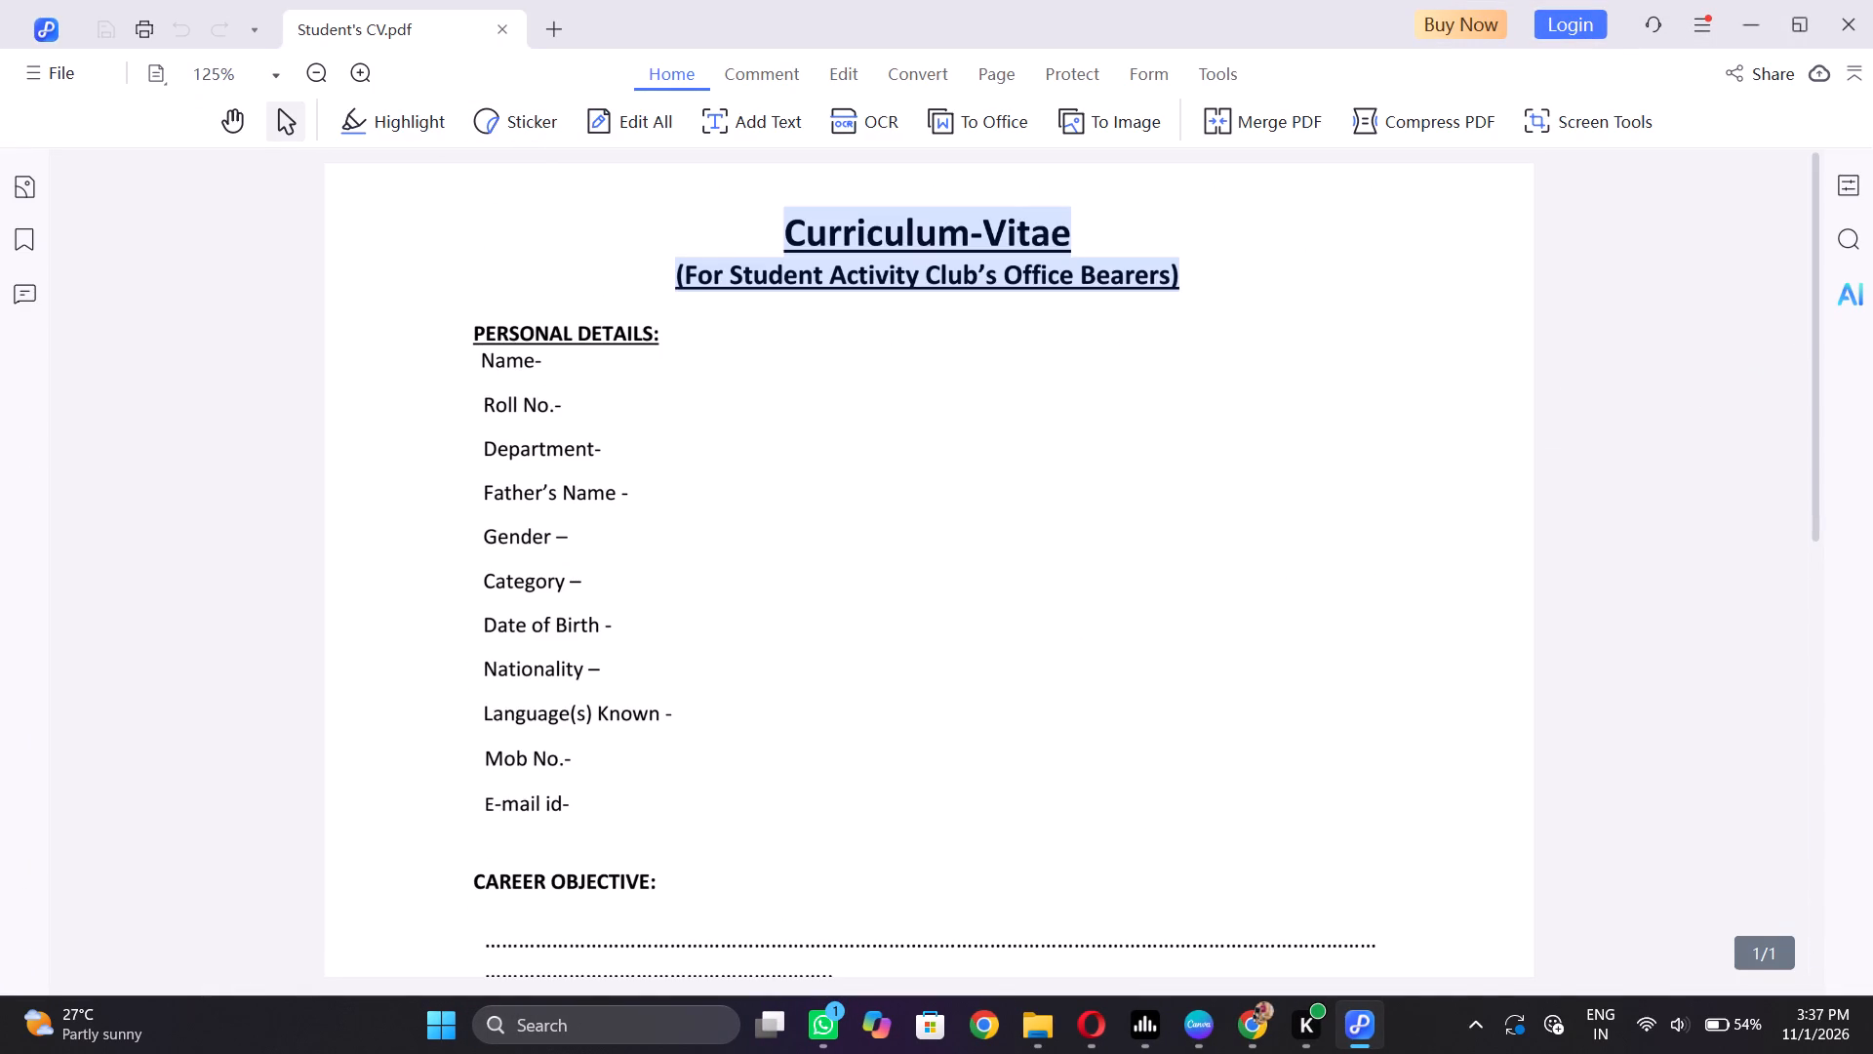
{"action": "left_click", "coordinate": [542, 362]}
{"action": "left_click", "coordinate": [641, 117]}
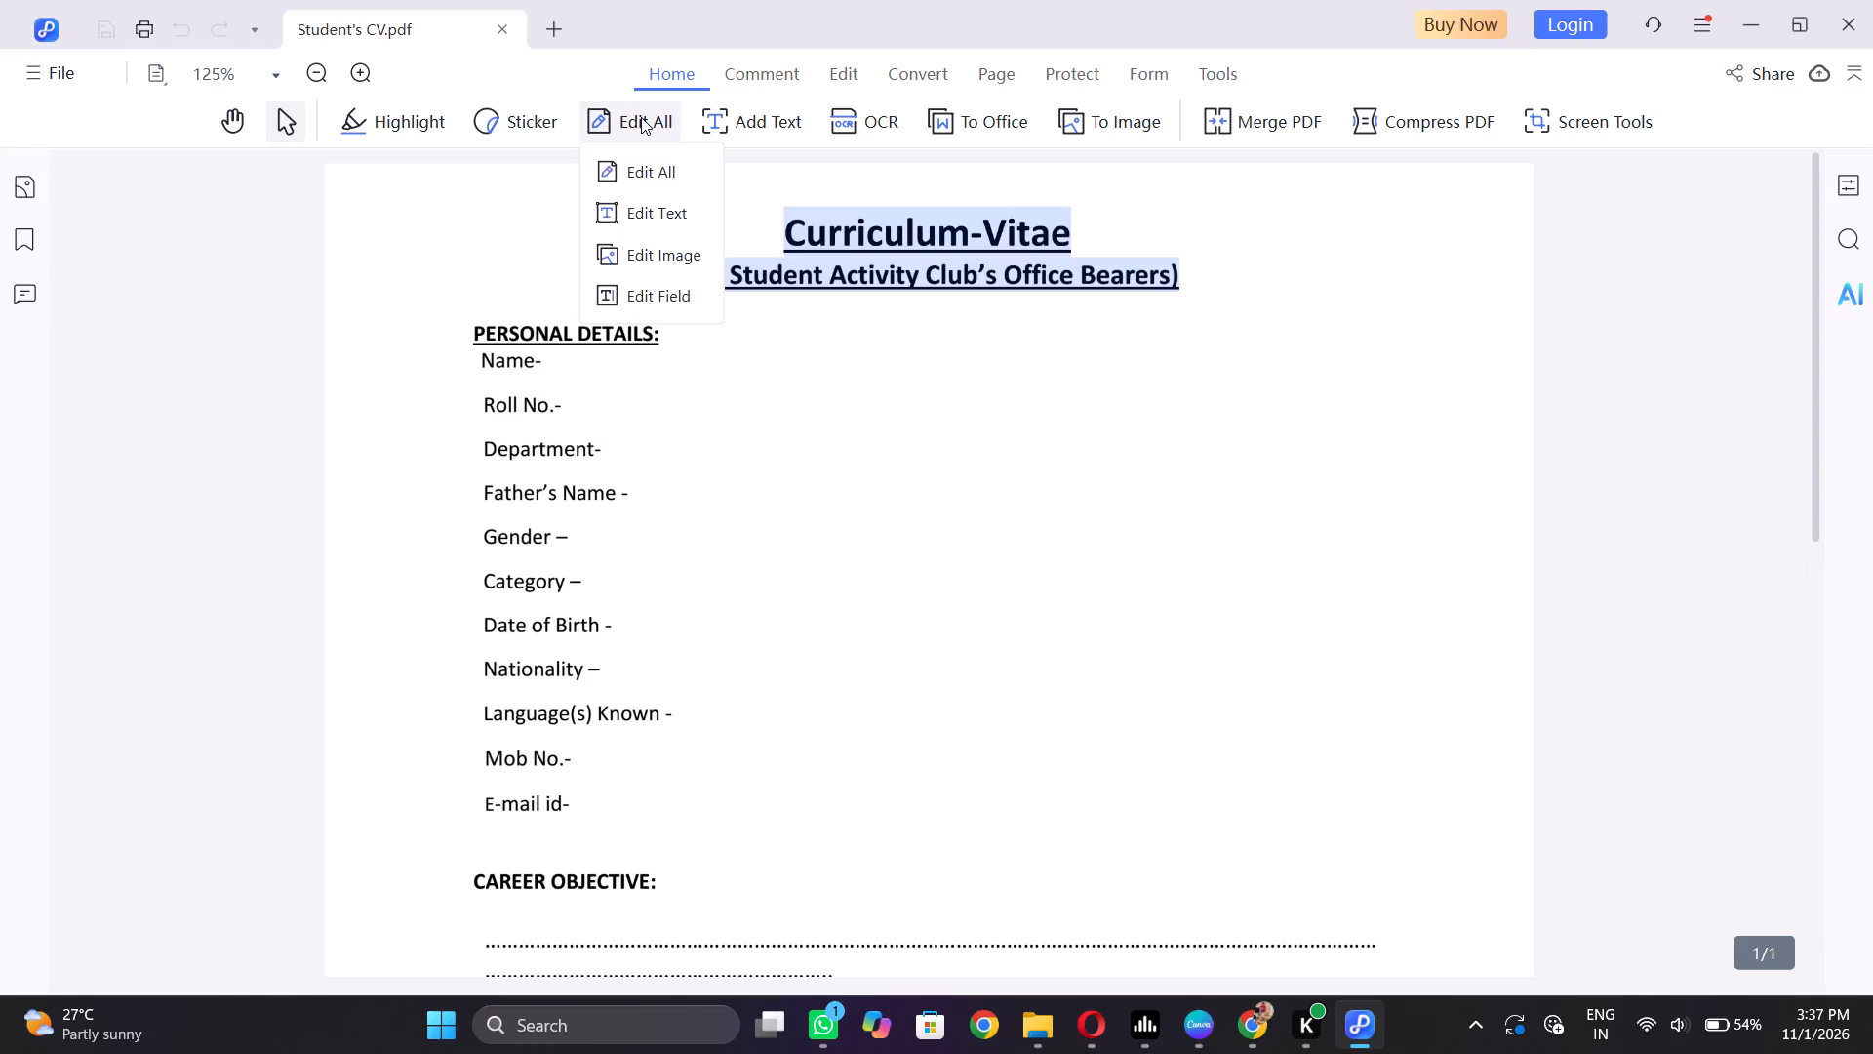
{"action": "left_click", "coordinate": [644, 161]}
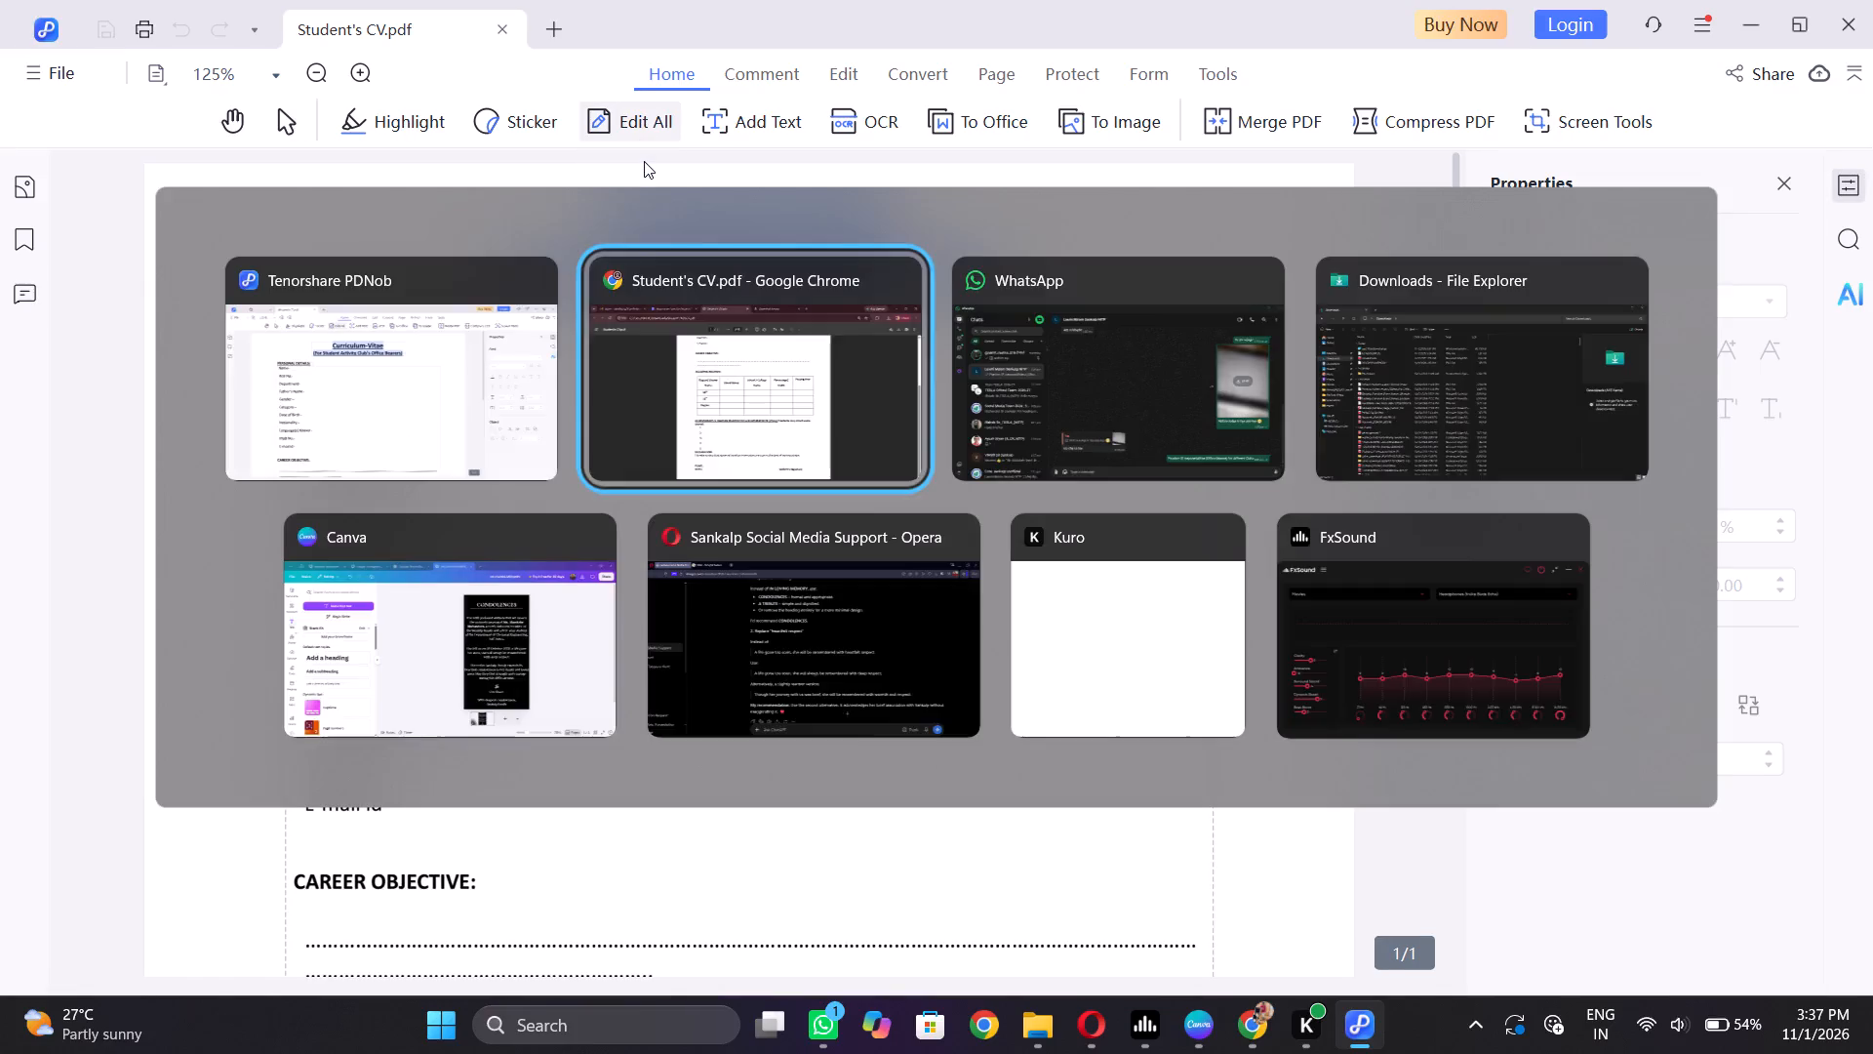
Switch back to Chrome and look over the CV, the student application form and the download history.
{"action": "scroll", "coordinate": [968, 507], "scroll_direction": "up", "scroll_amount": 8}
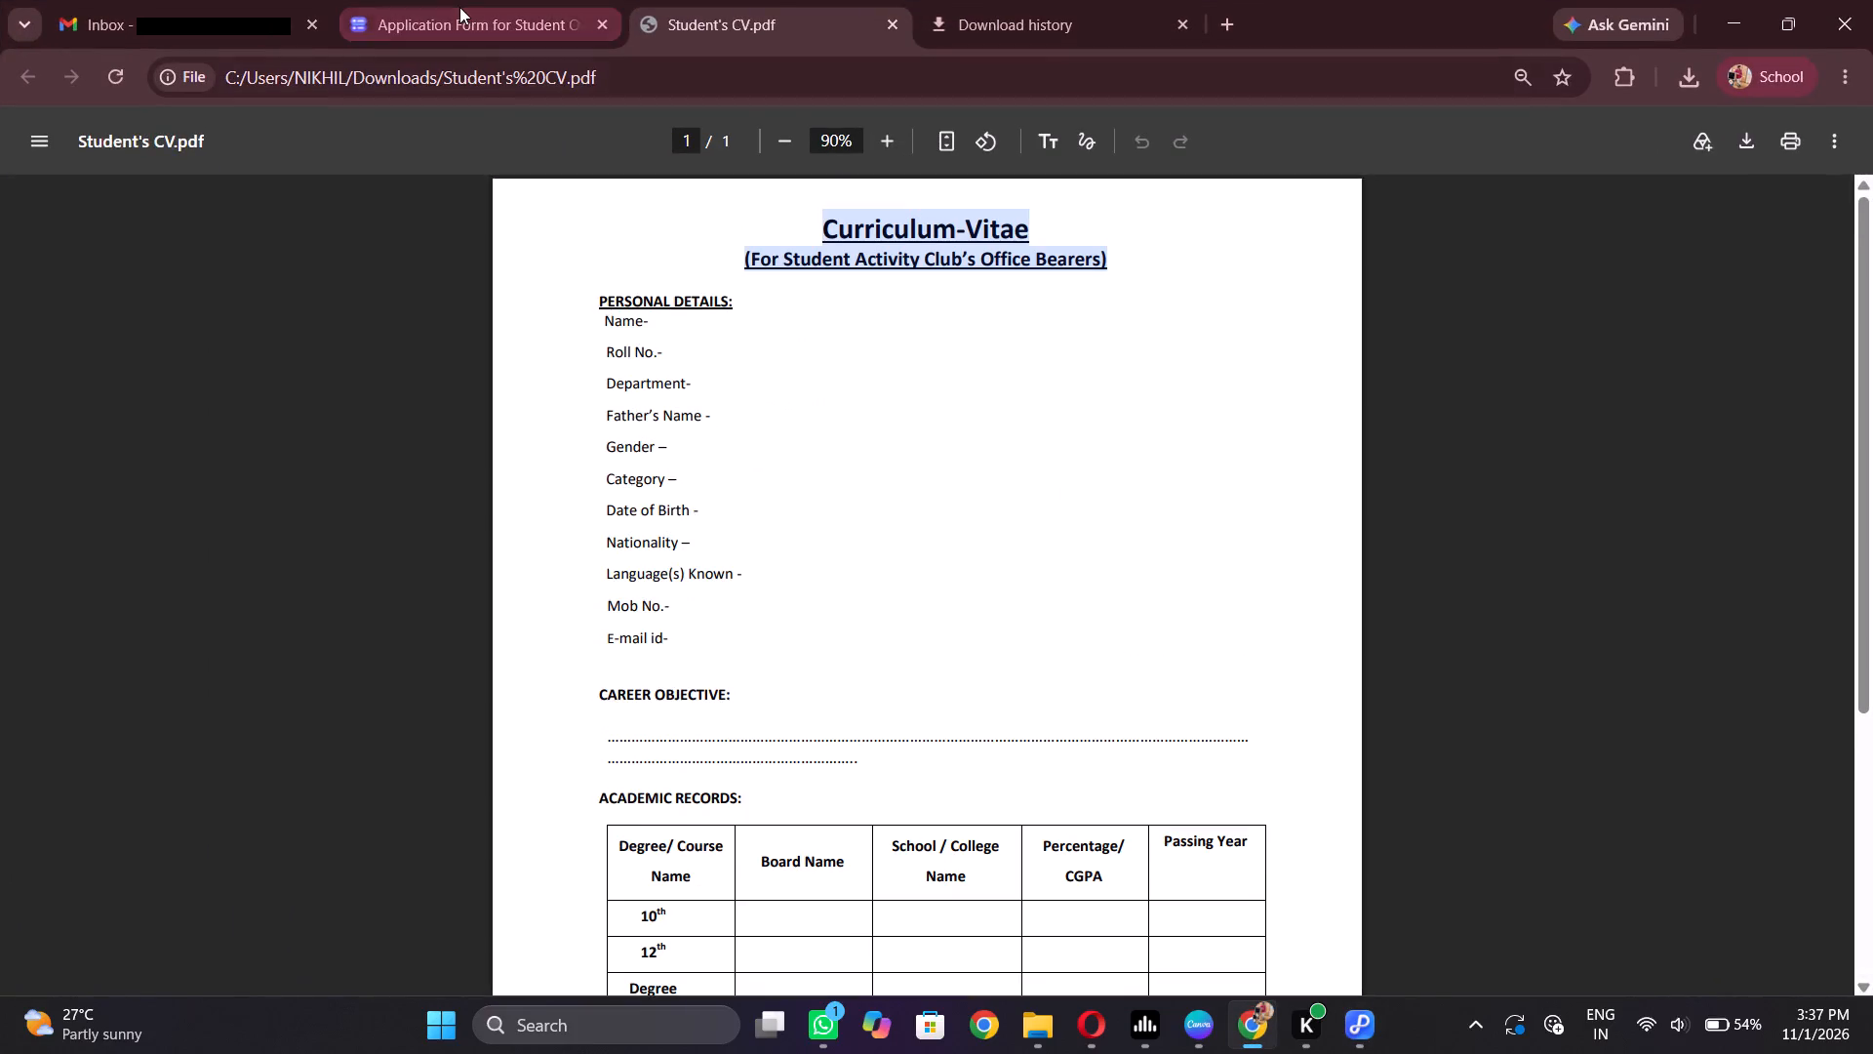
{"action": "left_click", "coordinate": [459, 7]}
{"action": "left_click", "coordinate": [1015, 0]}
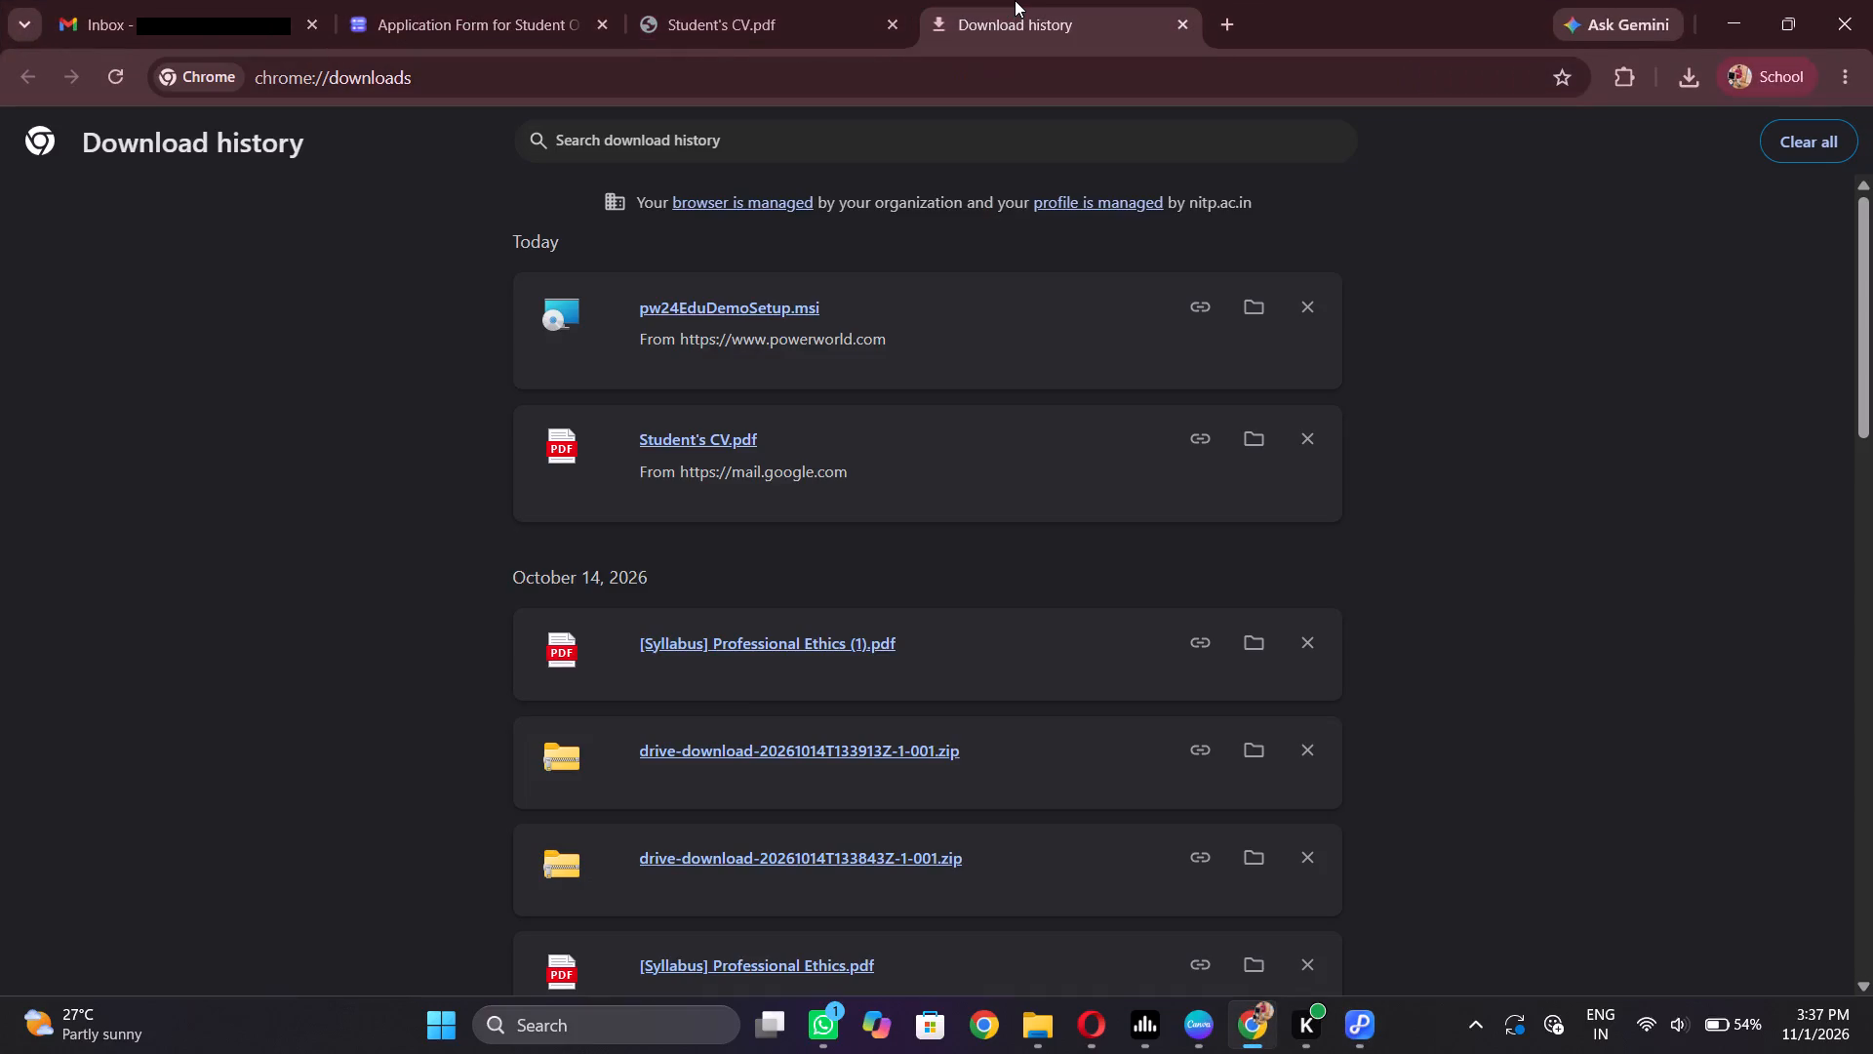
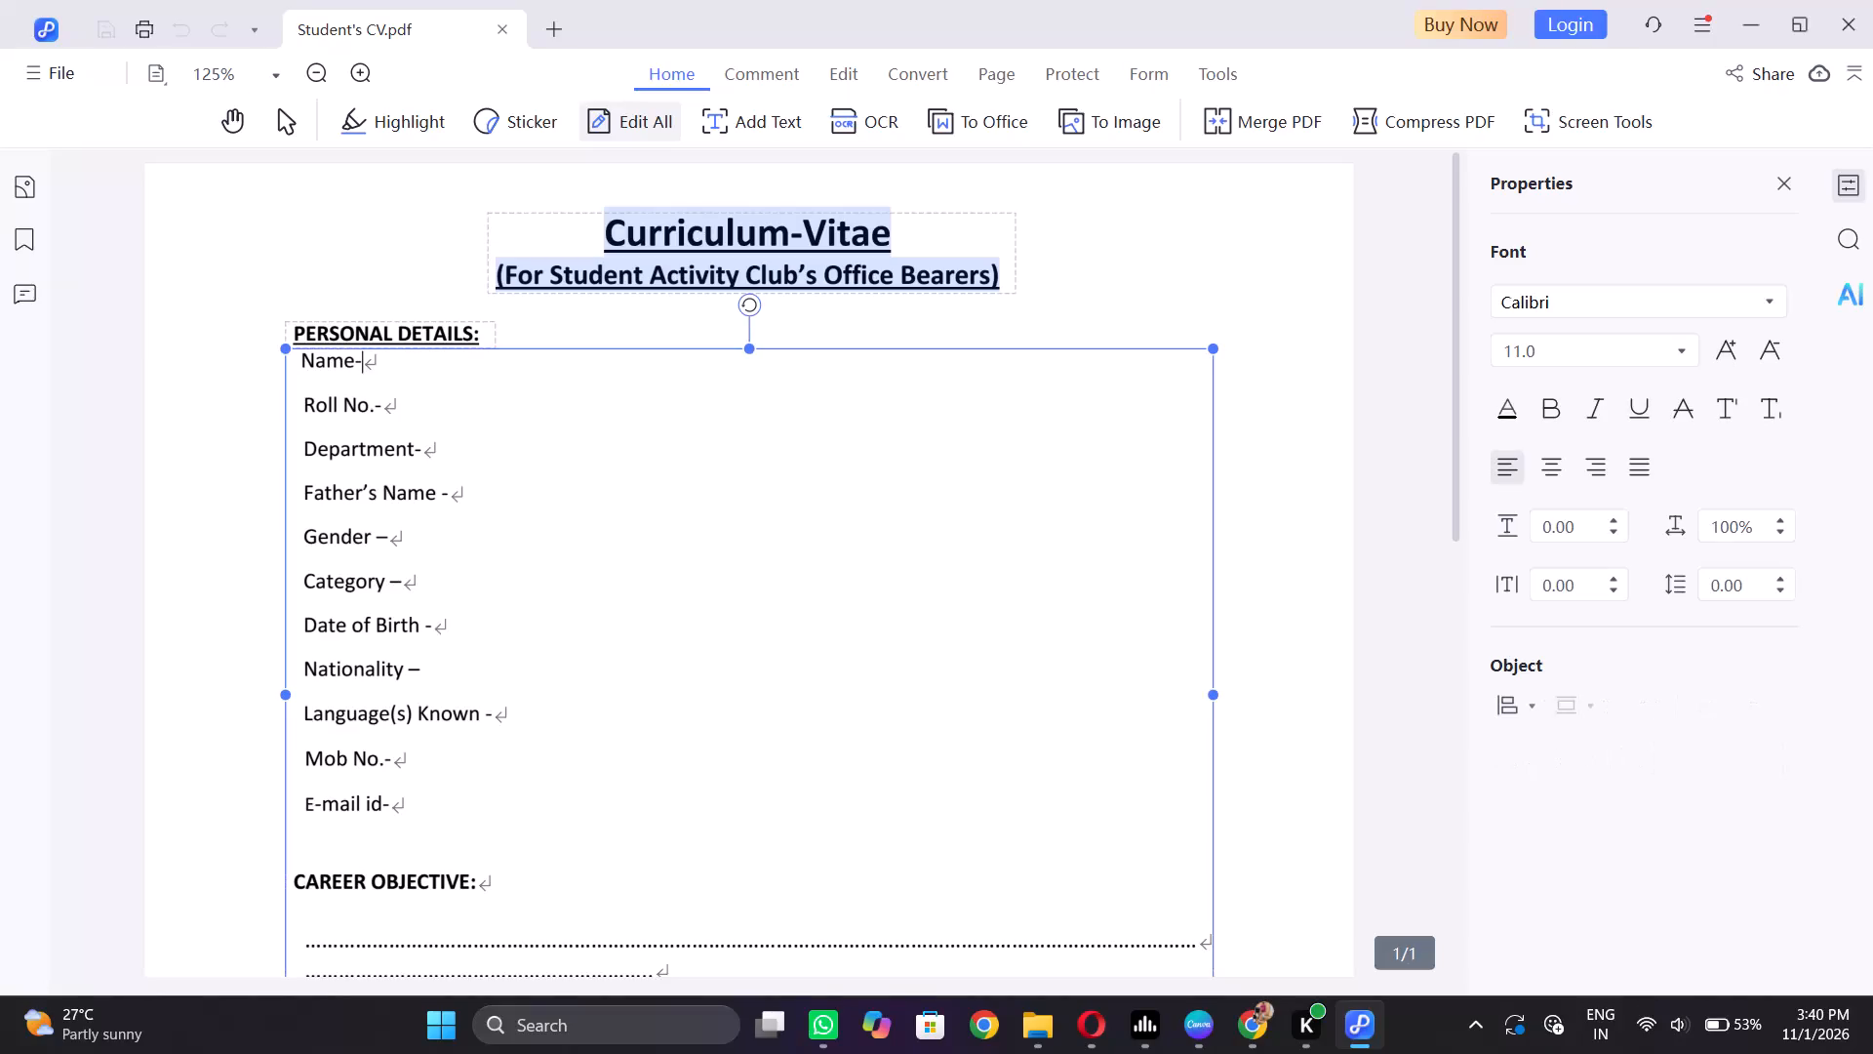
Enter the student's full name after the Name label in the personal details.
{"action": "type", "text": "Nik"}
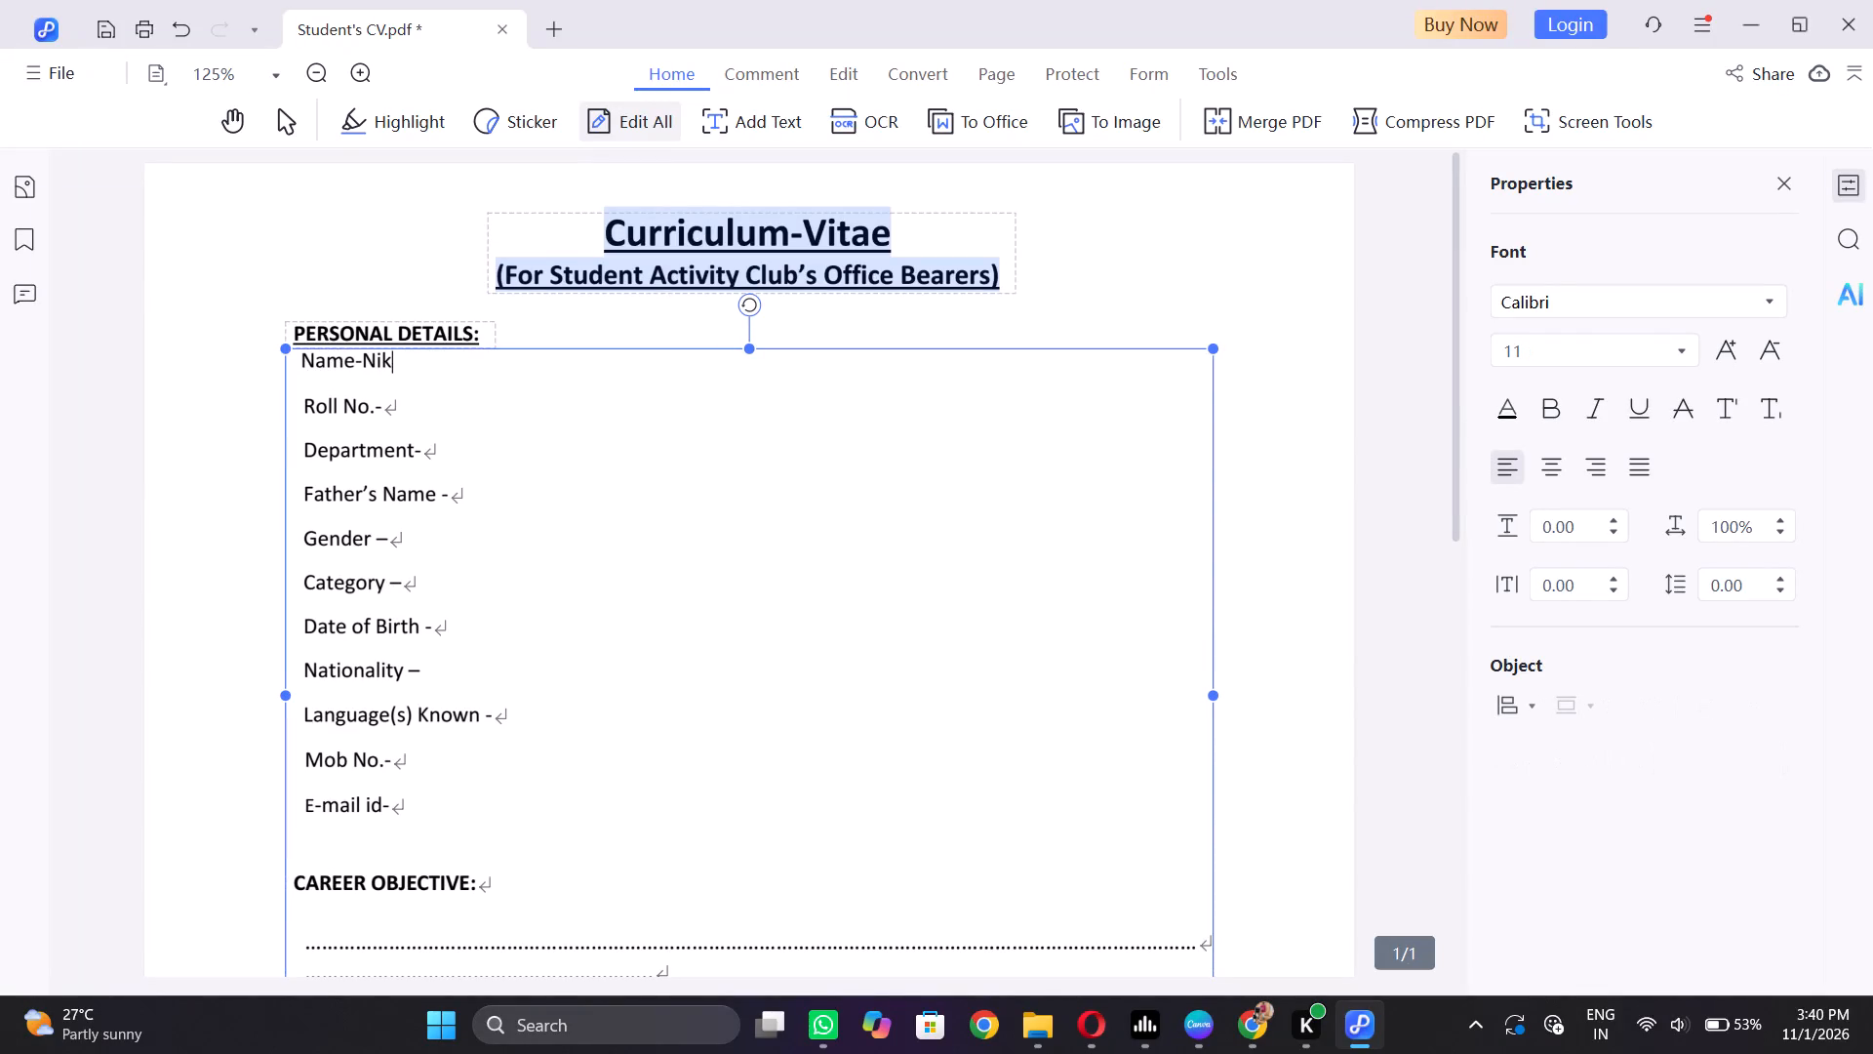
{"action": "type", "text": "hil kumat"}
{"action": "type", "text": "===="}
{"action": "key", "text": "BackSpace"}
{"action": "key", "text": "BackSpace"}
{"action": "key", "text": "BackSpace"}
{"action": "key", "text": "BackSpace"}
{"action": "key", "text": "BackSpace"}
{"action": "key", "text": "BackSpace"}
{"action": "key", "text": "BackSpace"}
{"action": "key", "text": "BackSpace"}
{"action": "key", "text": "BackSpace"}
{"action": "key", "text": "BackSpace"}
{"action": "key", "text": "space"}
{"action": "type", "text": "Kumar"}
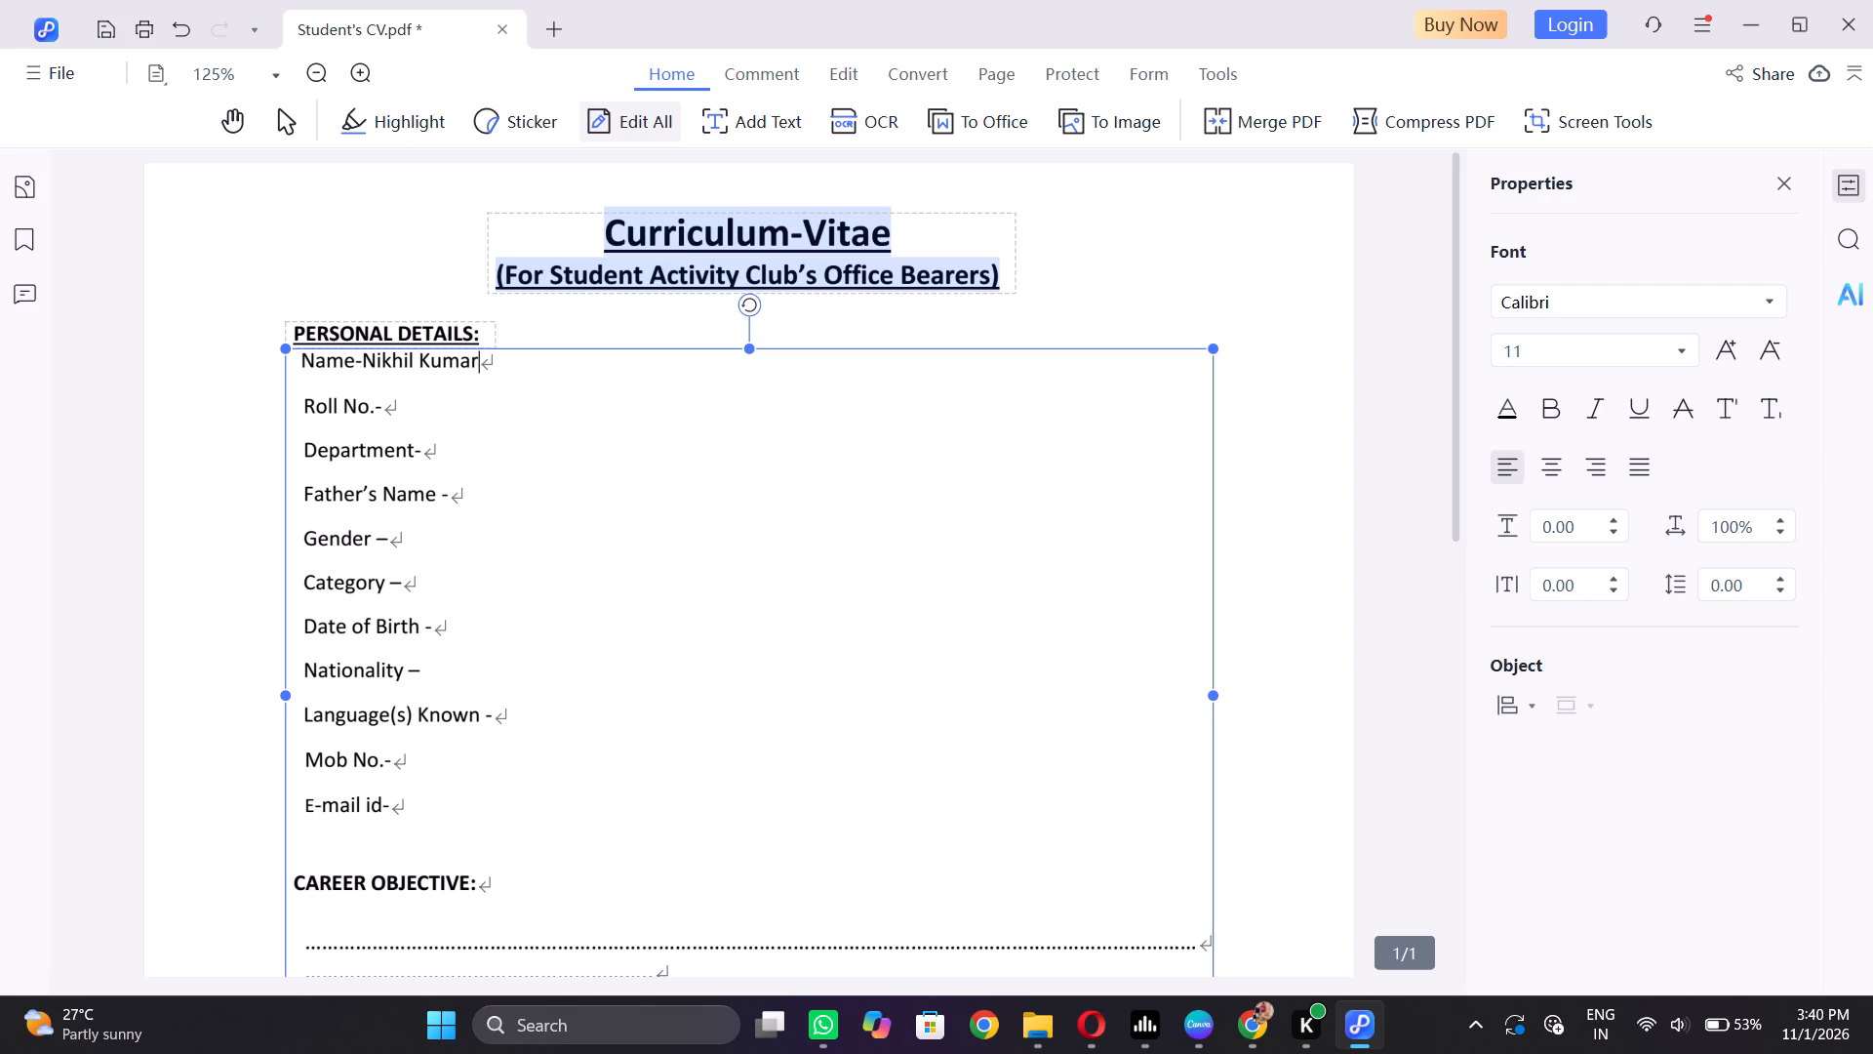
Enter the student's roll number after the Roll No. label.
{"action": "left_click", "coordinate": [381, 410]}
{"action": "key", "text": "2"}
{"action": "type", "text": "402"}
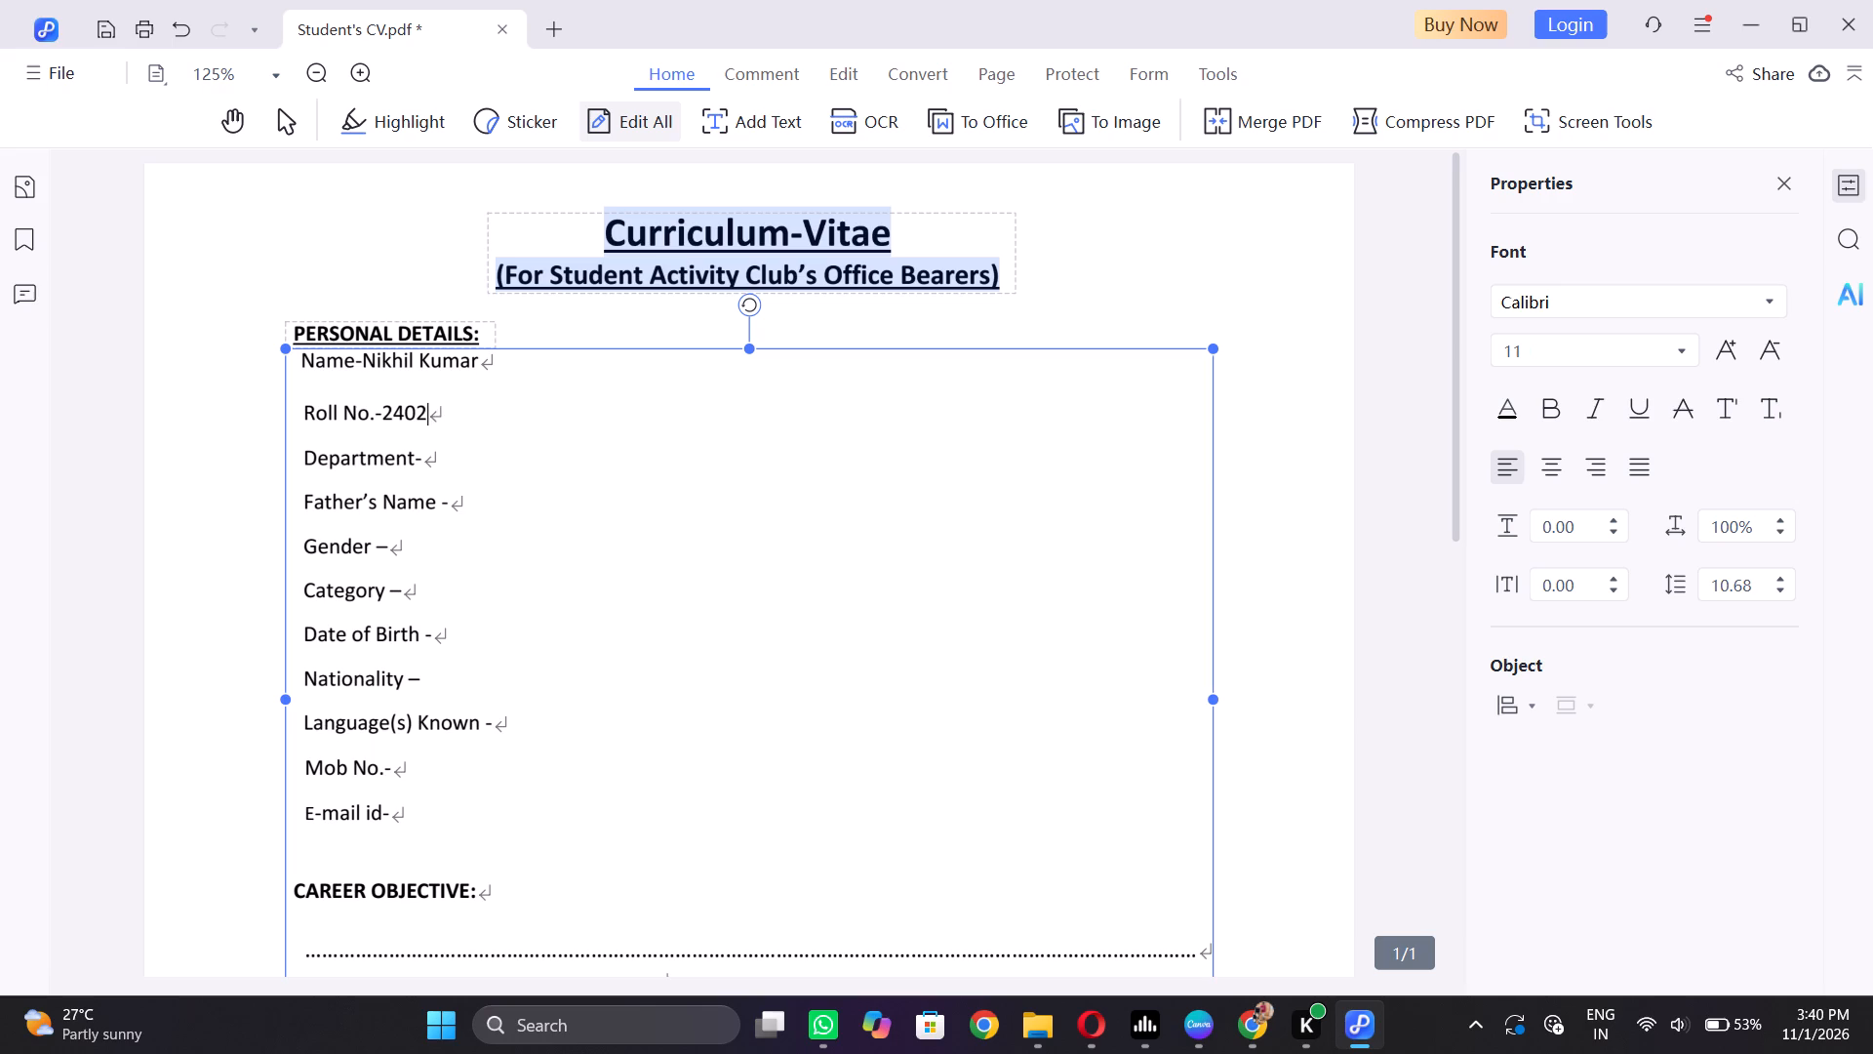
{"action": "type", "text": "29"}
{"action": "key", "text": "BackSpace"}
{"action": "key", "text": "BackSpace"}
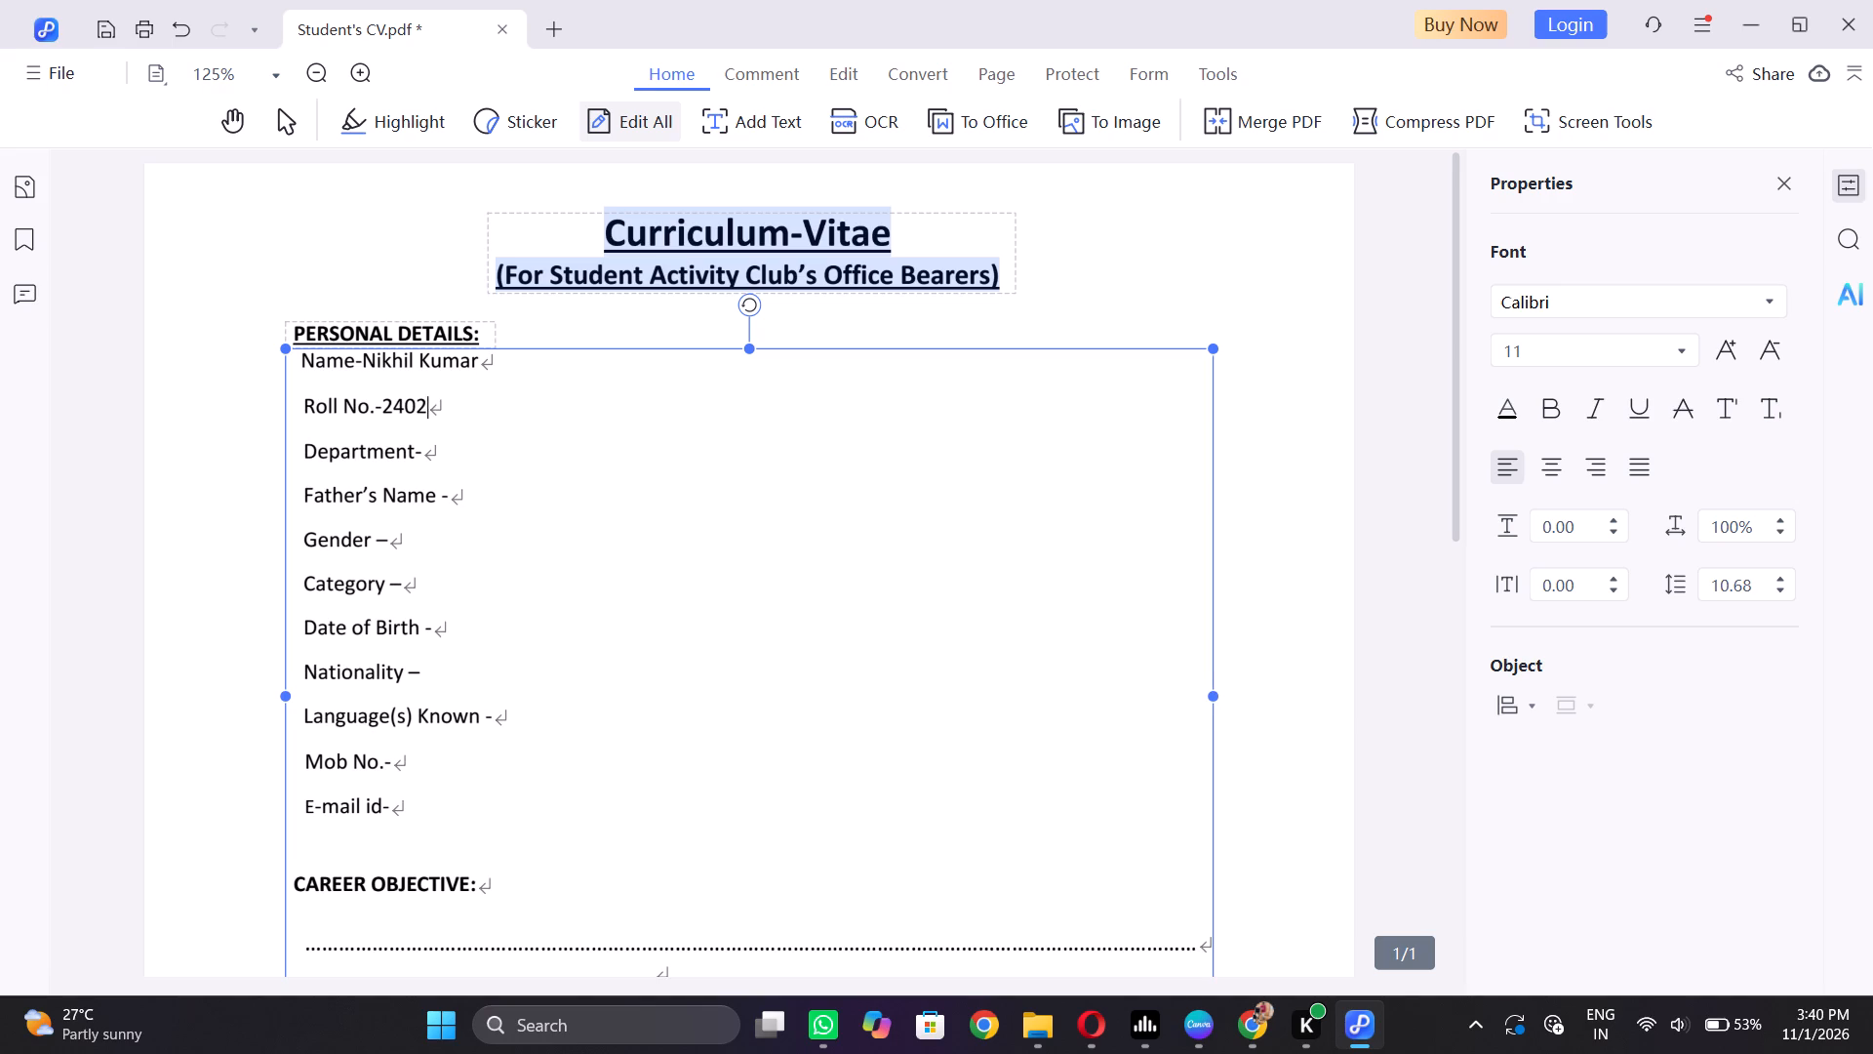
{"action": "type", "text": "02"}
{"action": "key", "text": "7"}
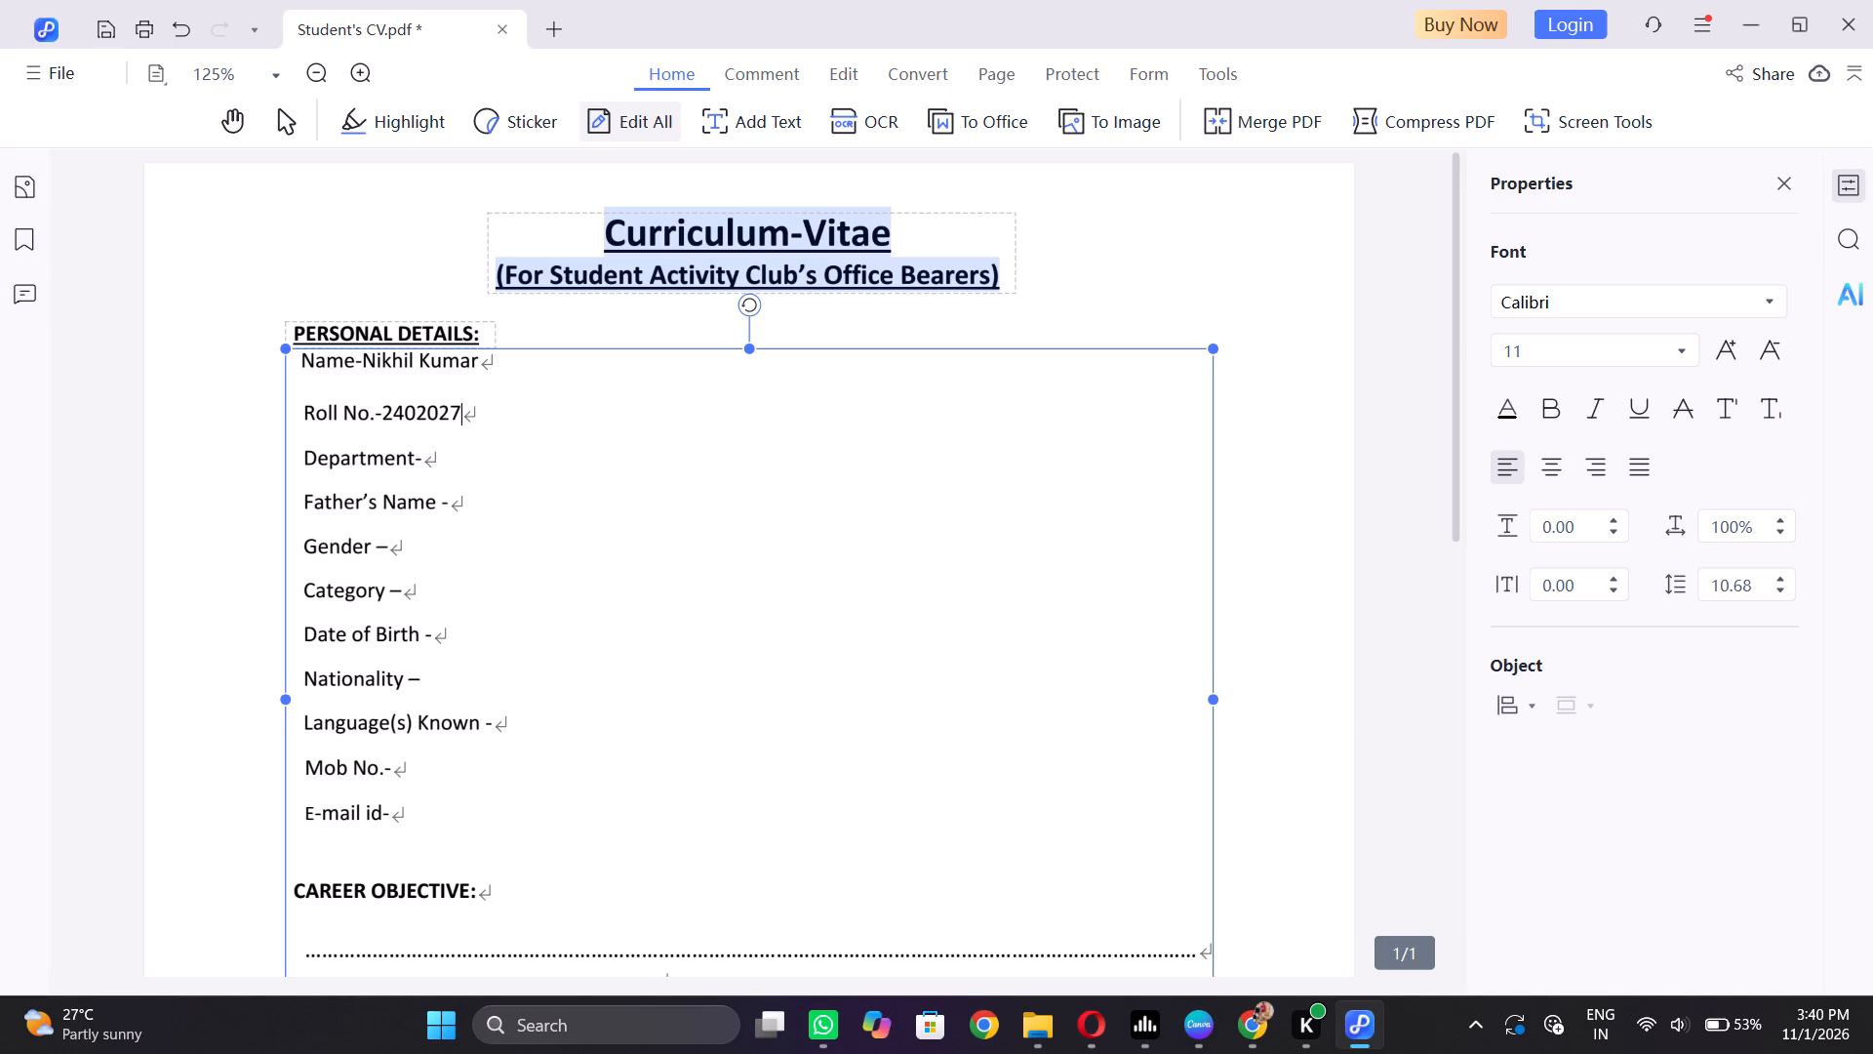
Fill in the Department line of the personal details with "Electrica Engineering".
{"action": "left_click", "coordinate": [418, 465]}
{"action": "key", "text": "Right"}
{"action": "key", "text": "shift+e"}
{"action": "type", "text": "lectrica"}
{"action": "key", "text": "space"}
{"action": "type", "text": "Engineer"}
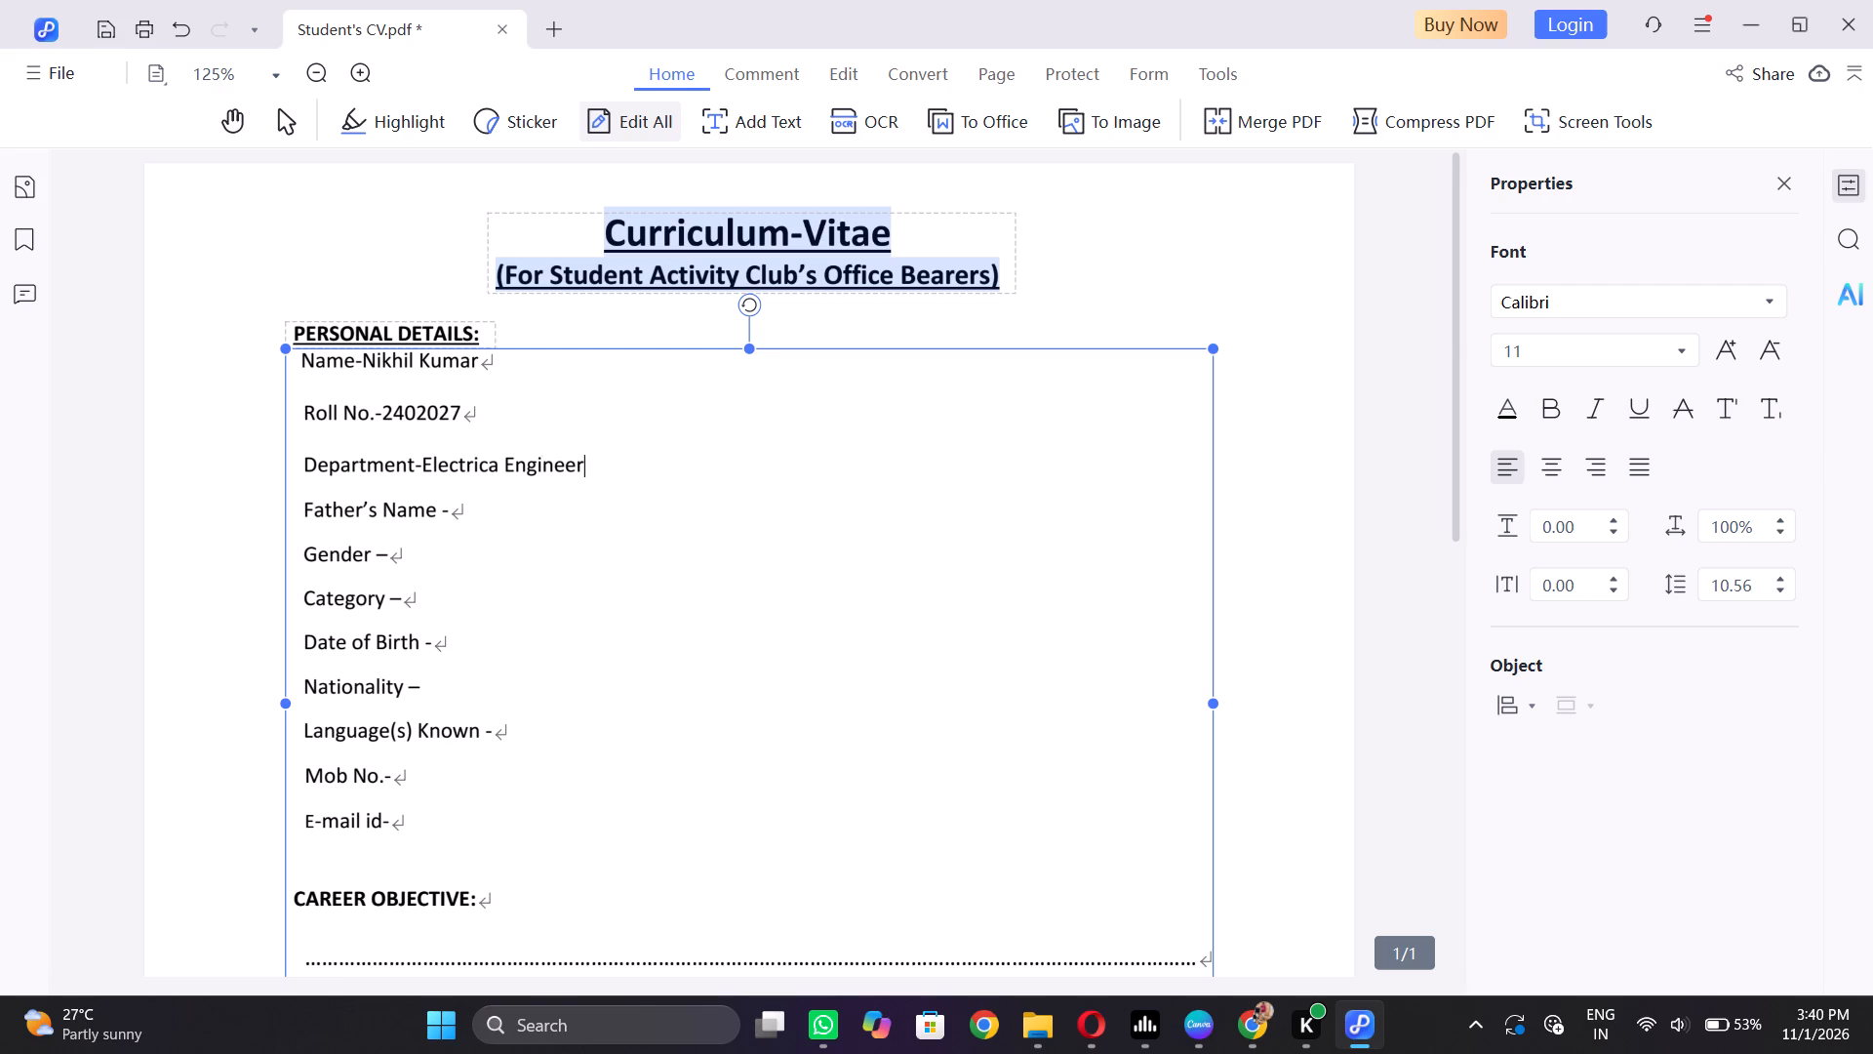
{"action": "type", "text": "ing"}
Enter the father's full name after the Father's Name label.
{"action": "left_click", "coordinate": [450, 516]}
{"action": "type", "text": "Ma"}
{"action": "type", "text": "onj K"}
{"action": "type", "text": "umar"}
Fill in the Gender line of the personal details with "Male".
{"action": "scroll", "coordinate": [526, 490], "scroll_direction": "down", "scroll_amount": 1}
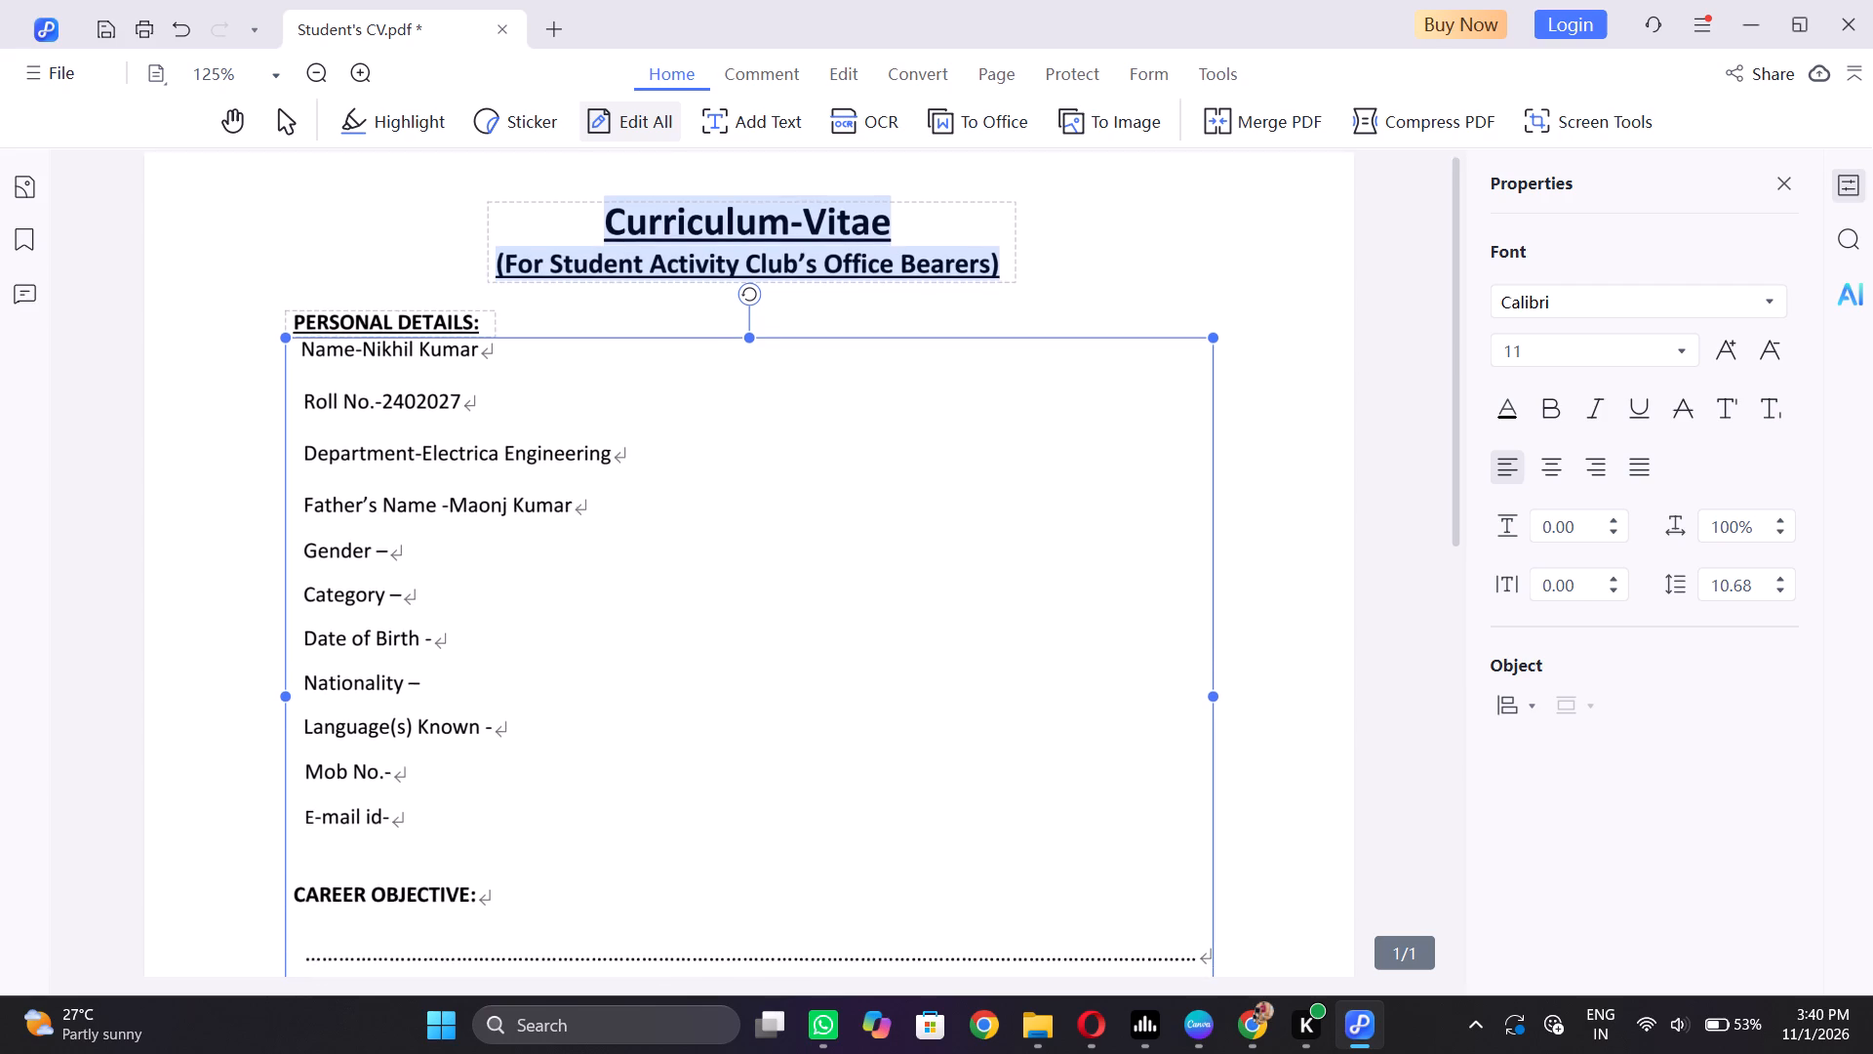
{"action": "scroll", "coordinate": [526, 490], "scroll_direction": "down", "scroll_amount": 1}
{"action": "left_click", "coordinate": [386, 364]}
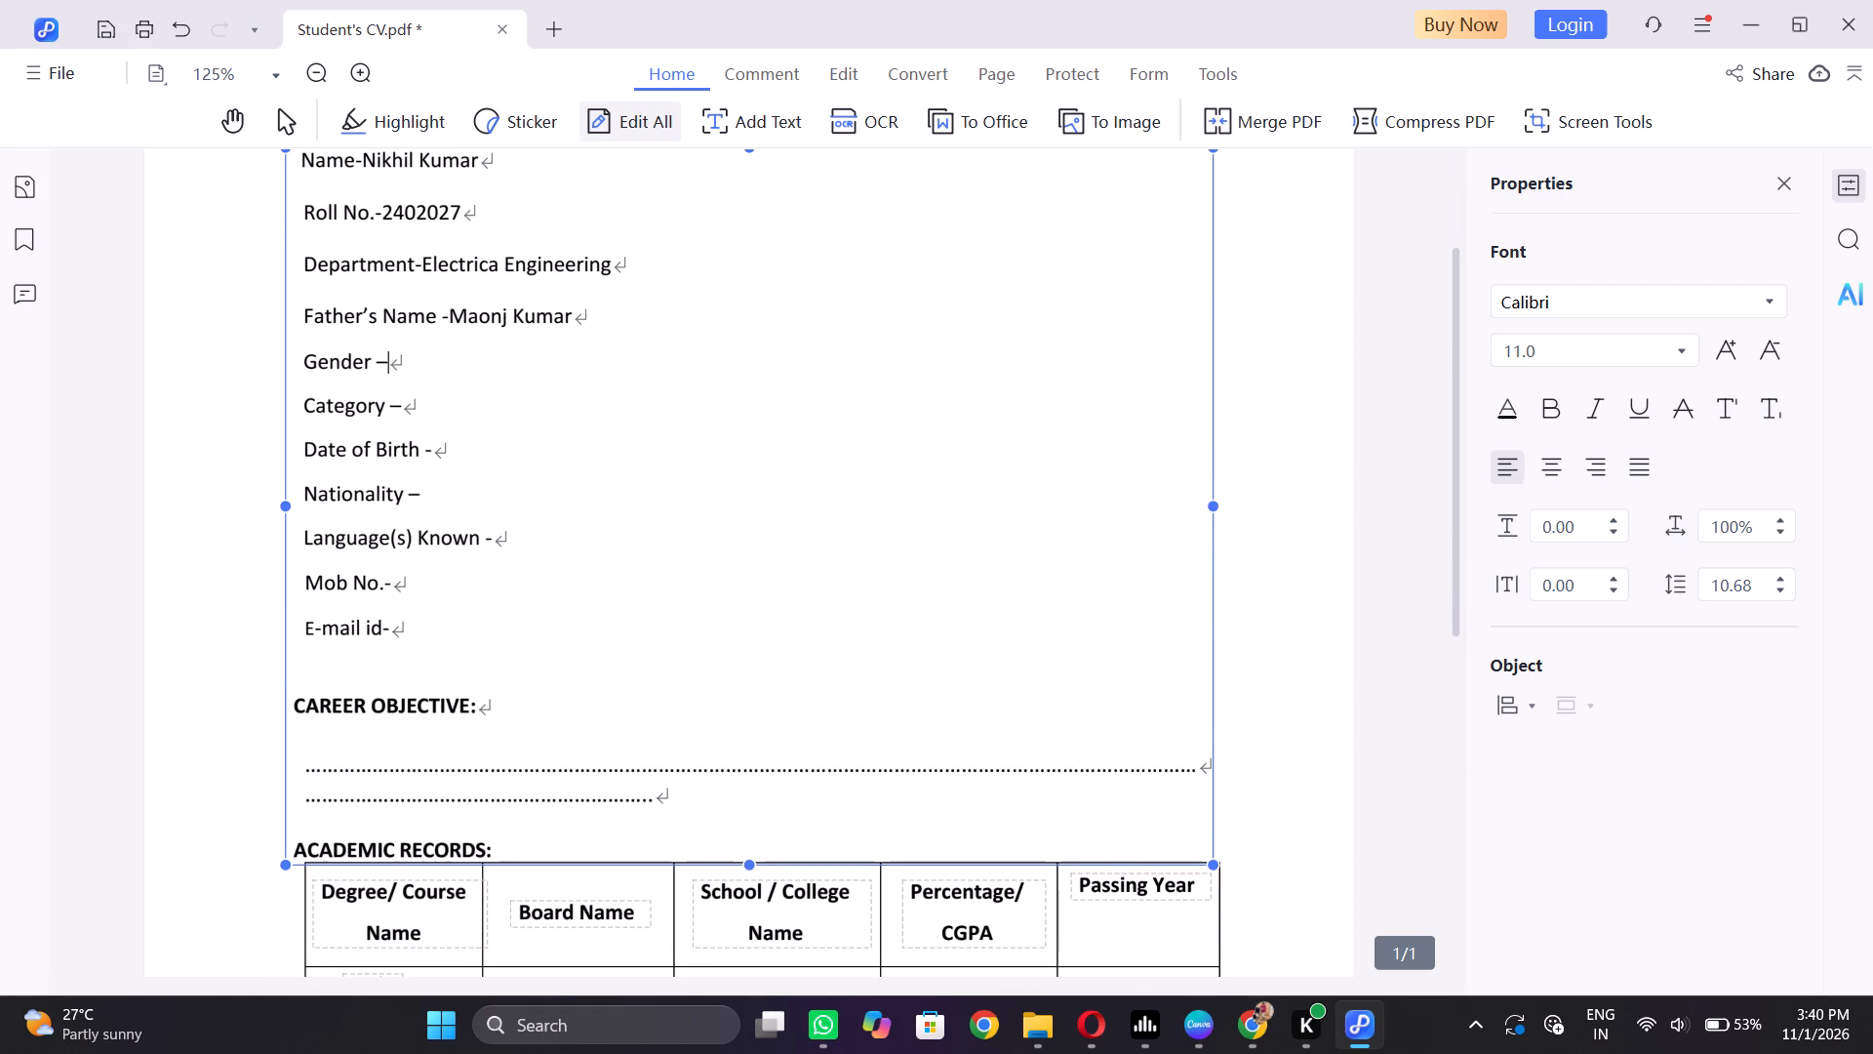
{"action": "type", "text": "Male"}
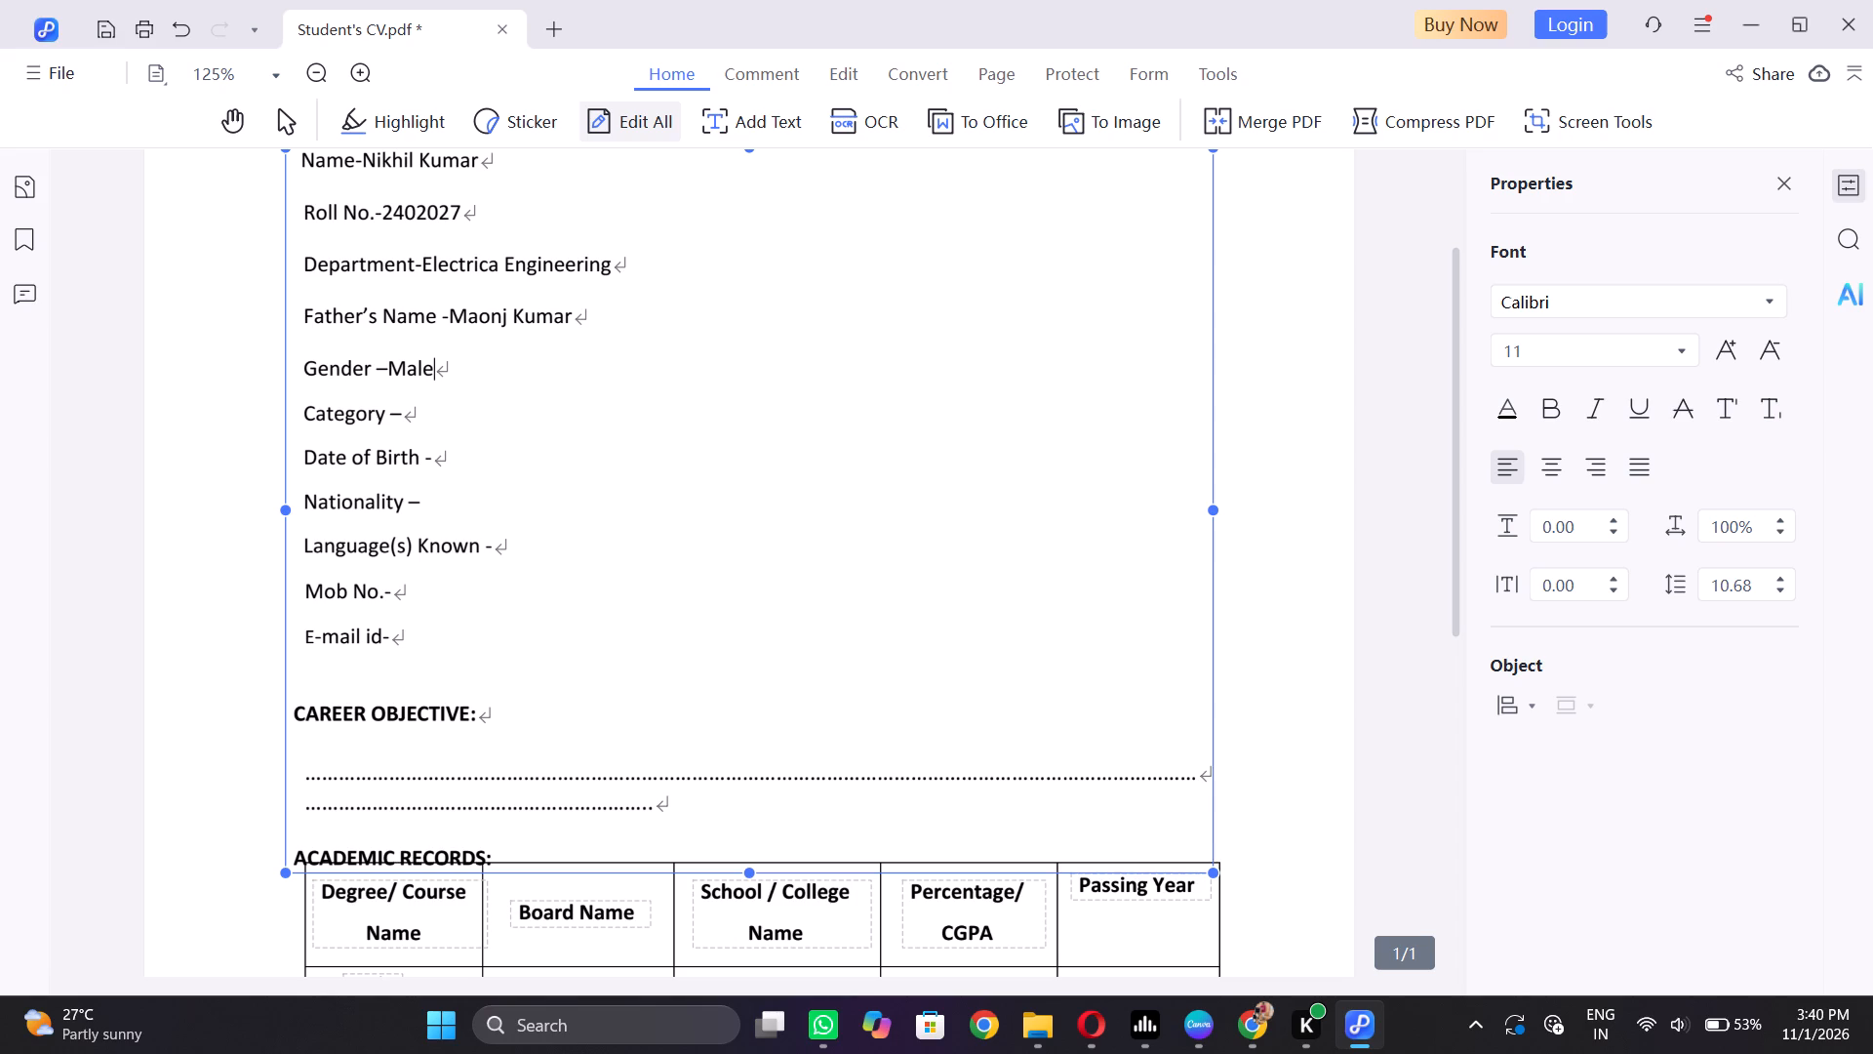
Fill in the Category line of the personal details with "Gen-EWS".
{"action": "left_click", "coordinate": [406, 417]}
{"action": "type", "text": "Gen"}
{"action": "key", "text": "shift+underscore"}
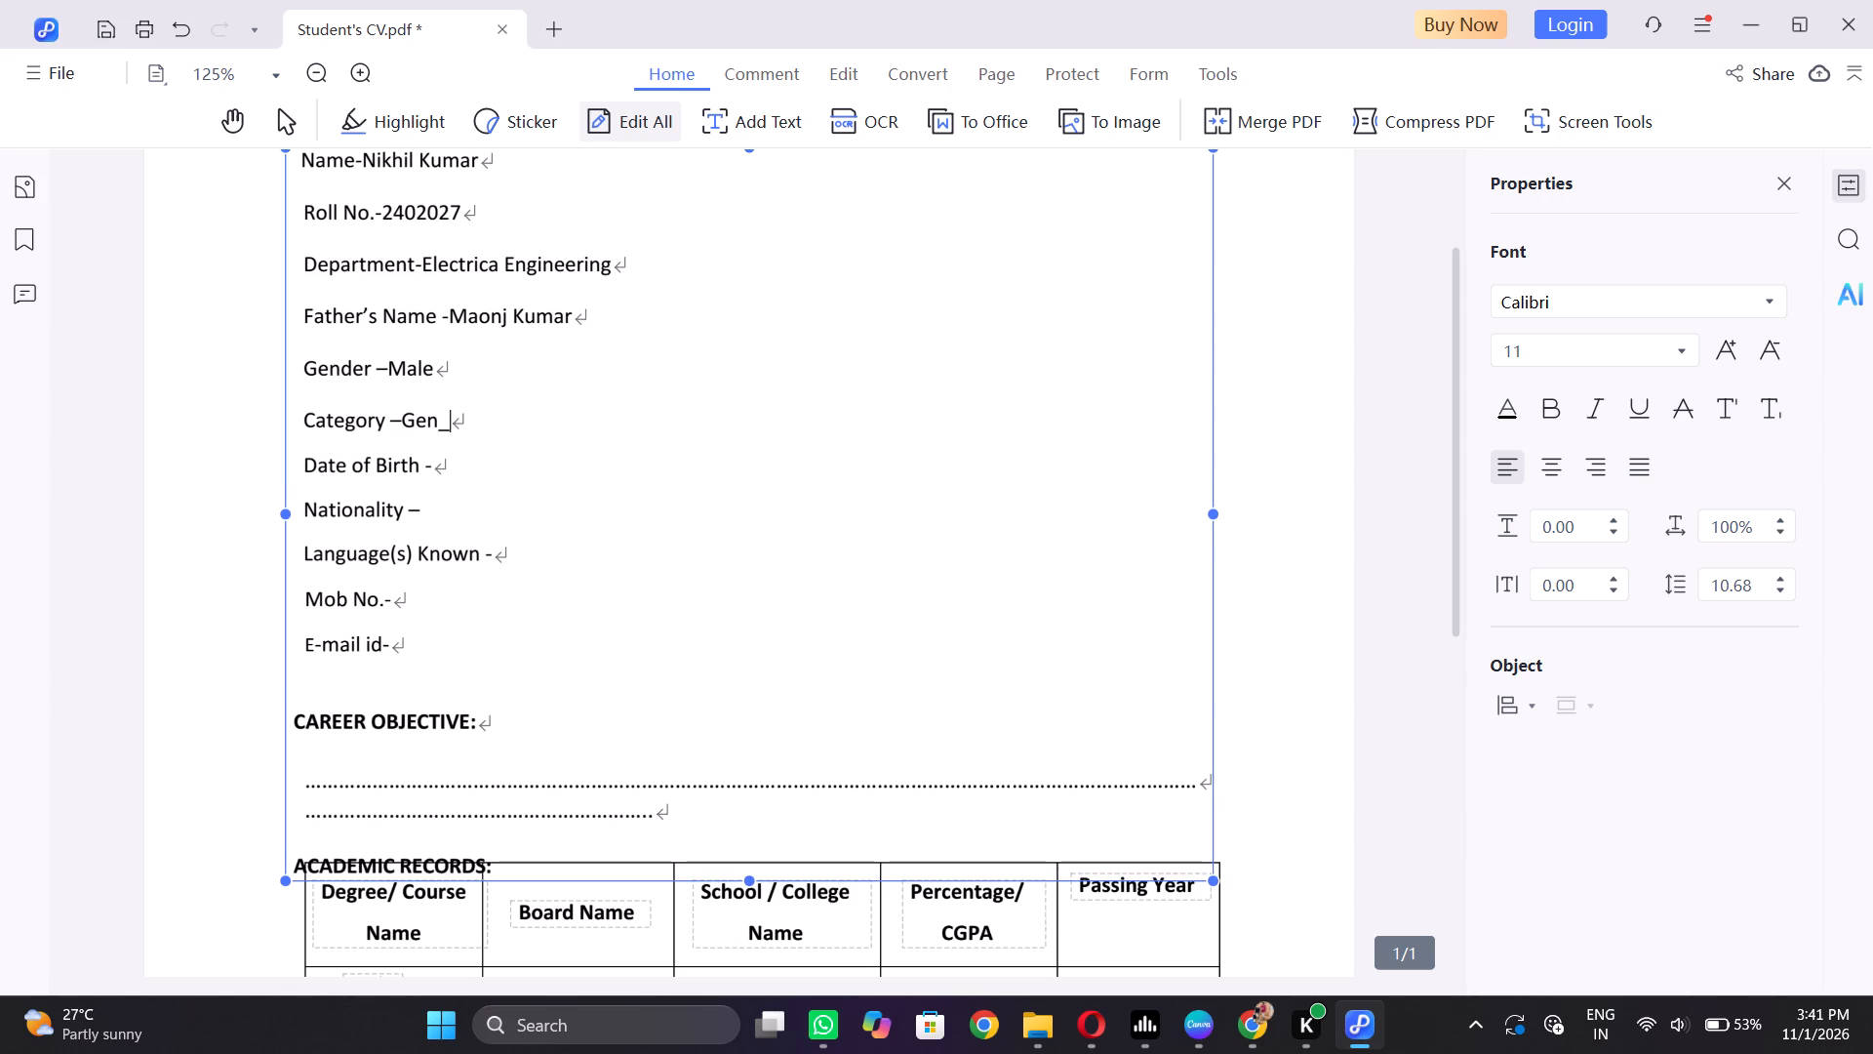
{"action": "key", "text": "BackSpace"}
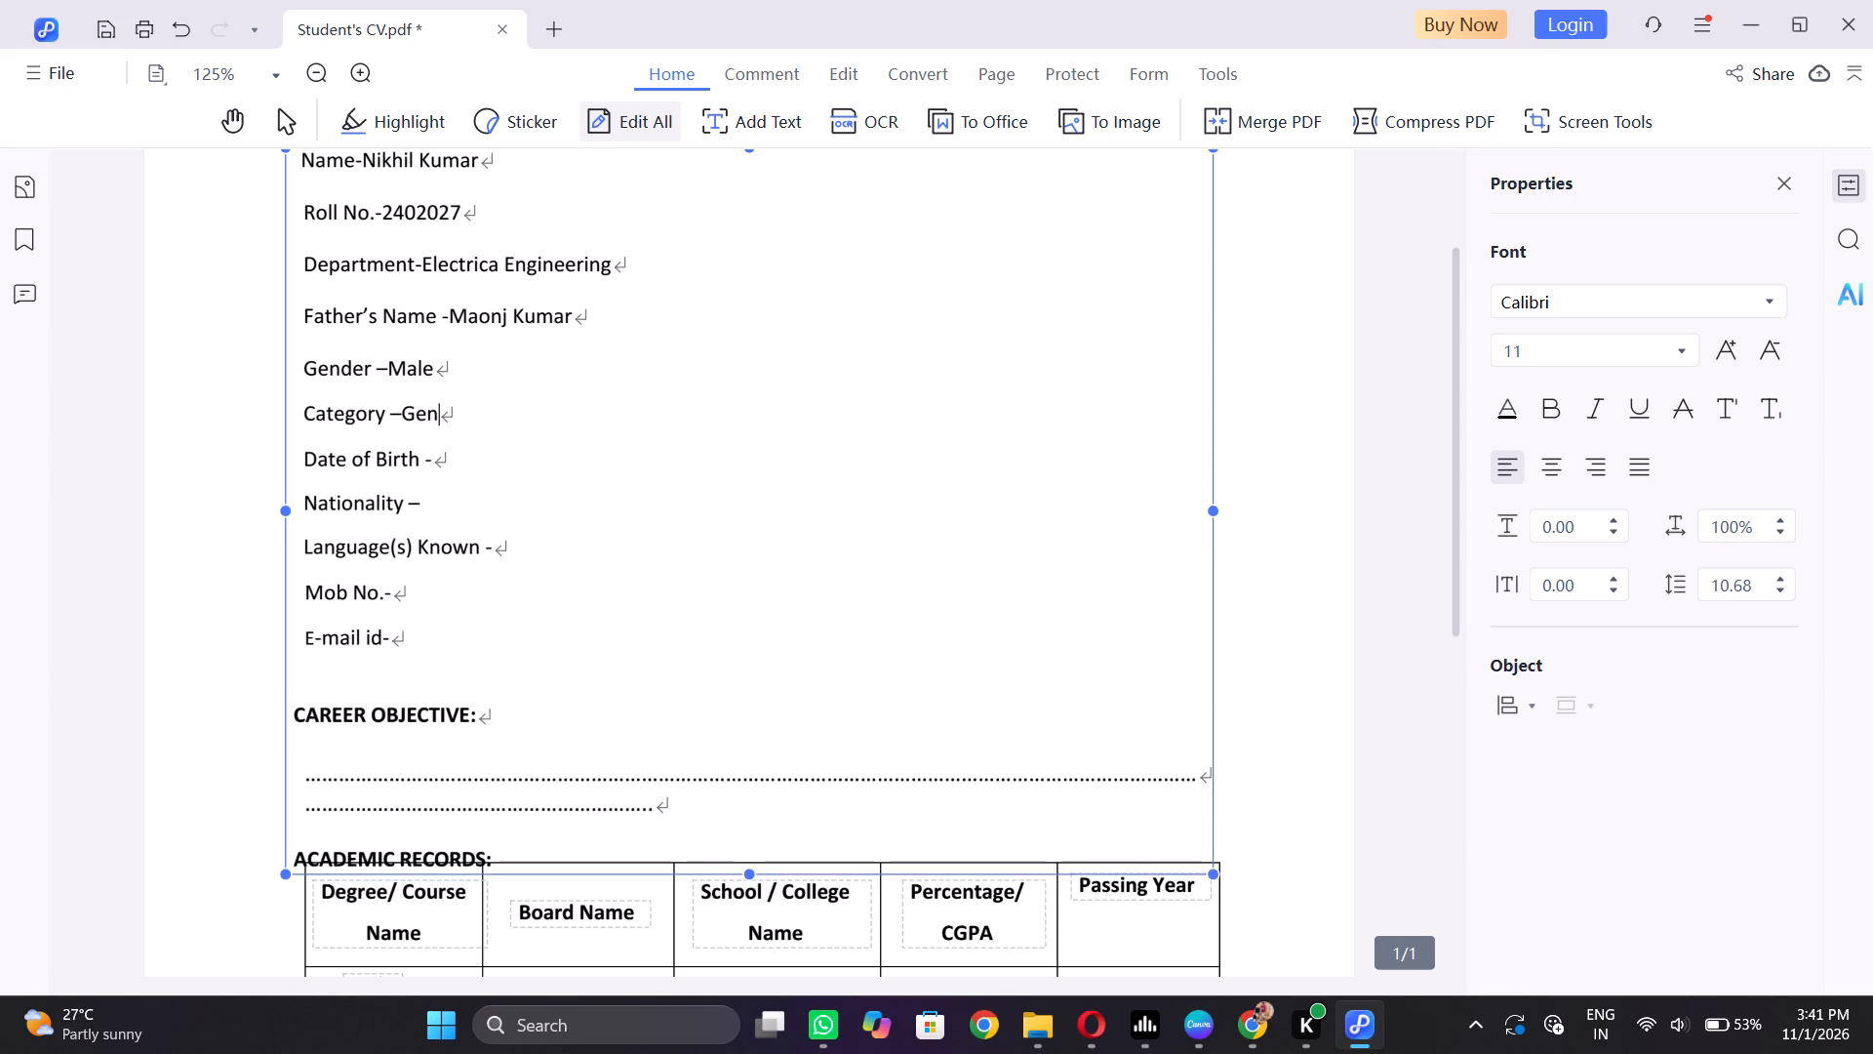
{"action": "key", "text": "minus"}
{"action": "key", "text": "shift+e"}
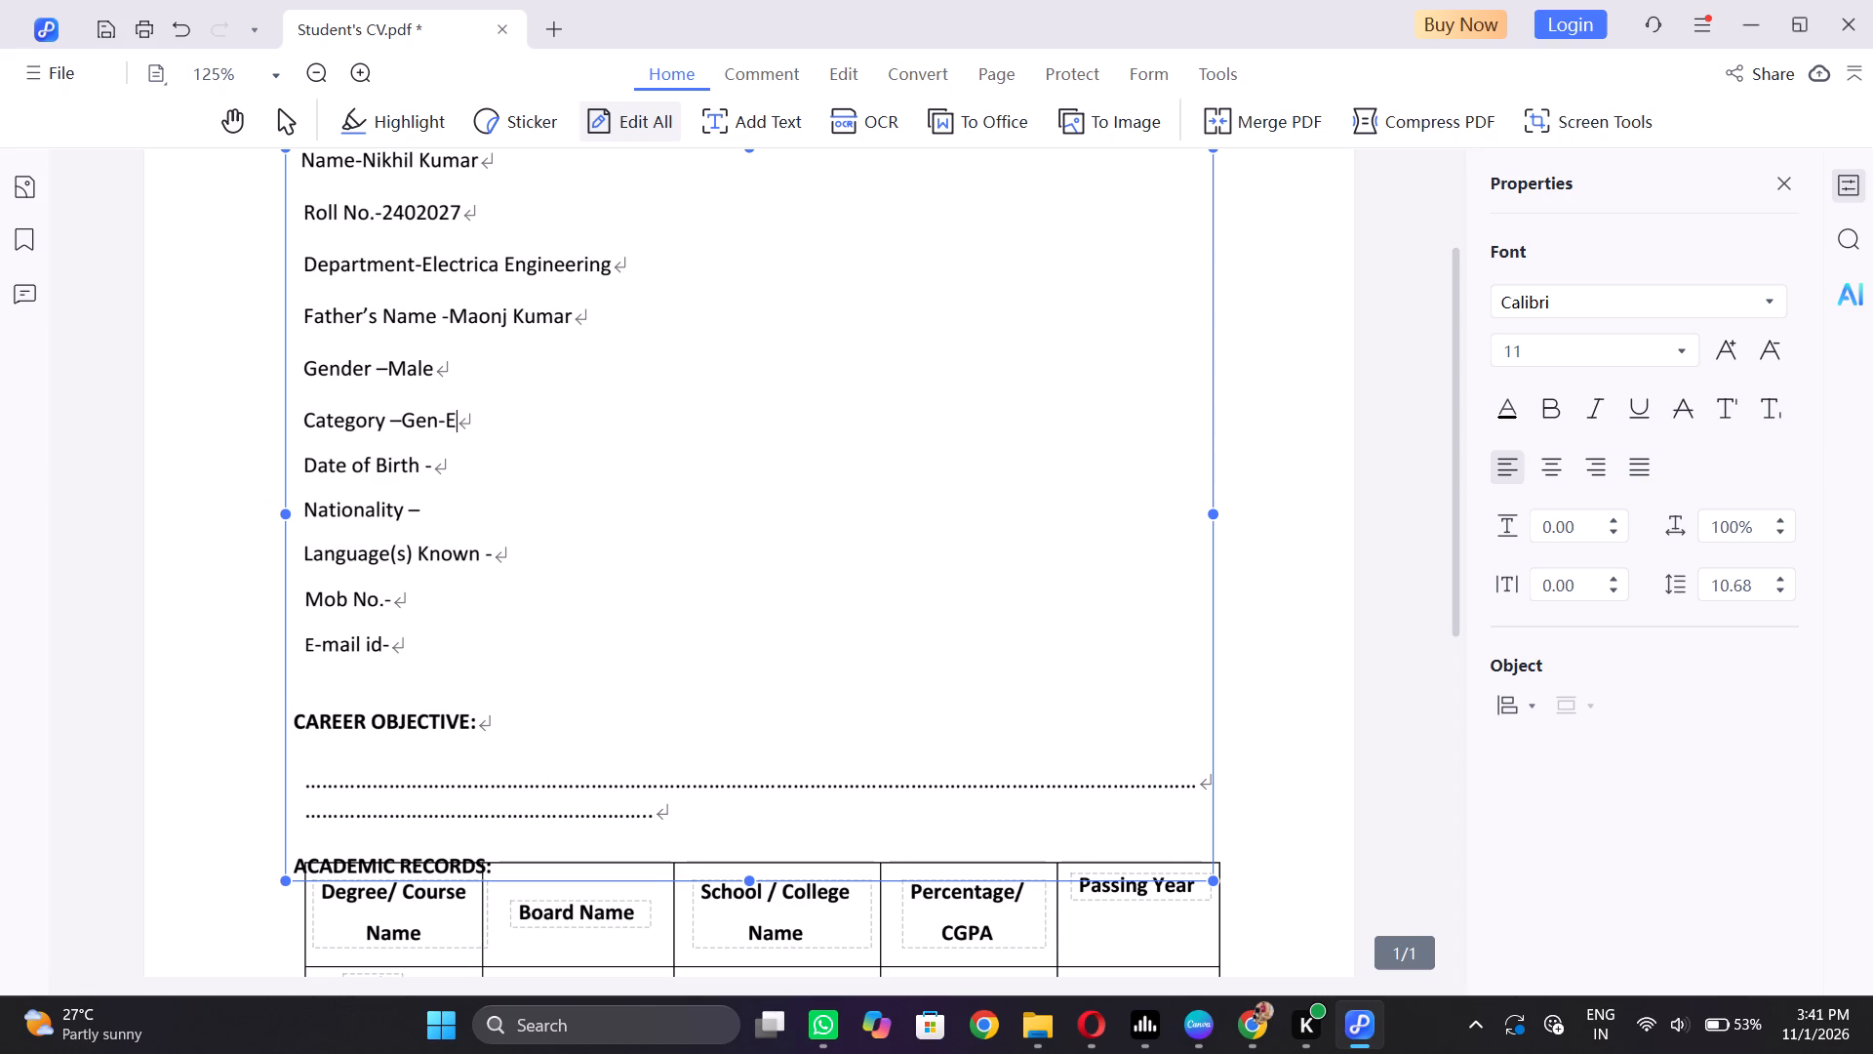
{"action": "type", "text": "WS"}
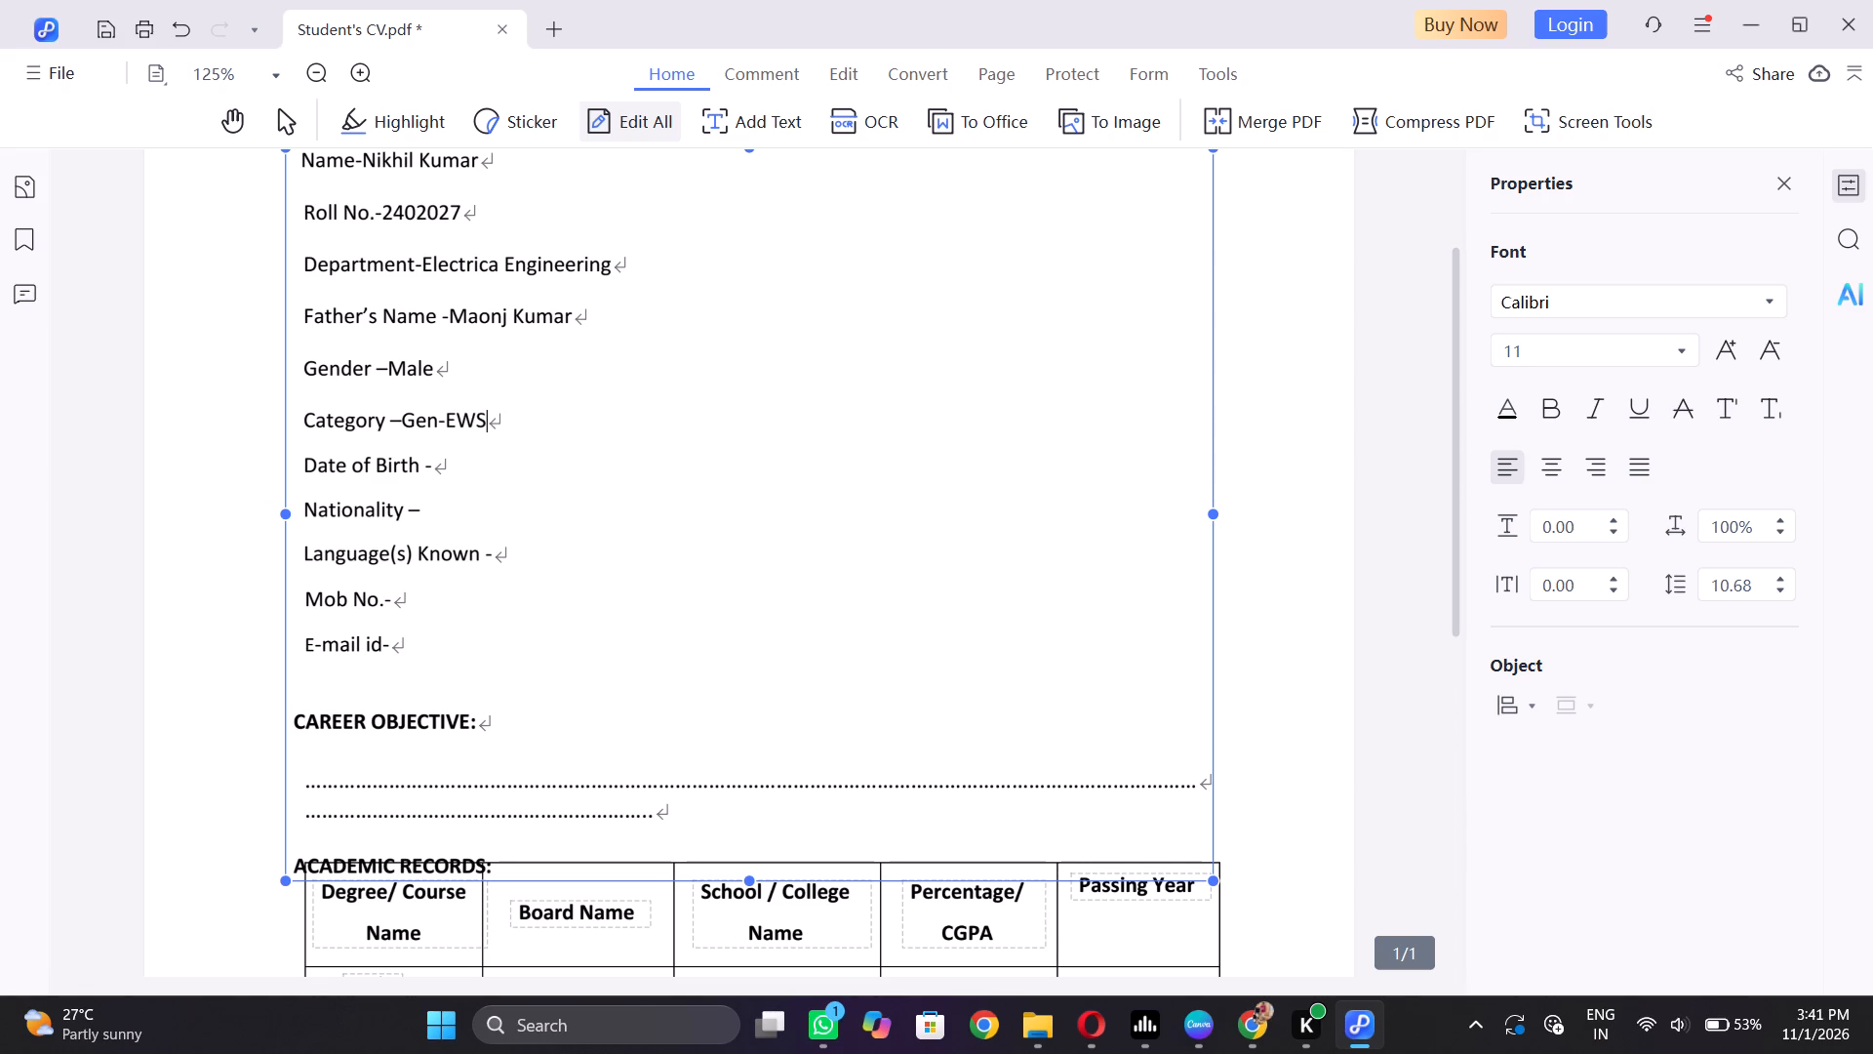
Enter the student's date of birth after the Date of Birth label, with slashes between day, month and year.
{"action": "left_click", "coordinate": [434, 472]}
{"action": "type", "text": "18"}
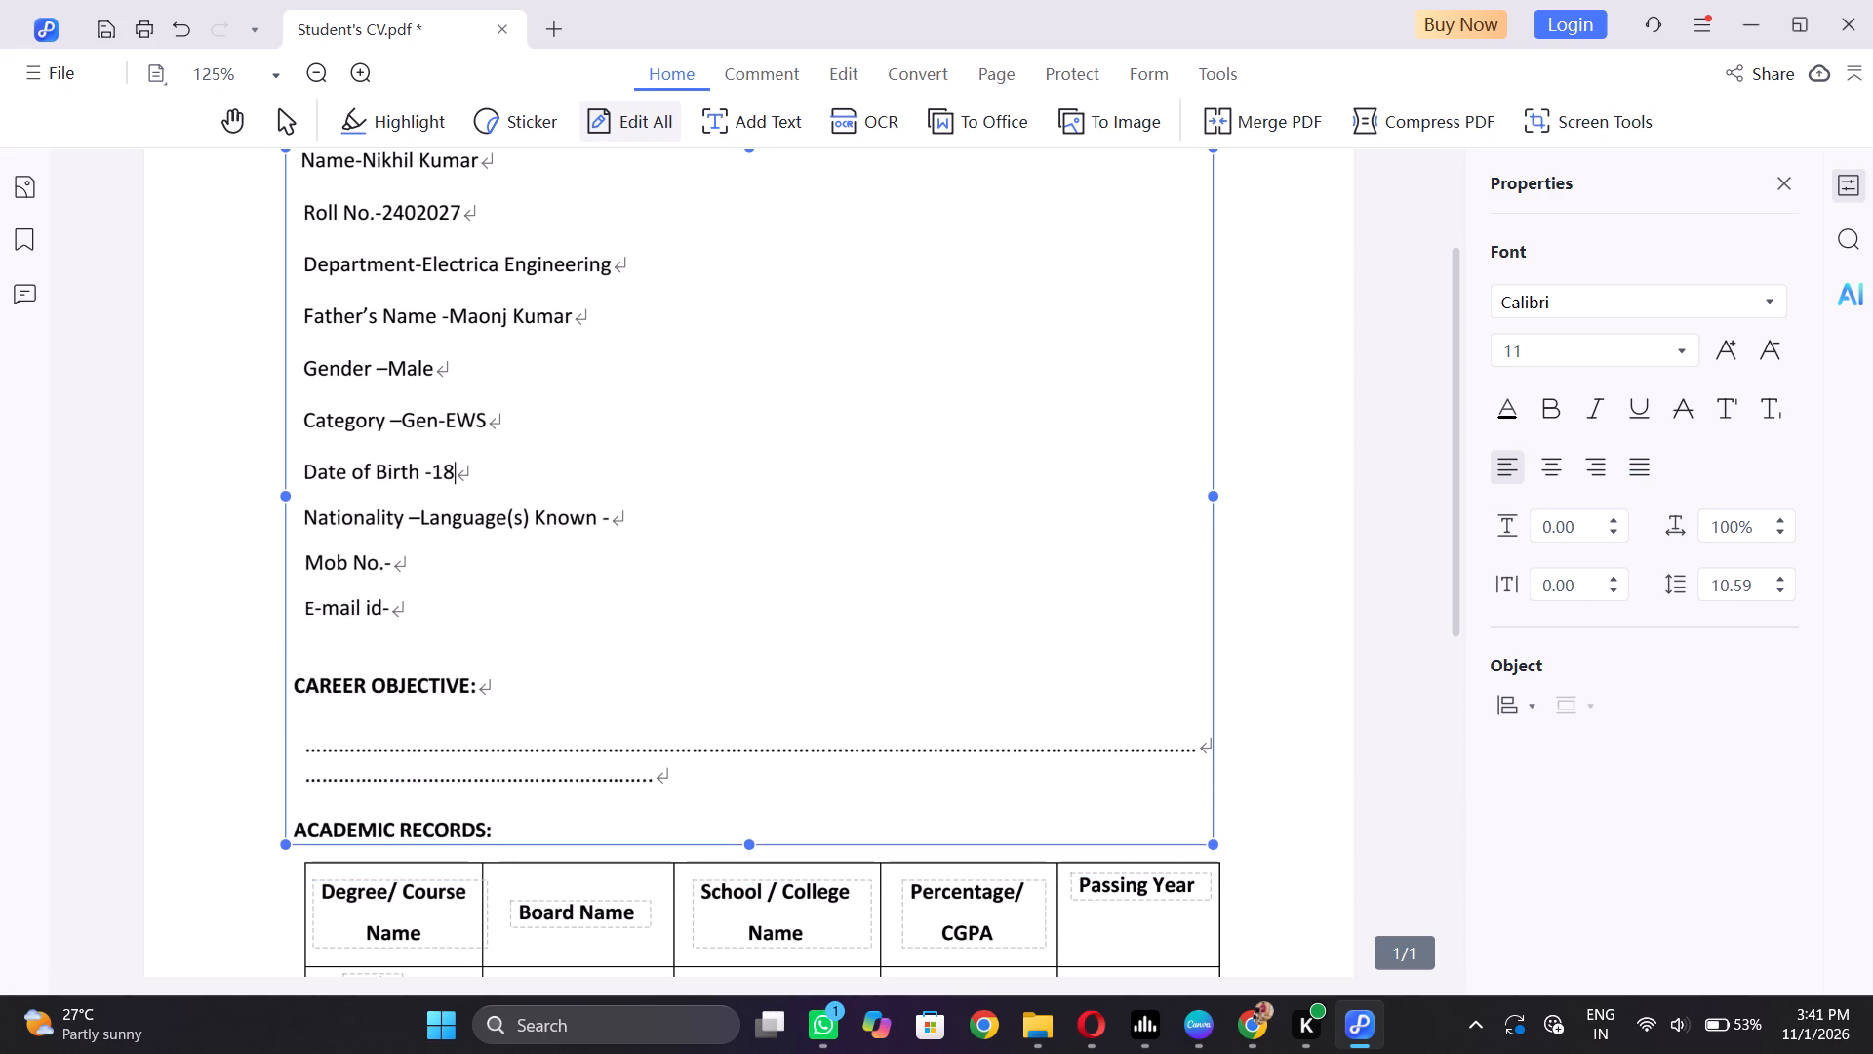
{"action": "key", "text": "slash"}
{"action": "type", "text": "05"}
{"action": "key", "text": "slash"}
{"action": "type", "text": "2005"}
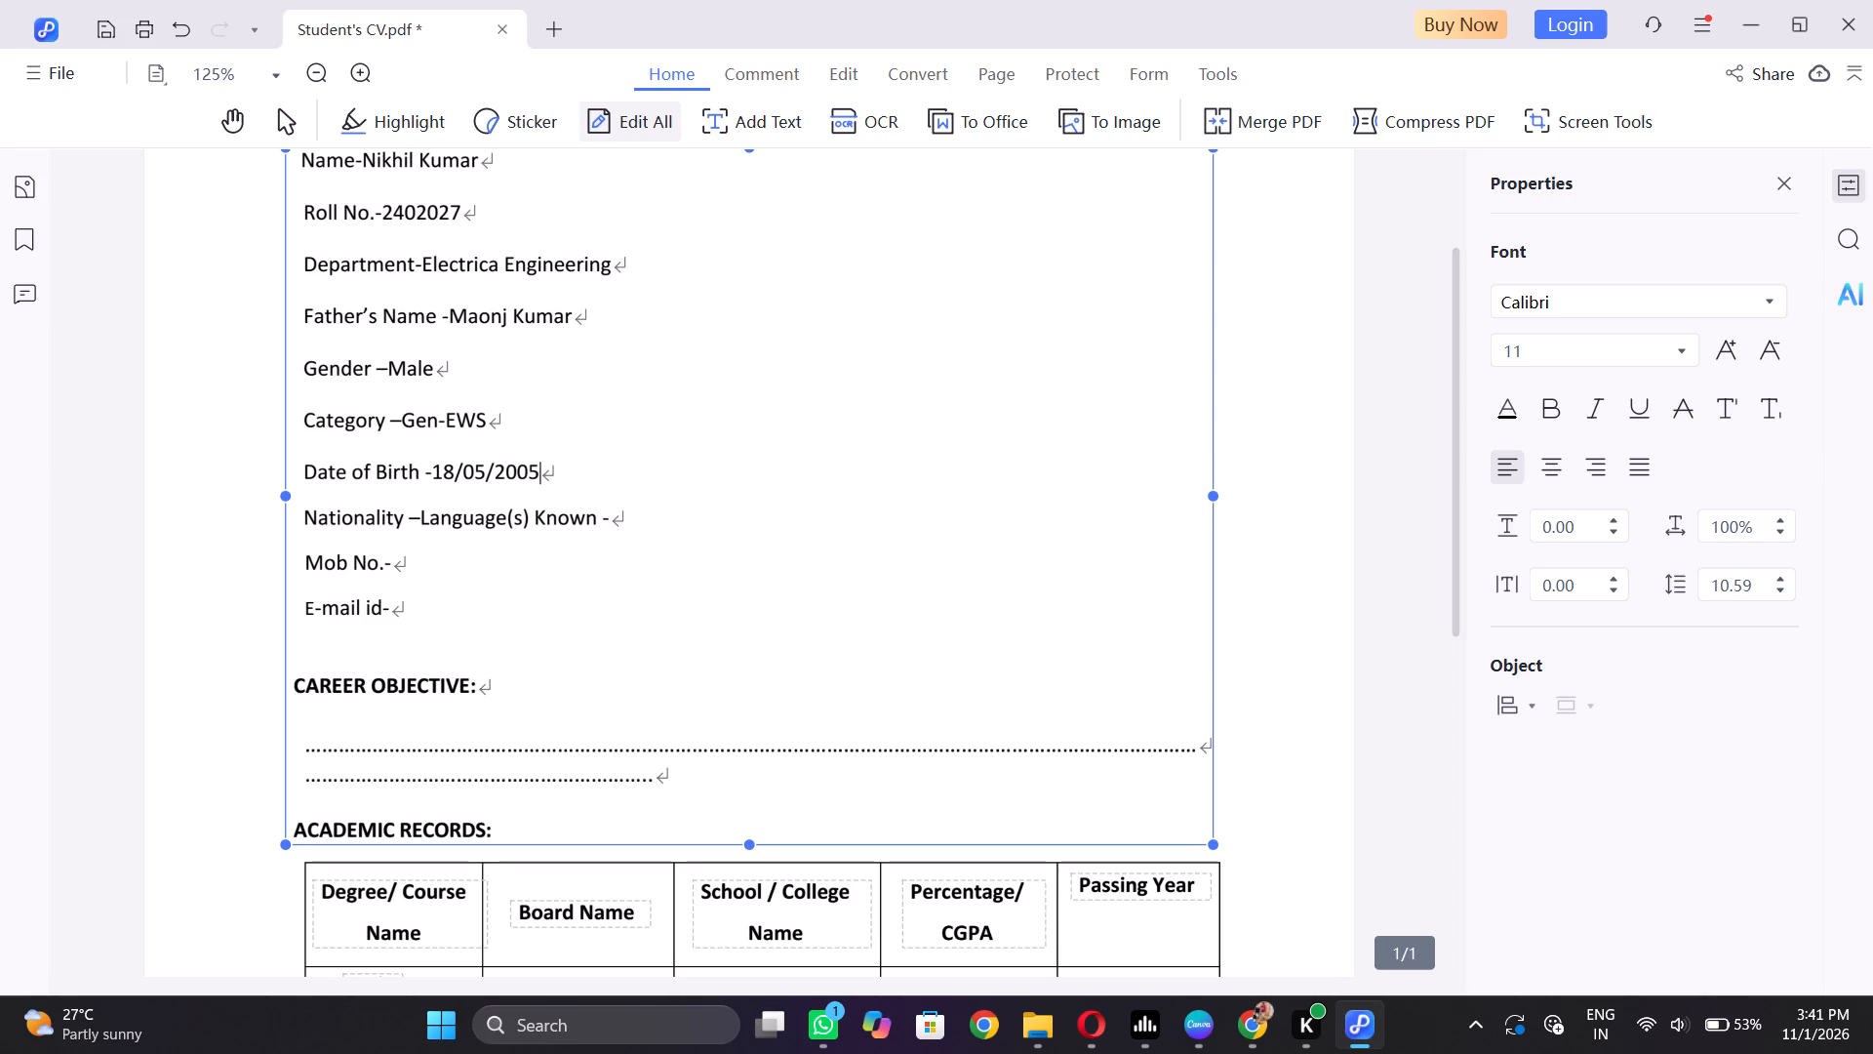
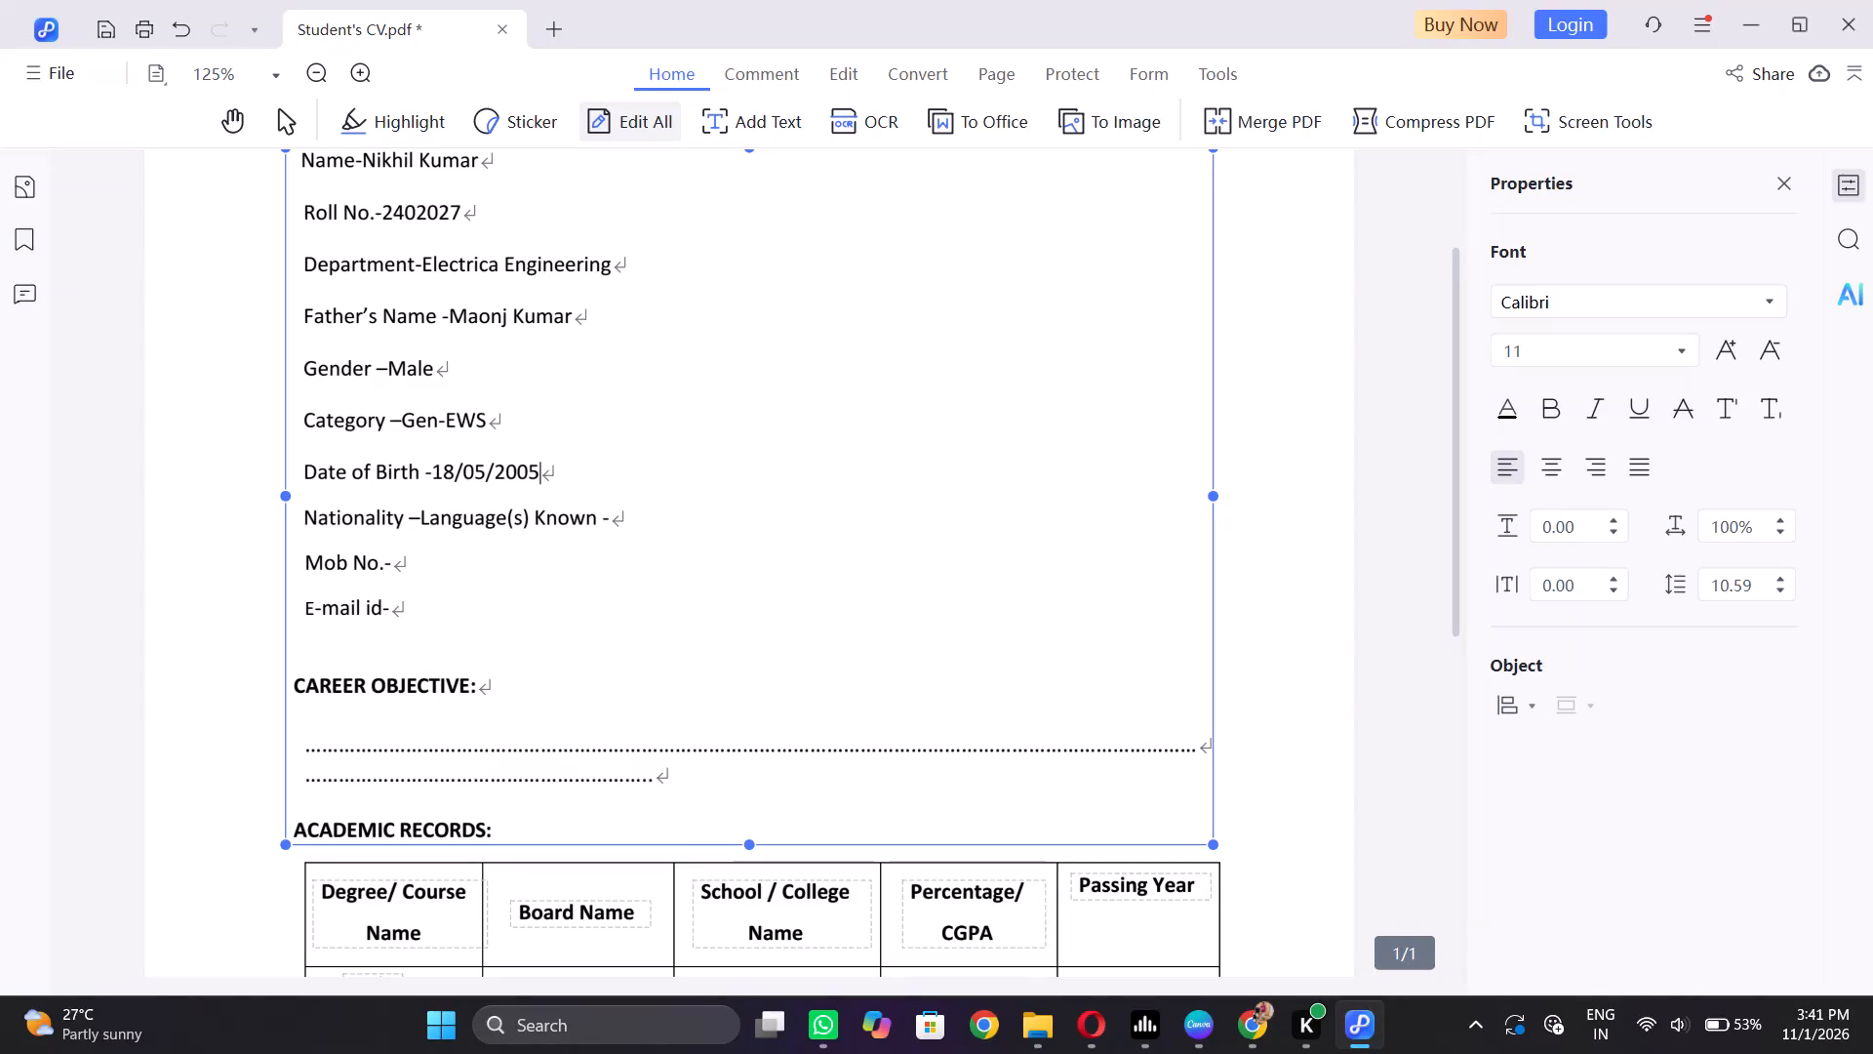
Open the Student's CV file from the Downloads folder to check the original form while filling in Nationality.
{"action": "left_click", "coordinate": [416, 519]}
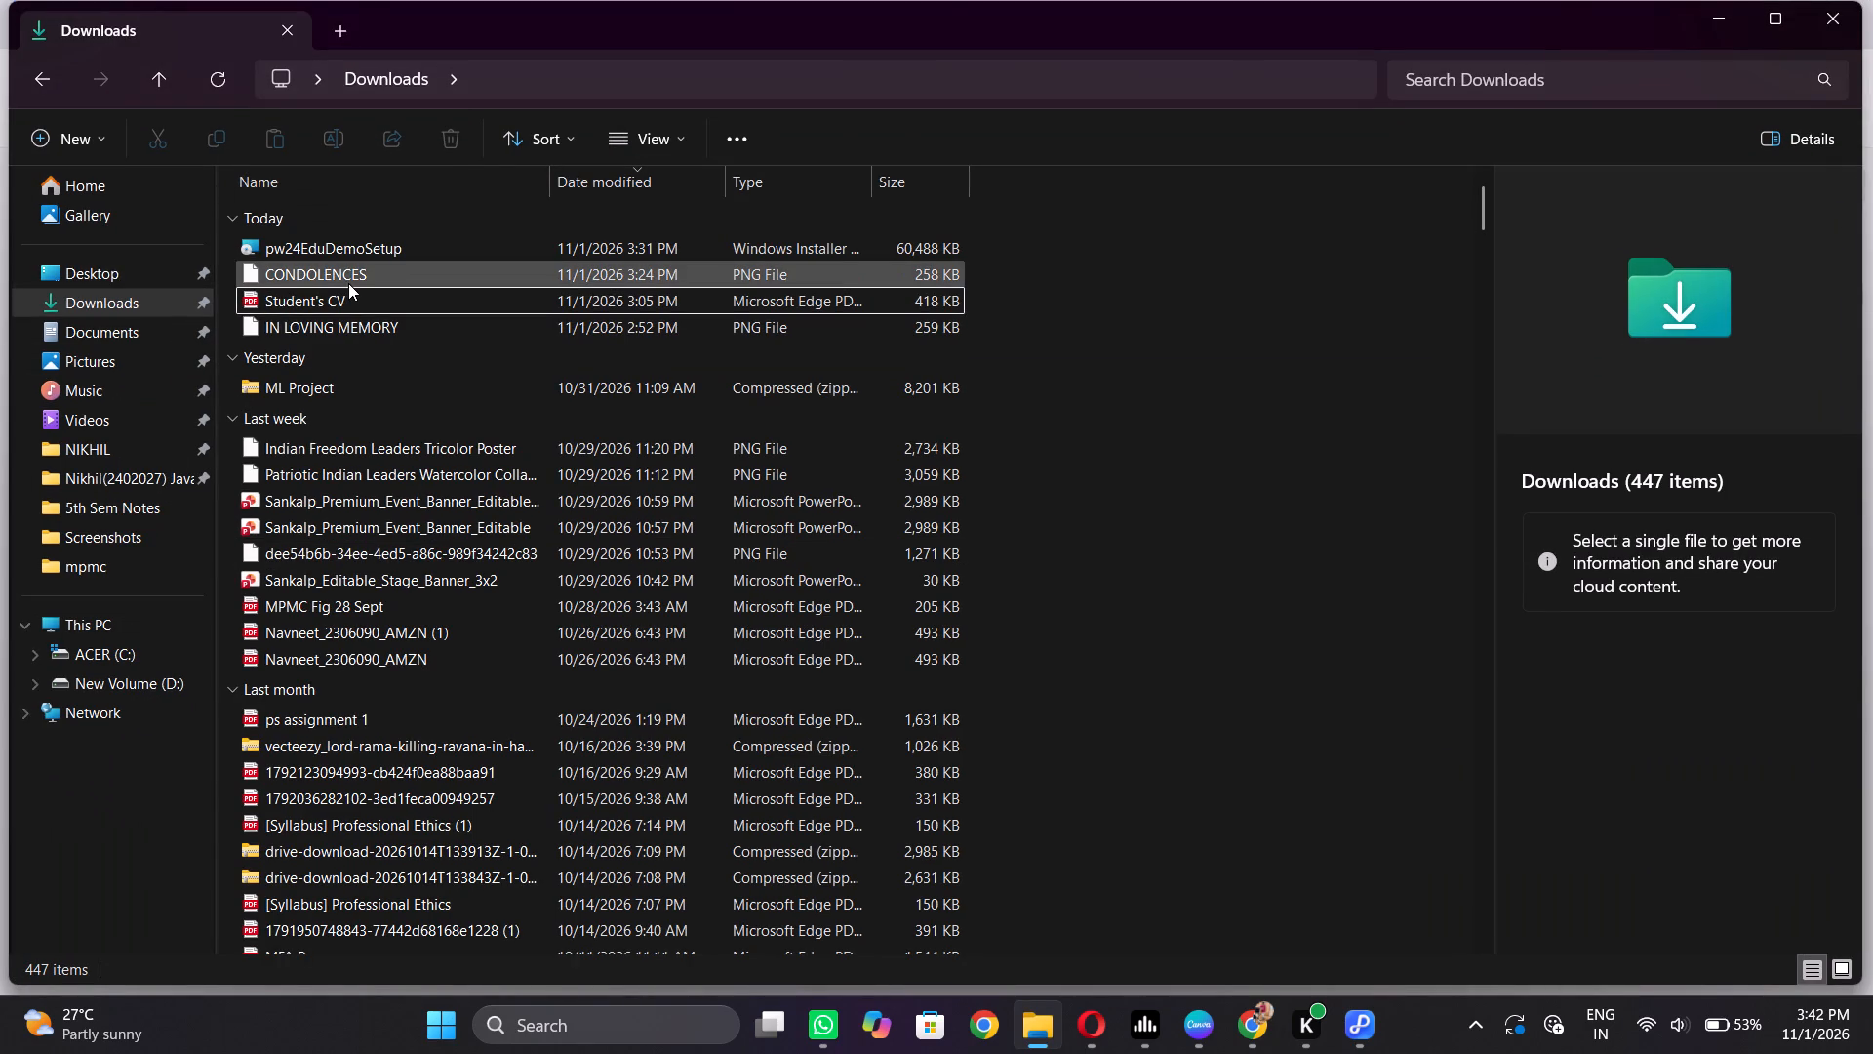
{"action": "double_click", "coordinate": [351, 296]}
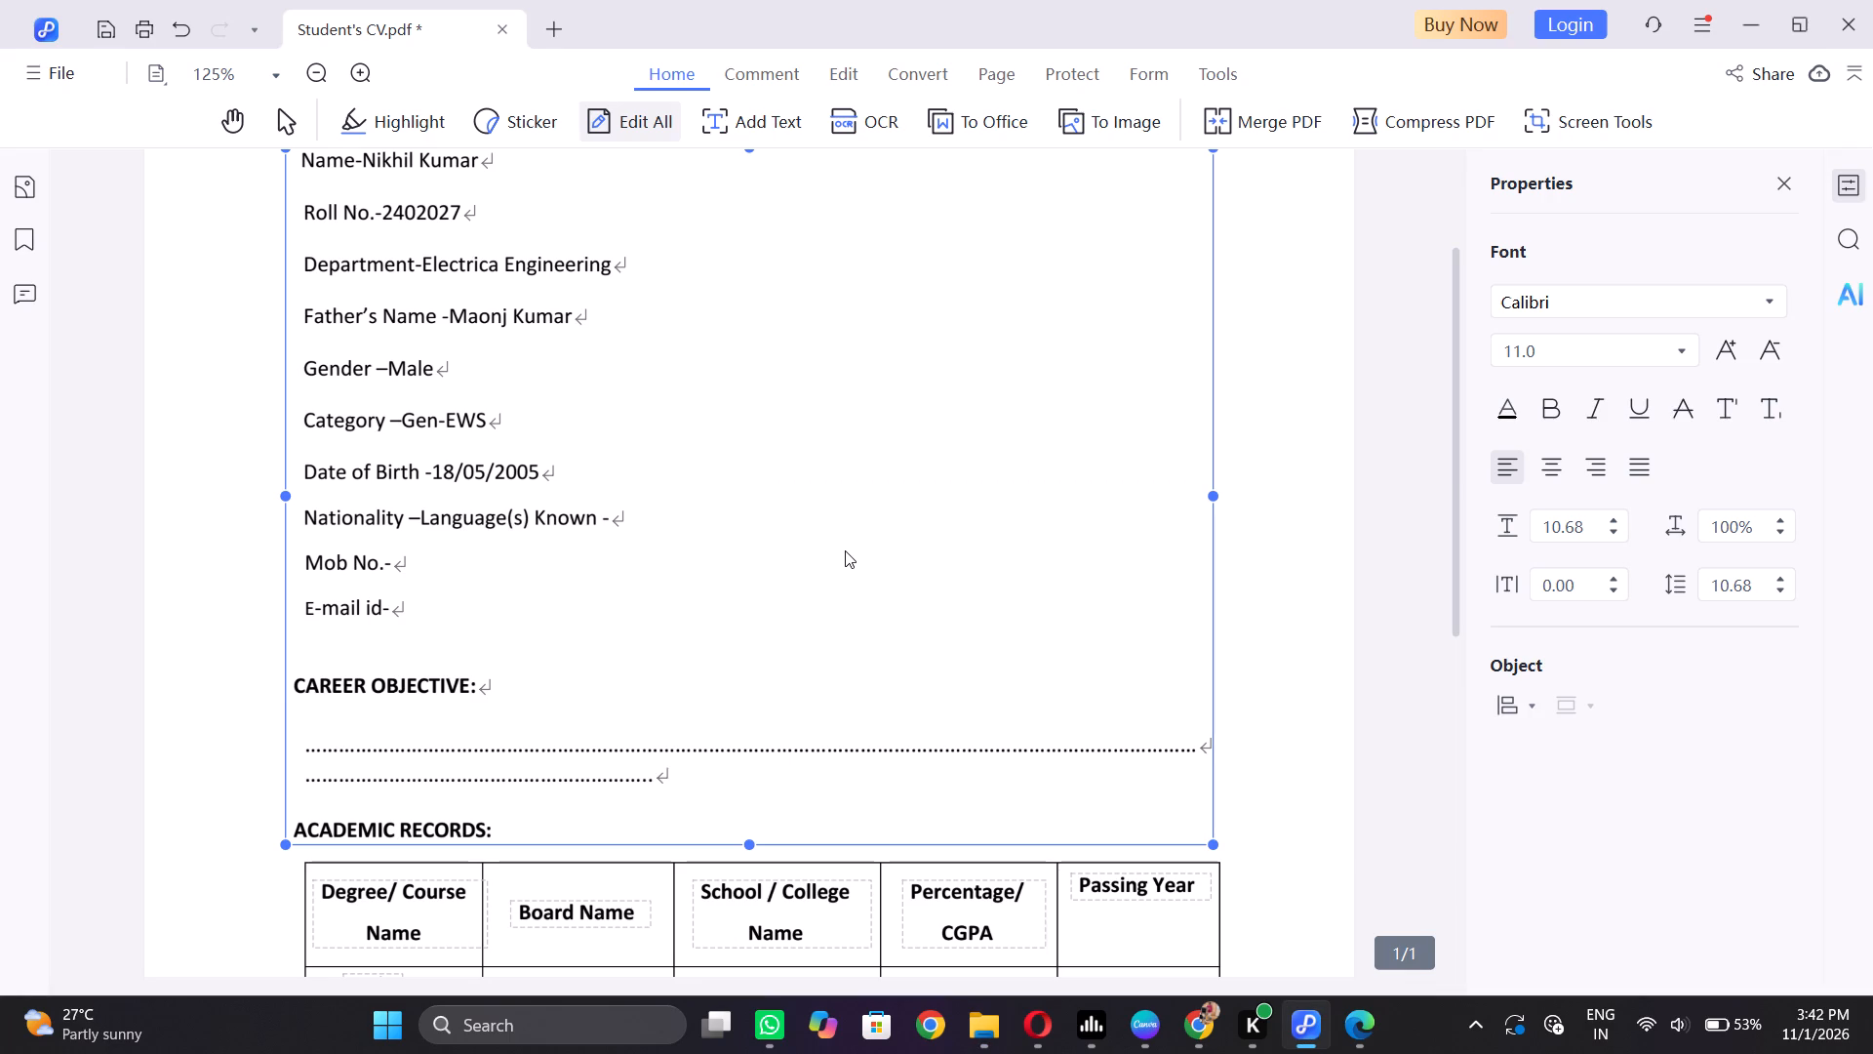
Enter "Indian" after the Nationality label and move the Language(s) Known label onto its own line.
{"action": "type", "text": "Indian"}
{"action": "key", "text": "space"}
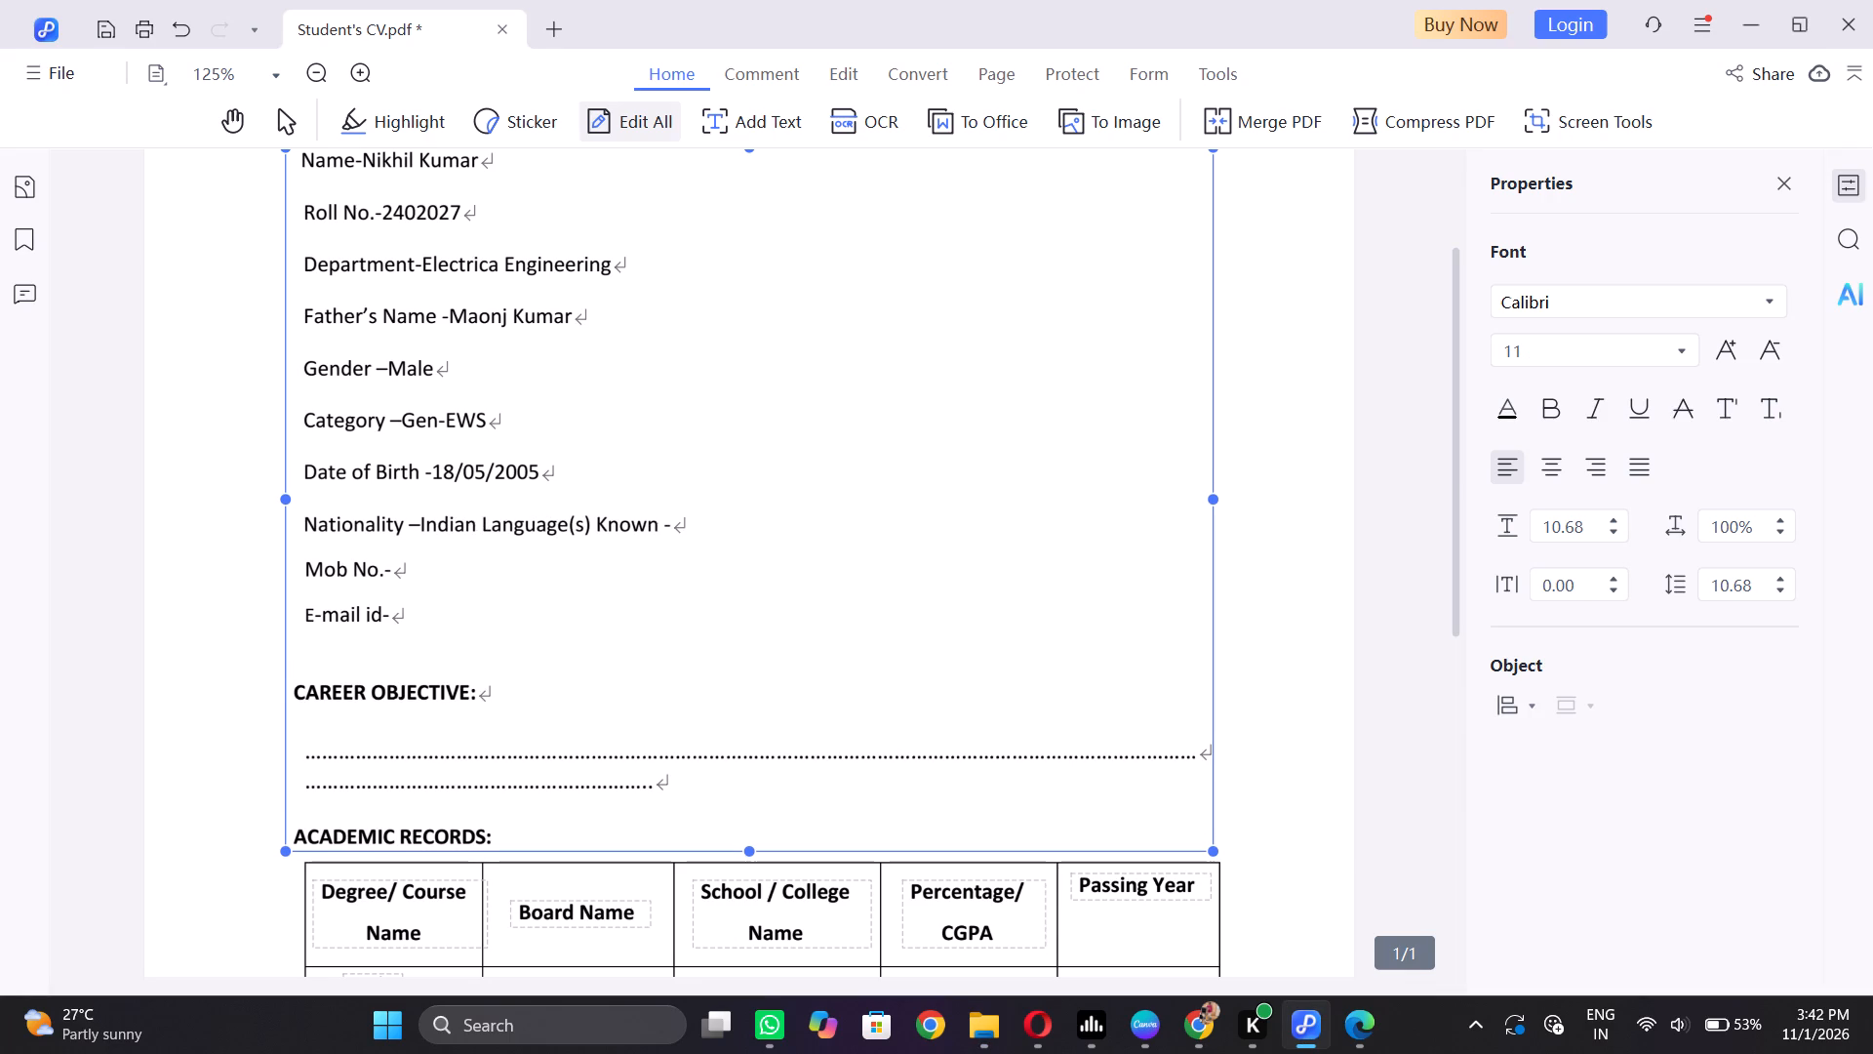
{"action": "key", "text": "Return"}
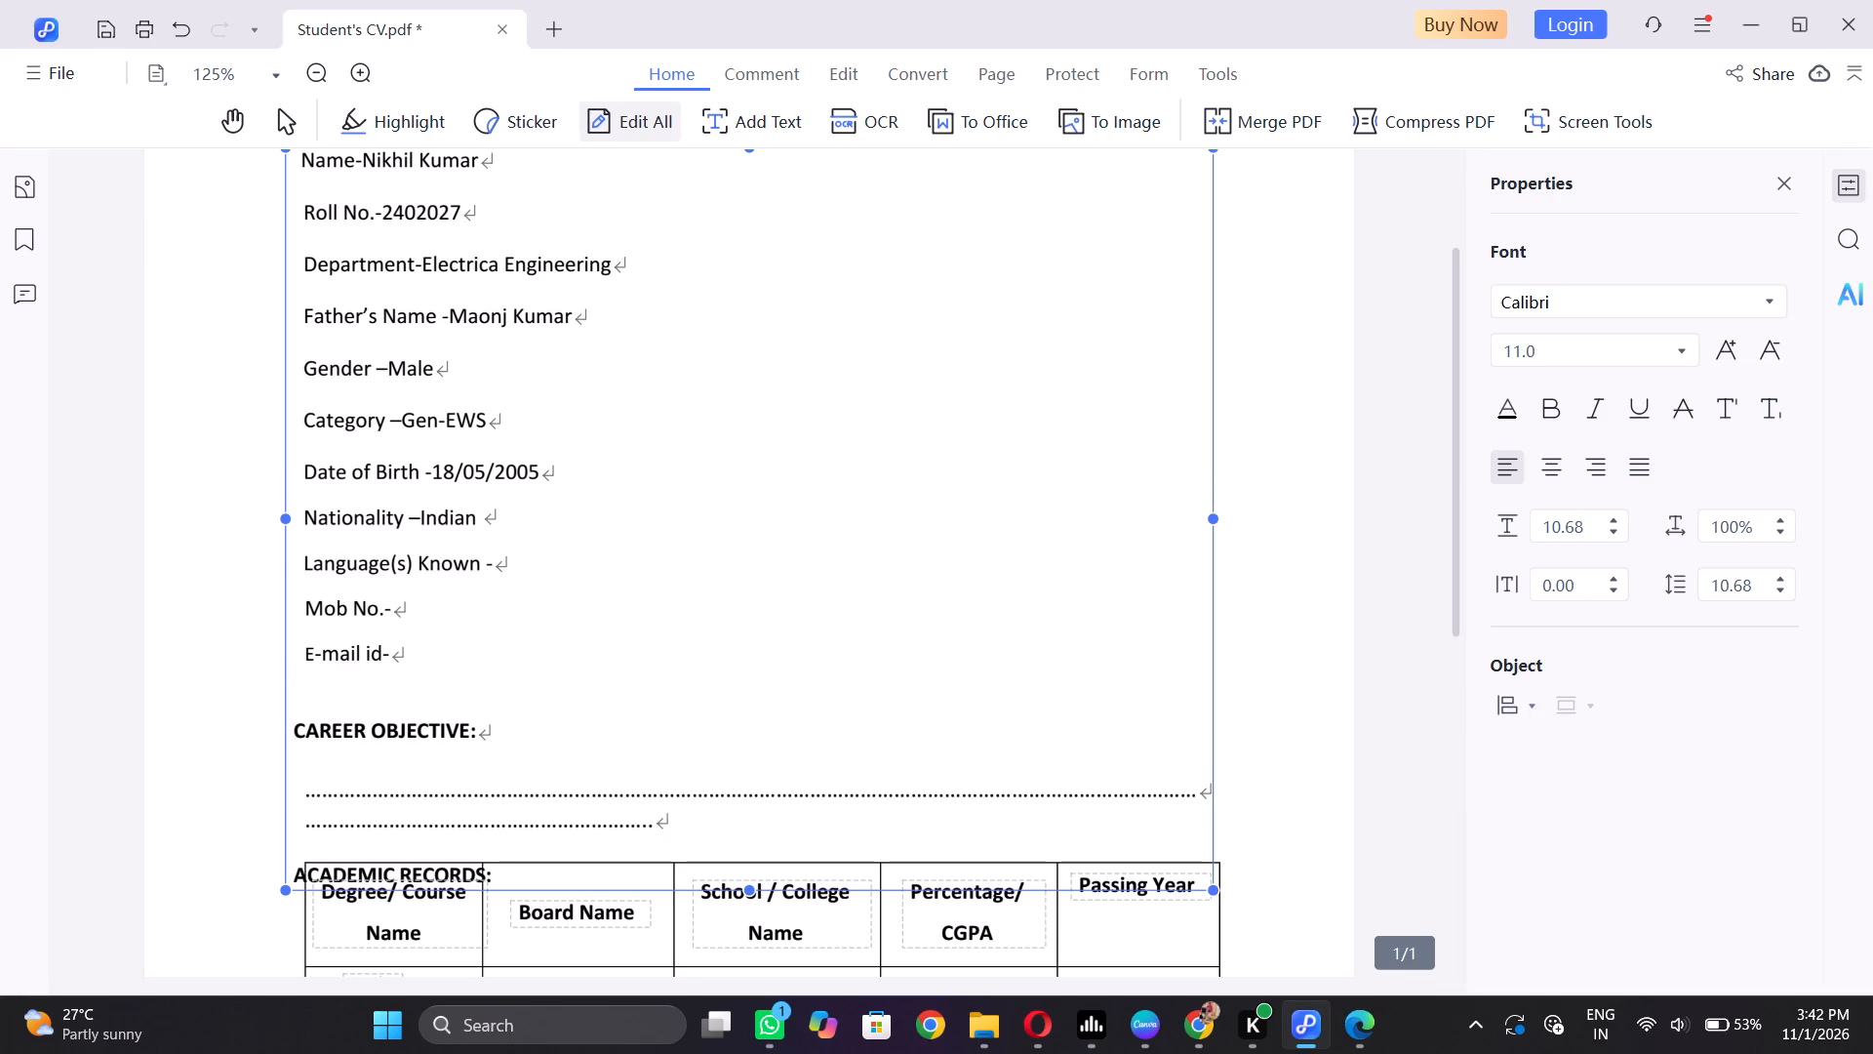
Add a space after the dash on both the Nationality line and the Language(s) Known line.
{"action": "scroll", "coordinate": [490, 552], "scroll_direction": "down", "scroll_amount": 1}
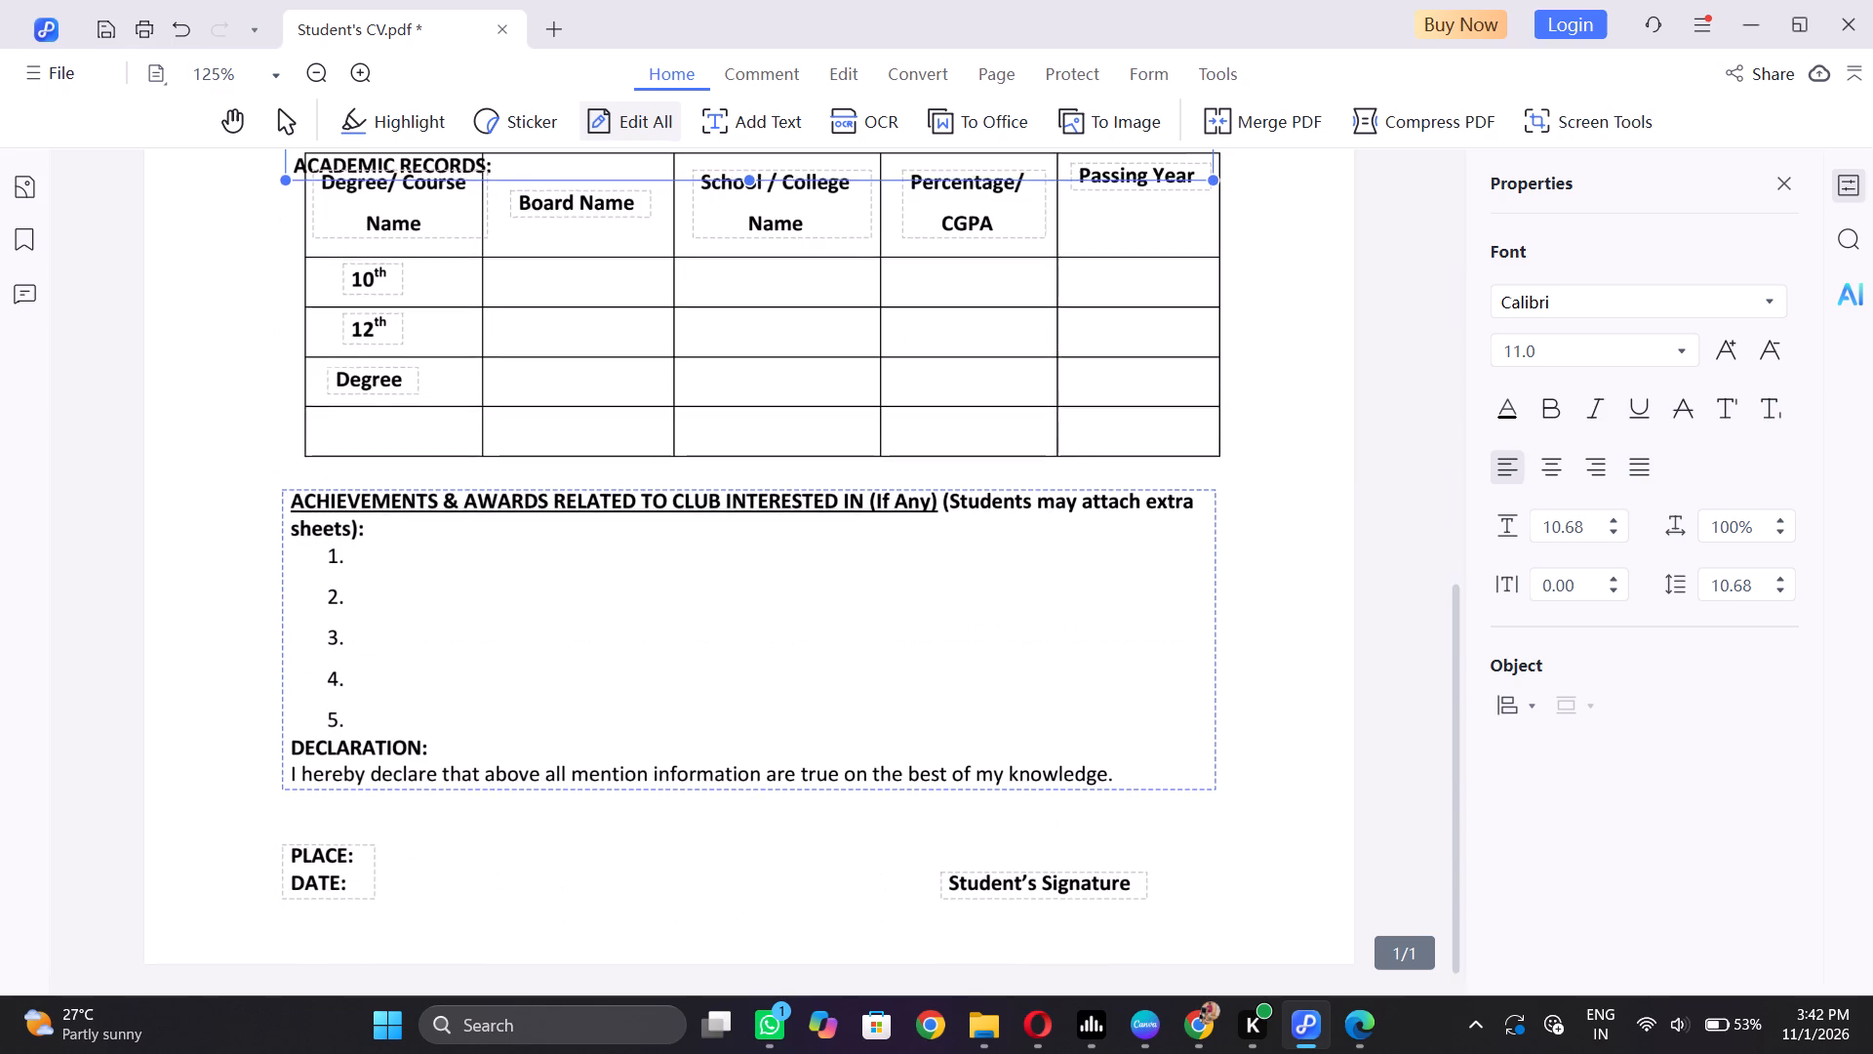
{"action": "scroll", "coordinate": [490, 552], "scroll_direction": "down", "scroll_amount": 1}
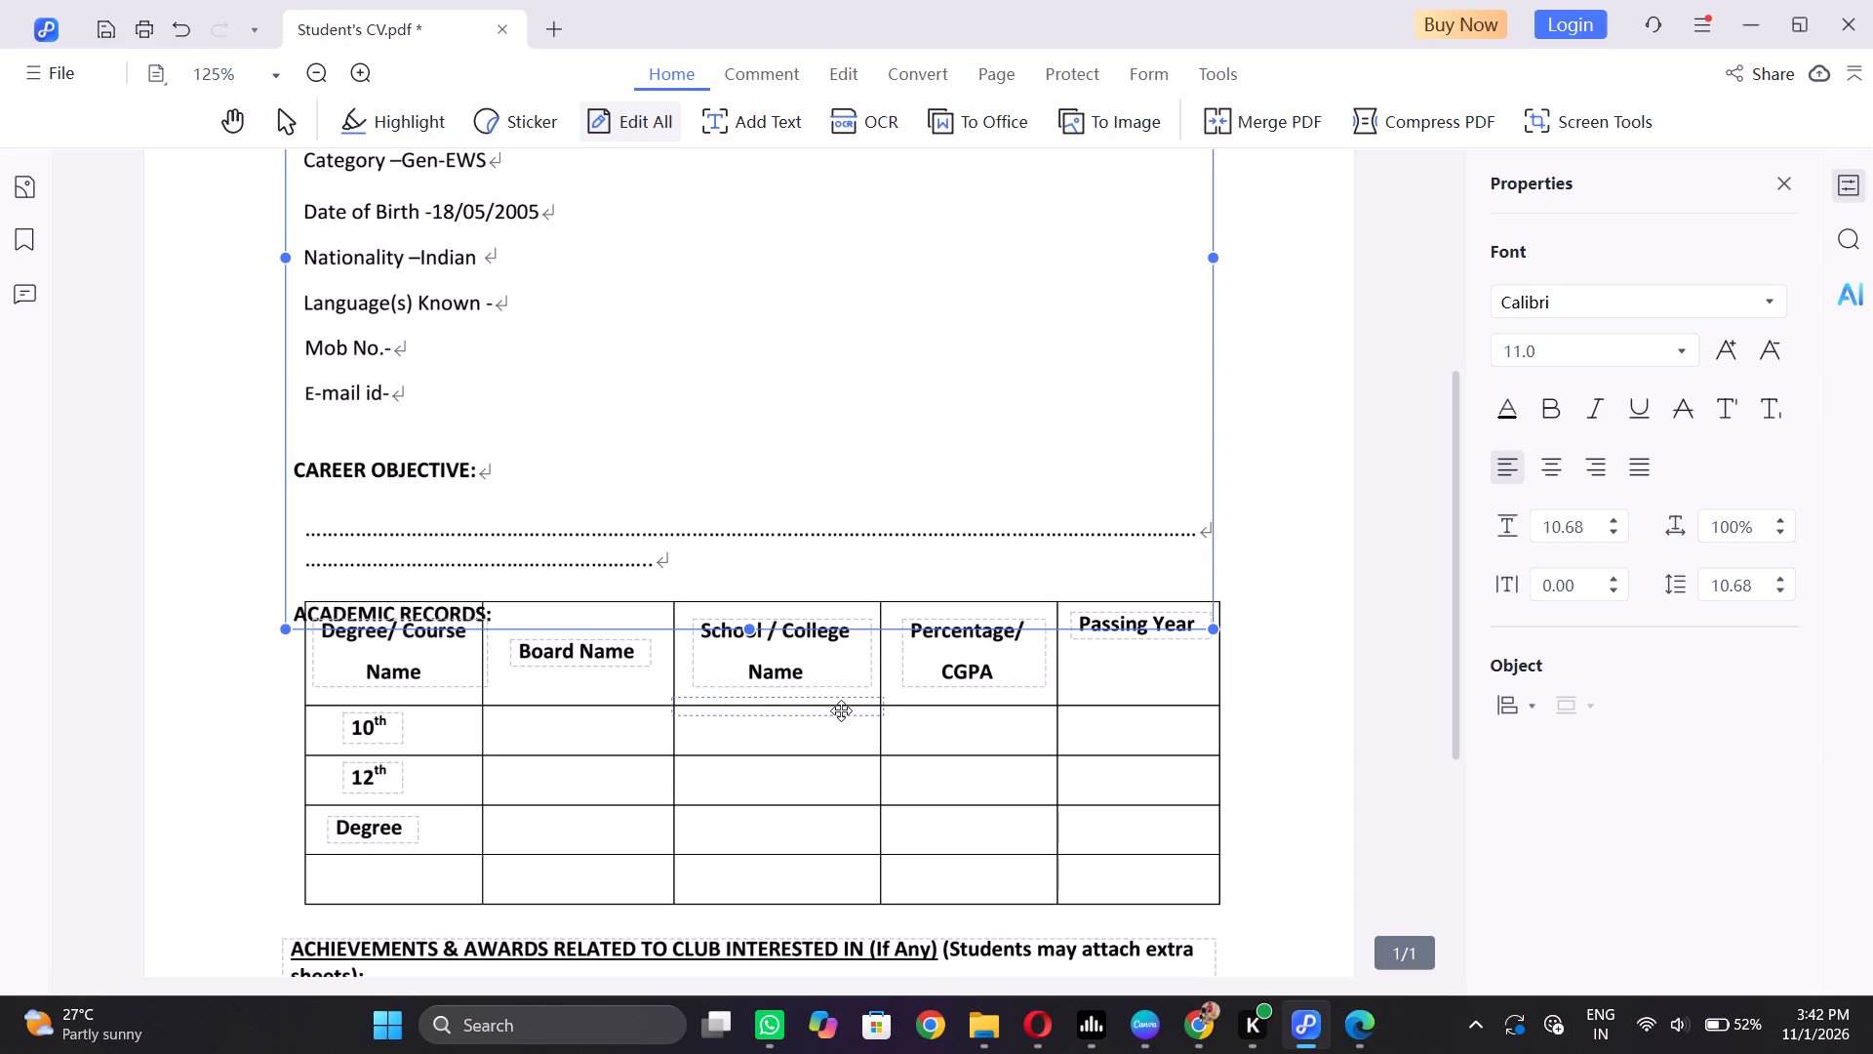
{"action": "scroll", "coordinate": [841, 710], "scroll_direction": "down", "scroll_amount": 4}
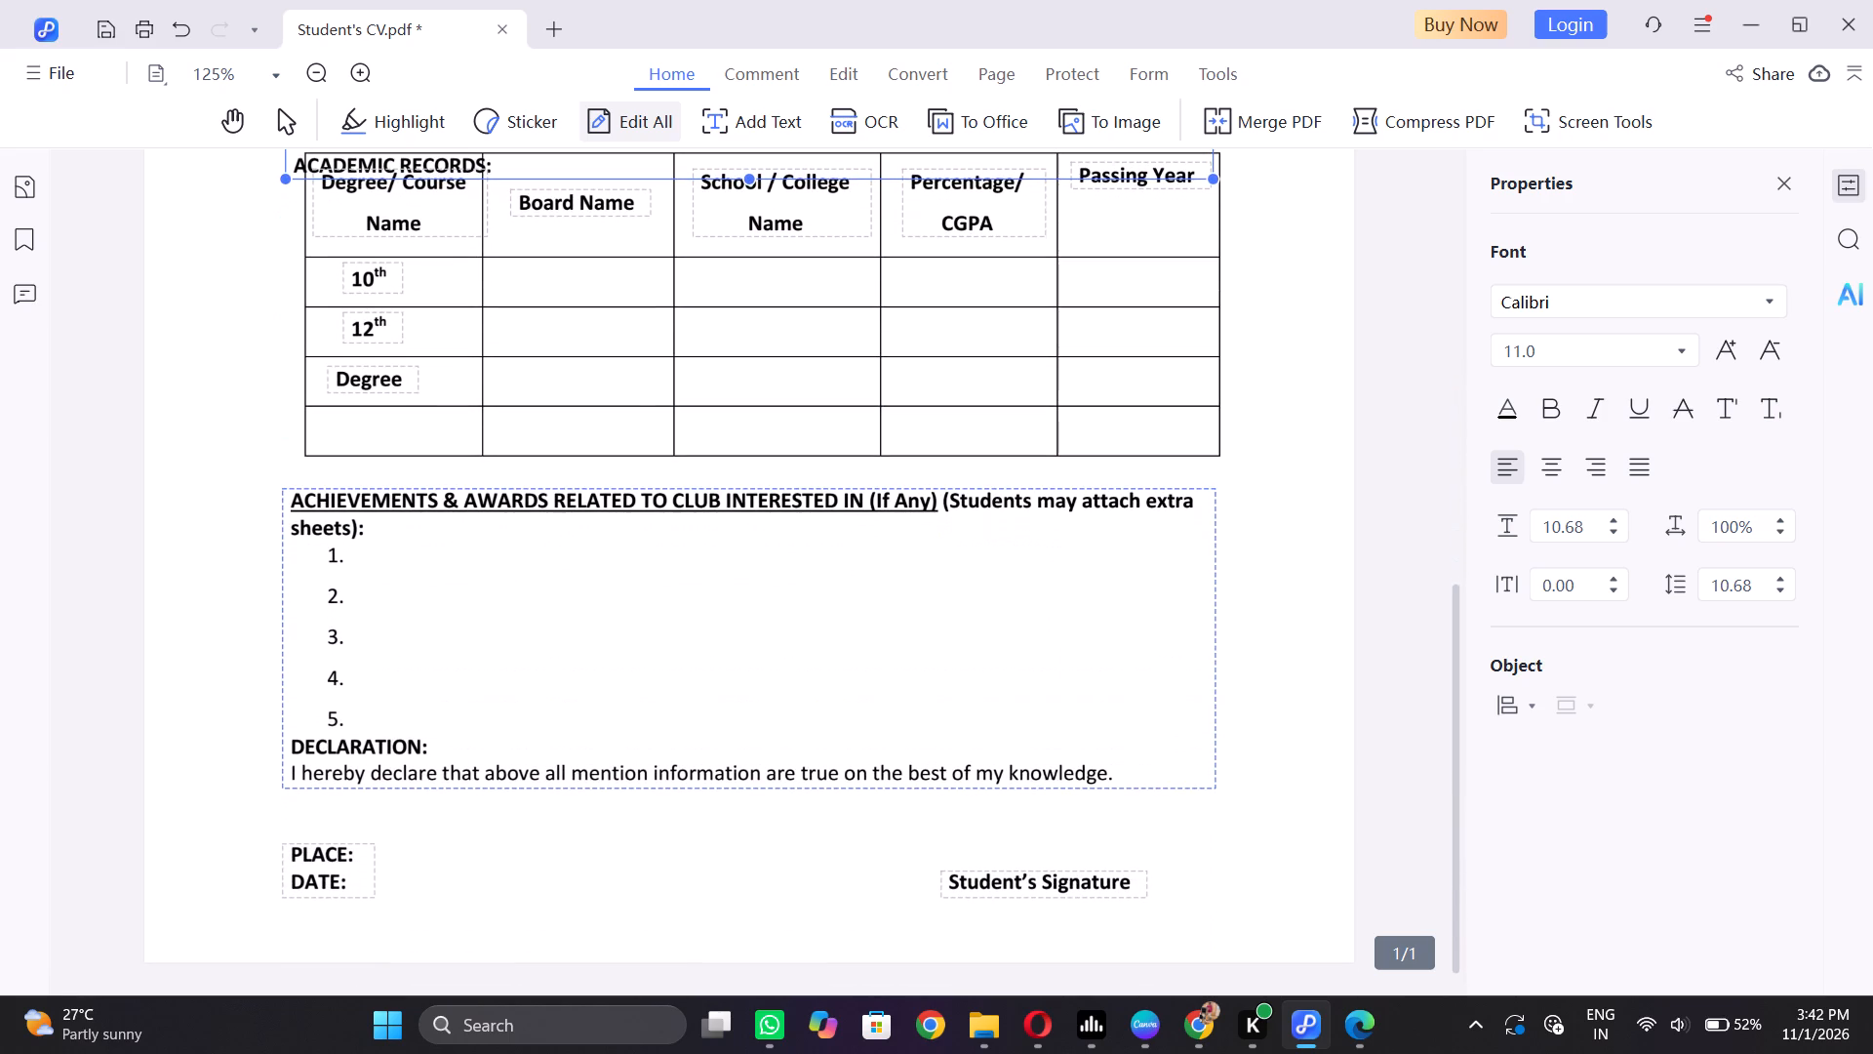
{"action": "scroll", "coordinate": [841, 710], "scroll_direction": "up", "scroll_amount": 6}
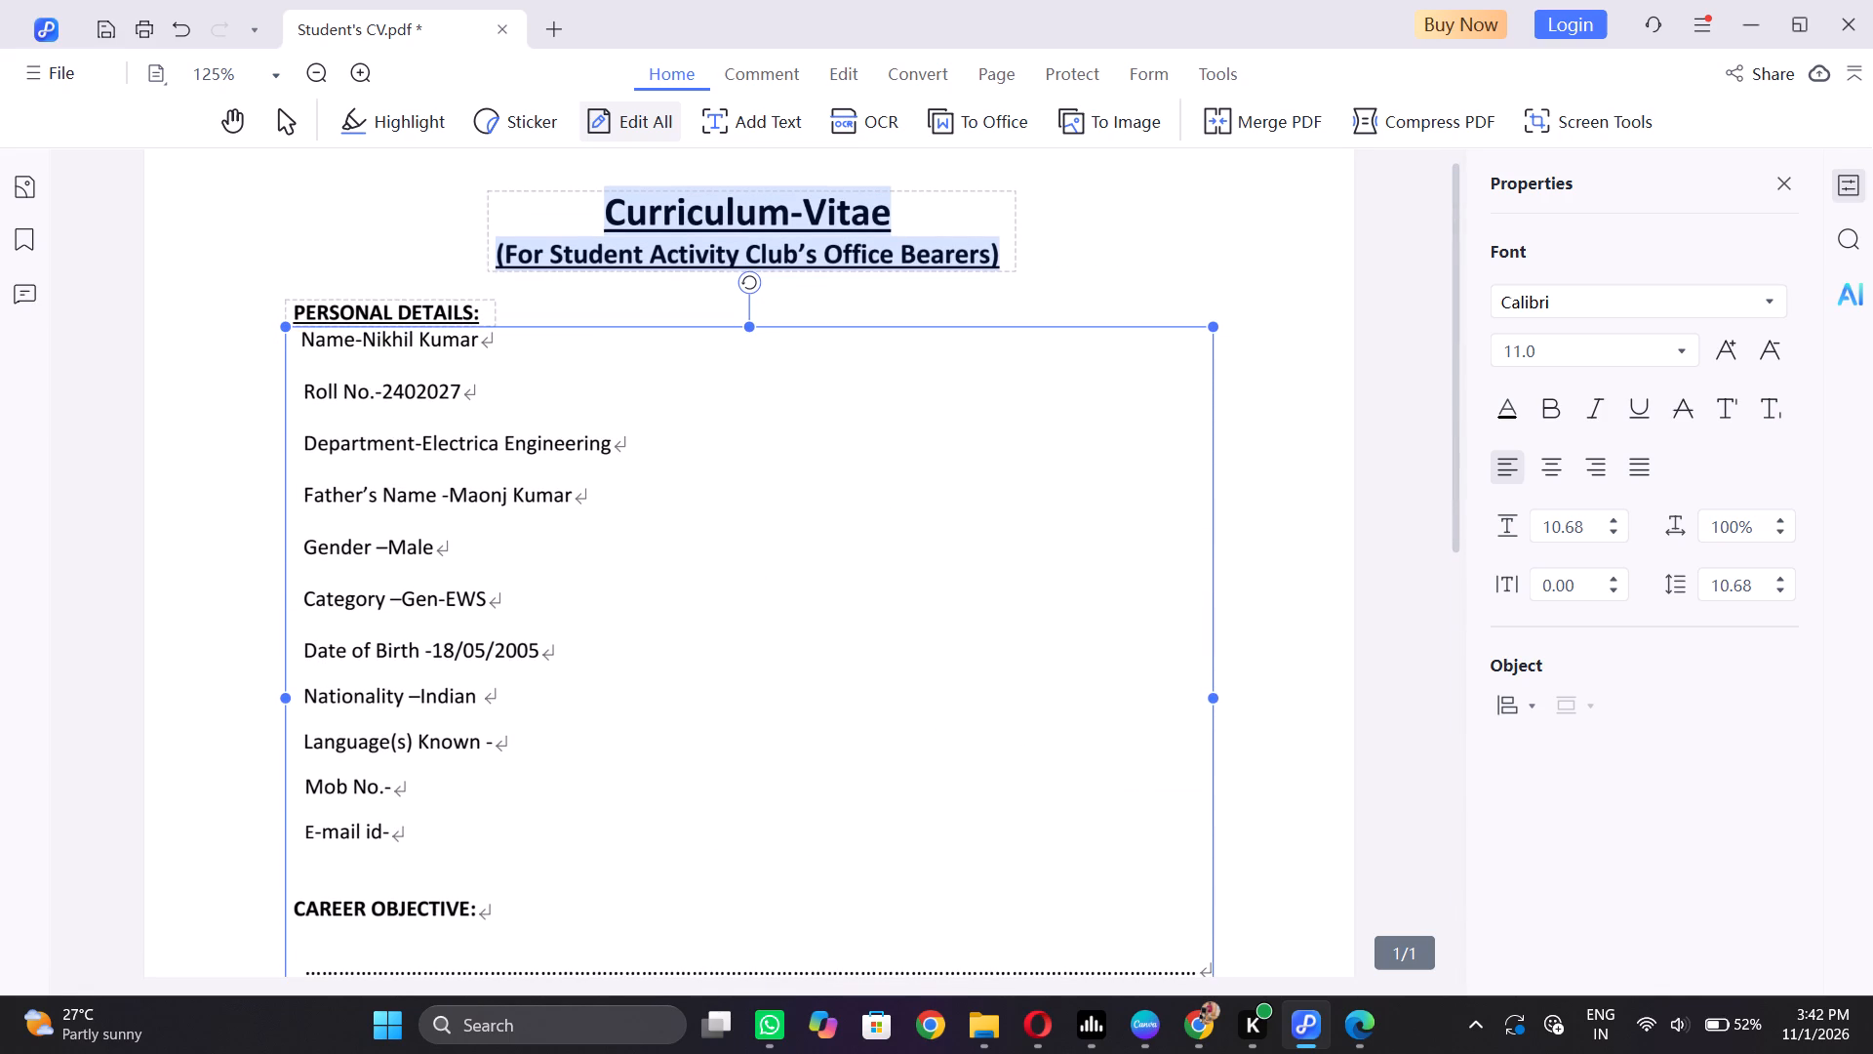
{"action": "left_click", "coordinate": [417, 699]}
{"action": "key", "text": "space"}
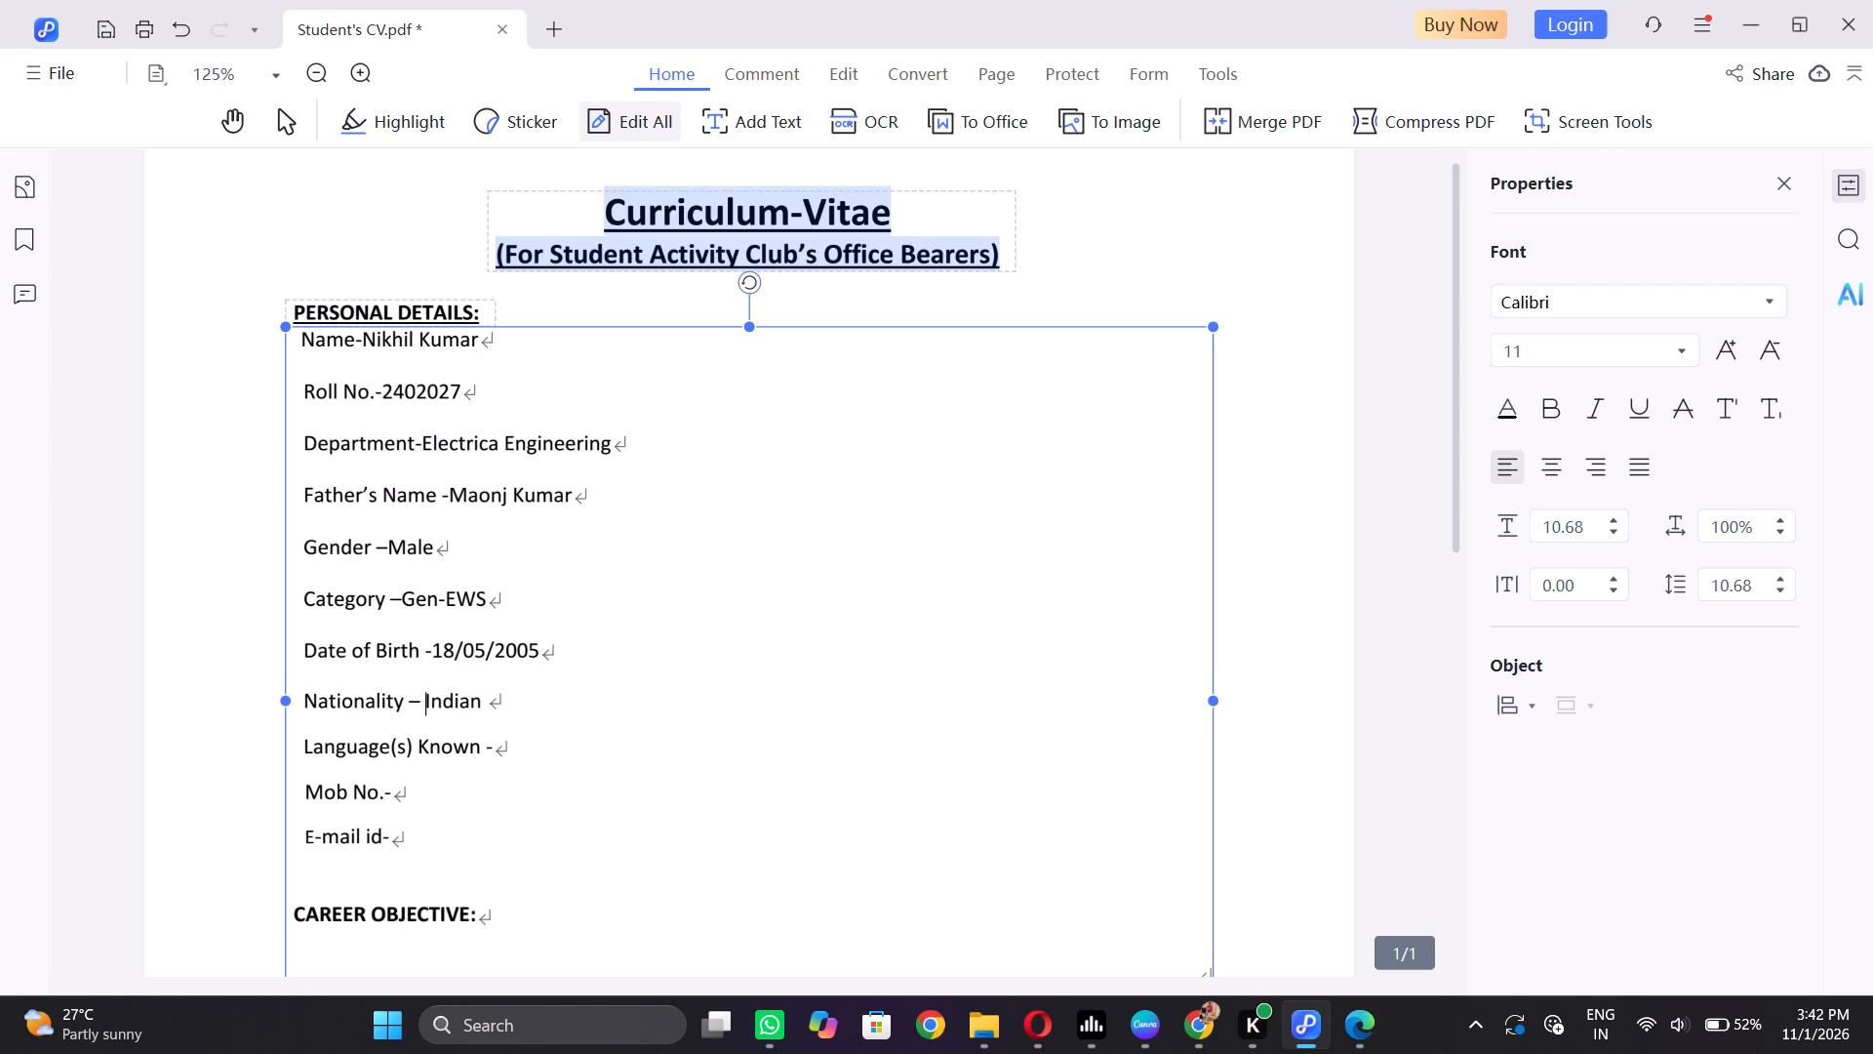
{"action": "left_click", "coordinate": [492, 745]}
{"action": "key", "text": "space"}
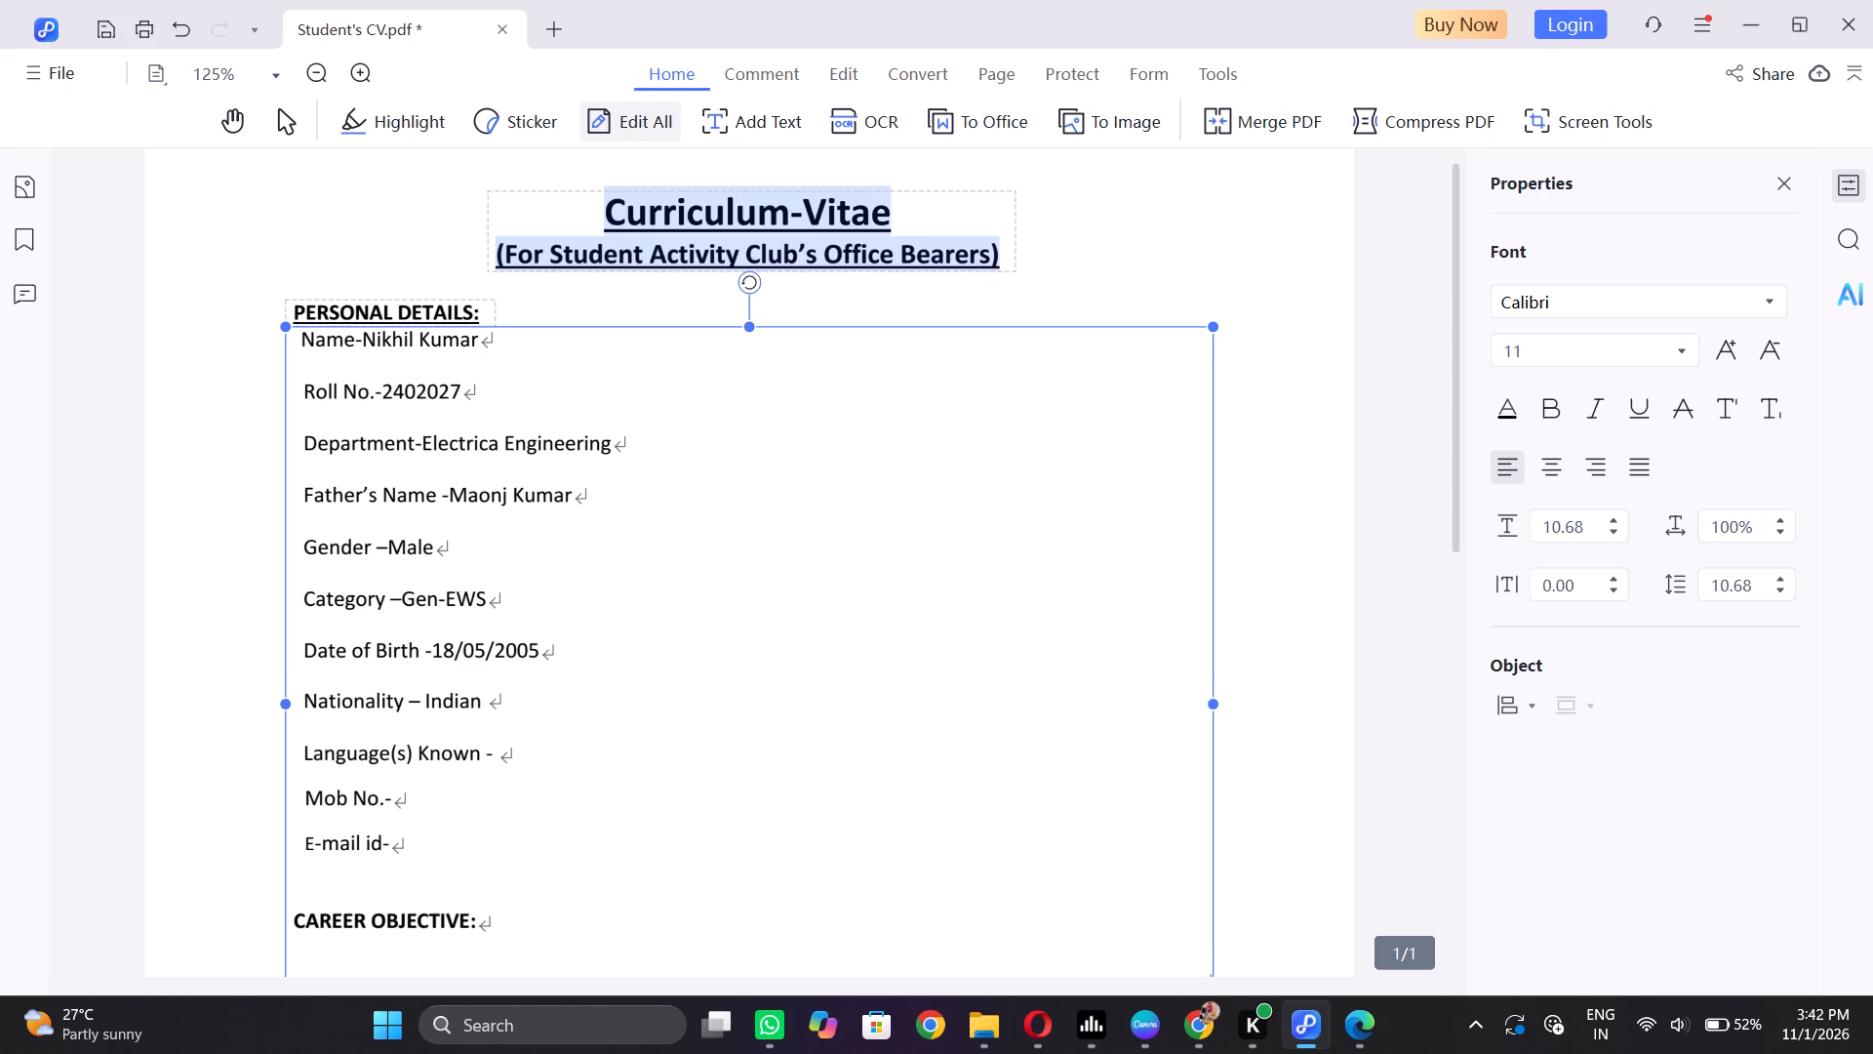
Examine the Career Objective, Academic Records and Achievements sections, and check which parts of the academic table can be selected.
{"action": "scroll", "coordinate": [492, 745], "scroll_direction": "down", "scroll_amount": 1}
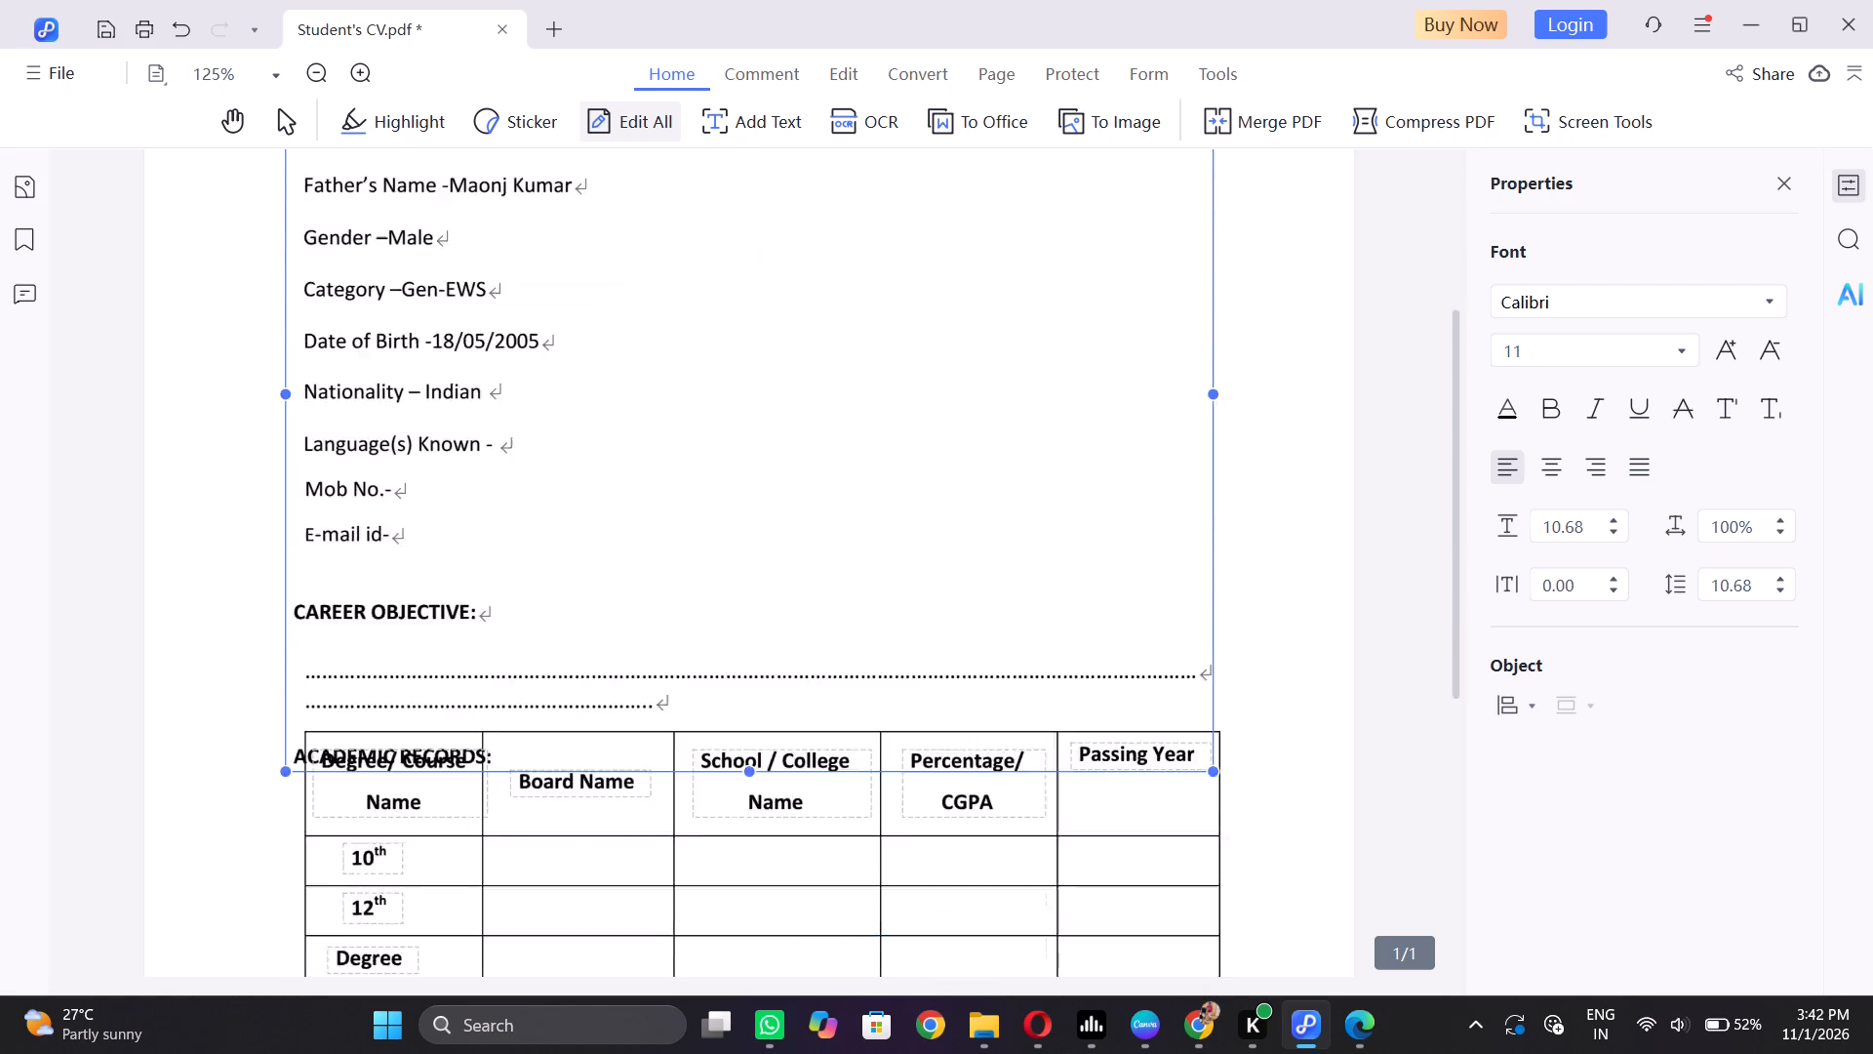
{"action": "scroll", "coordinate": [492, 745], "scroll_direction": "down", "scroll_amount": 2}
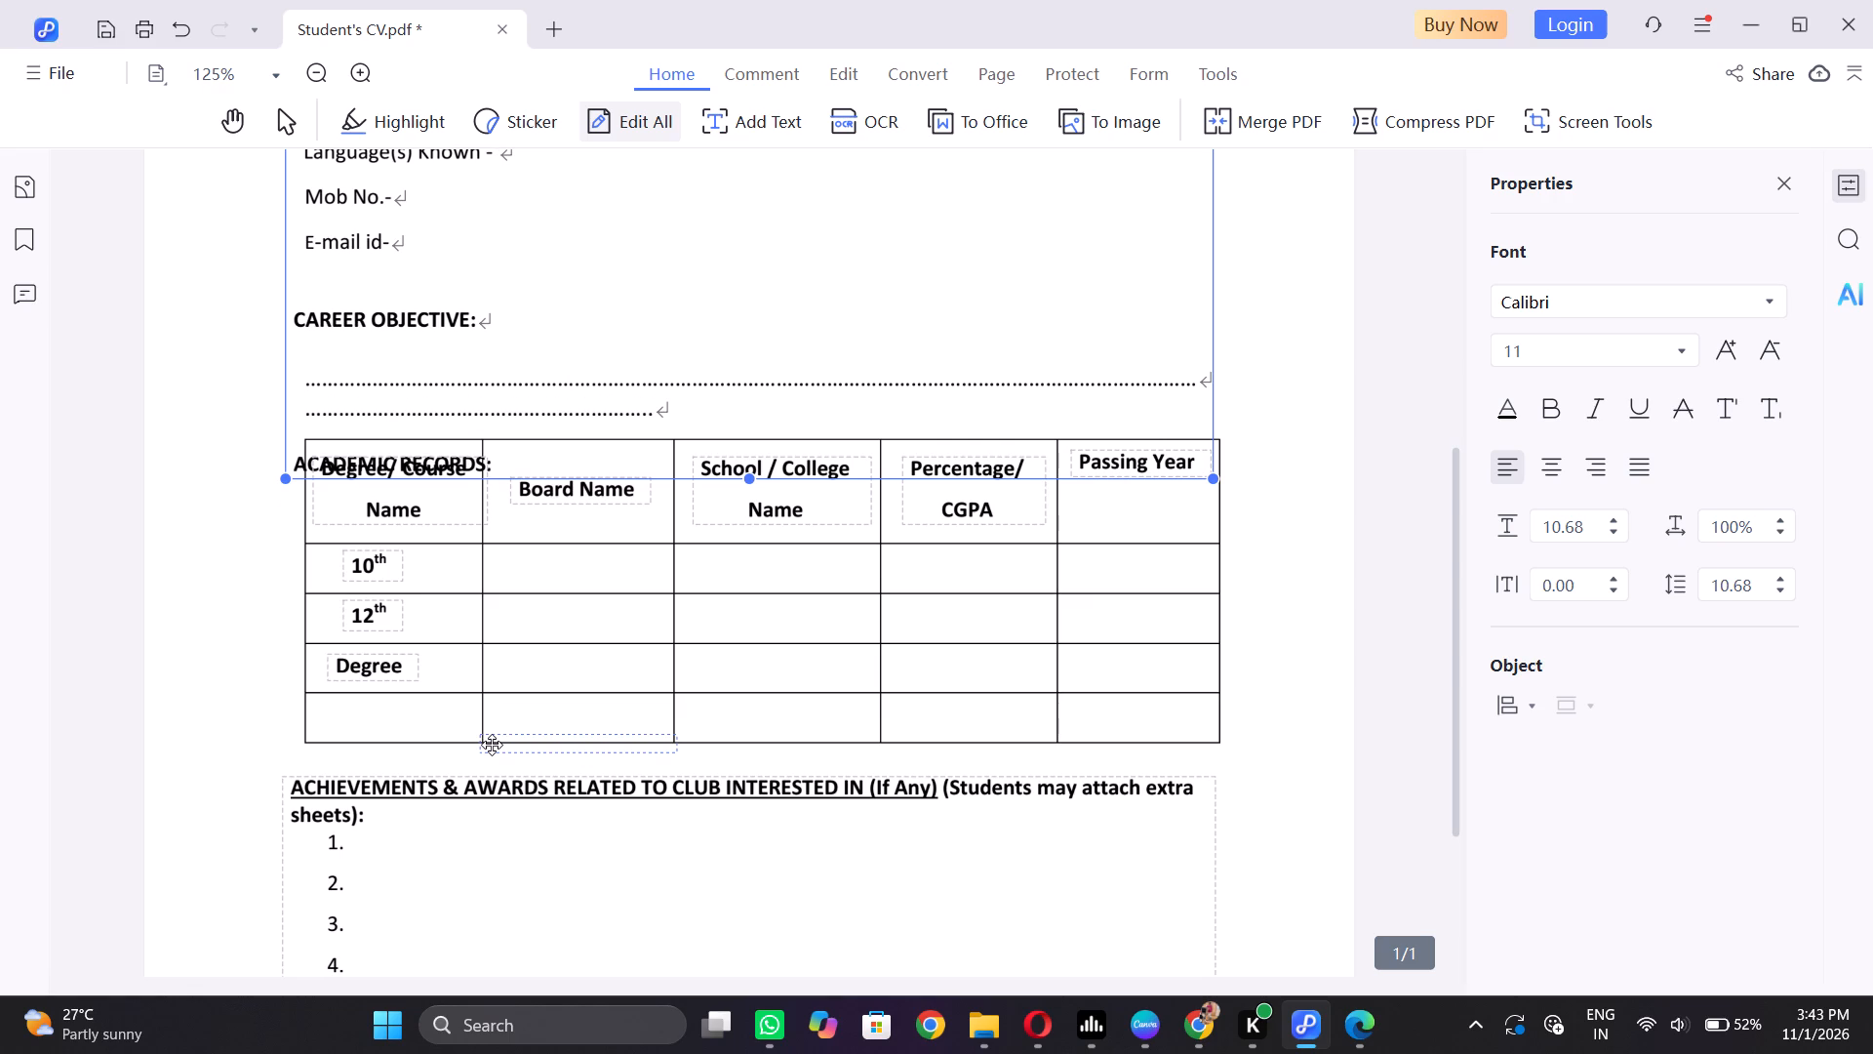
{"action": "scroll", "coordinate": [492, 745], "scroll_direction": "up", "scroll_amount": 3}
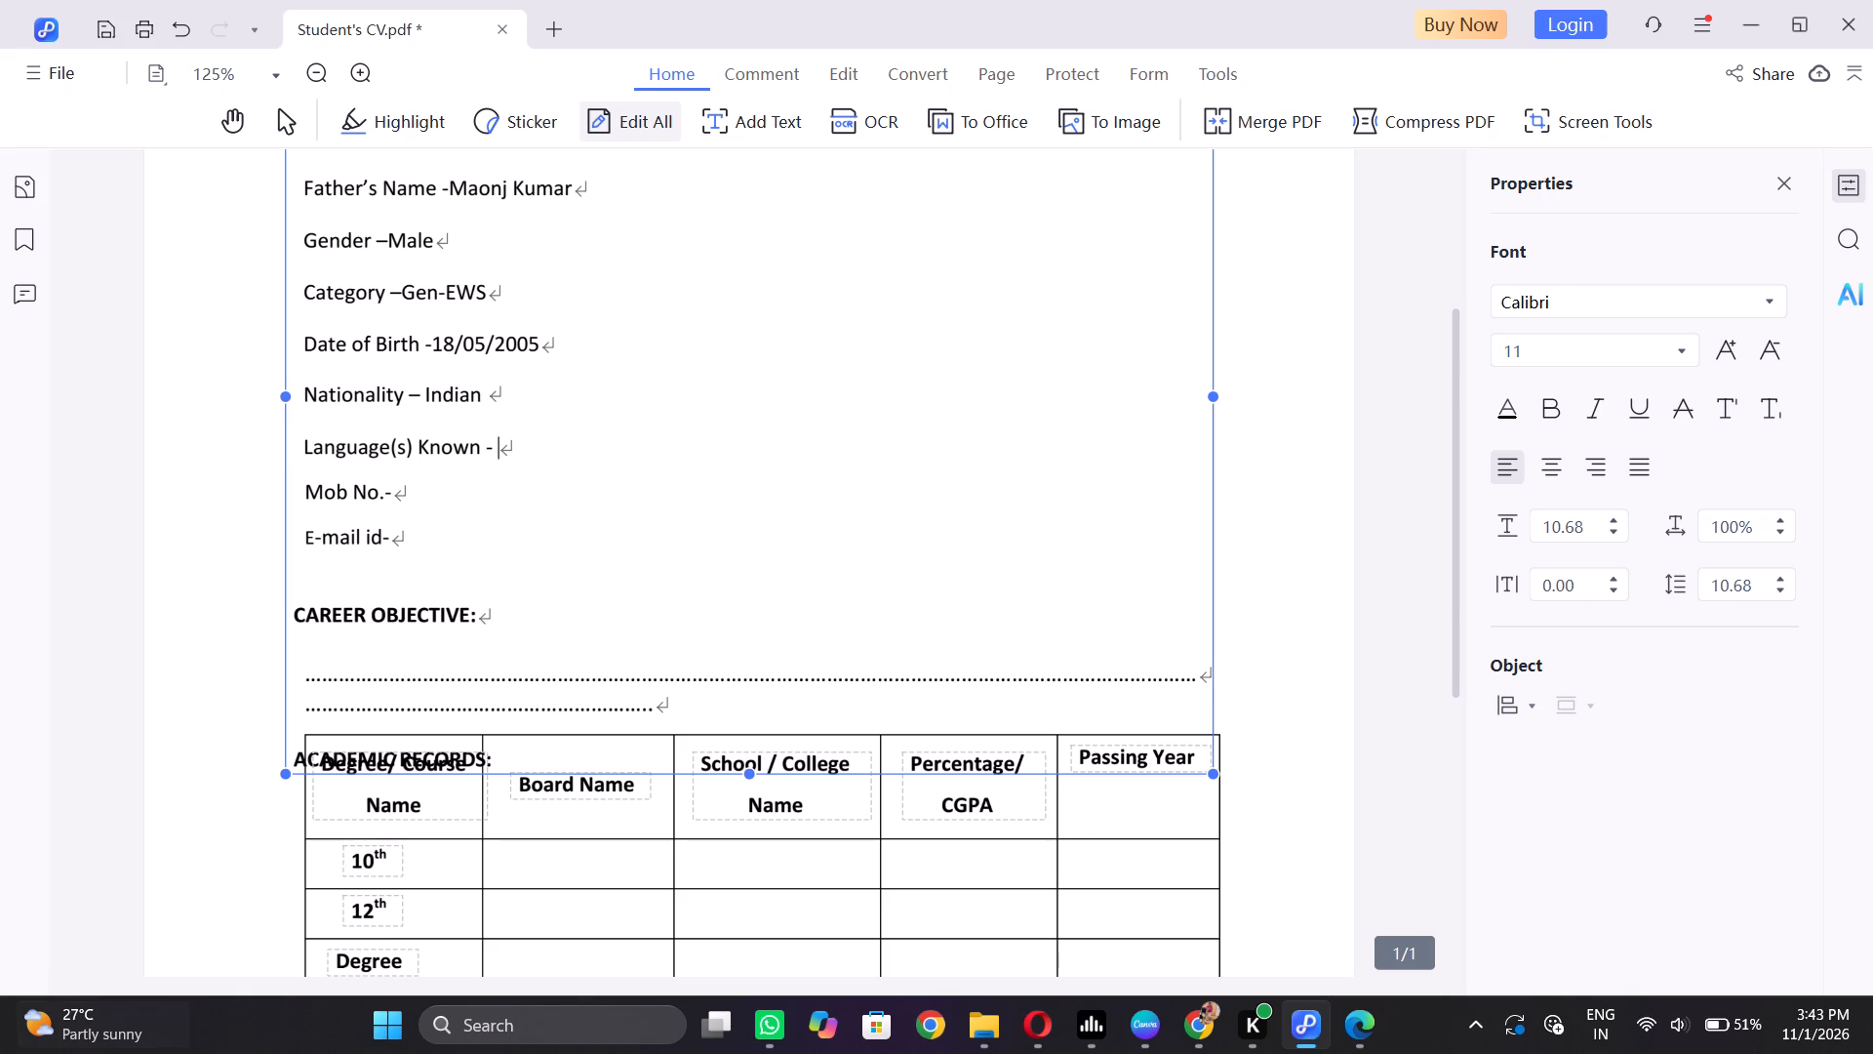
{"action": "scroll", "coordinate": [636, 638], "scroll_direction": "down", "scroll_amount": 1}
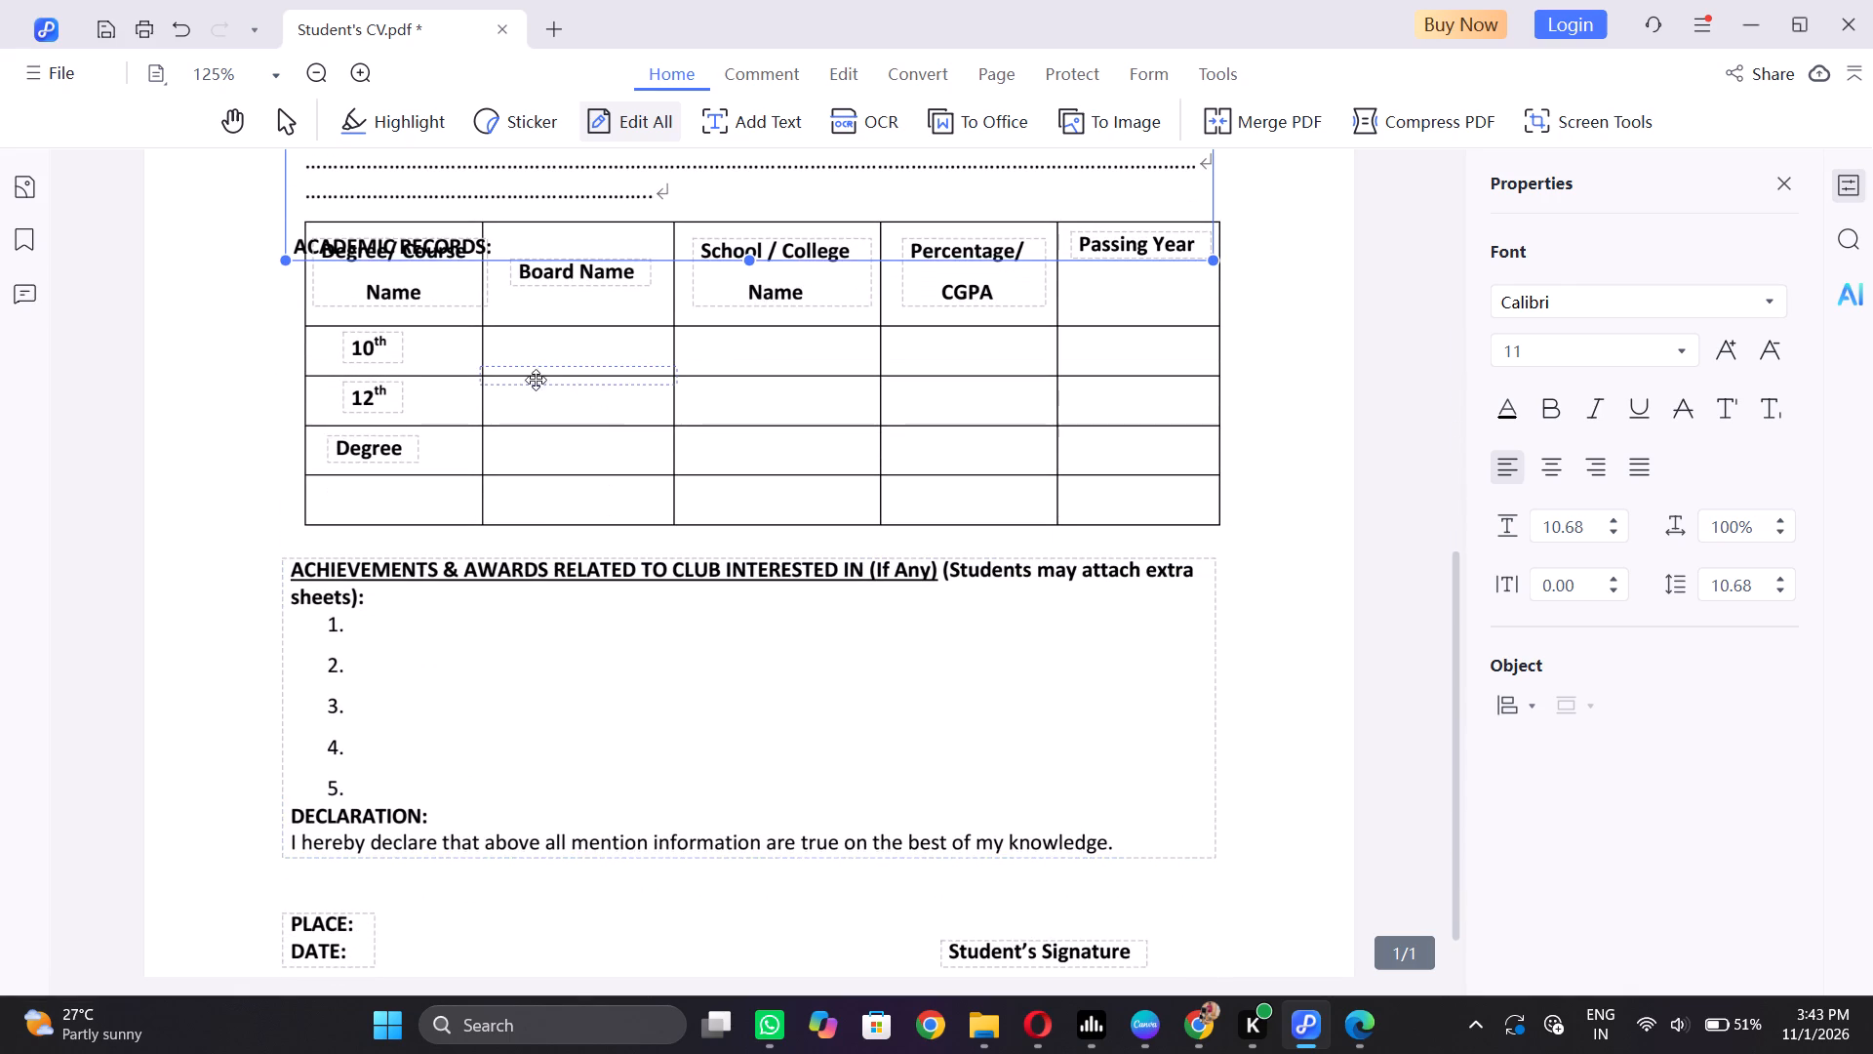
{"action": "scroll", "coordinate": [541, 404], "scroll_direction": "up", "scroll_amount": 1}
{"action": "left_click", "coordinate": [539, 714]}
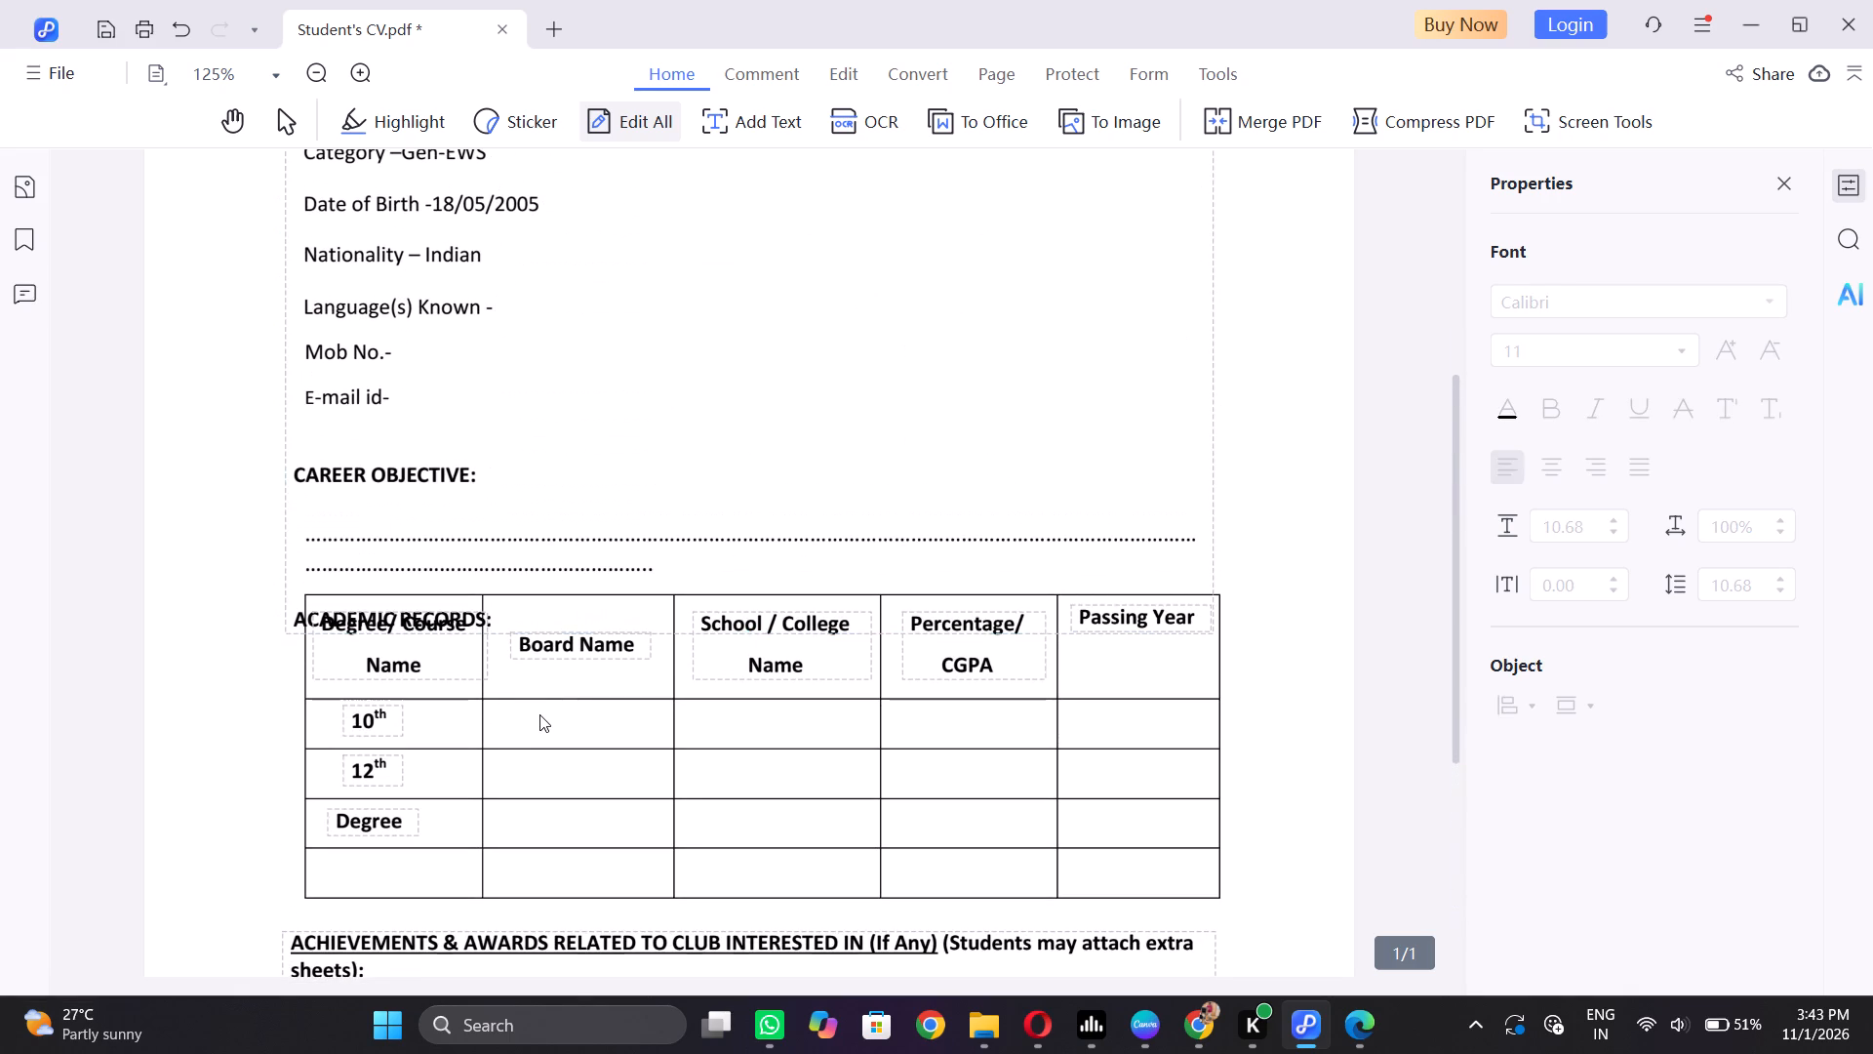
{"action": "left_click", "coordinate": [281, 751]}
{"action": "left_click", "coordinate": [297, 749]}
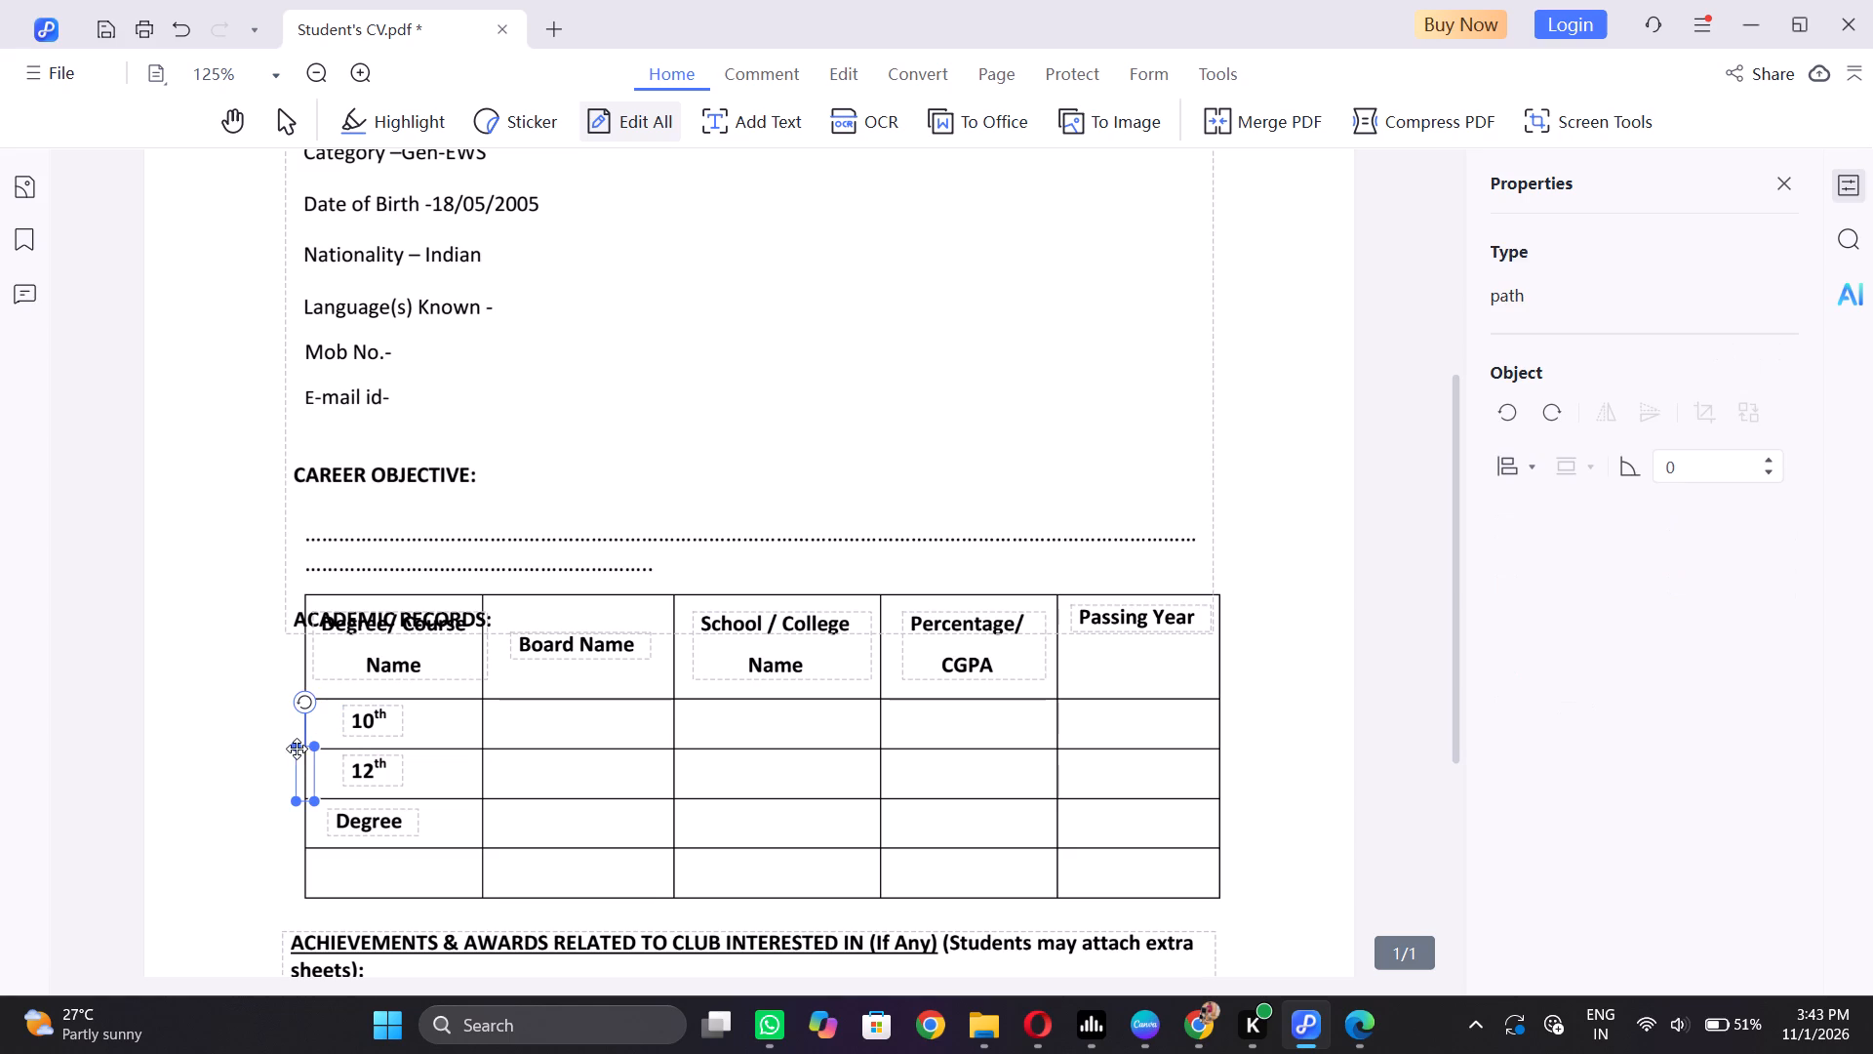
{"action": "left_click", "coordinate": [687, 833]}
Place the text cursor at the end of the second dotted line under Career Objective.
{"action": "scroll", "coordinate": [671, 384], "scroll_direction": "up", "scroll_amount": 1}
{"action": "scroll", "coordinate": [713, 537], "scroll_direction": "down", "scroll_amount": 1}
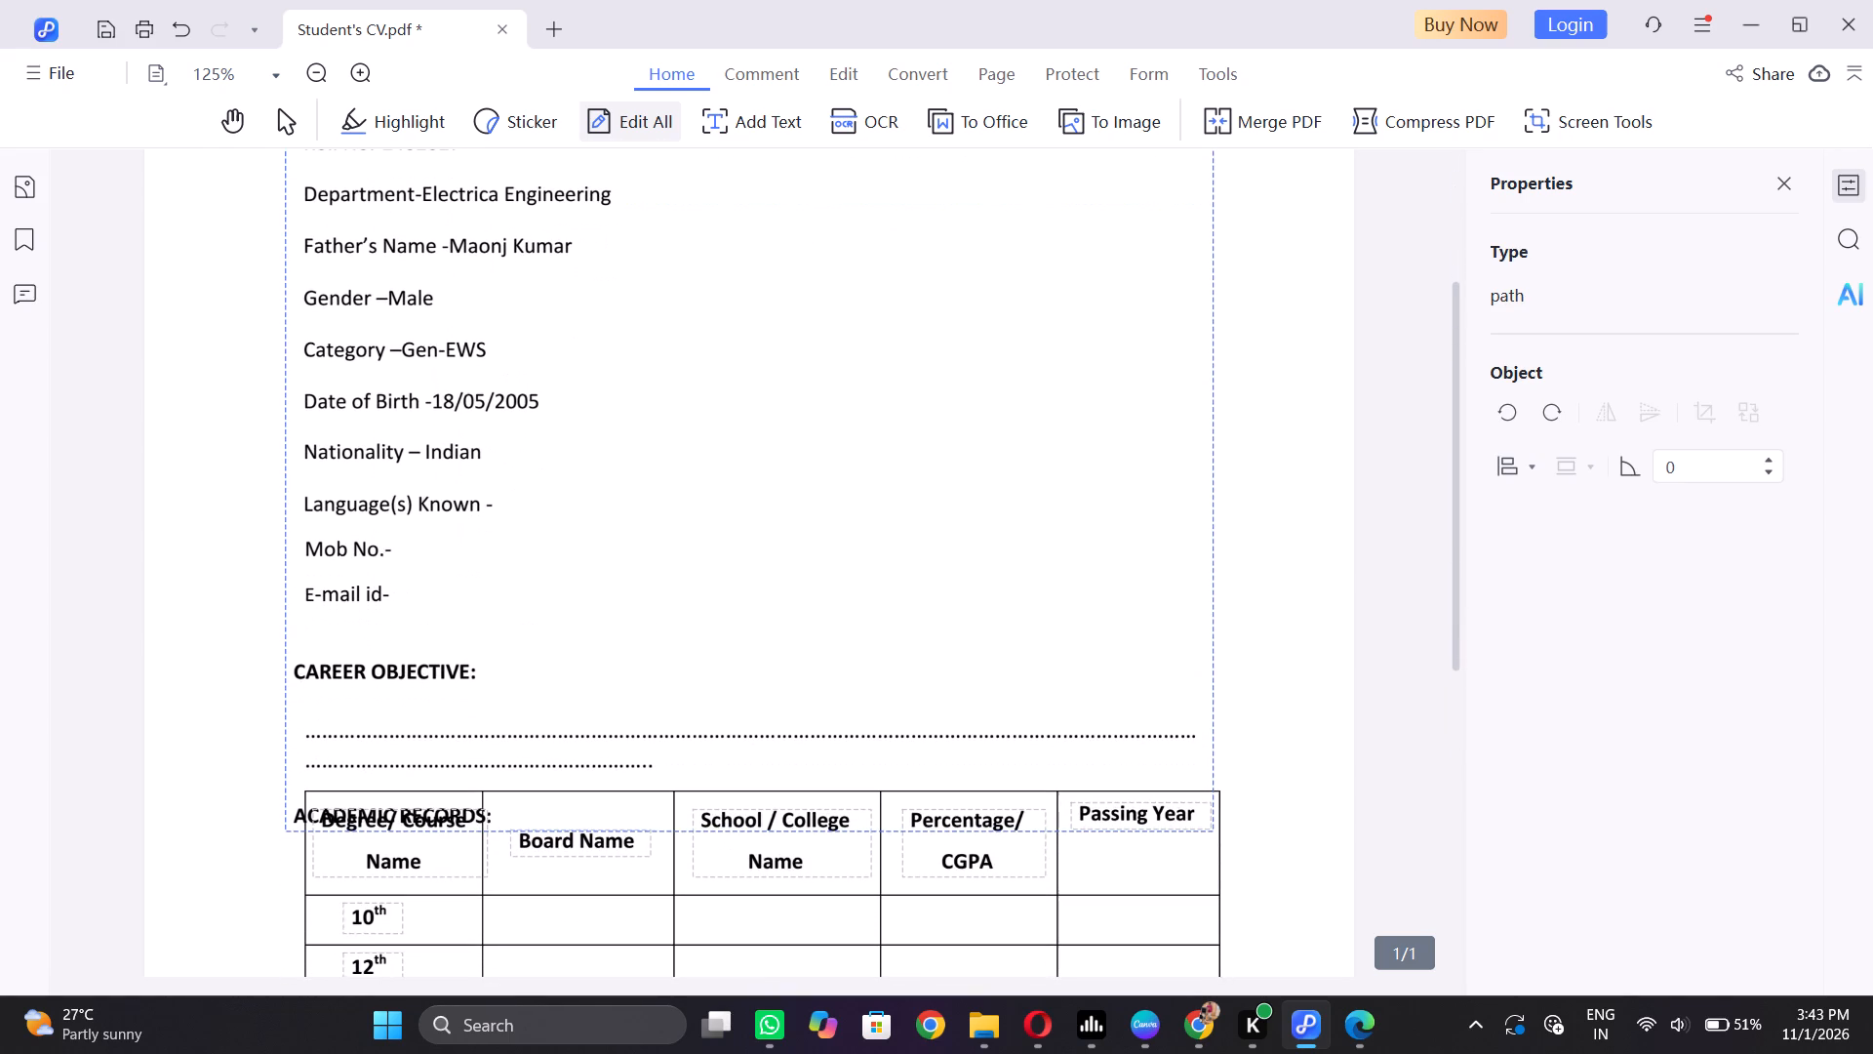
{"action": "left_click", "coordinate": [678, 764]}
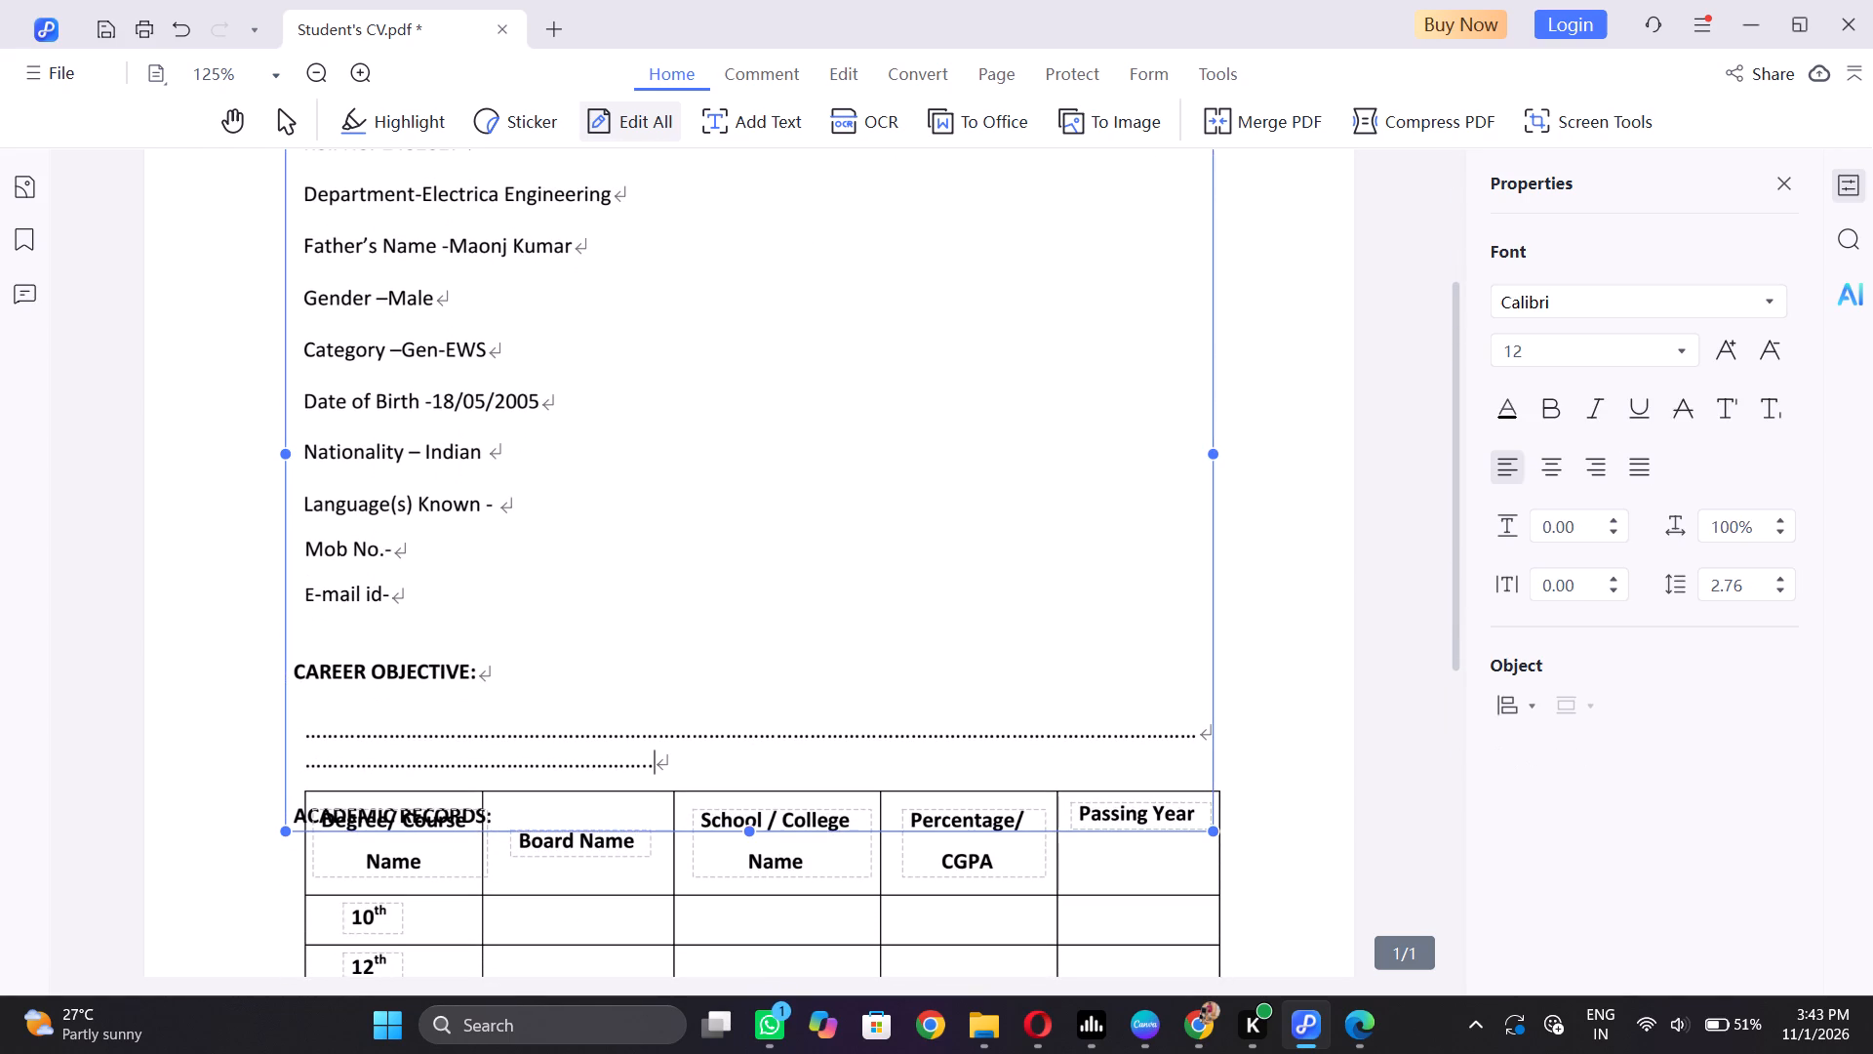
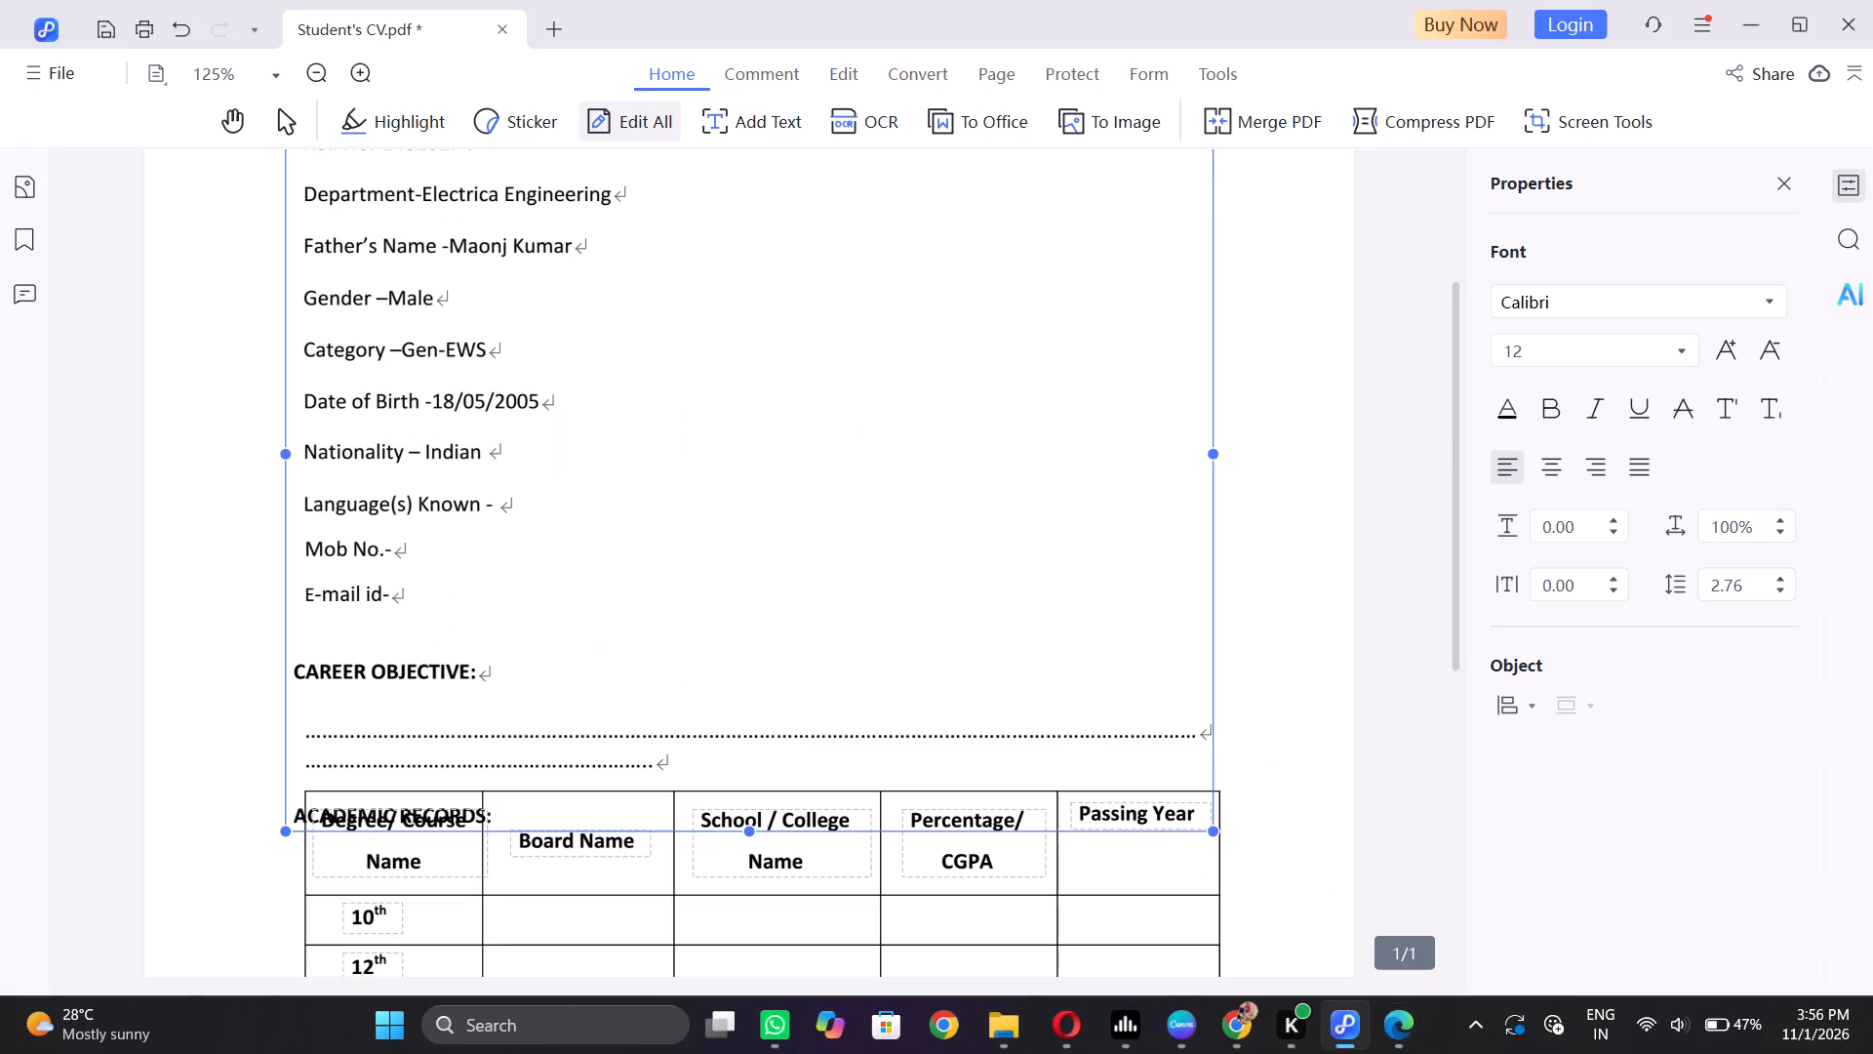
Enter "Bhojpuri, Hindi & English" after the Language(s) Known label in the personal details.
{"action": "scroll", "coordinate": [534, 211], "scroll_direction": "up", "scroll_amount": 2}
{"action": "scroll", "coordinate": [701, 516], "scroll_direction": "up", "scroll_amount": 1}
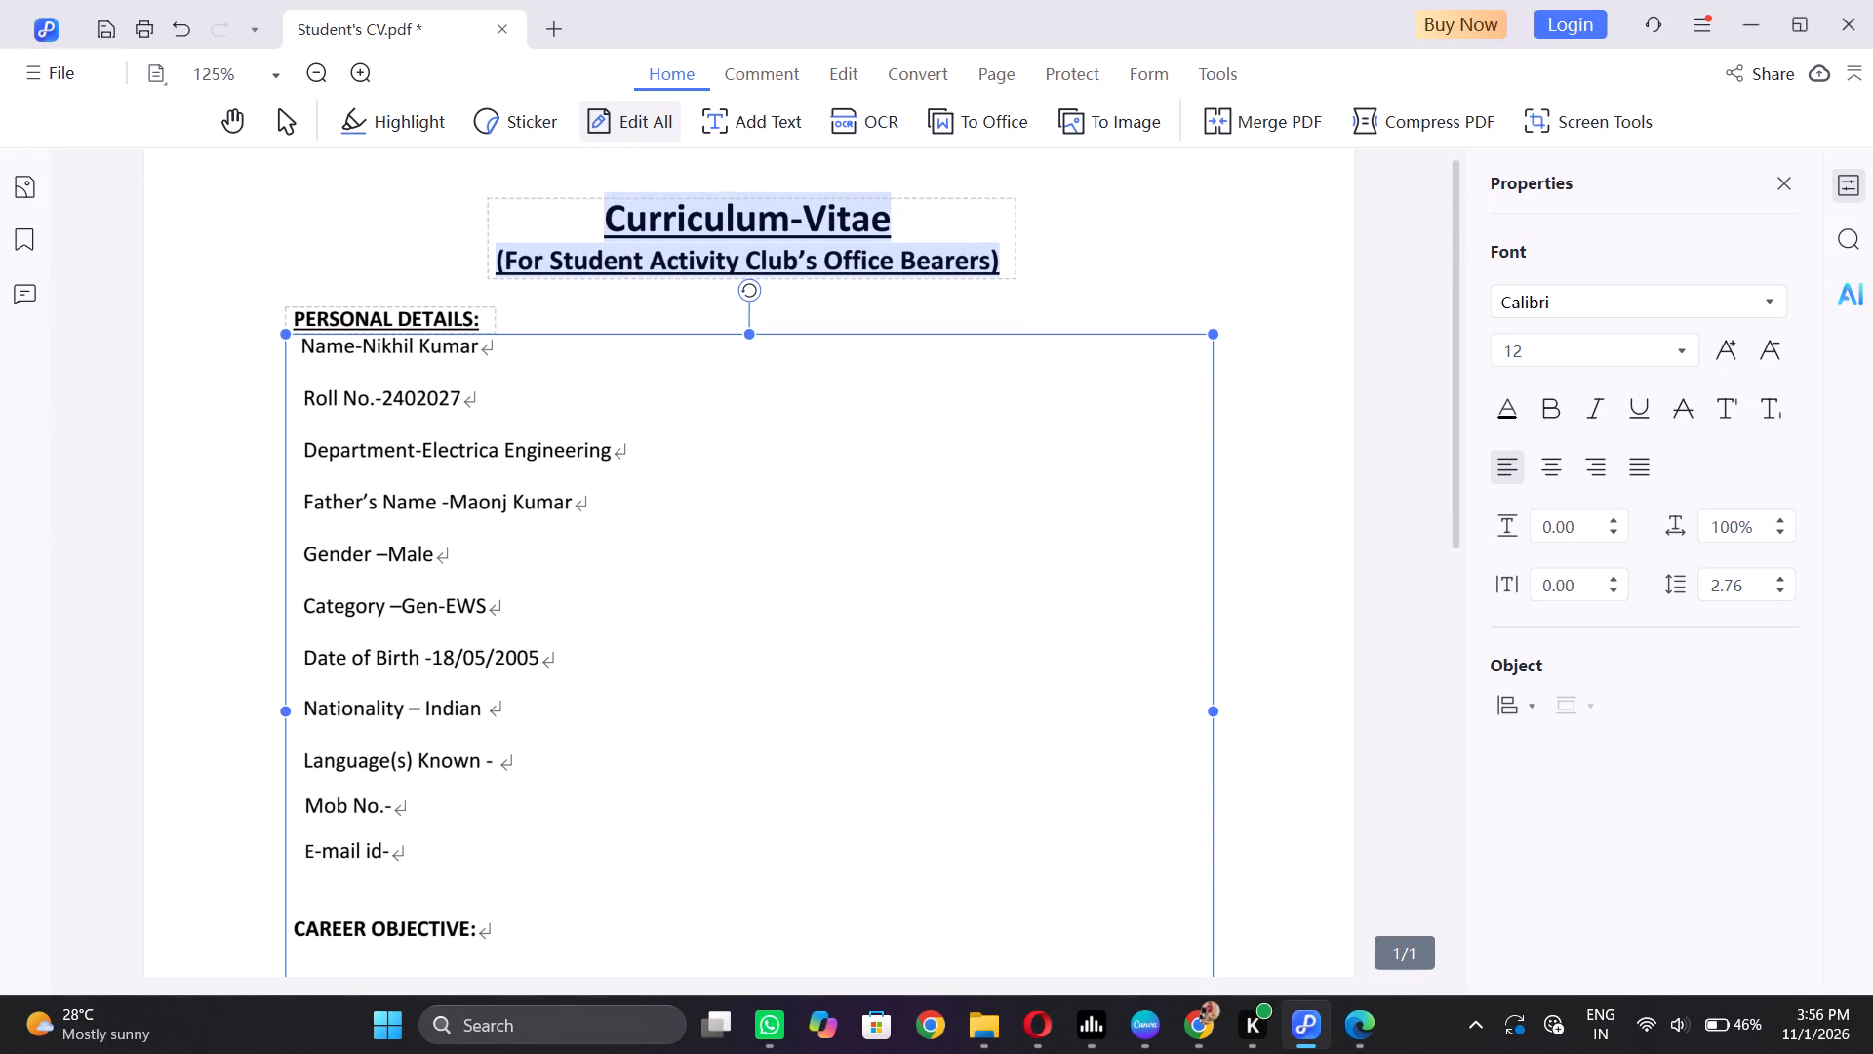
{"action": "scroll", "coordinate": [545, 574], "scroll_direction": "down", "scroll_amount": 1}
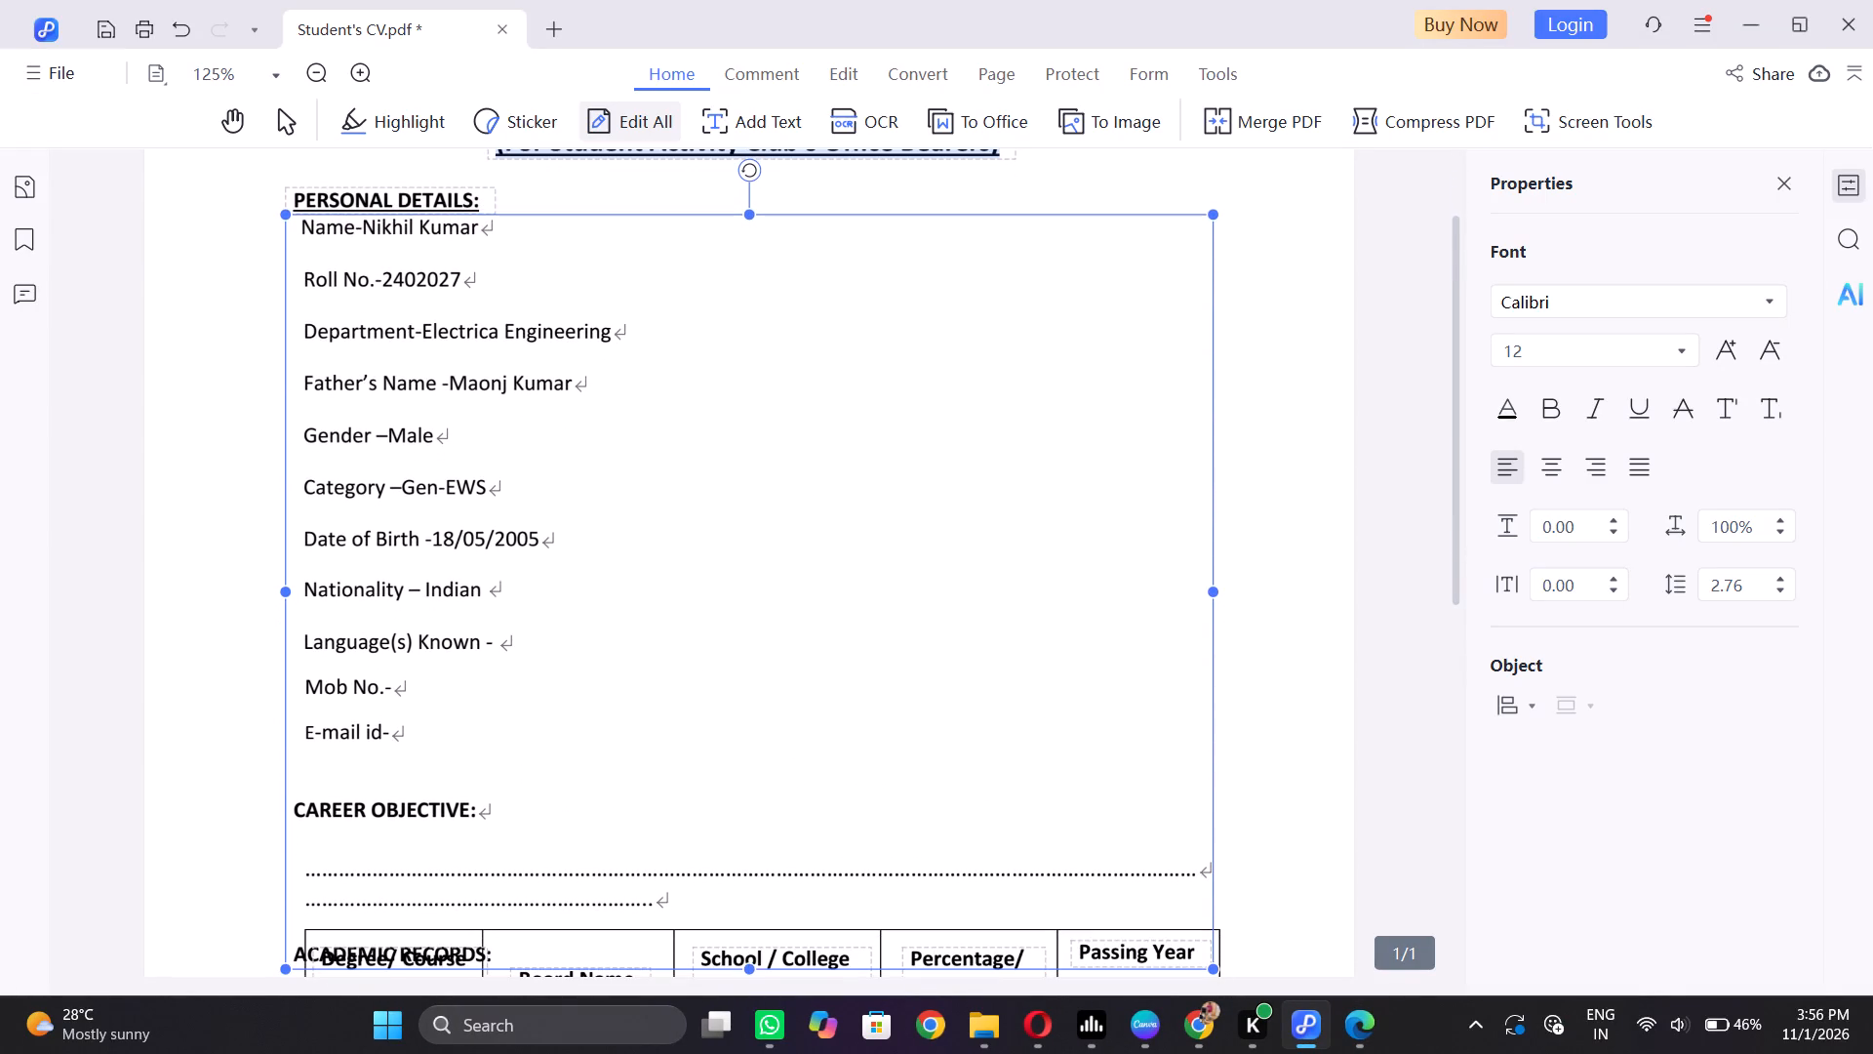
{"action": "left_click", "coordinate": [497, 649]}
{"action": "type", "text": "Bh"}
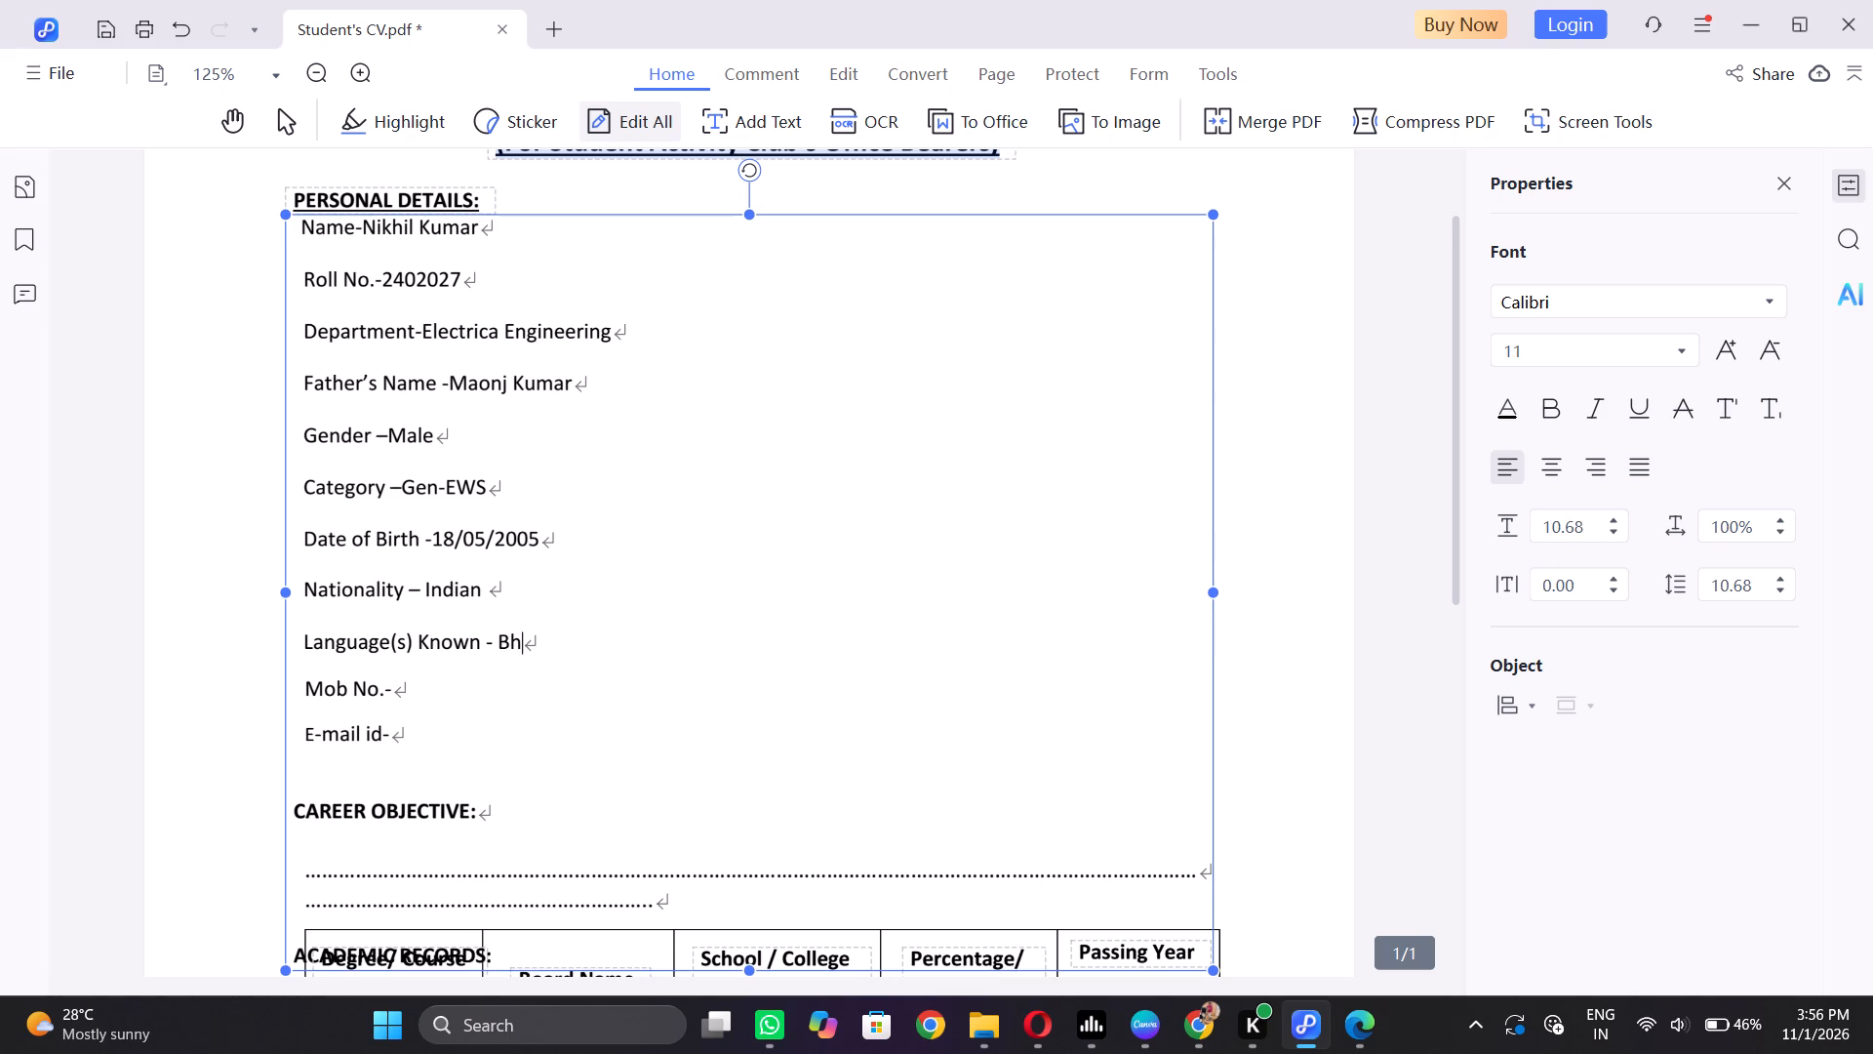
{"action": "type", "text": "ojpuri"}
{"action": "type", "text": ", Hindi"}
{"action": "key", "text": "space"}
{"action": "key", "text": "BackSpace"}
{"action": "key", "text": "comma"}
{"action": "key", "text": "BackSpace"}
{"action": "key", "text": "space"}
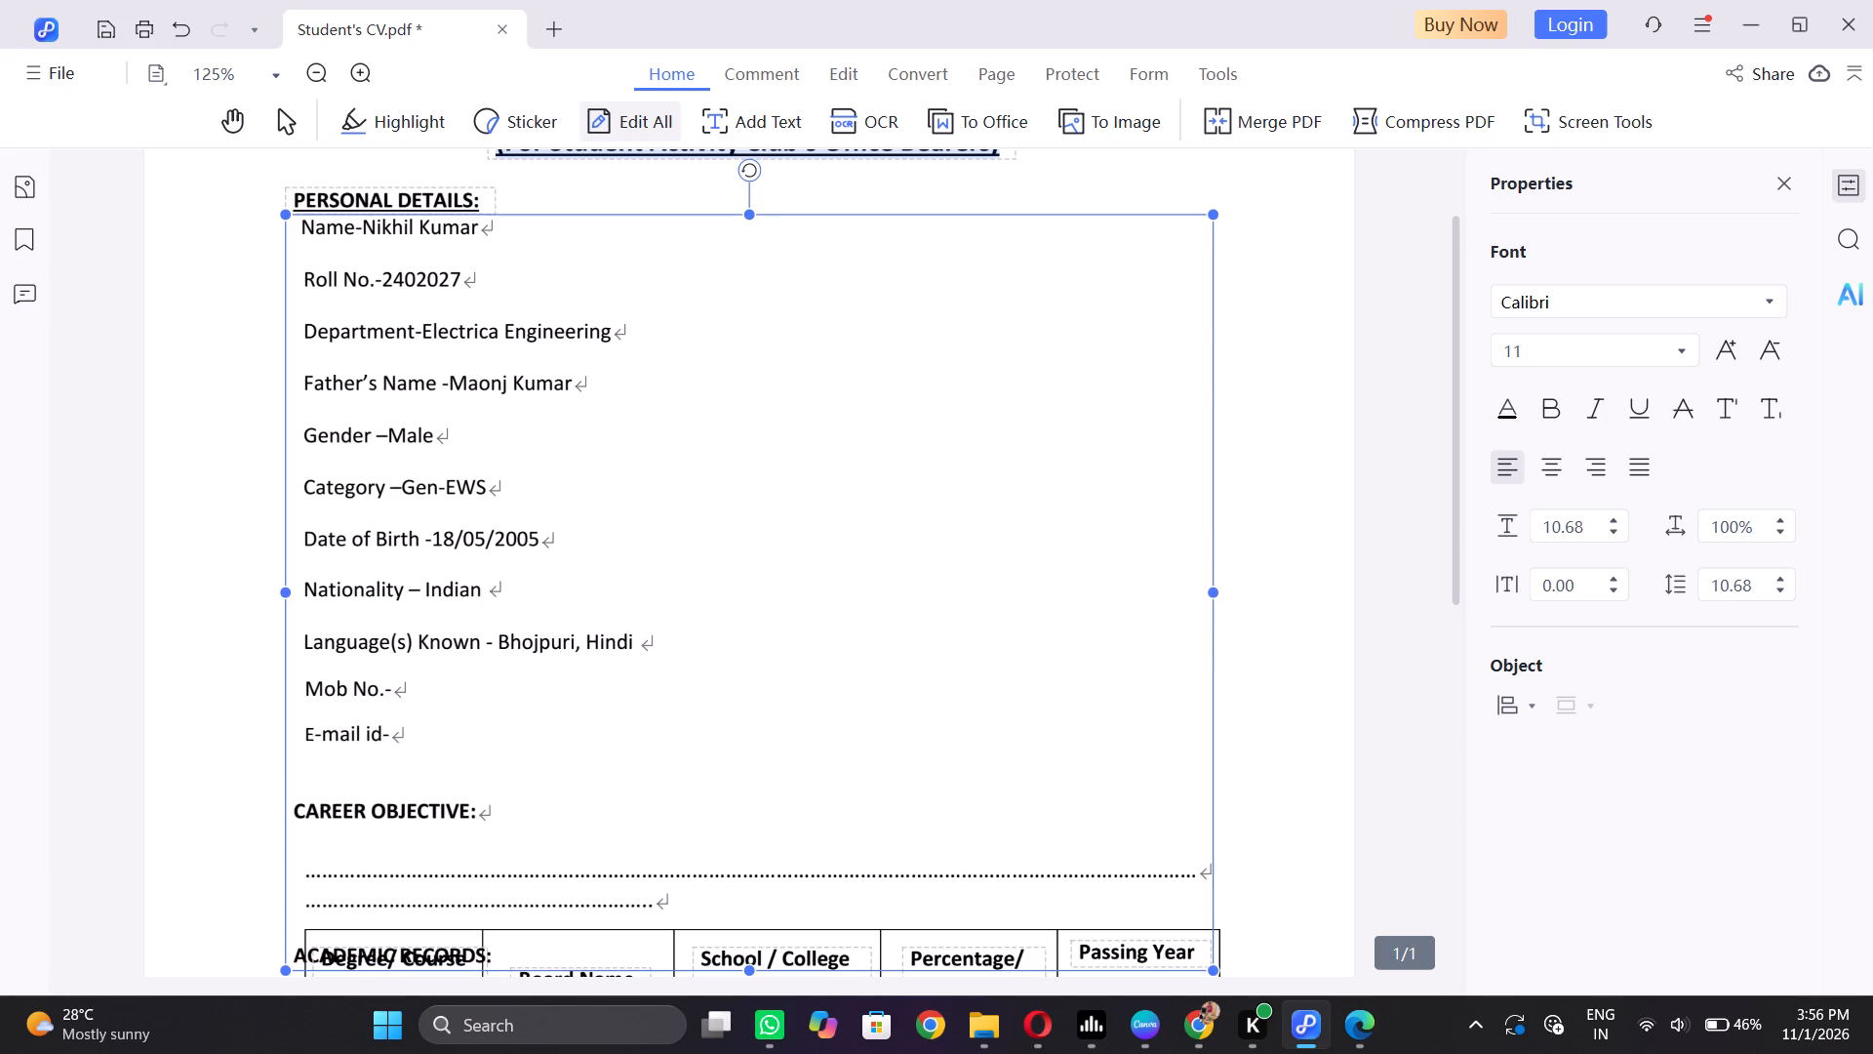
{"action": "type", "text": "&"}
{"action": "key", "text": "space"}
{"action": "type", "text": "En"}
{"action": "type", "text": "glish"}
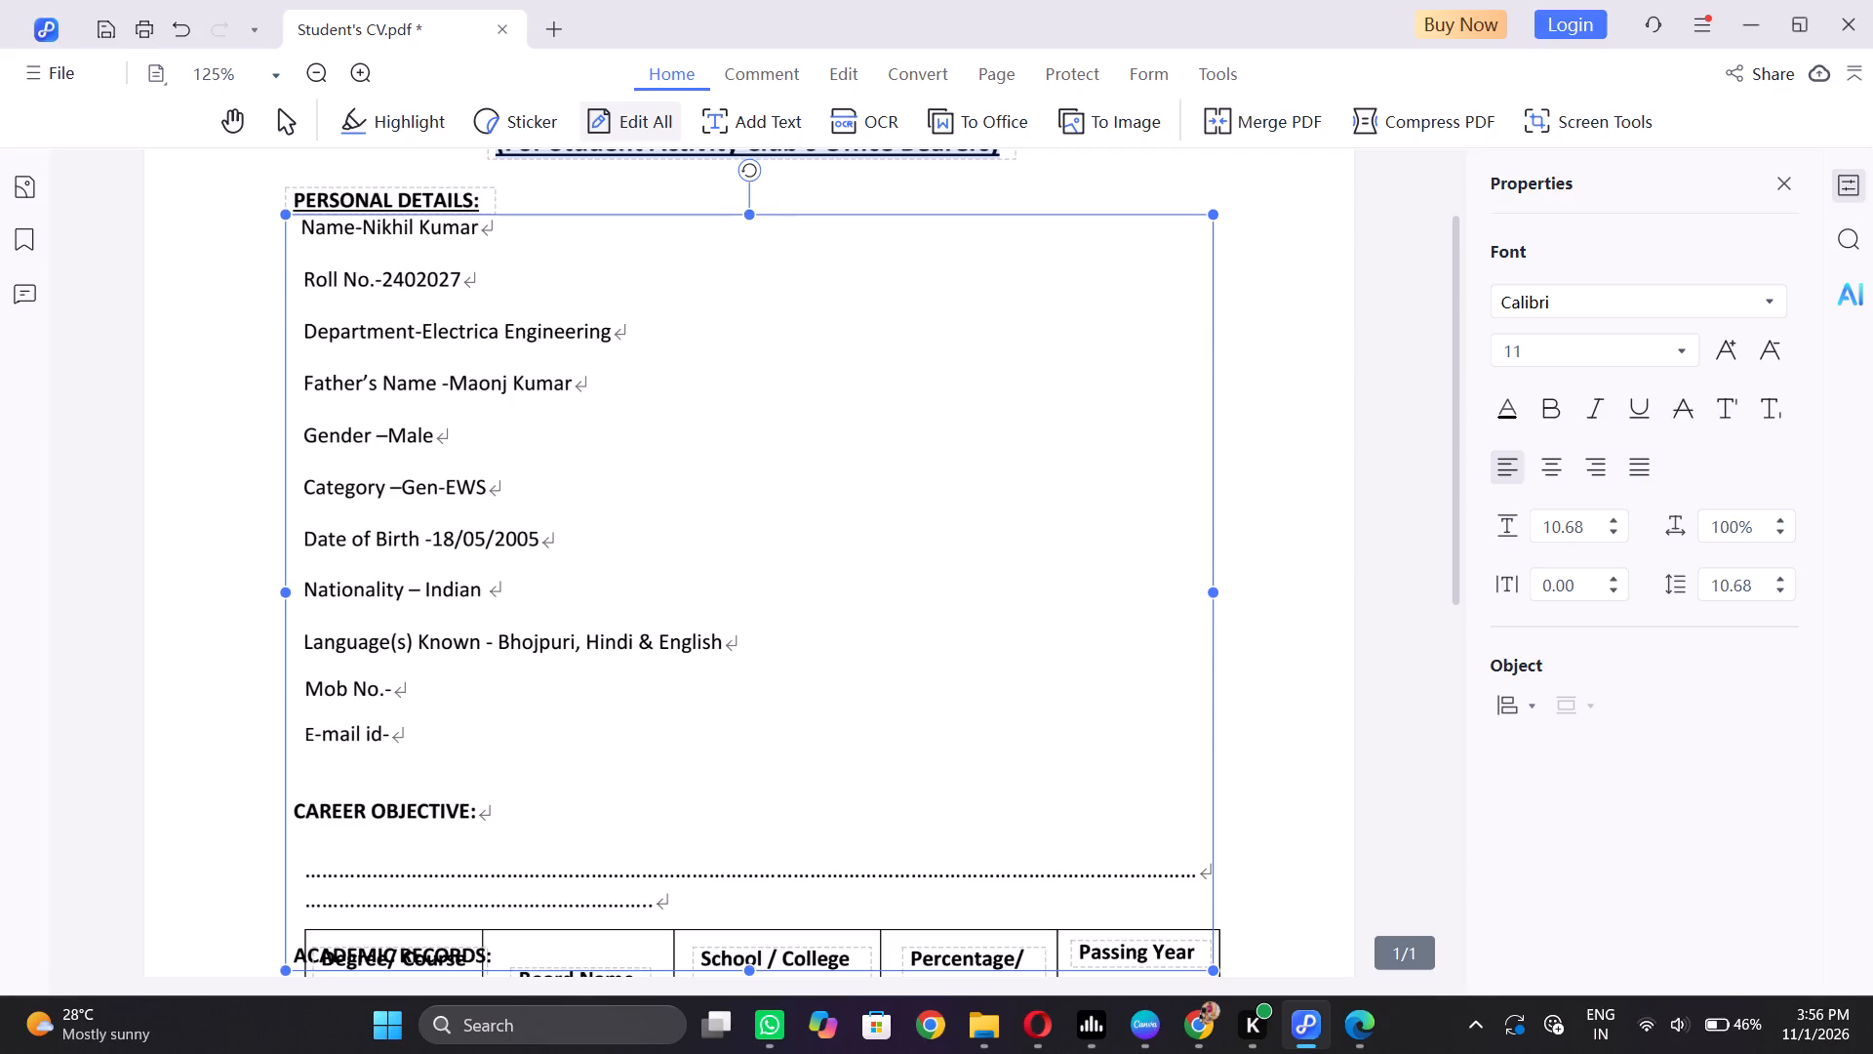
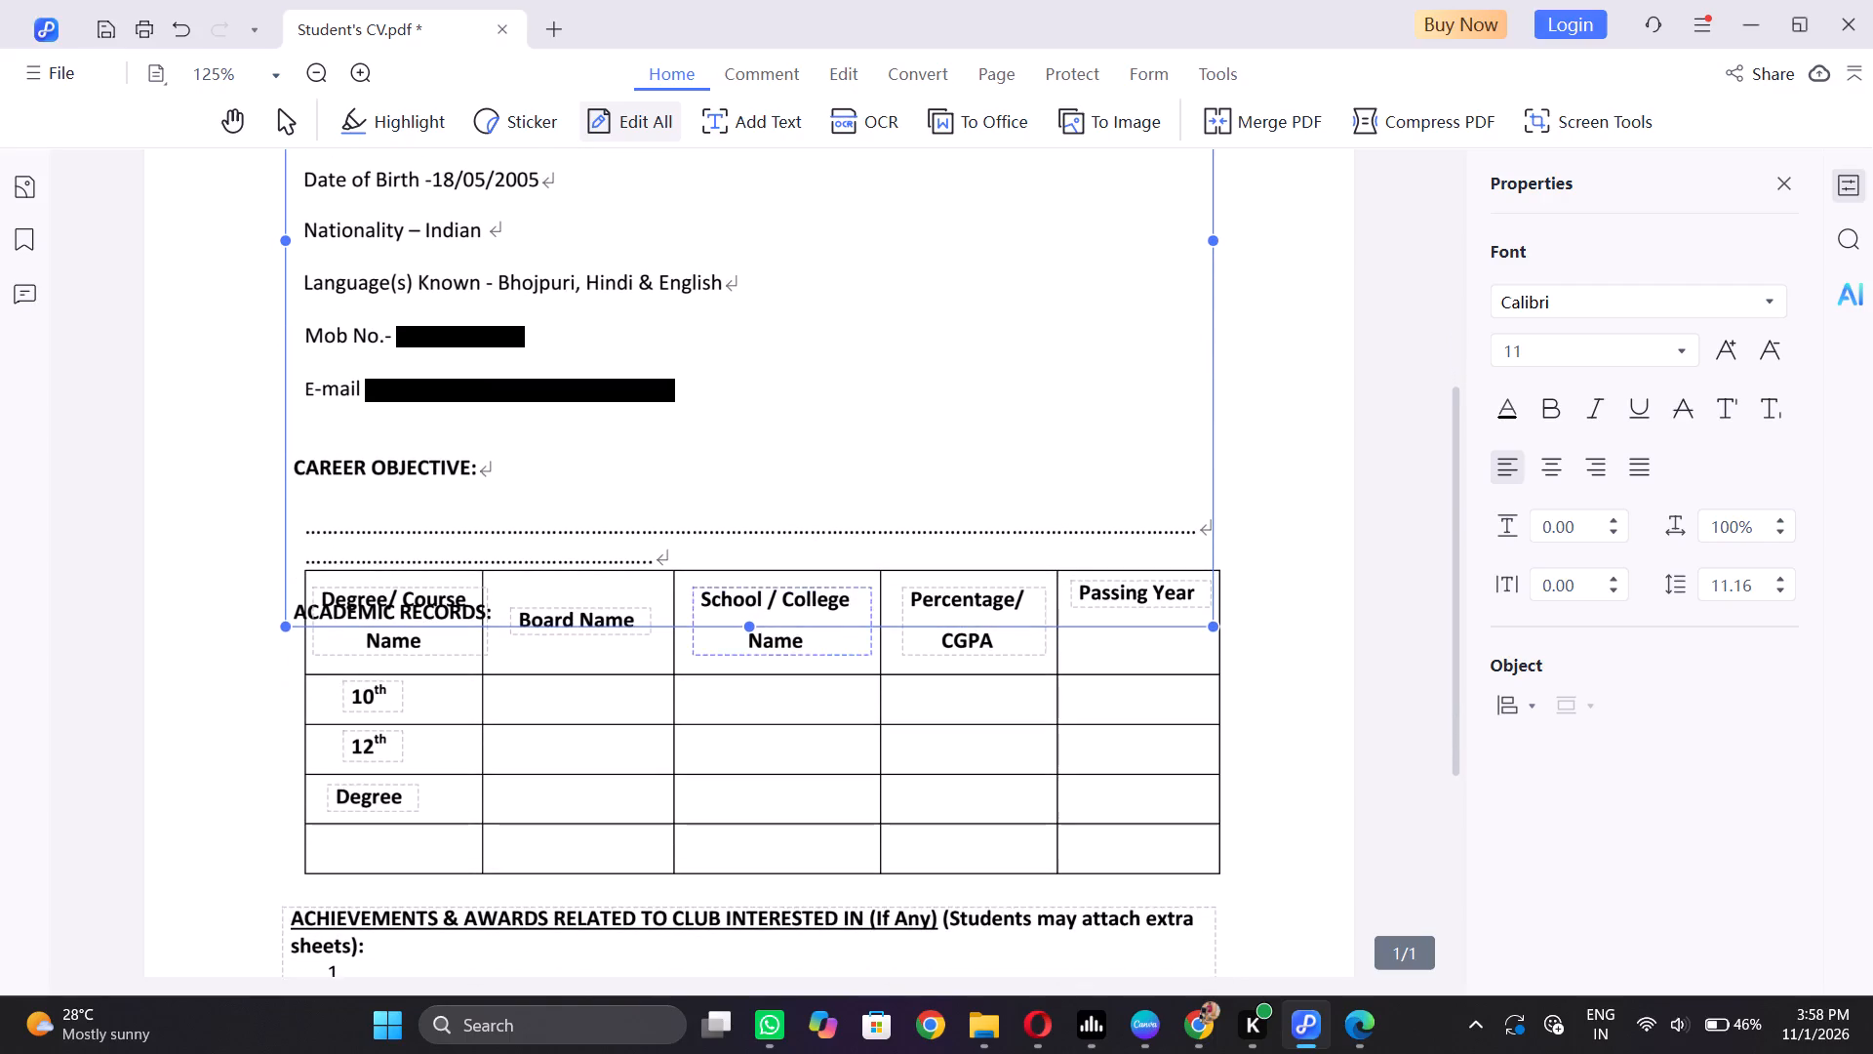
Delete the dotted filler lines under the CAREER OBJECTIVE heading so ACADEMIC RECORDS moves up above the table.
{"action": "left_click", "coordinate": [601, 589]}
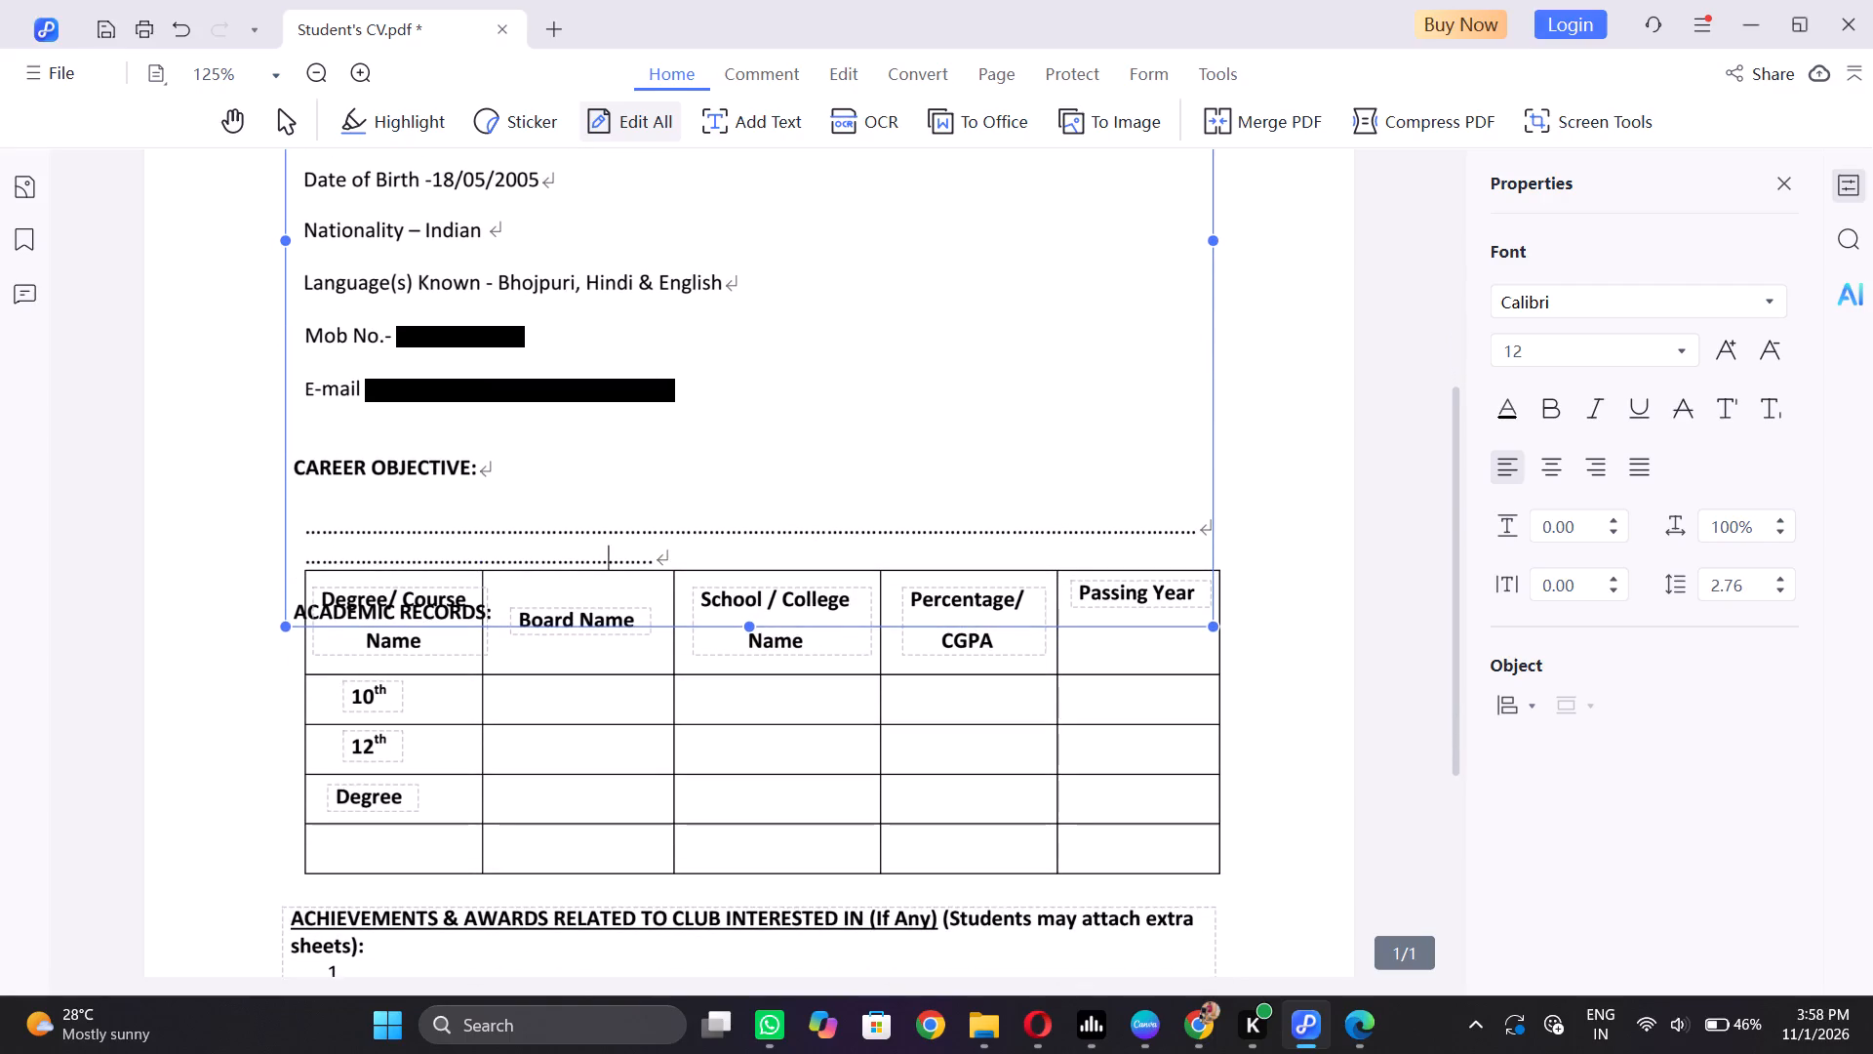
{"action": "left_click", "coordinate": [685, 555]}
{"action": "key", "text": "BackSpace"}
{"action": "key", "text": "BackSpace"}
{"action": "key", "text": "BackSpace"}
{"action": "key", "text": "BackSpace"}
{"action": "key", "text": "BackSpace"}
{"action": "key", "text": "BackSpace"}
{"action": "key", "text": "BackSpace"}
{"action": "key", "text": "BackSpace"}
{"action": "key", "text": "BackSpace"}
{"action": "key", "text": "BackSpace"}
{"action": "key", "text": "BackSpace"}
{"action": "key", "text": "BackSpace"}
{"action": "key", "text": "BackSpace"}
{"action": "key", "text": "BackSpace"}
{"action": "key", "text": "BackSpace"}
{"action": "key", "text": "BackSpace"}
{"action": "key", "text": "BackSpace"}
{"action": "key", "text": "BackSpace"}
{"action": "key", "text": "BackSpace"}
{"action": "key", "text": "BackSpace"}
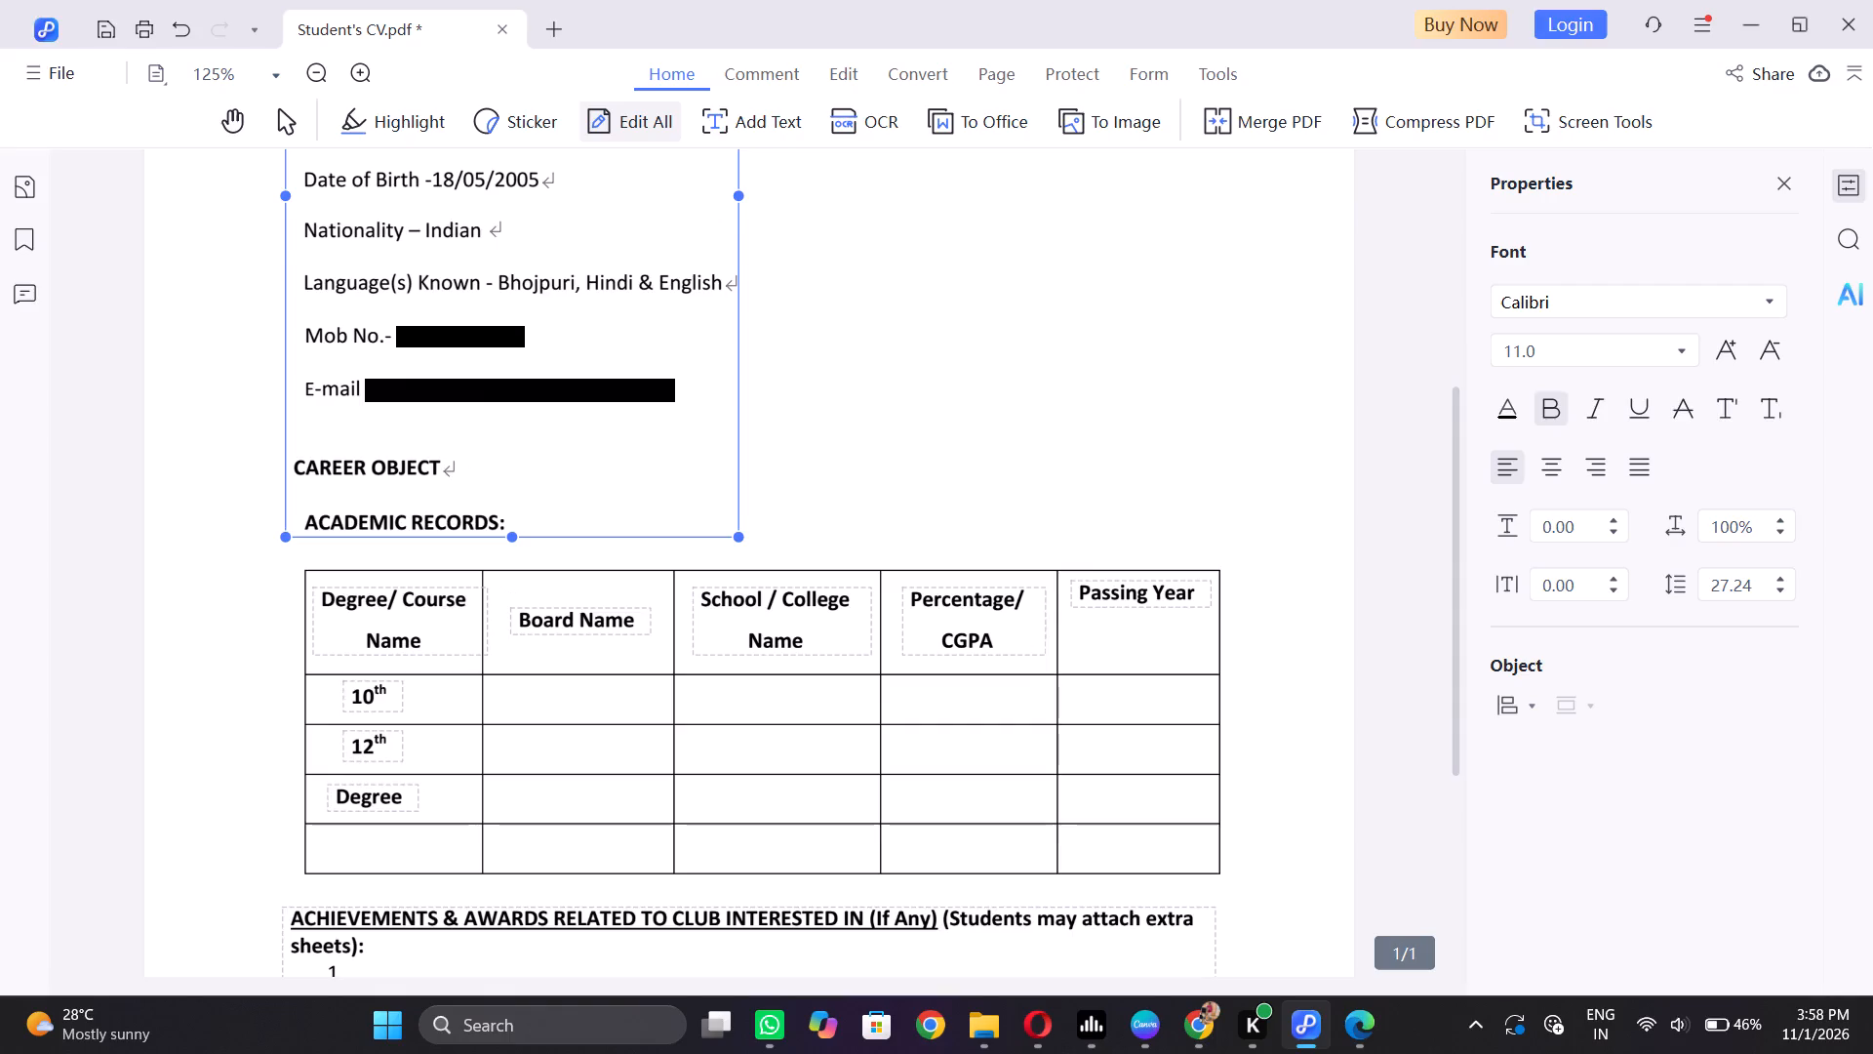
Undo the excess deletion to restore the full "CAREER OBJECTIVE:" heading, and remove the empty line left below it.
{"action": "key", "text": "ctrl+z"}
{"action": "key", "text": "ctrl+z"}
{"action": "key", "text": "ctrl+z"}
{"action": "key", "text": "ctrl+z"}
{"action": "key", "text": "ctrl+z"}
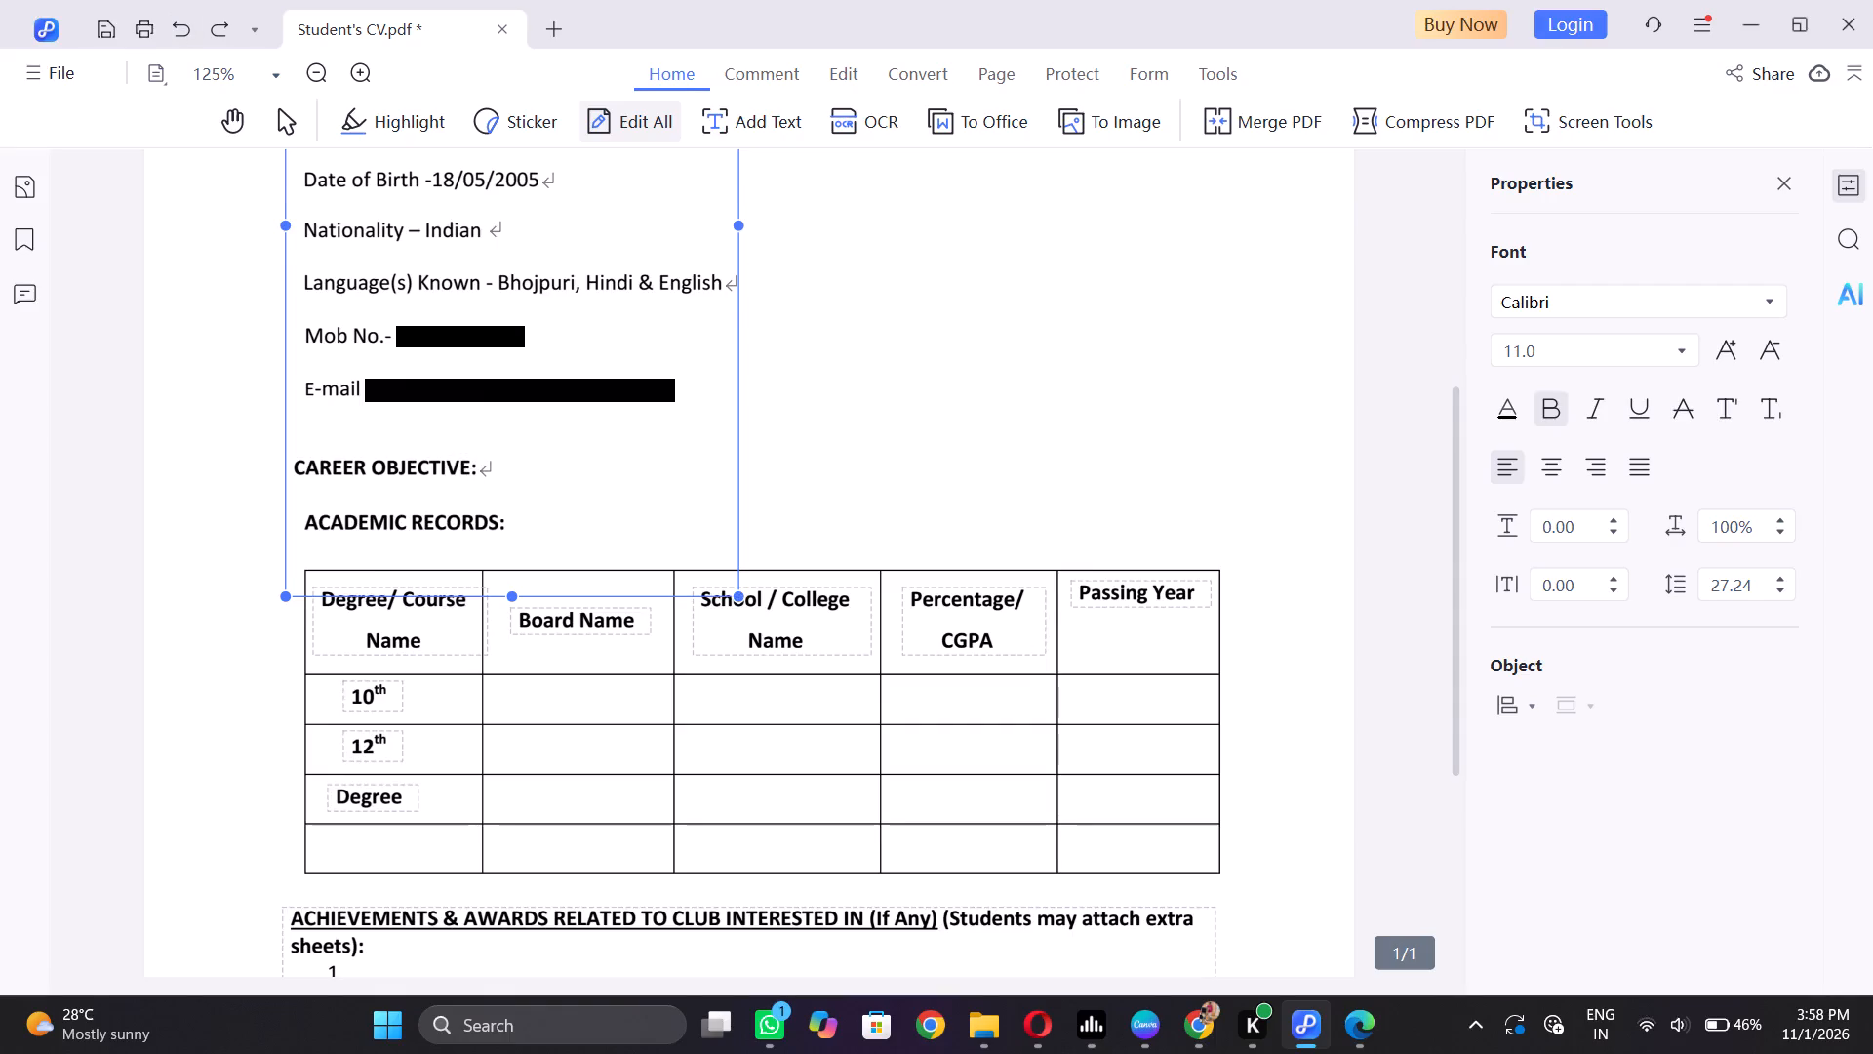
{"action": "key", "text": "BackSpace"}
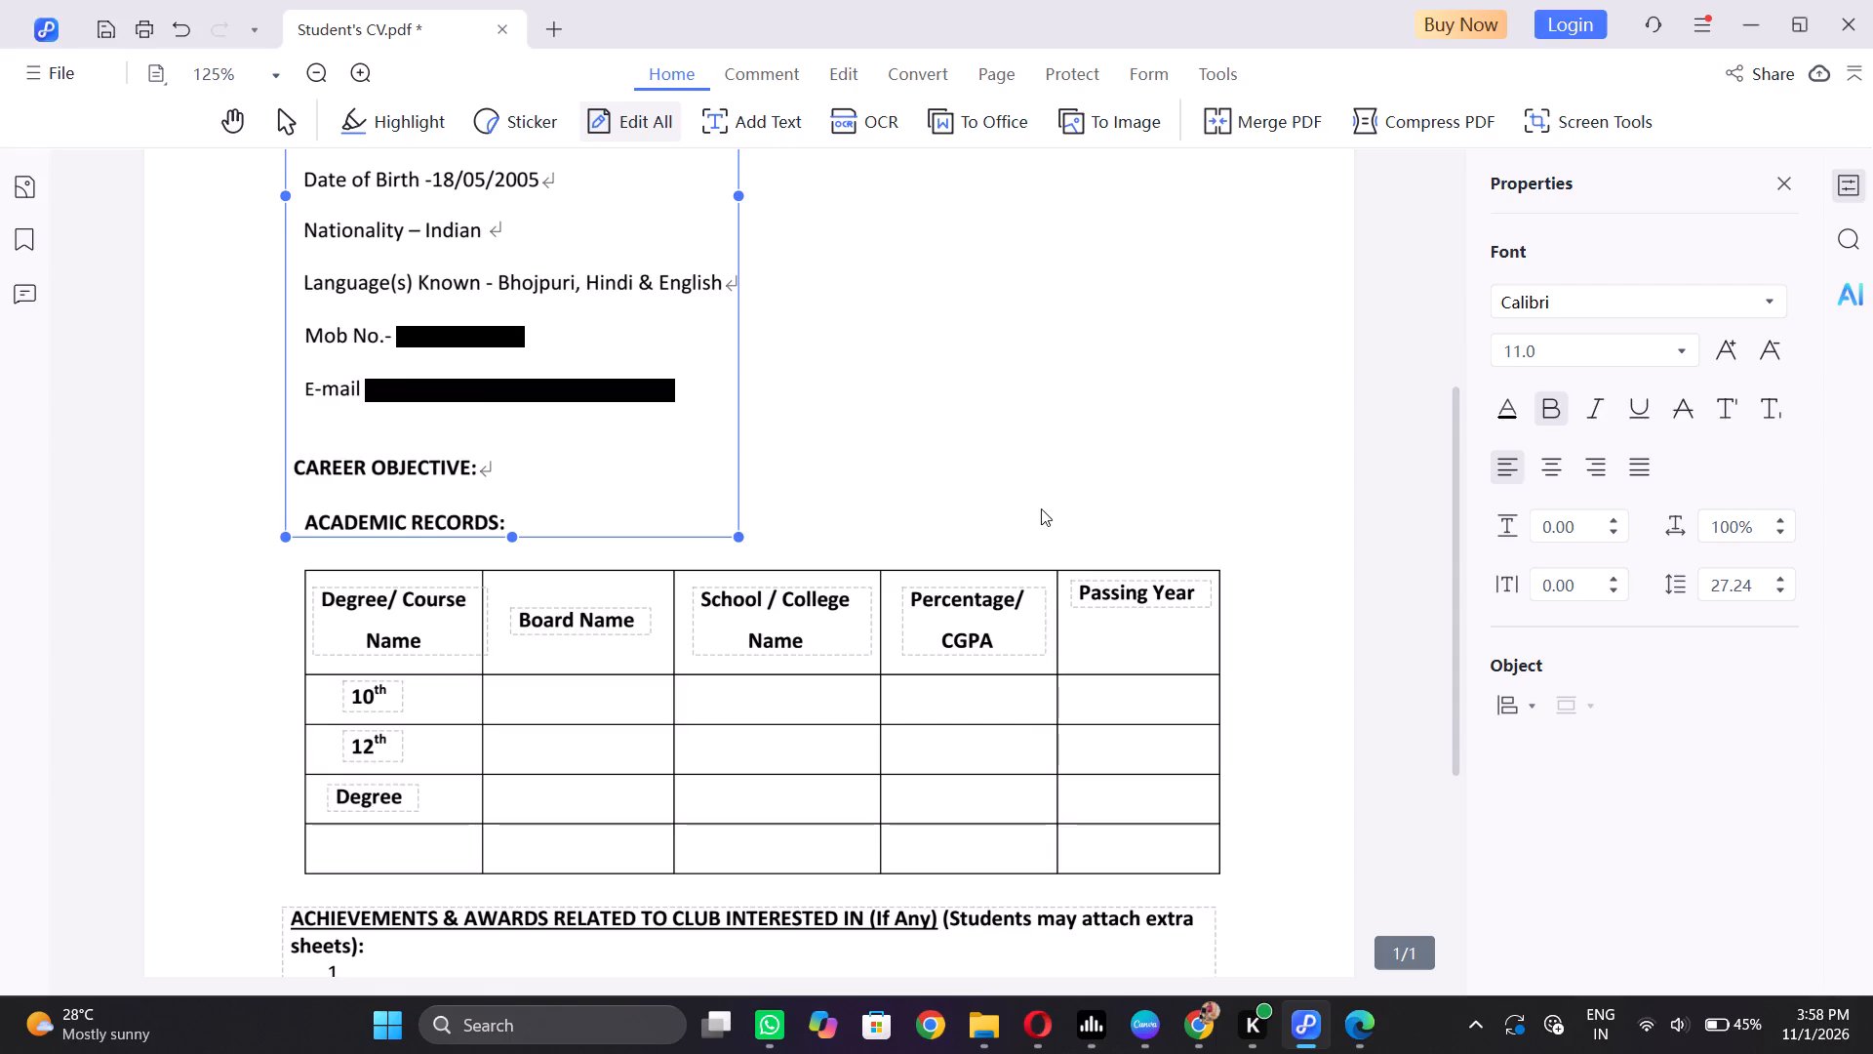
Review the form's layout from the personal details through the academic records table to the declaration and signature area.
{"action": "scroll", "coordinate": [1056, 511], "scroll_direction": "up", "scroll_amount": 8}
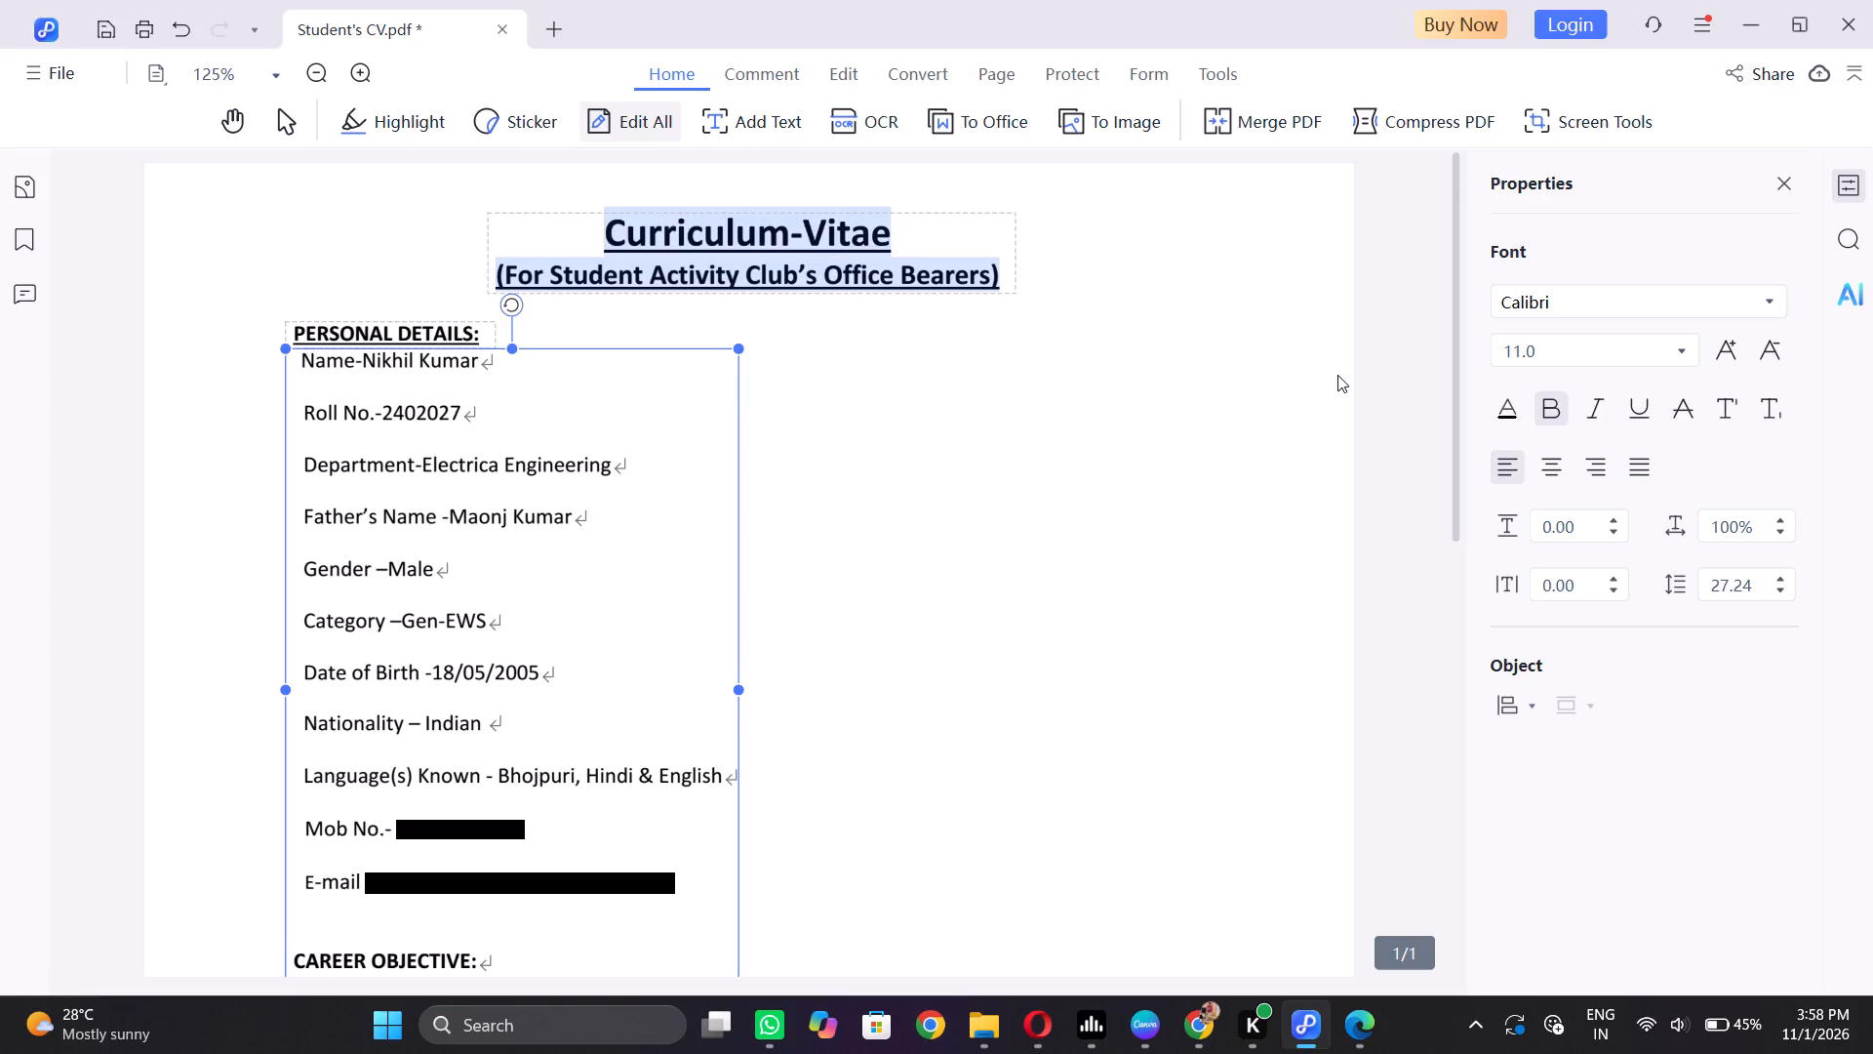
{"action": "scroll", "coordinate": [1337, 375], "scroll_direction": "down", "scroll_amount": 3}
{"action": "scroll", "coordinate": [1337, 375], "scroll_direction": "up", "scroll_amount": 1}
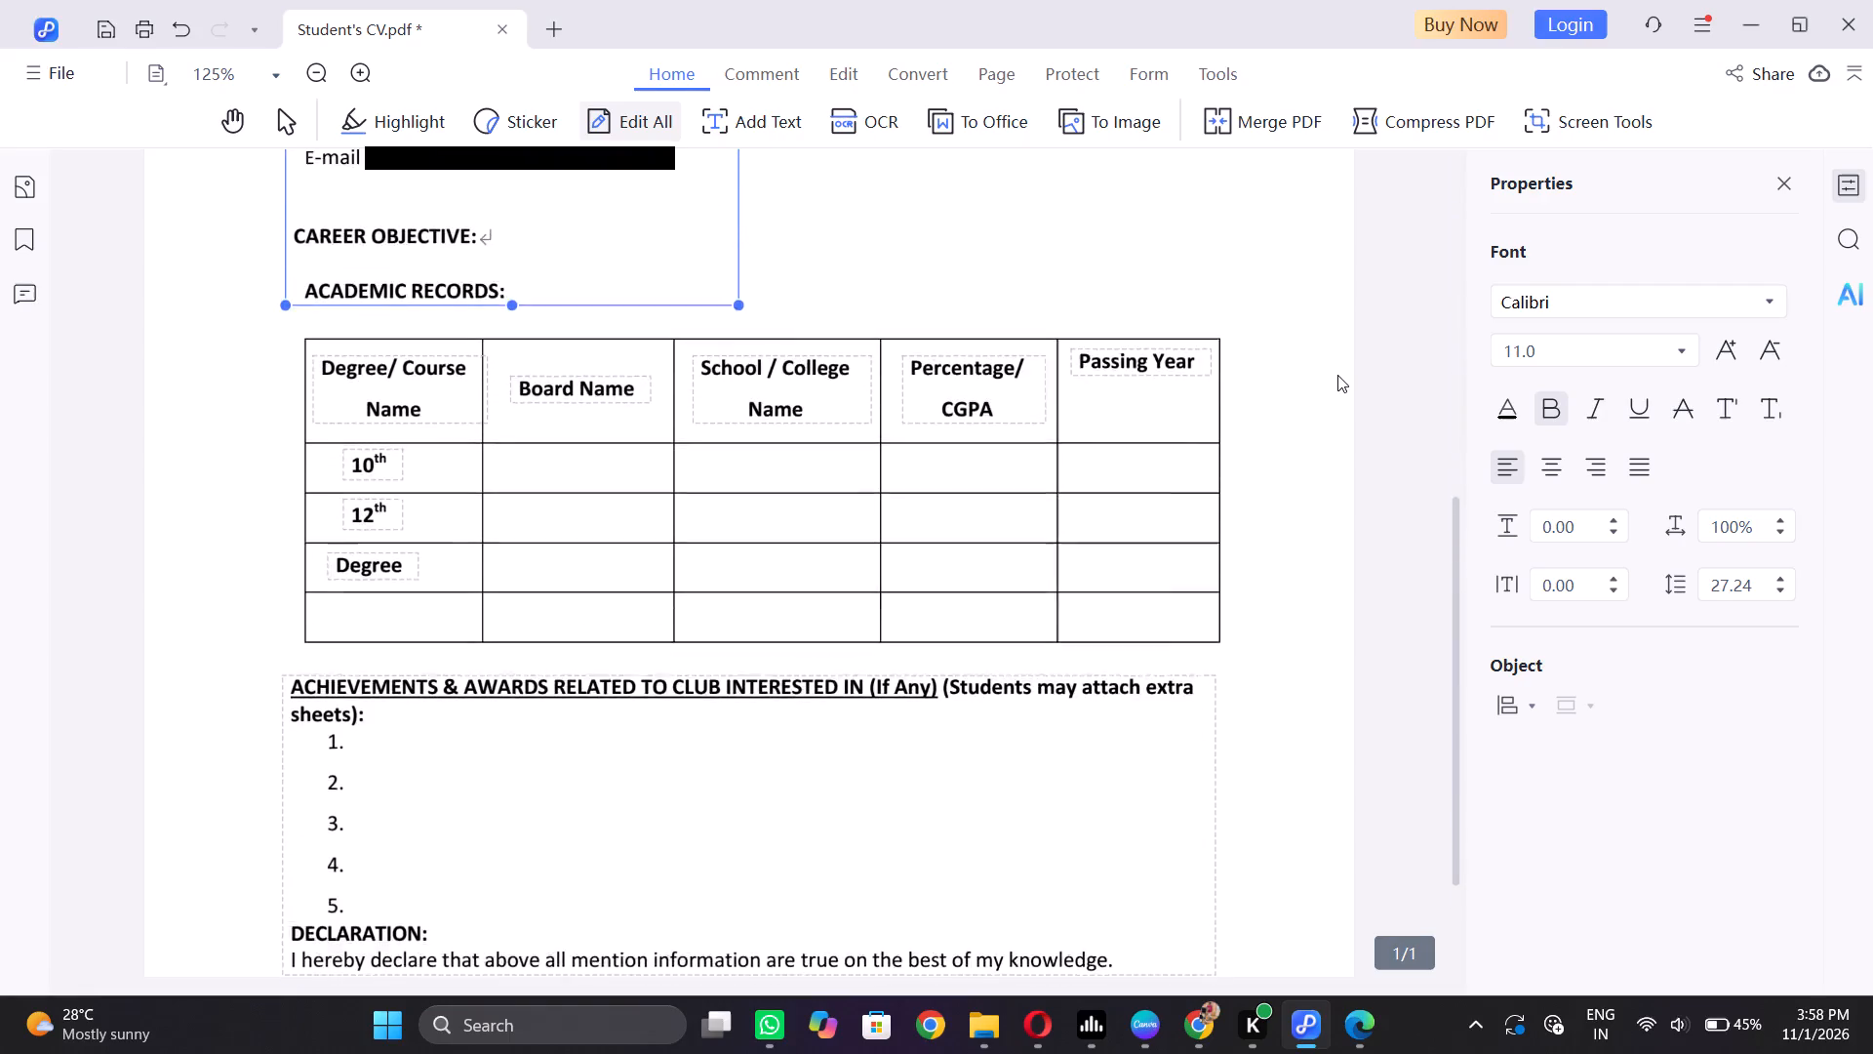
{"action": "scroll", "coordinate": [1337, 375], "scroll_direction": "up", "scroll_amount": 2}
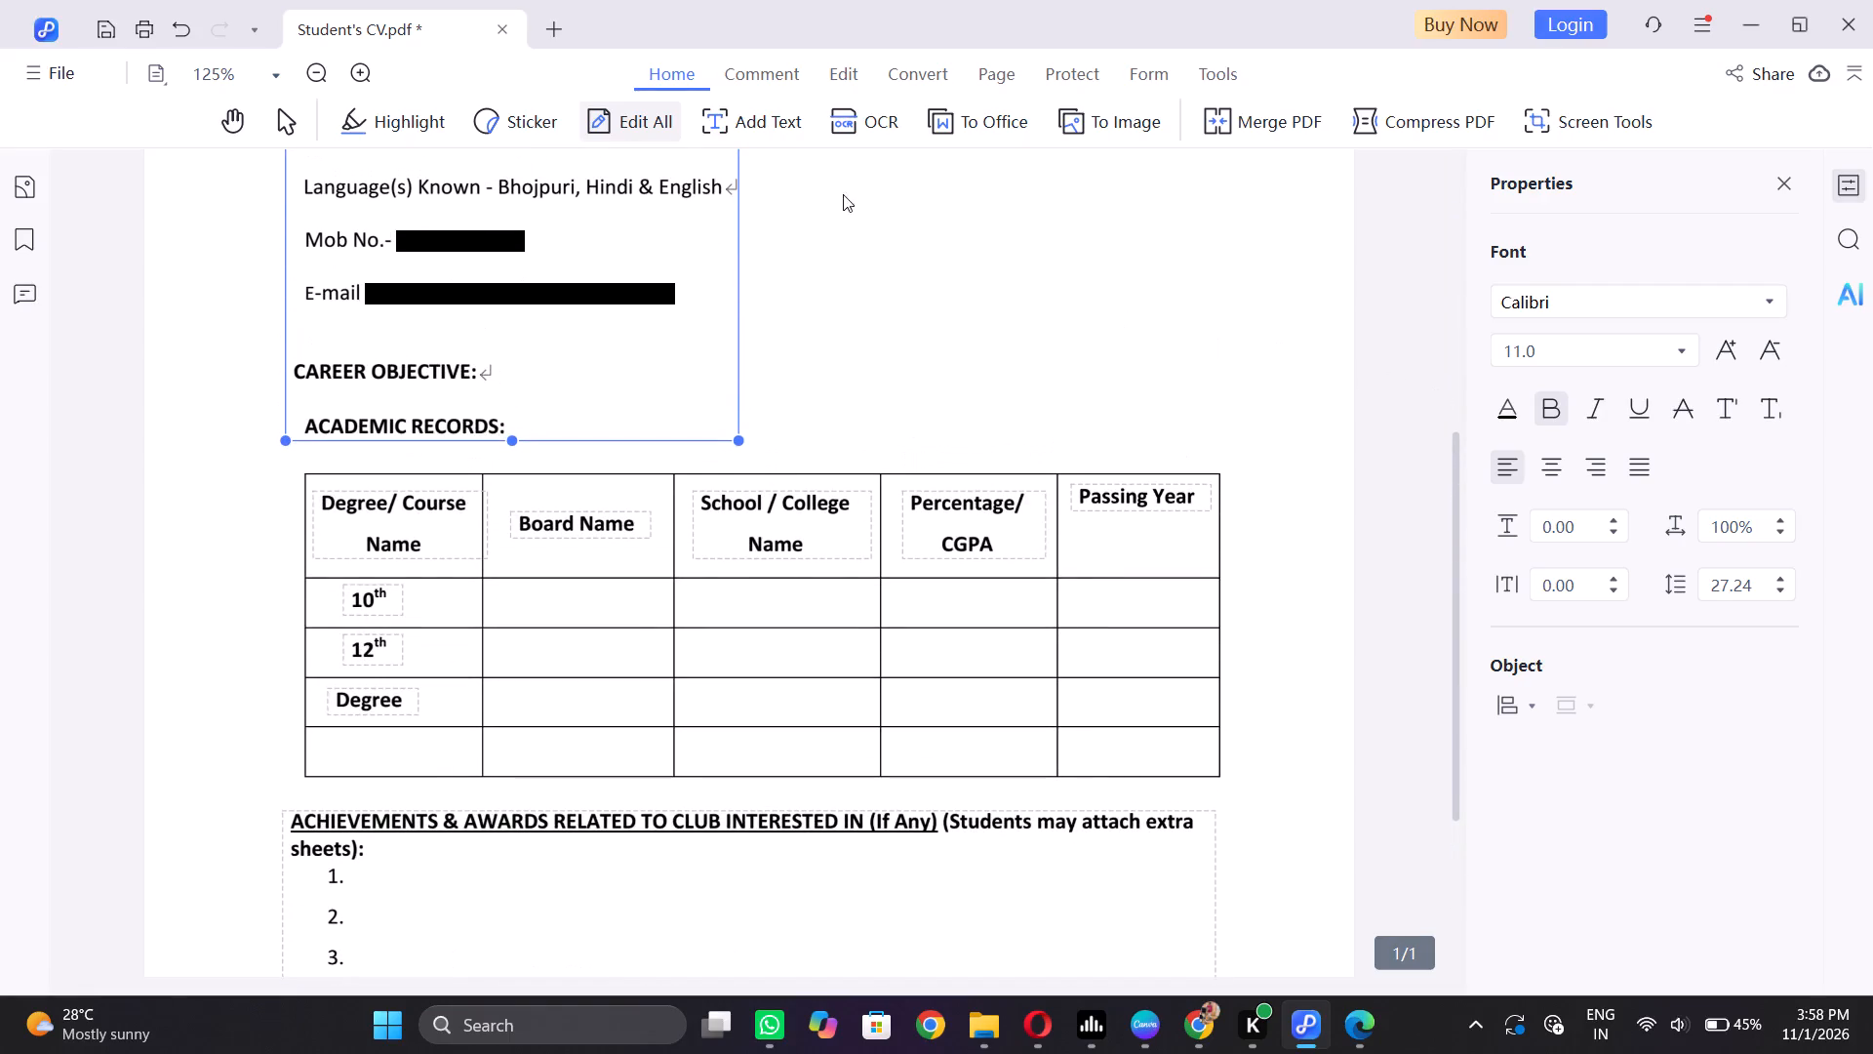
{"action": "scroll", "coordinate": [793, 260], "scroll_direction": "down", "scroll_amount": 2}
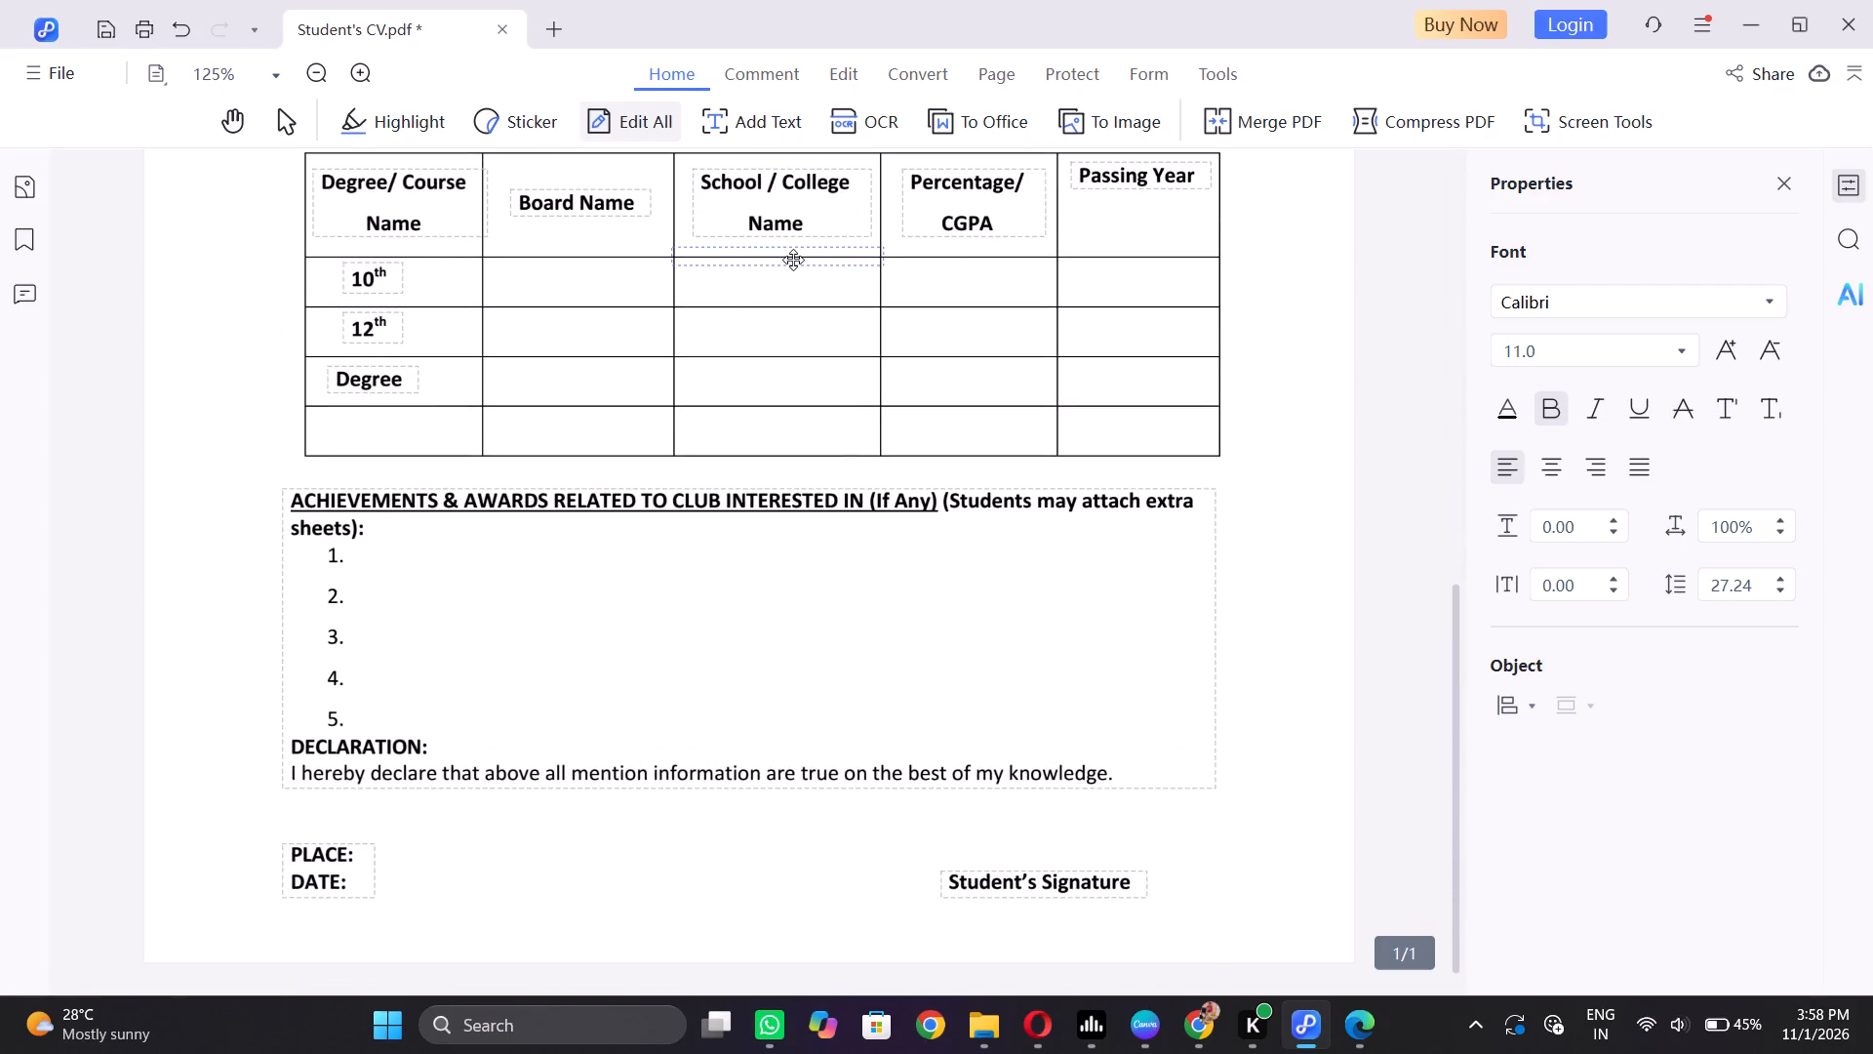
{"action": "scroll", "coordinate": [800, 506], "scroll_direction": "up", "scroll_amount": 1}
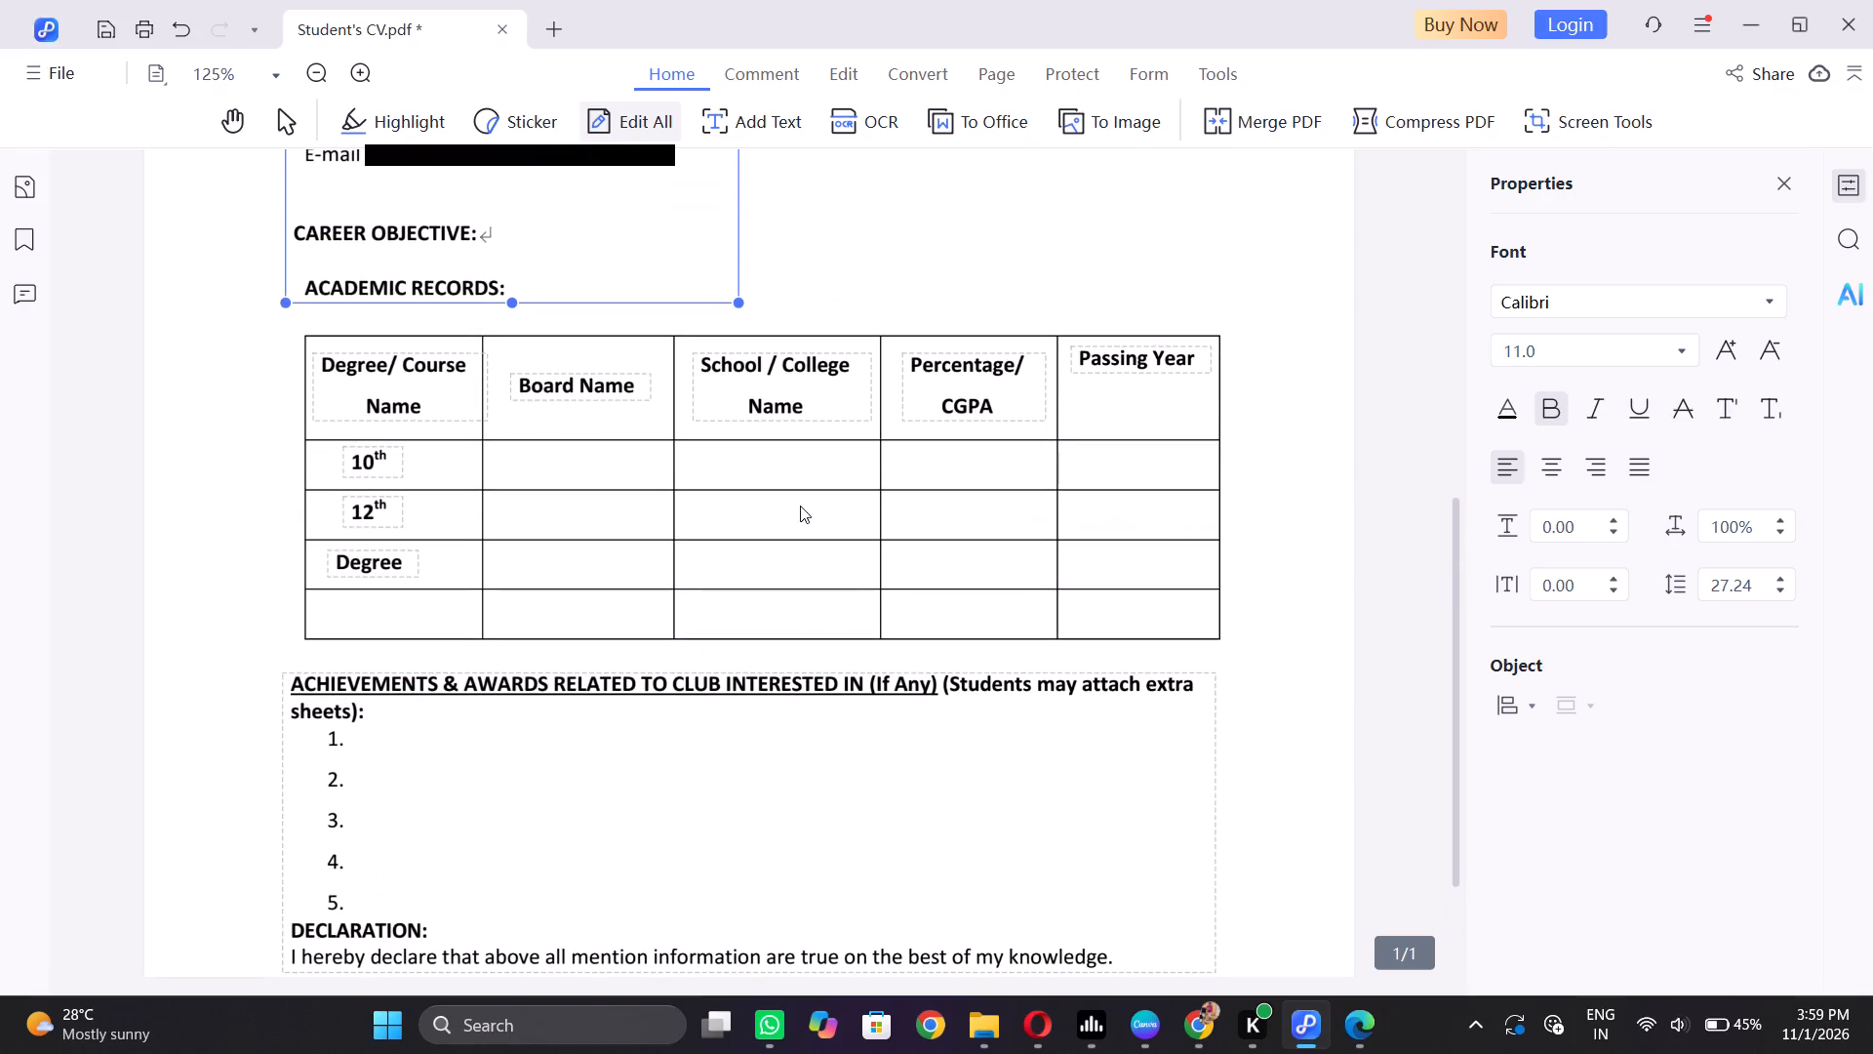
{"action": "scroll", "coordinate": [800, 506], "scroll_direction": "right", "scroll_amount": 1}
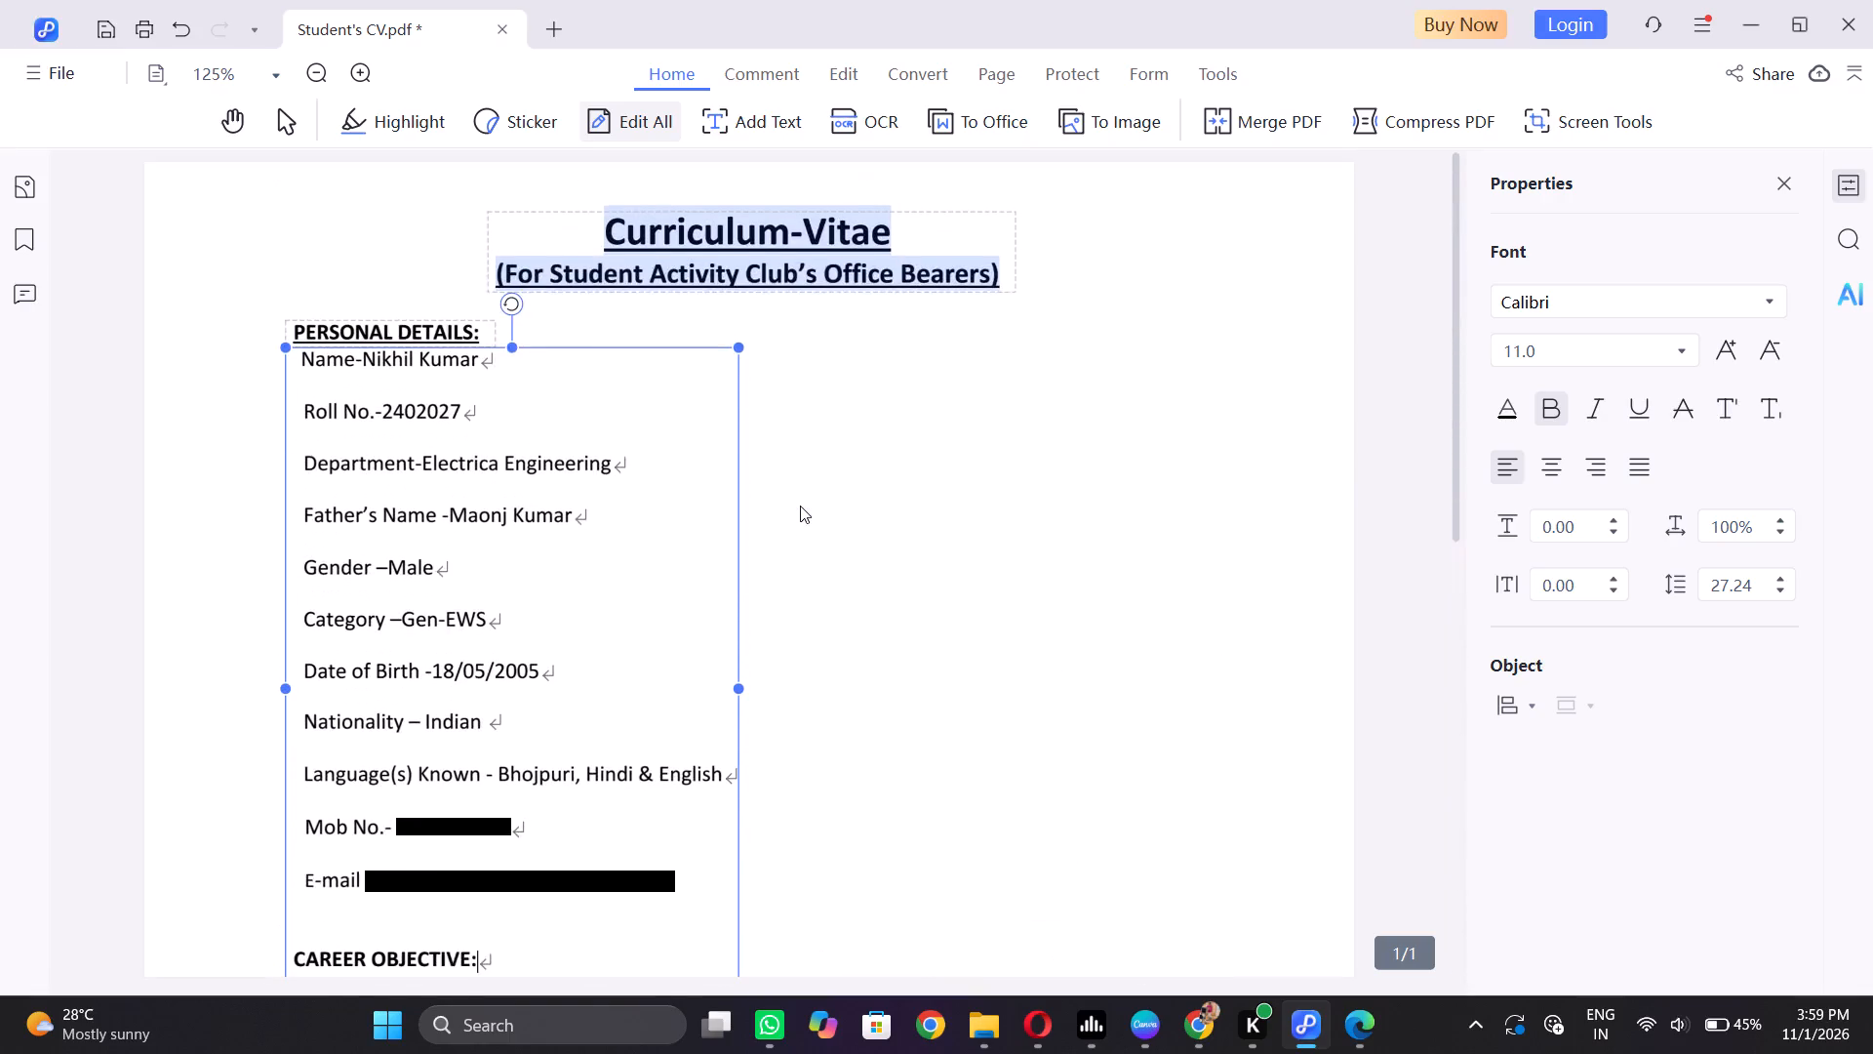
{"action": "scroll", "coordinate": [800, 506], "scroll_direction": "right", "scroll_amount": 1}
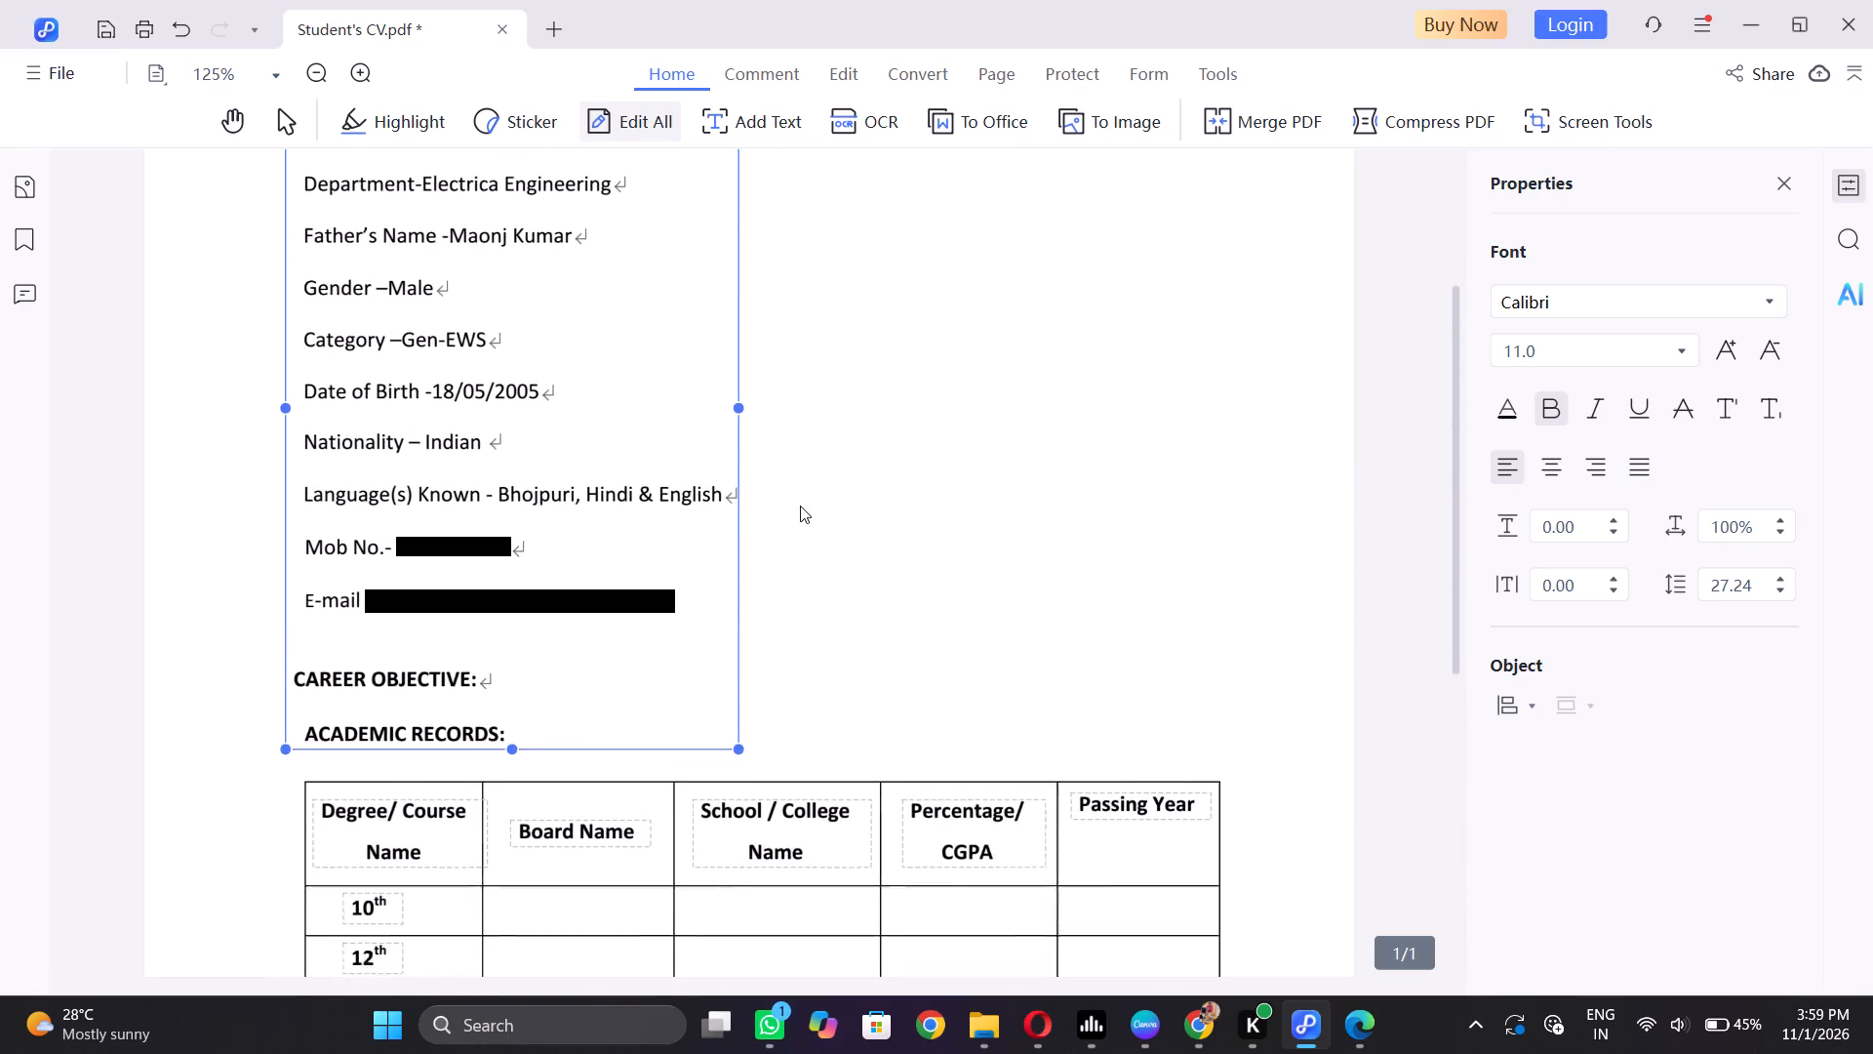
{"action": "scroll", "coordinate": [800, 506], "scroll_direction": "right", "scroll_amount": 1}
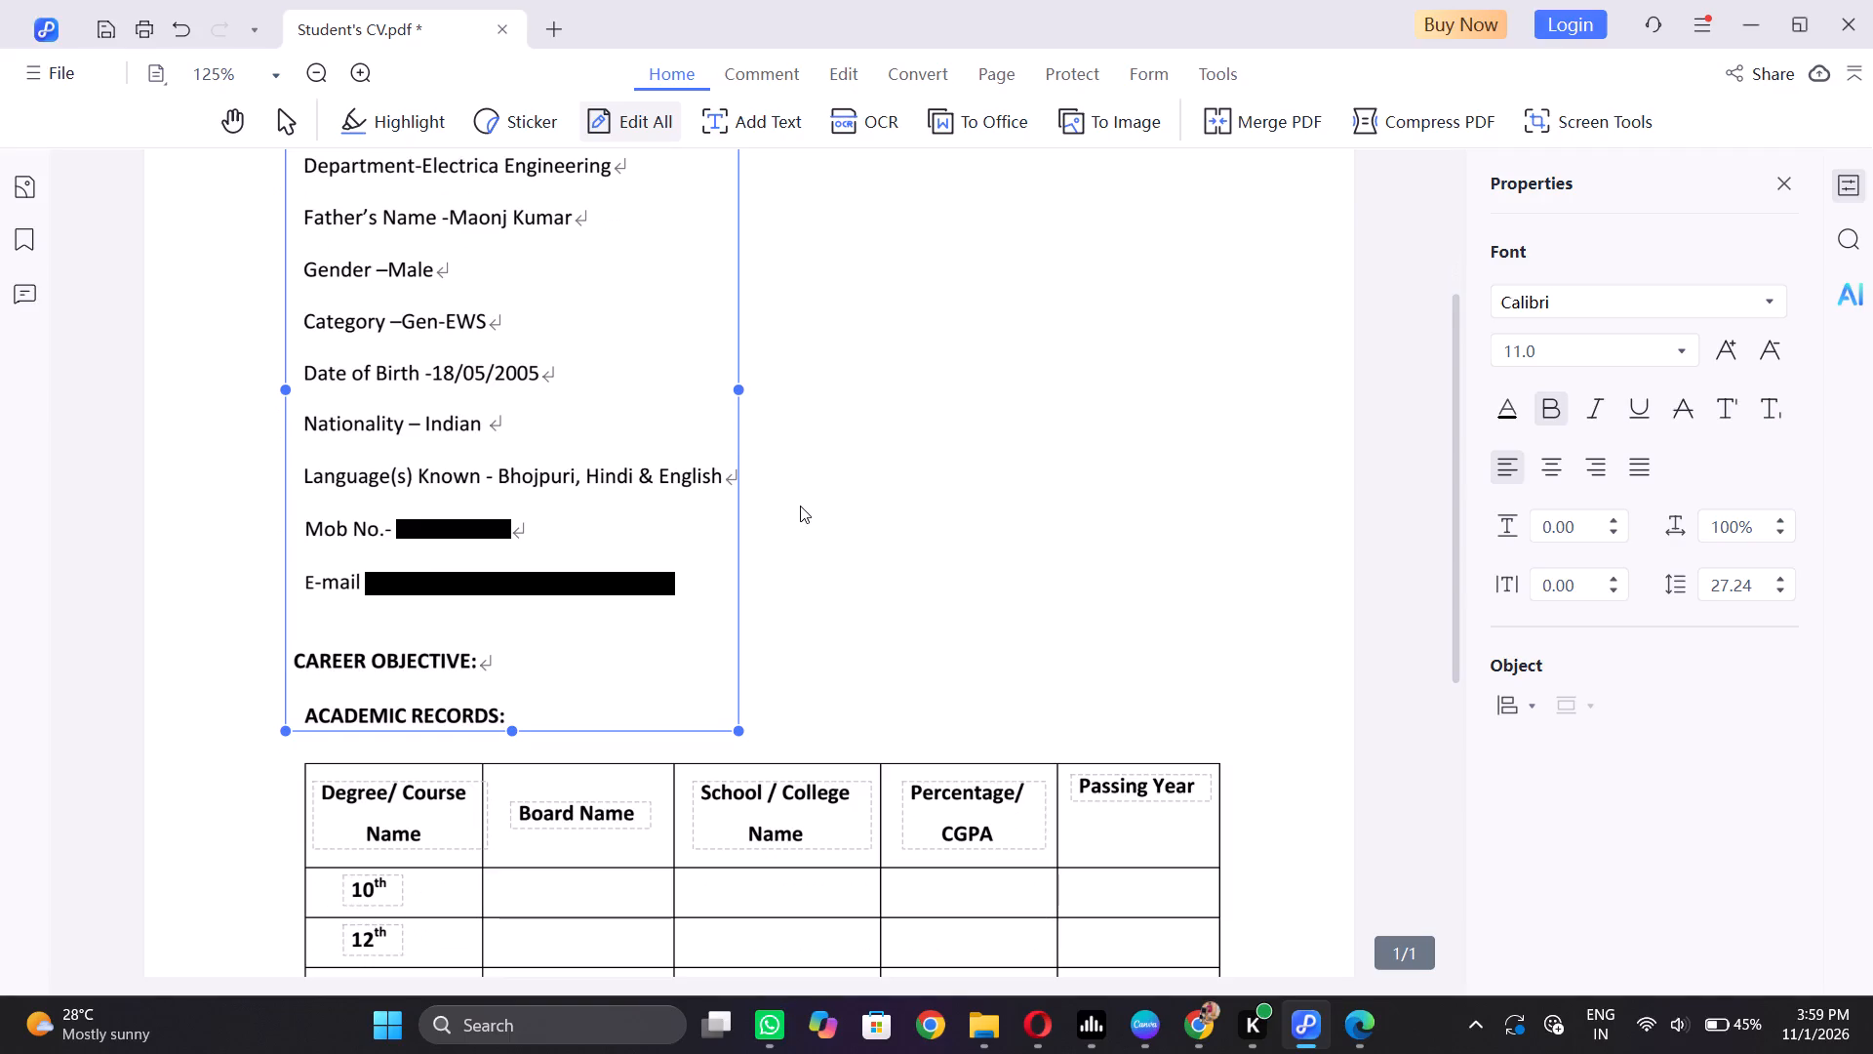
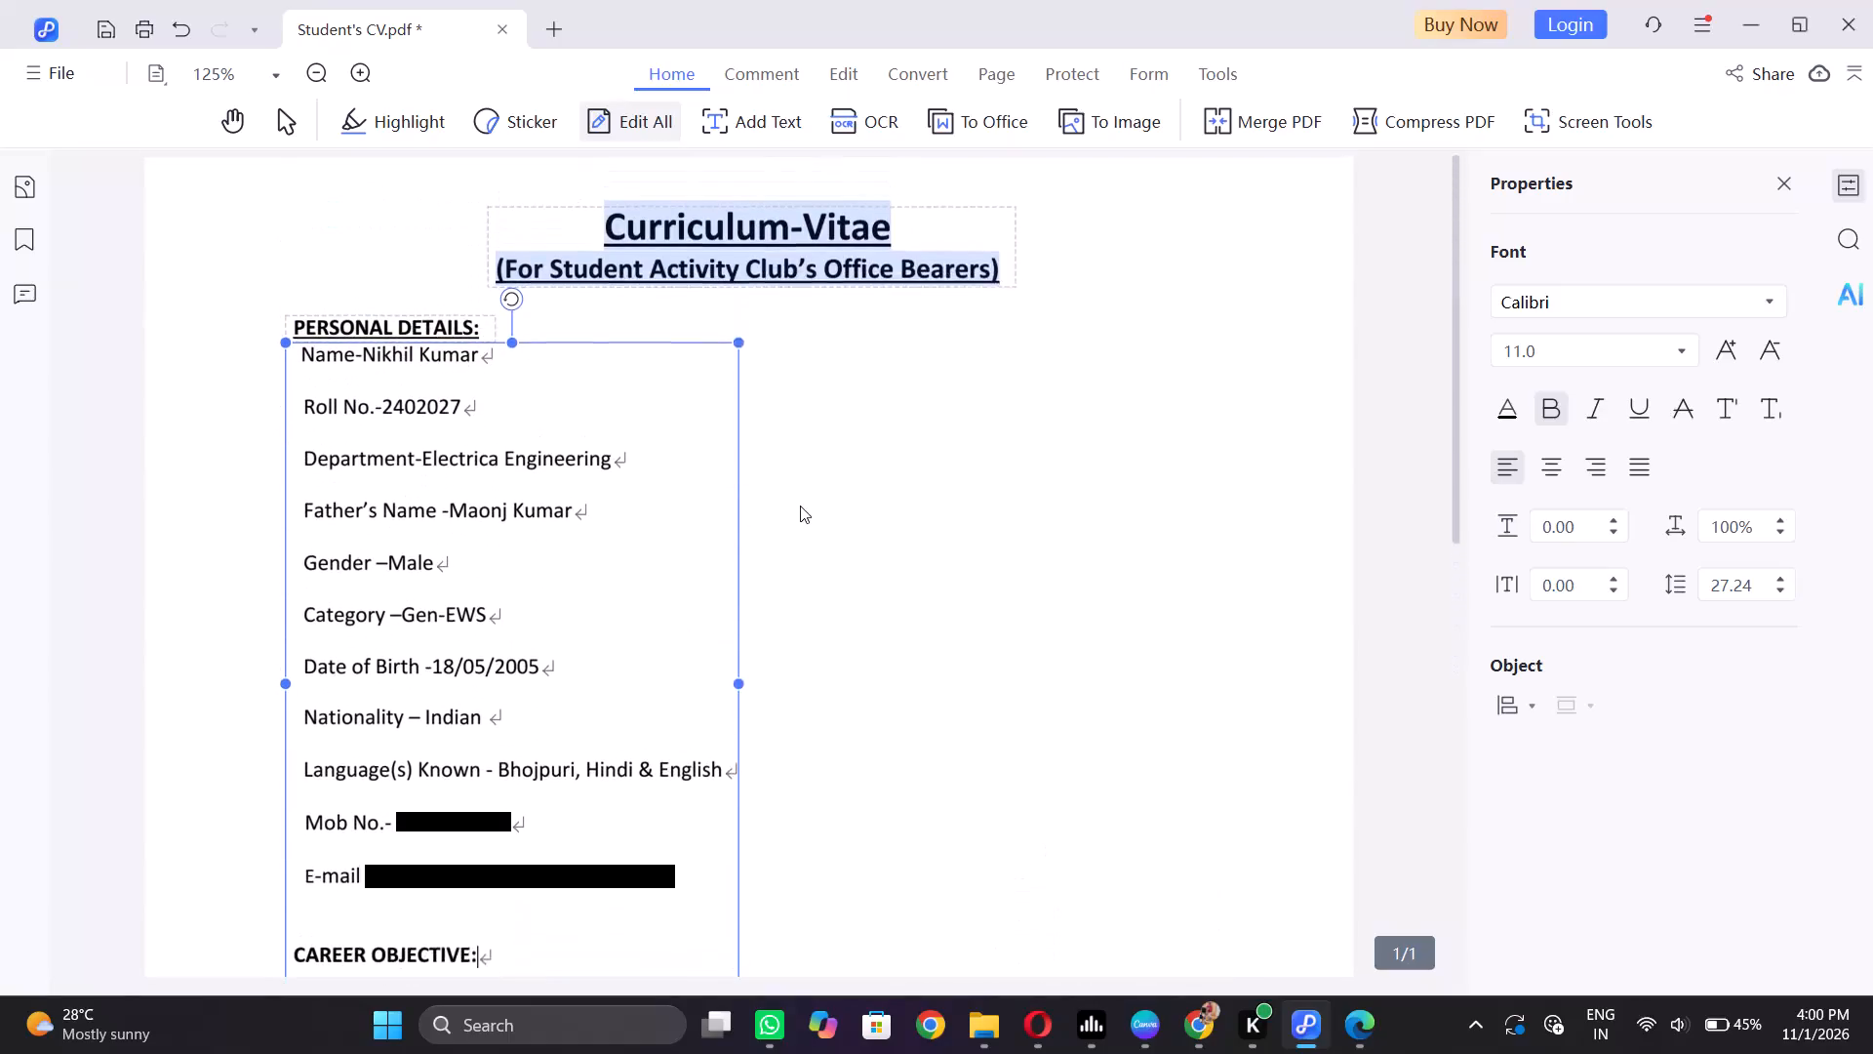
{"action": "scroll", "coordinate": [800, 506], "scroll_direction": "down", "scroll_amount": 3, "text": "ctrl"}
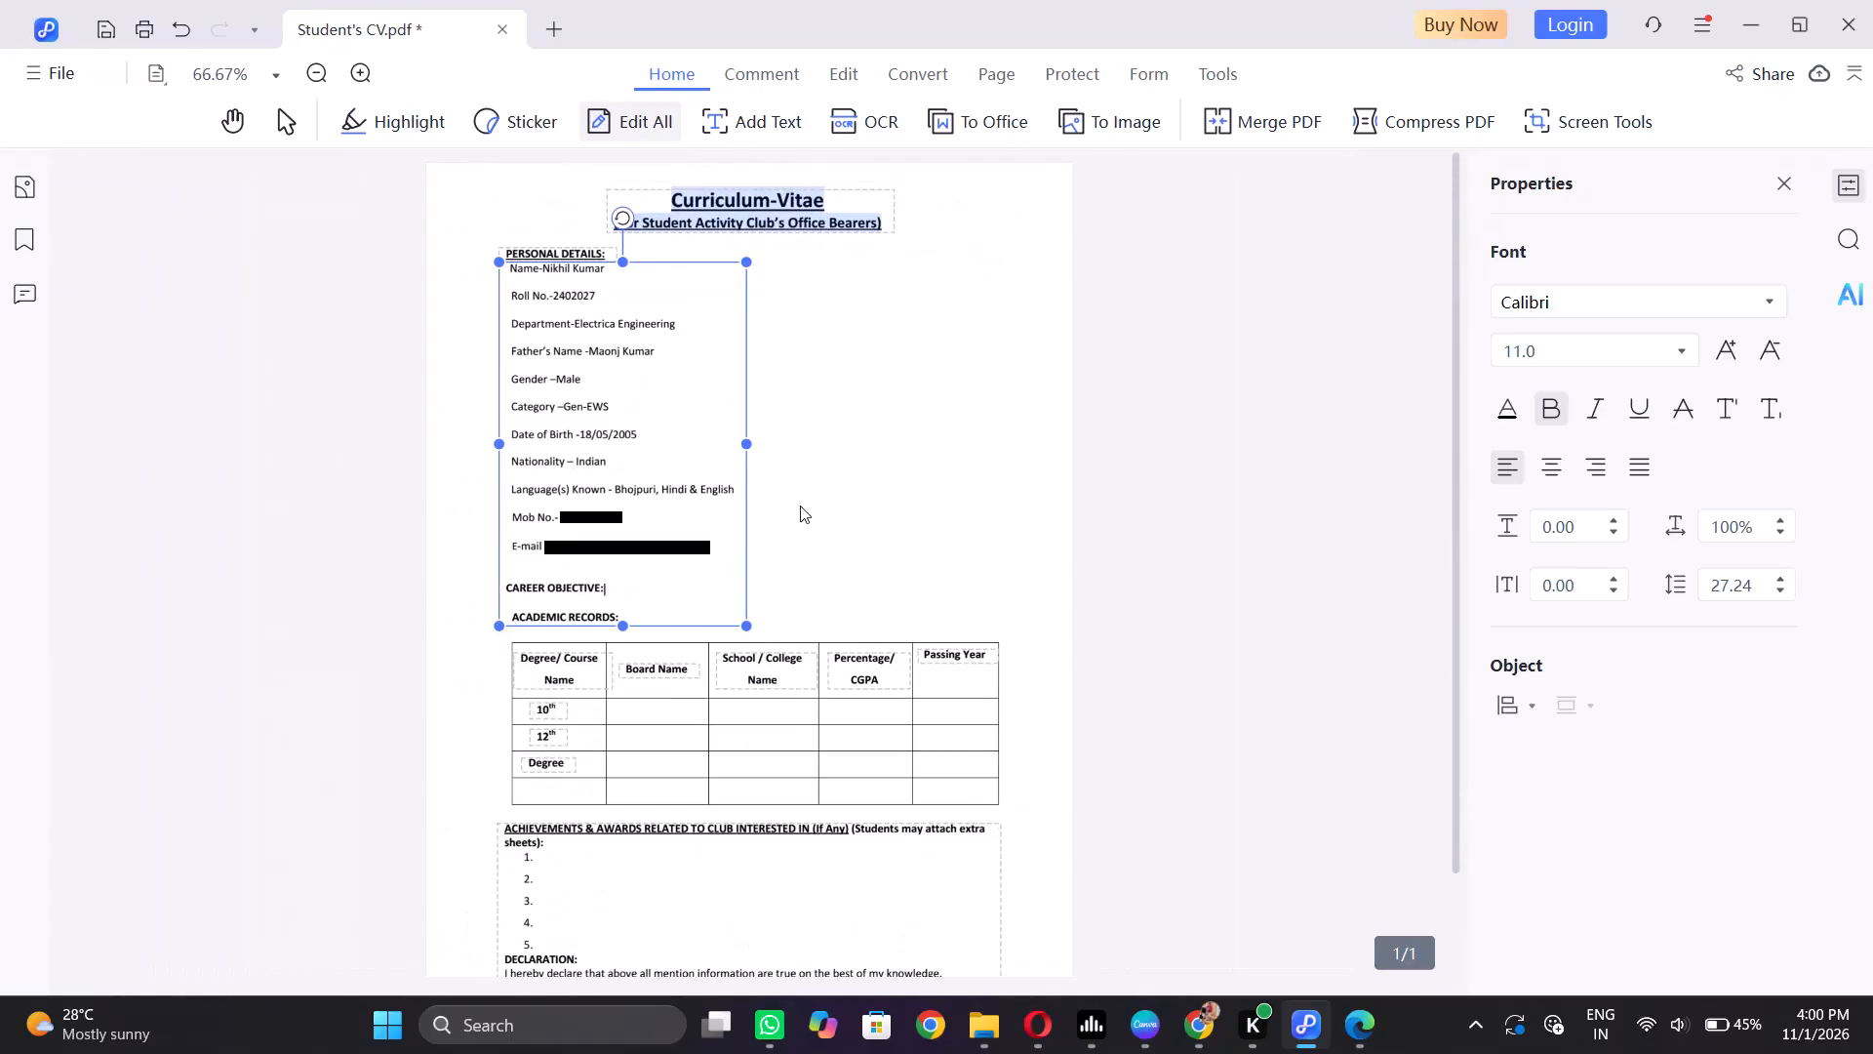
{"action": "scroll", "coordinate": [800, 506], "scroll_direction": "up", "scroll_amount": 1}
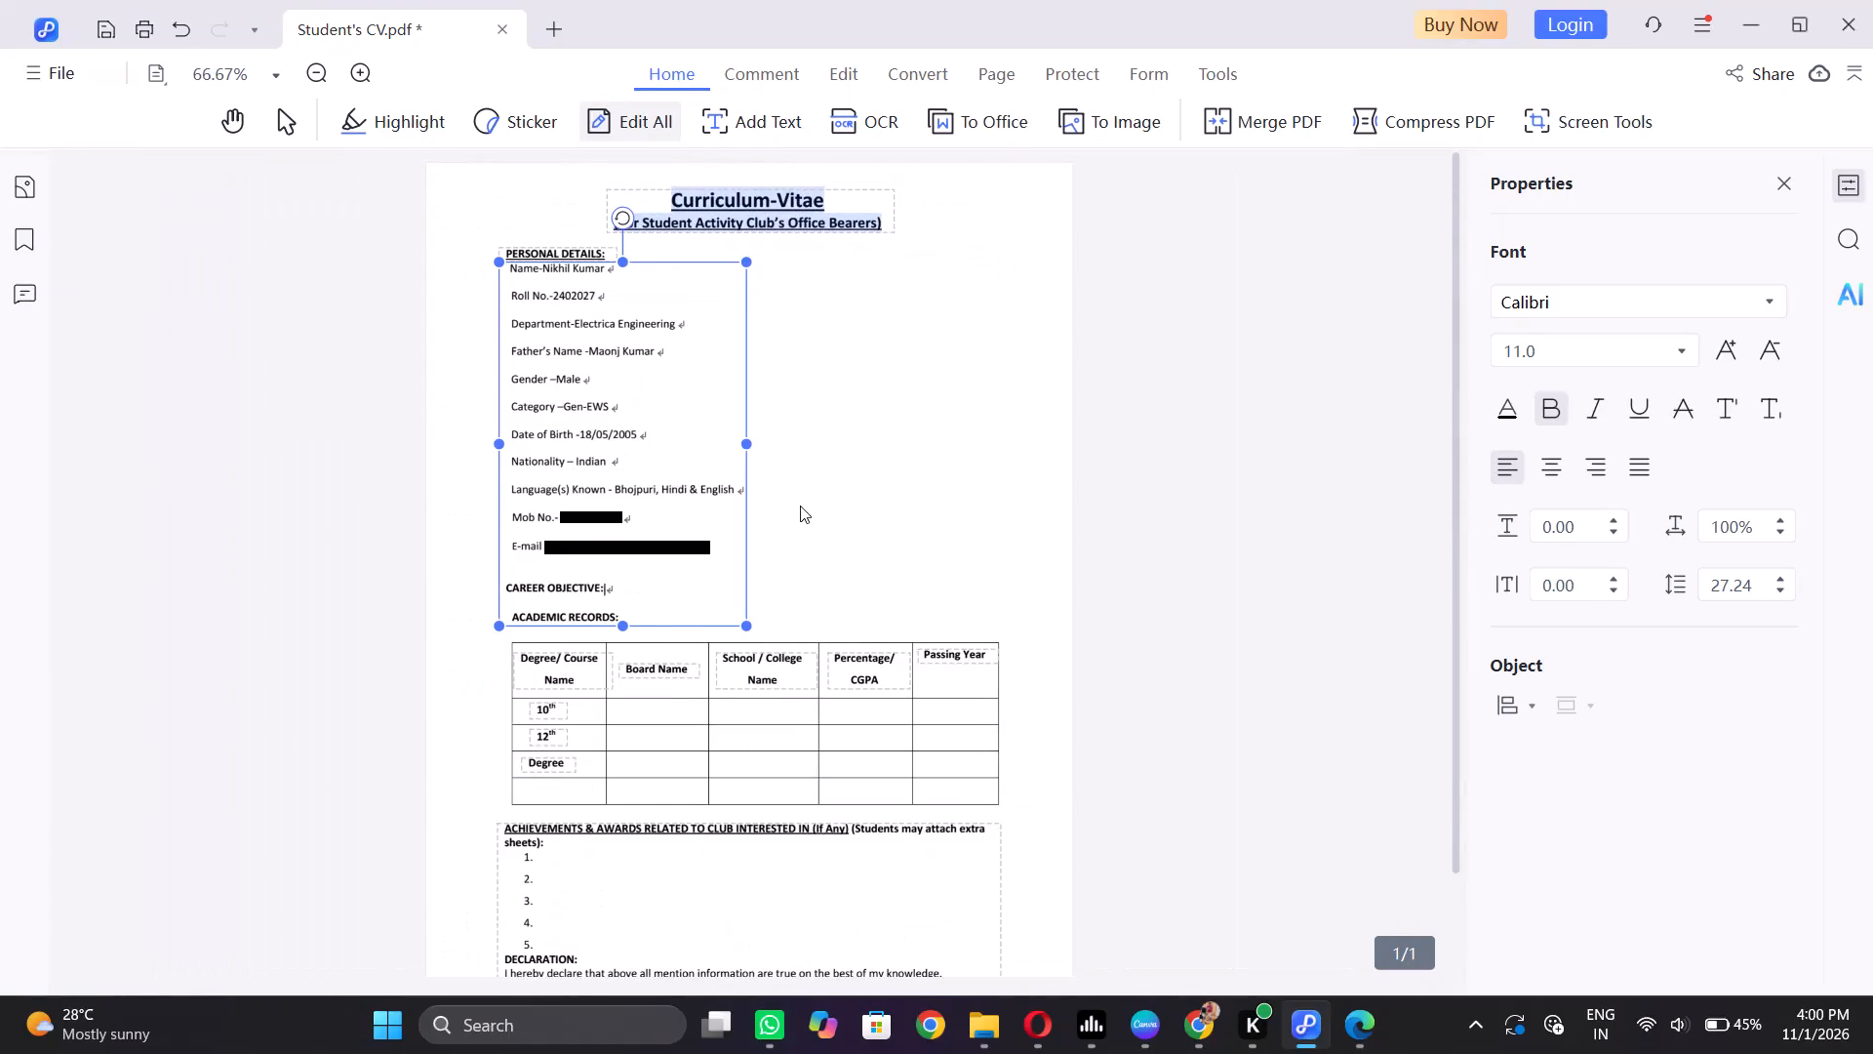
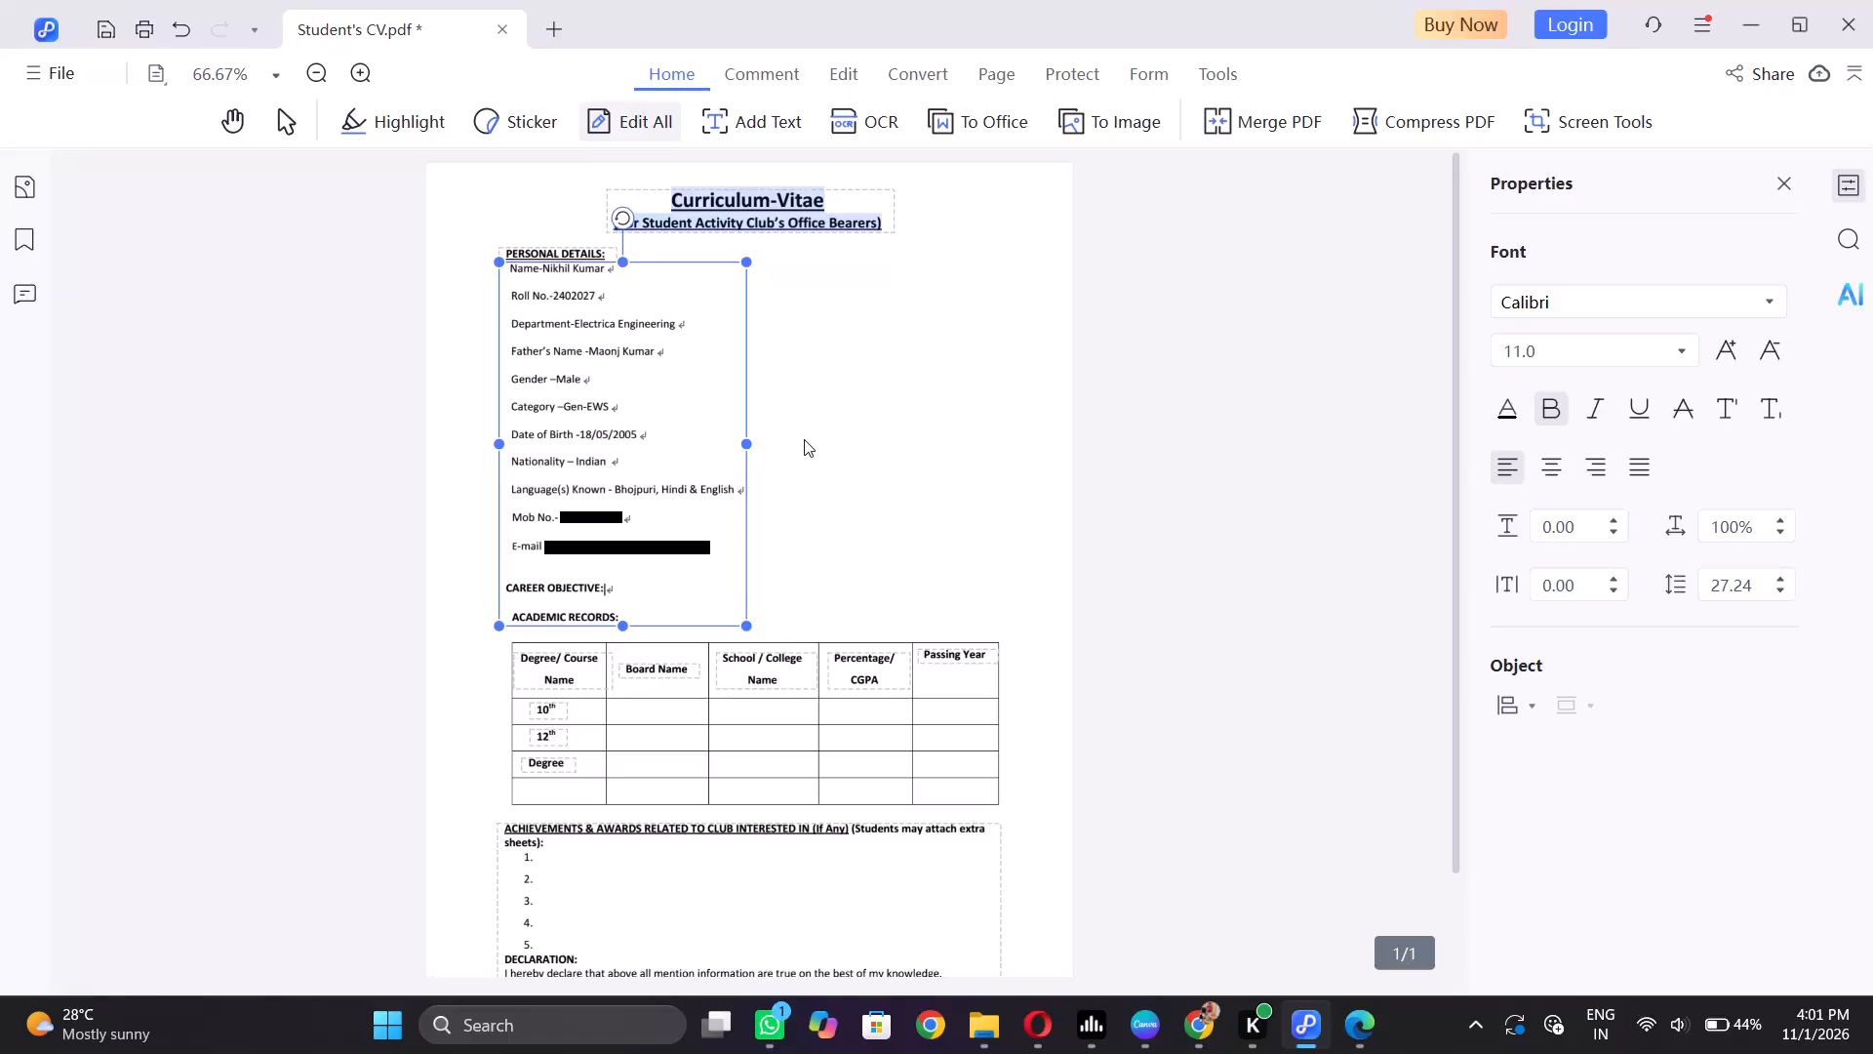
{"action": "scroll", "coordinate": [804, 439], "scroll_direction": "up", "scroll_amount": 5, "text": "ctrl"}
{"action": "scroll", "coordinate": [804, 439], "scroll_direction": "down", "scroll_amount": 2}
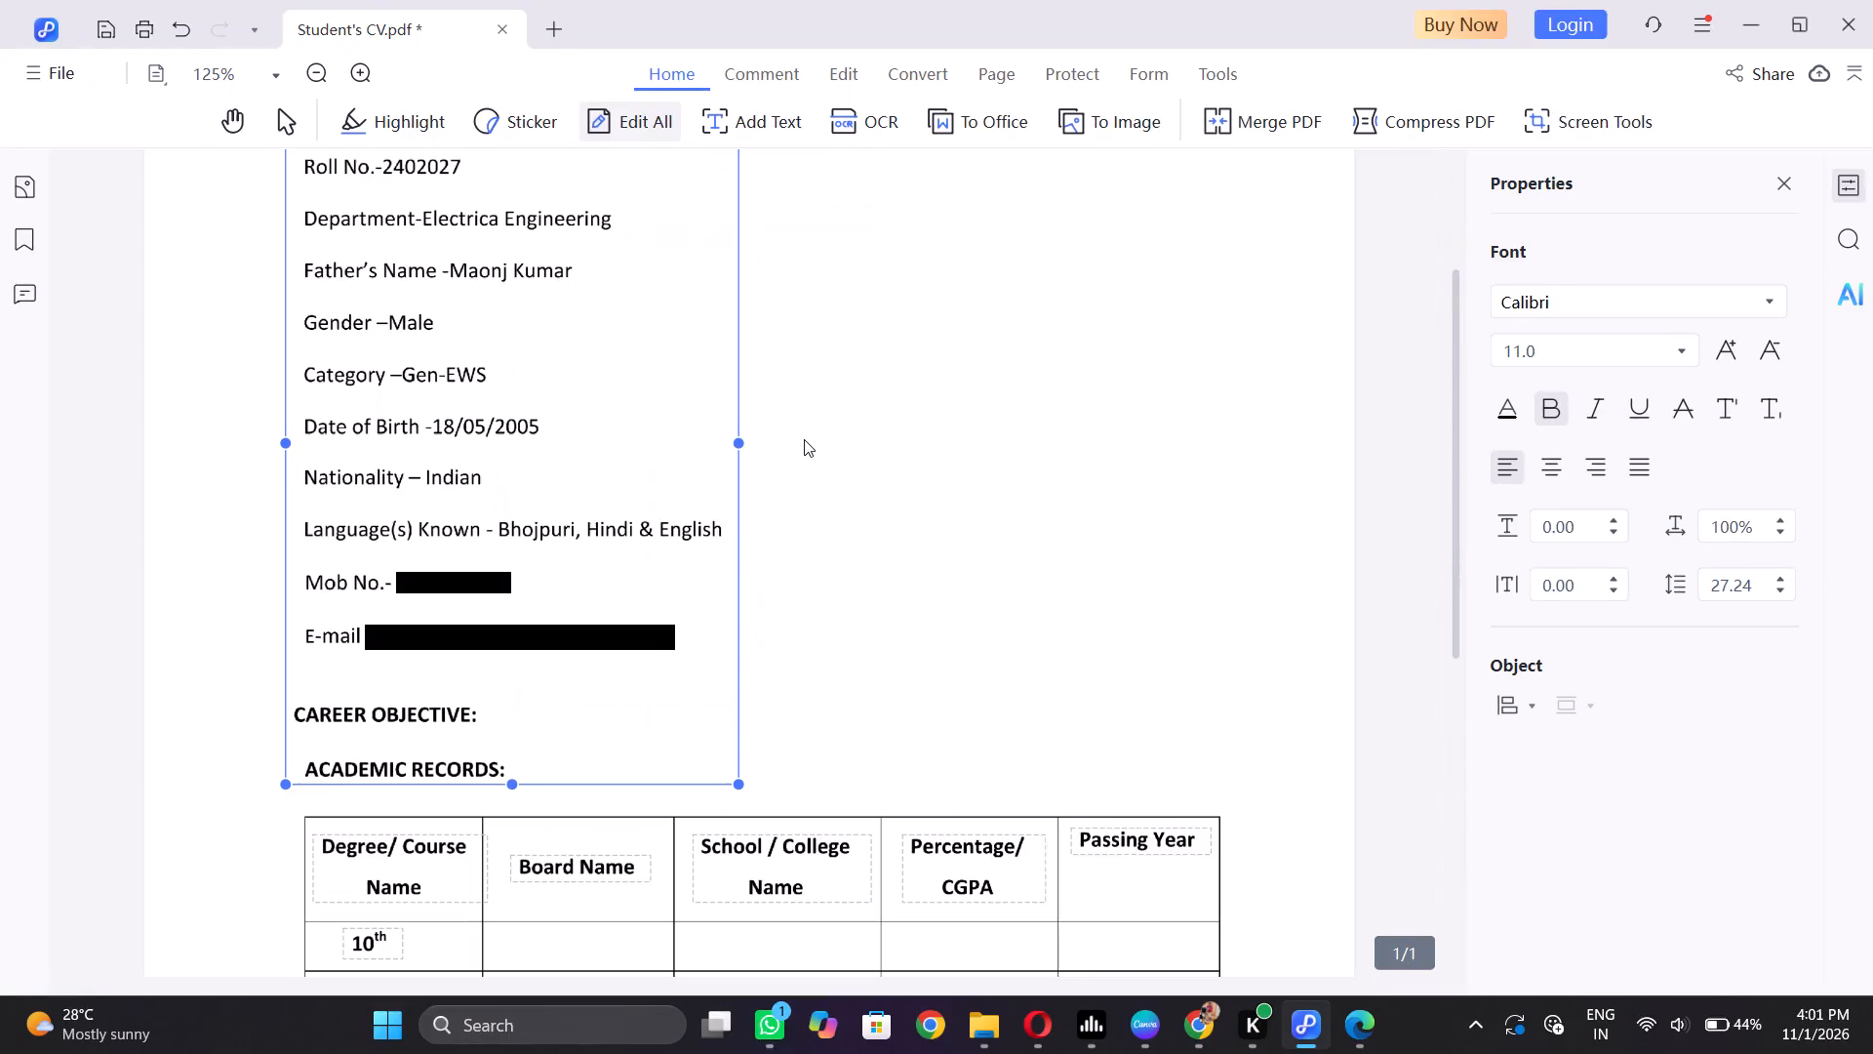
{"action": "scroll", "coordinate": [804, 439], "scroll_direction": "down", "scroll_amount": 2, "text": "ctrl"}
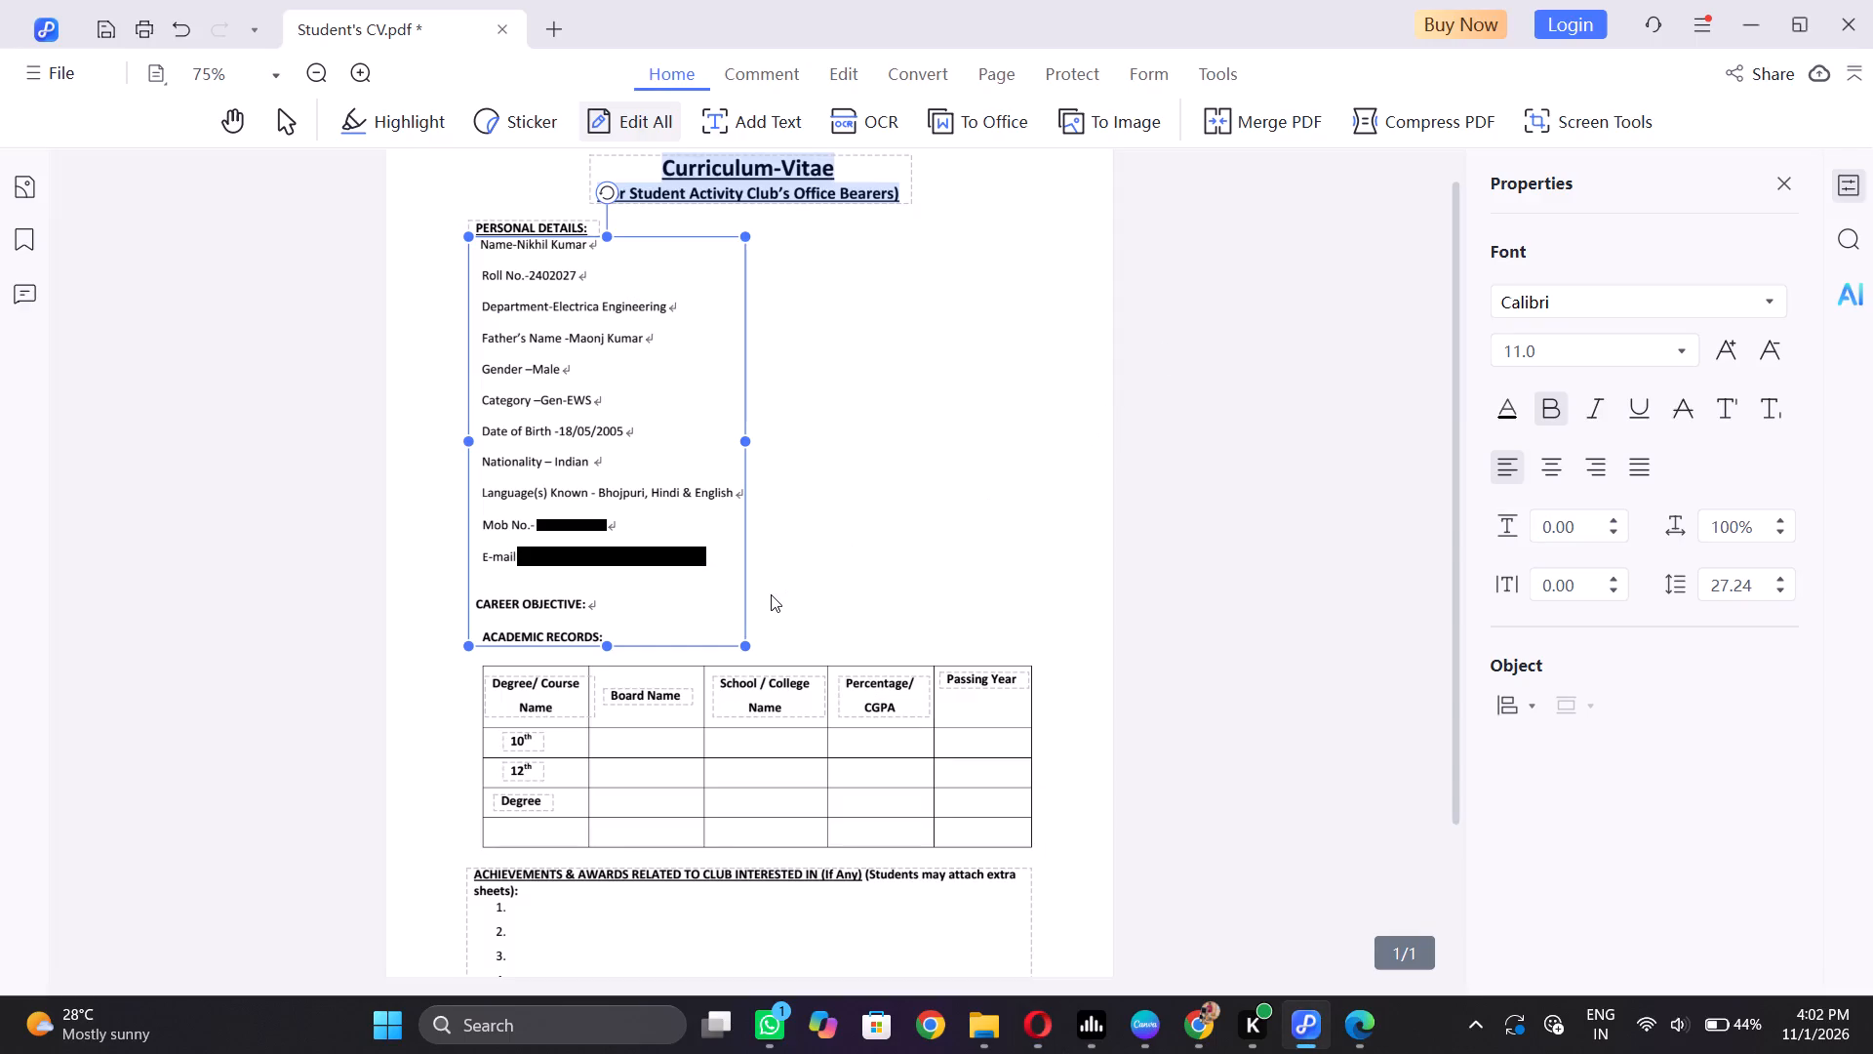
Switch back to Student's CV.pdf in PDNob and paste the copied objective directly after "CAREER OBJECTIVE:".
{"action": "key", "text": "Return"}
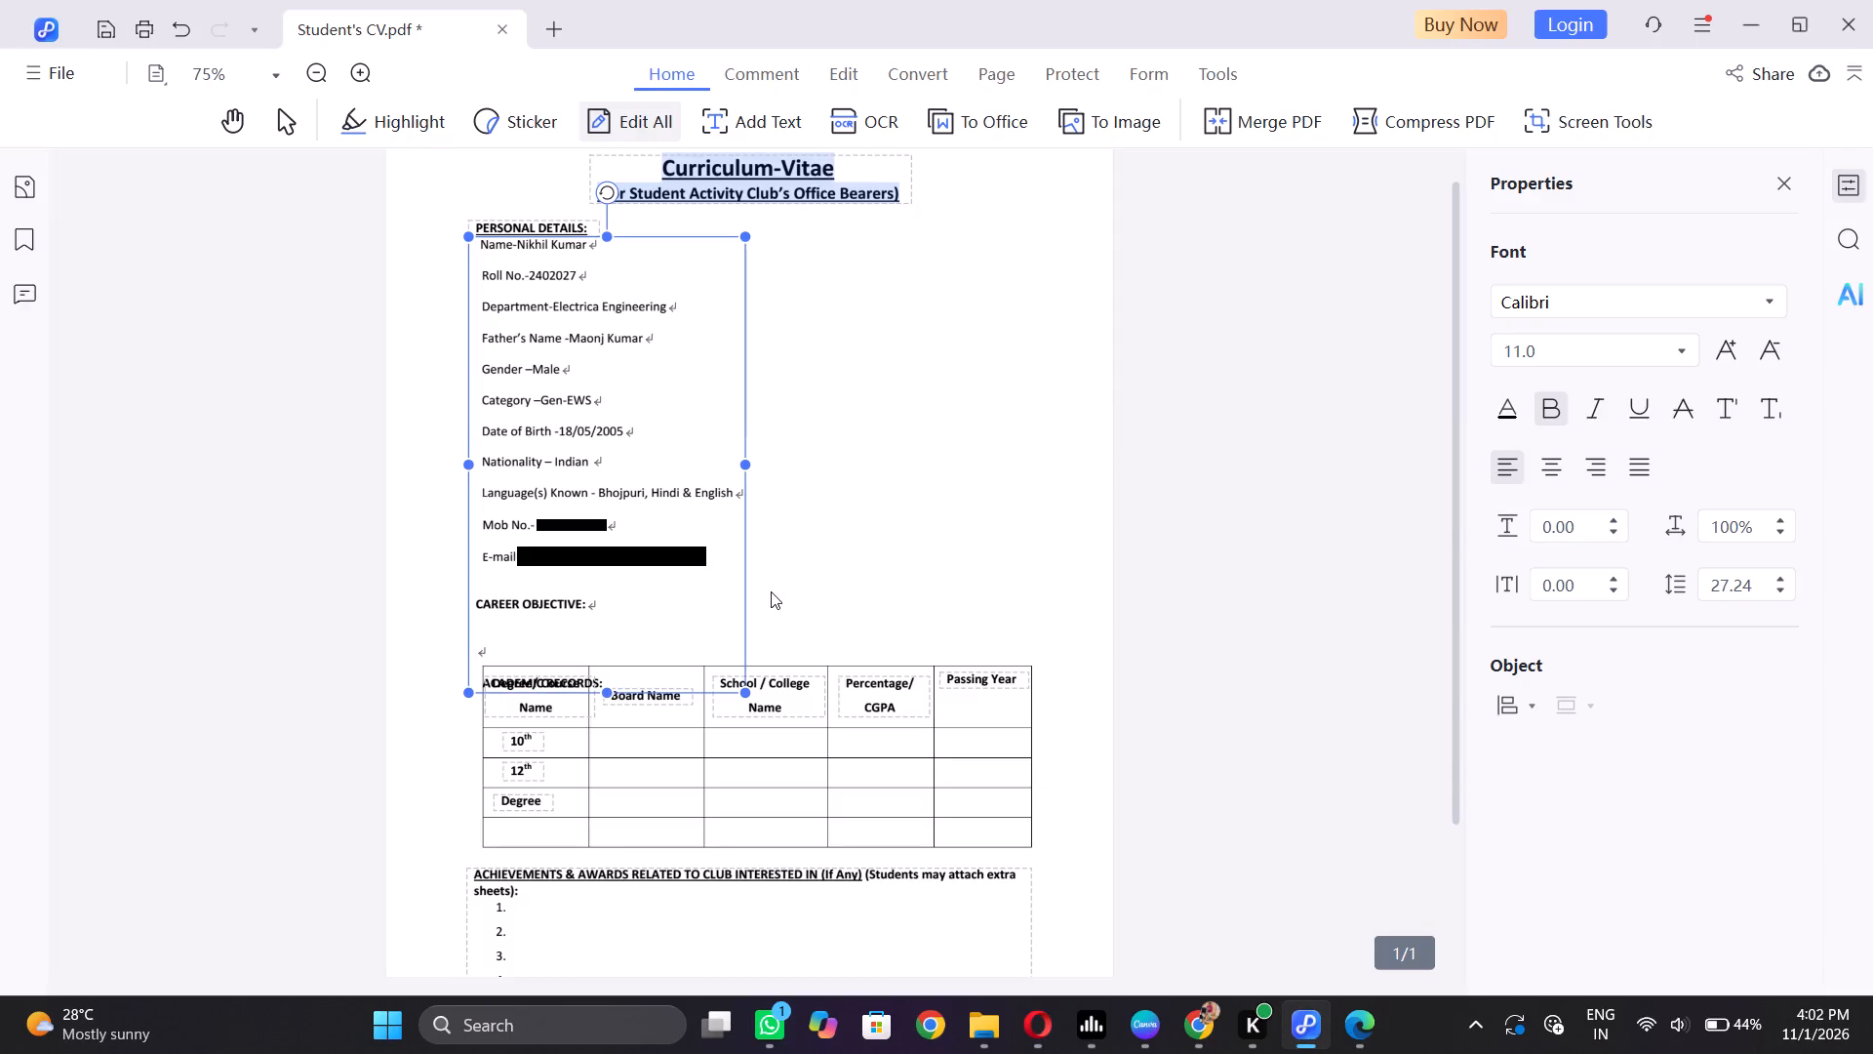
{"action": "key", "text": "BackSpace"}
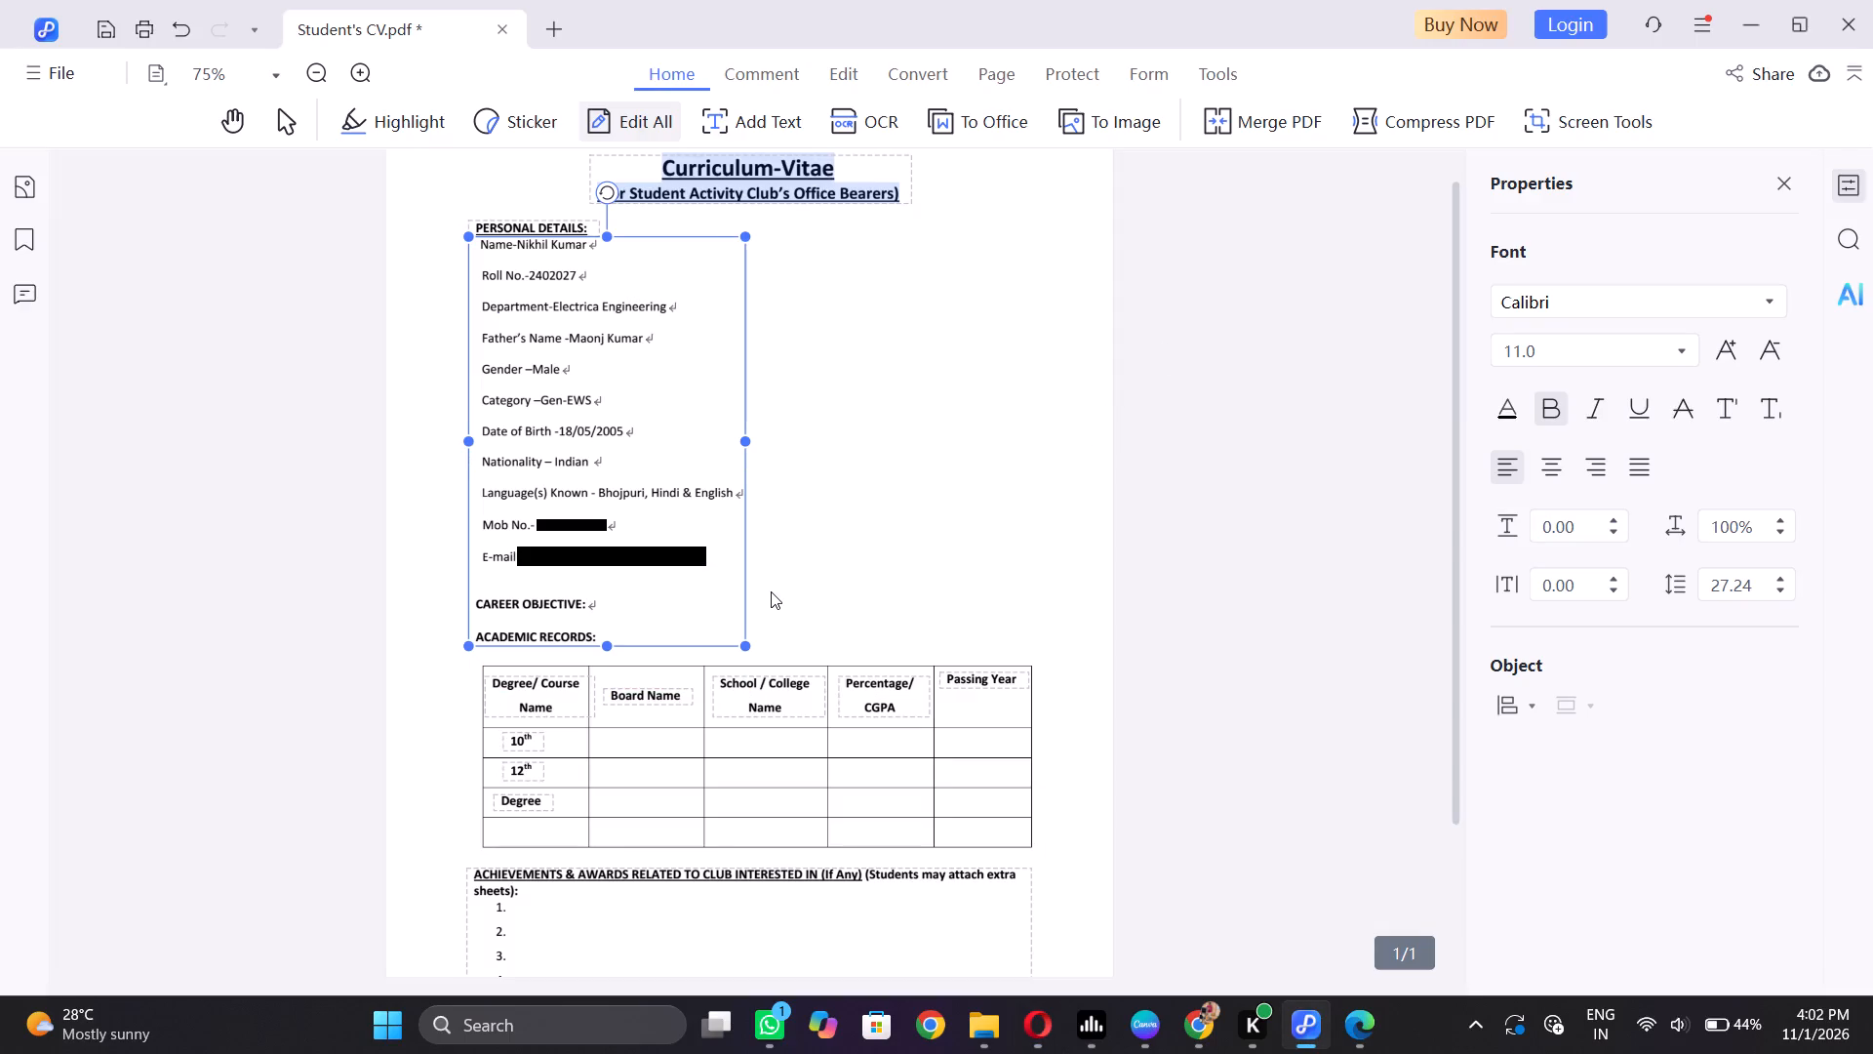
{"action": "key", "text": "ctrl+v"}
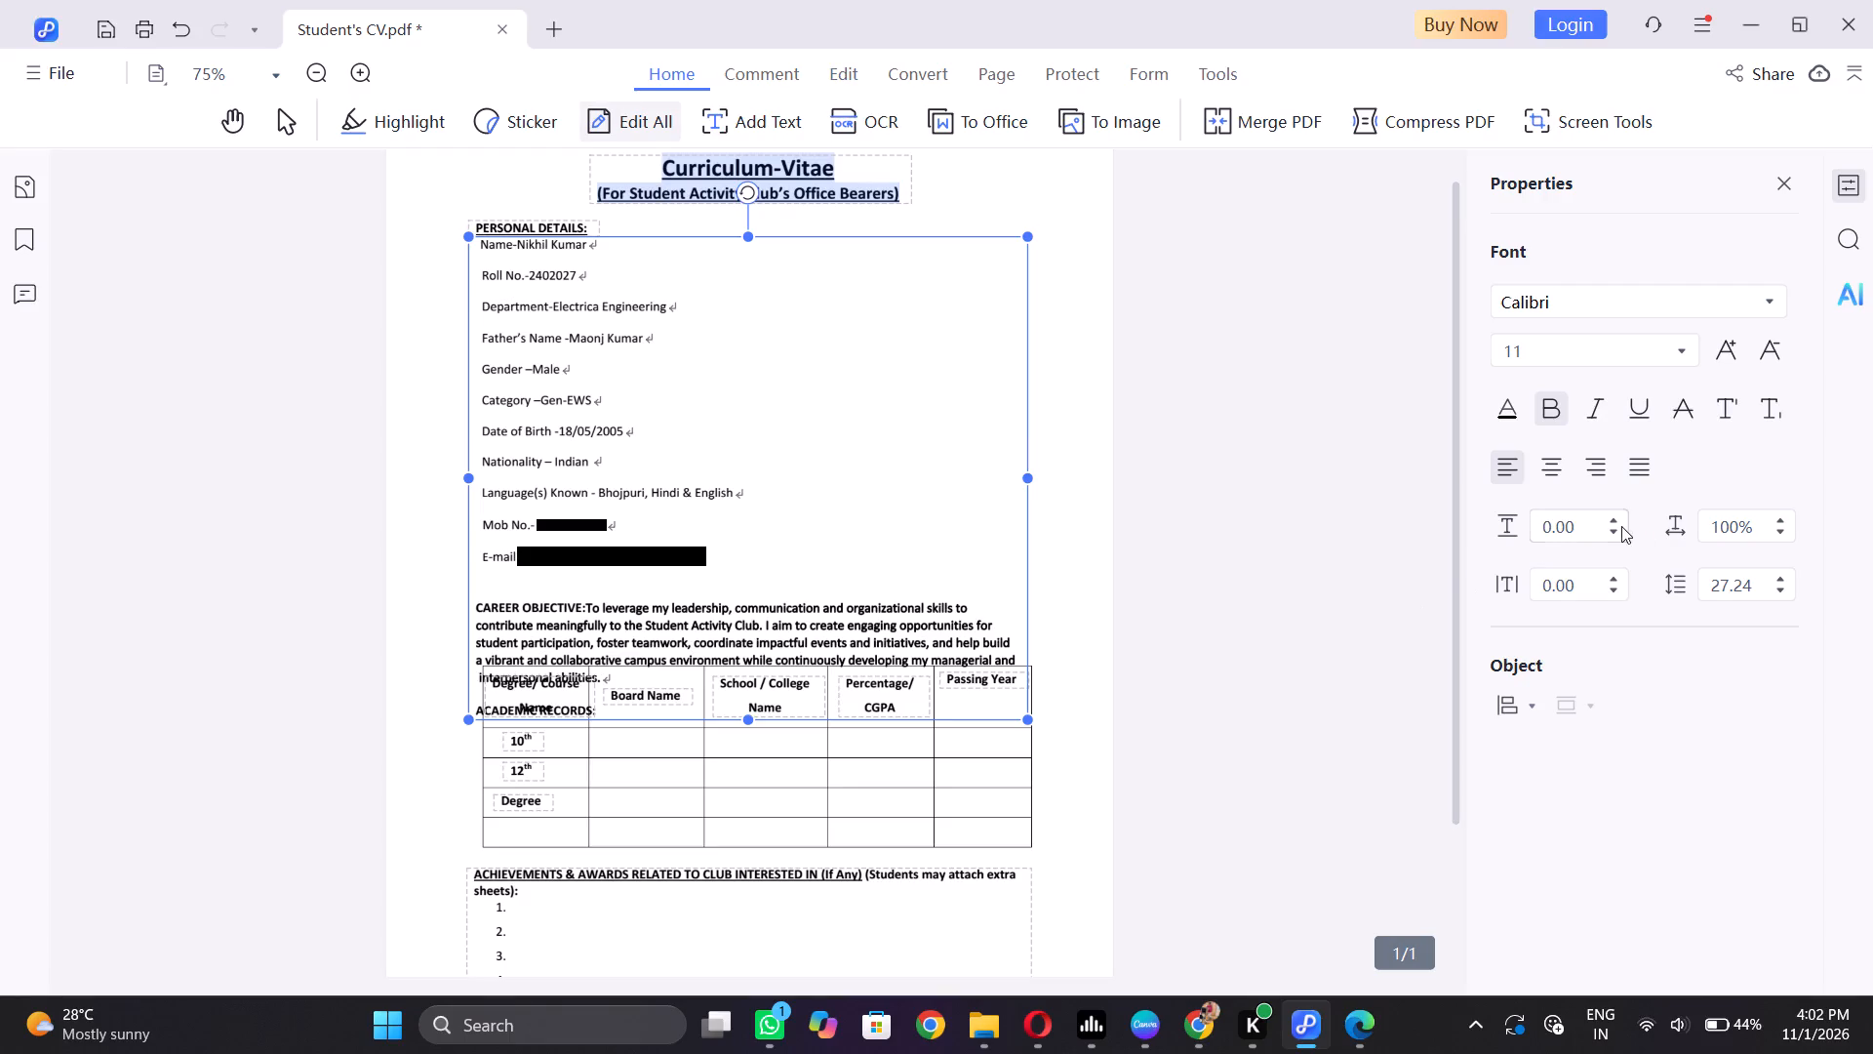
Reduce the paragraph spacing of the whole personal details and career objective text block to 8.96.
{"action": "left_click", "coordinate": [1780, 532]}
{"action": "left_click", "coordinate": [1777, 593]}
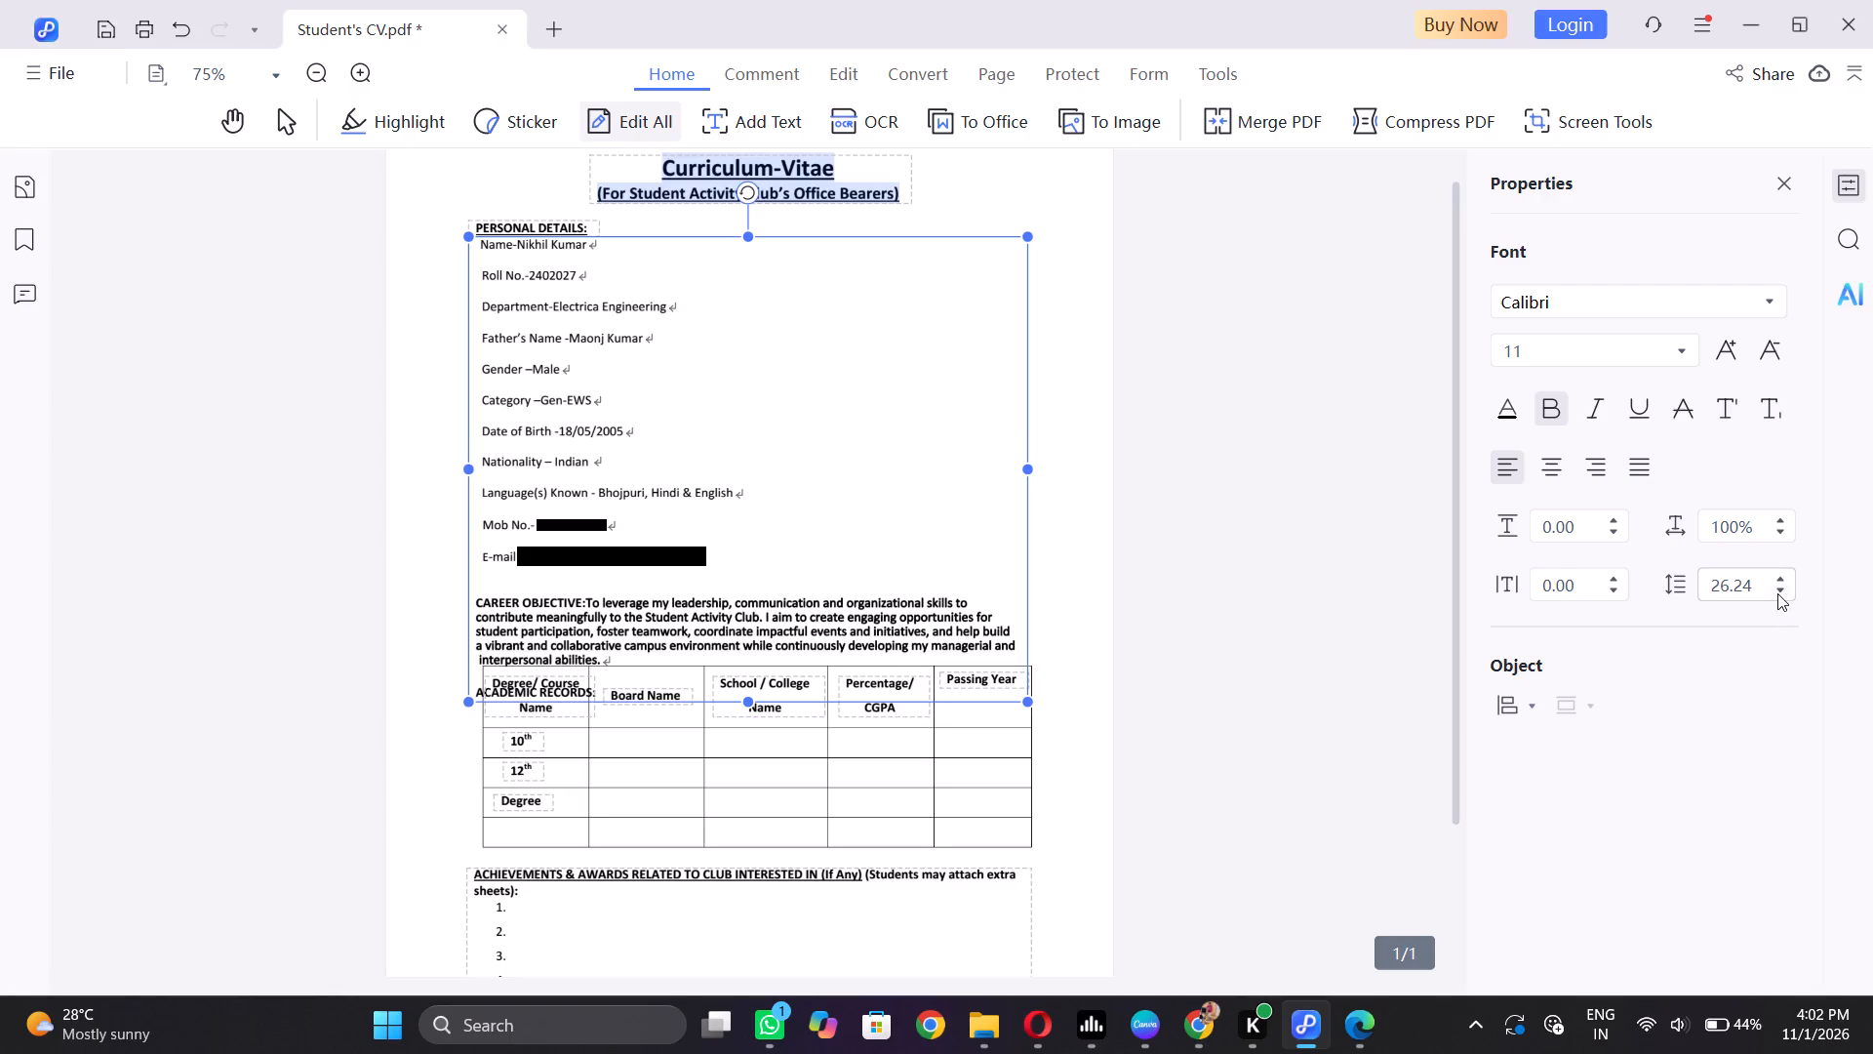
{"action": "left_click", "coordinate": [1777, 593]}
{"action": "left_click", "coordinate": [769, 362]}
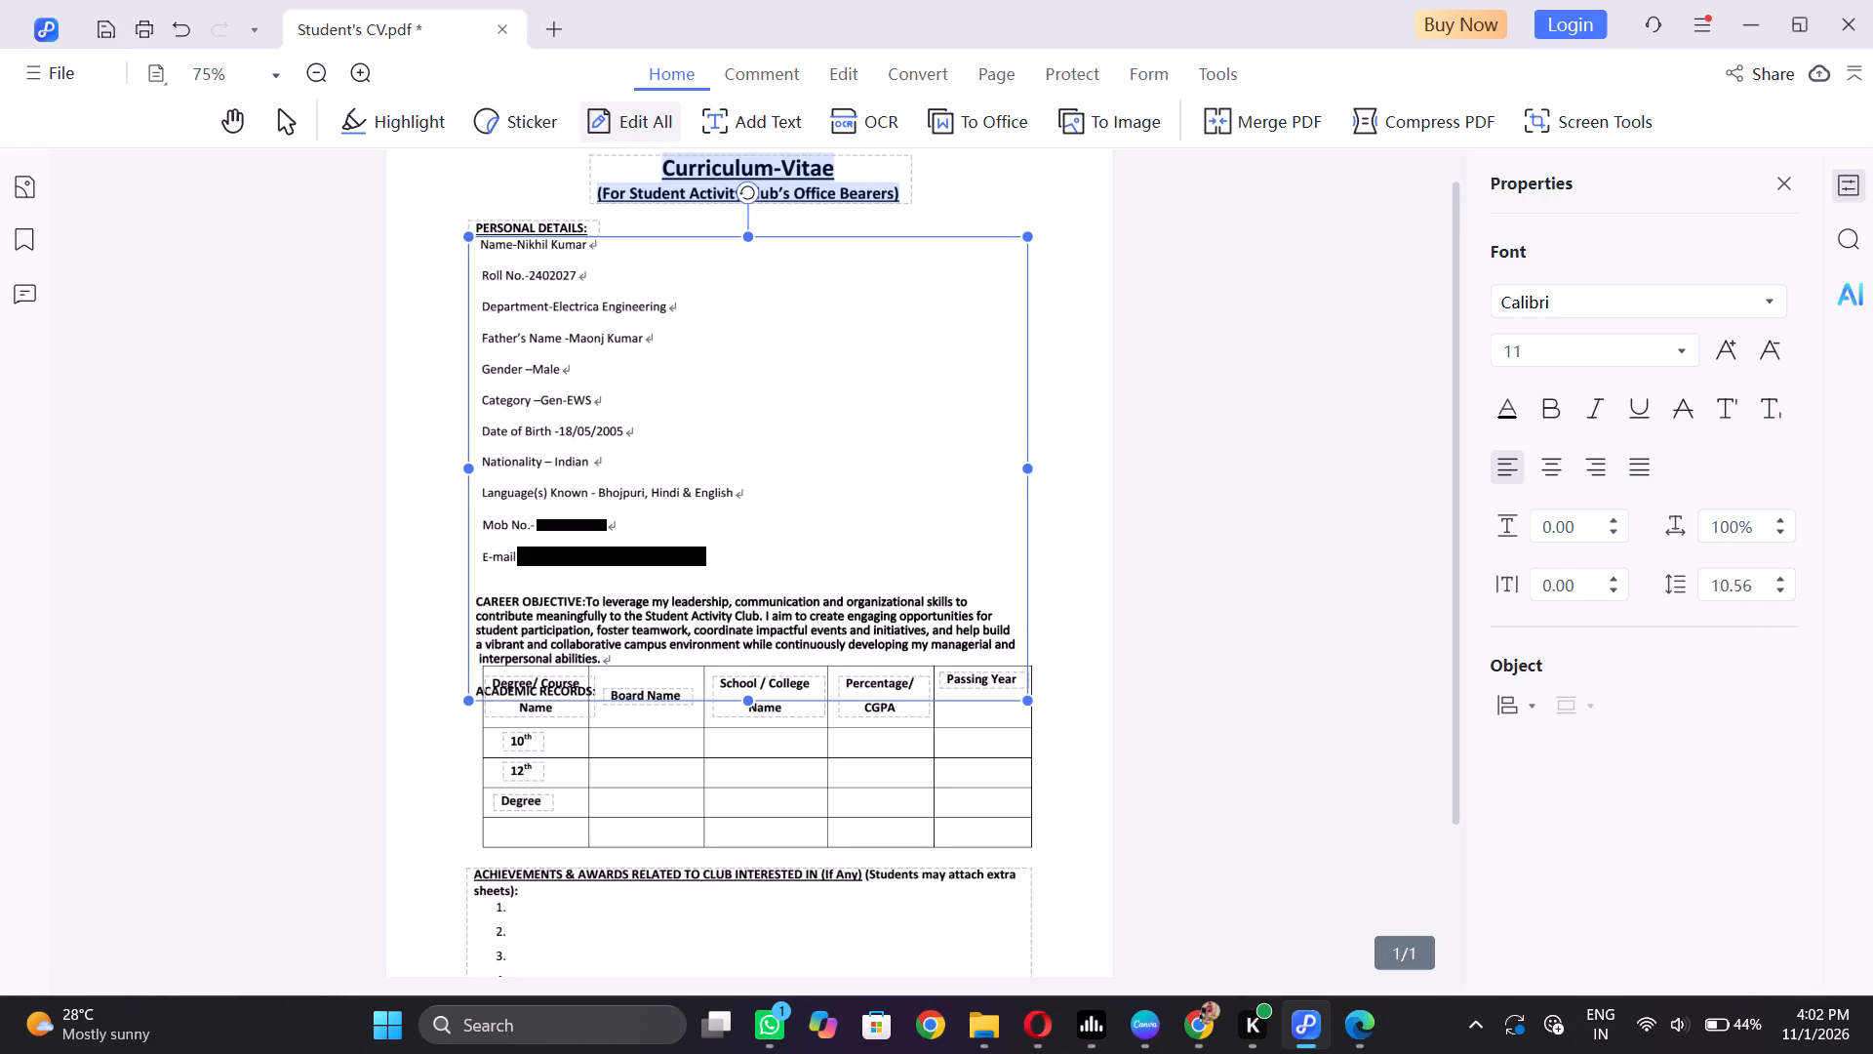
{"action": "key", "text": "ctrl+a"}
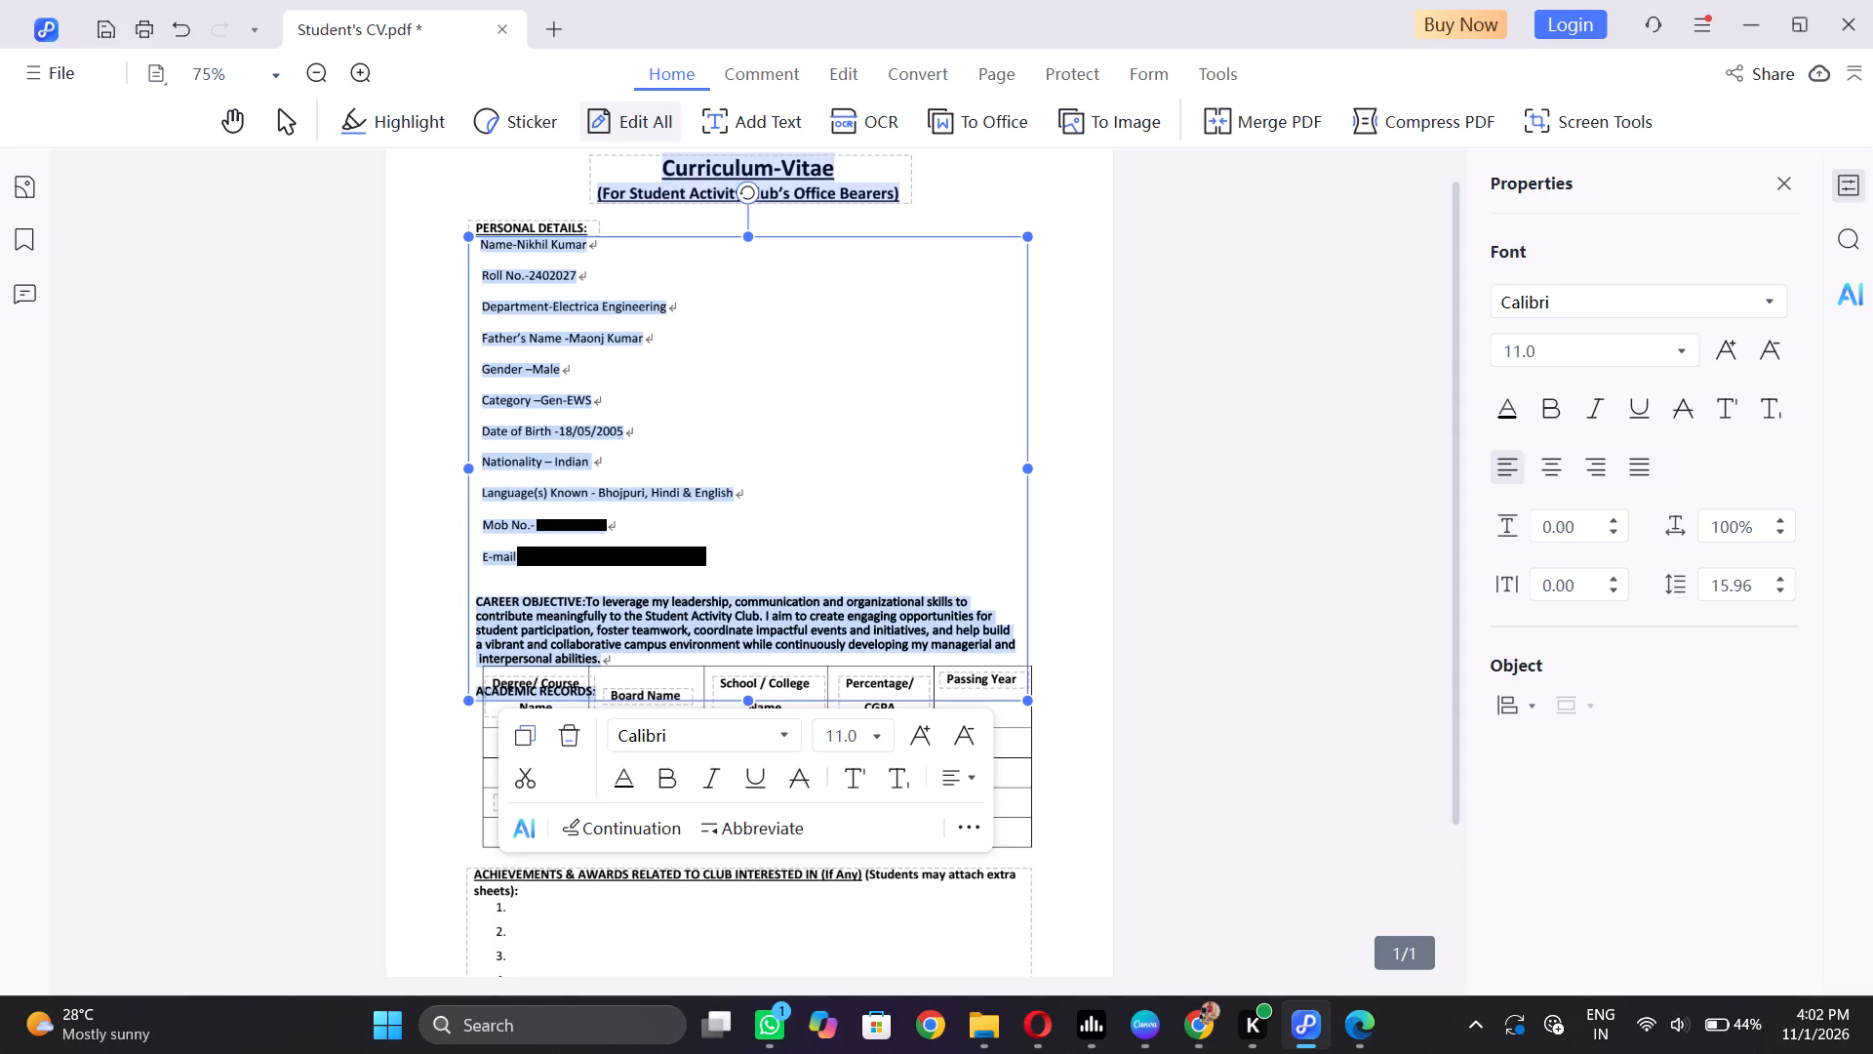
{"action": "left_click", "coordinate": [1776, 594]}
{"action": "left_click", "coordinate": [1776, 594]}
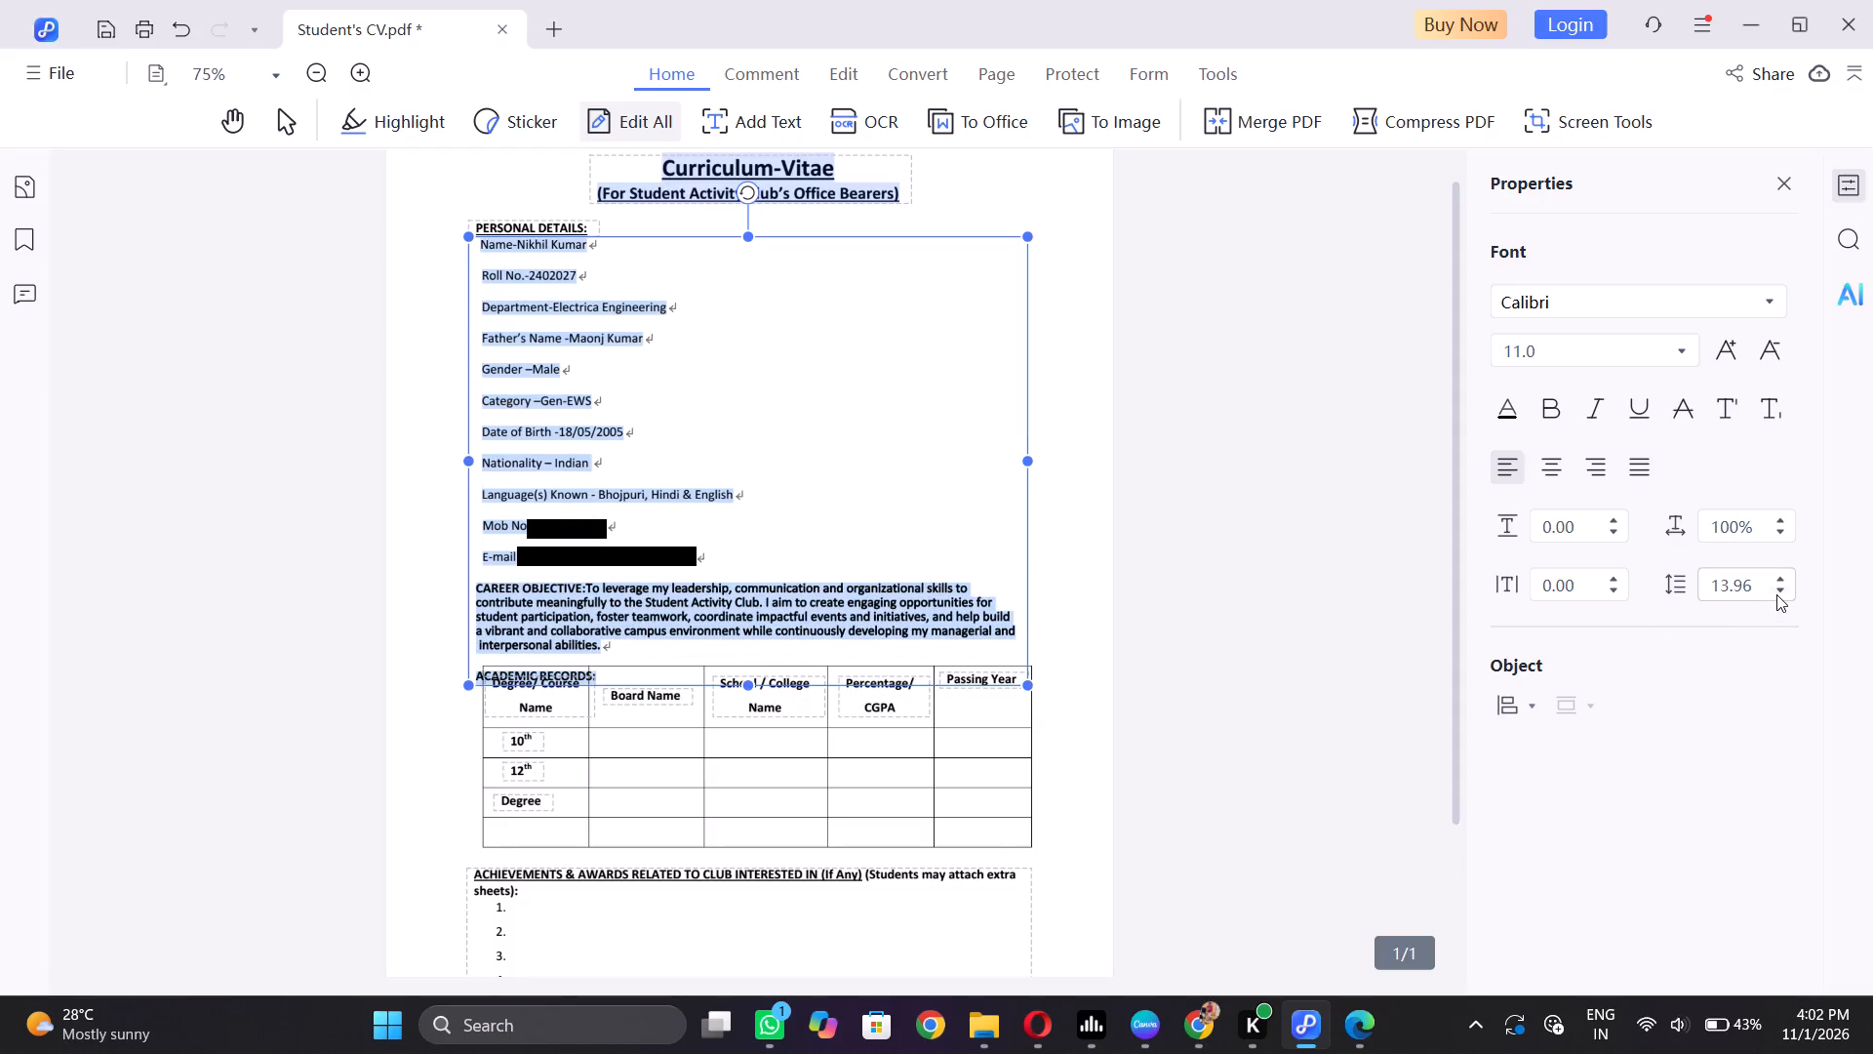
{"action": "left_click", "coordinate": [1776, 594]}
{"action": "left_click", "coordinate": [1776, 594]}
{"action": "triple_click", "coordinate": [1776, 594]}
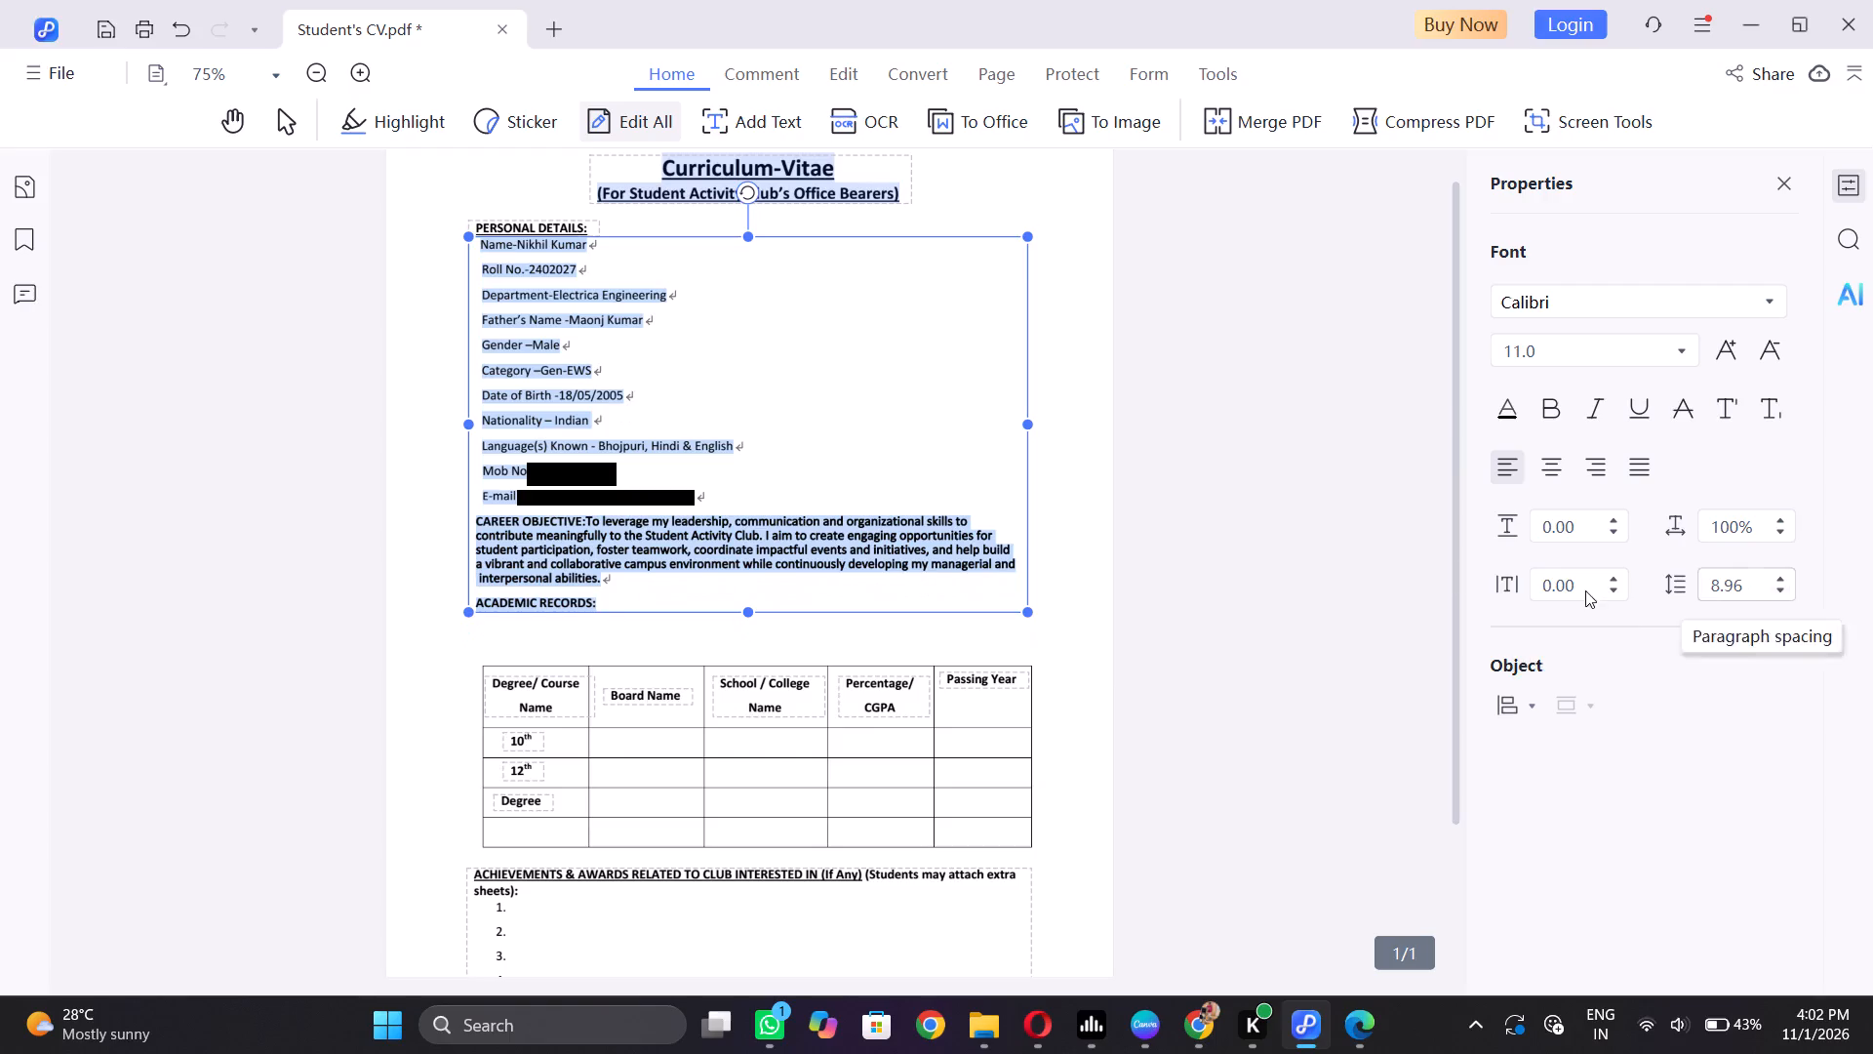
{"action": "left_click", "coordinate": [1273, 495]}
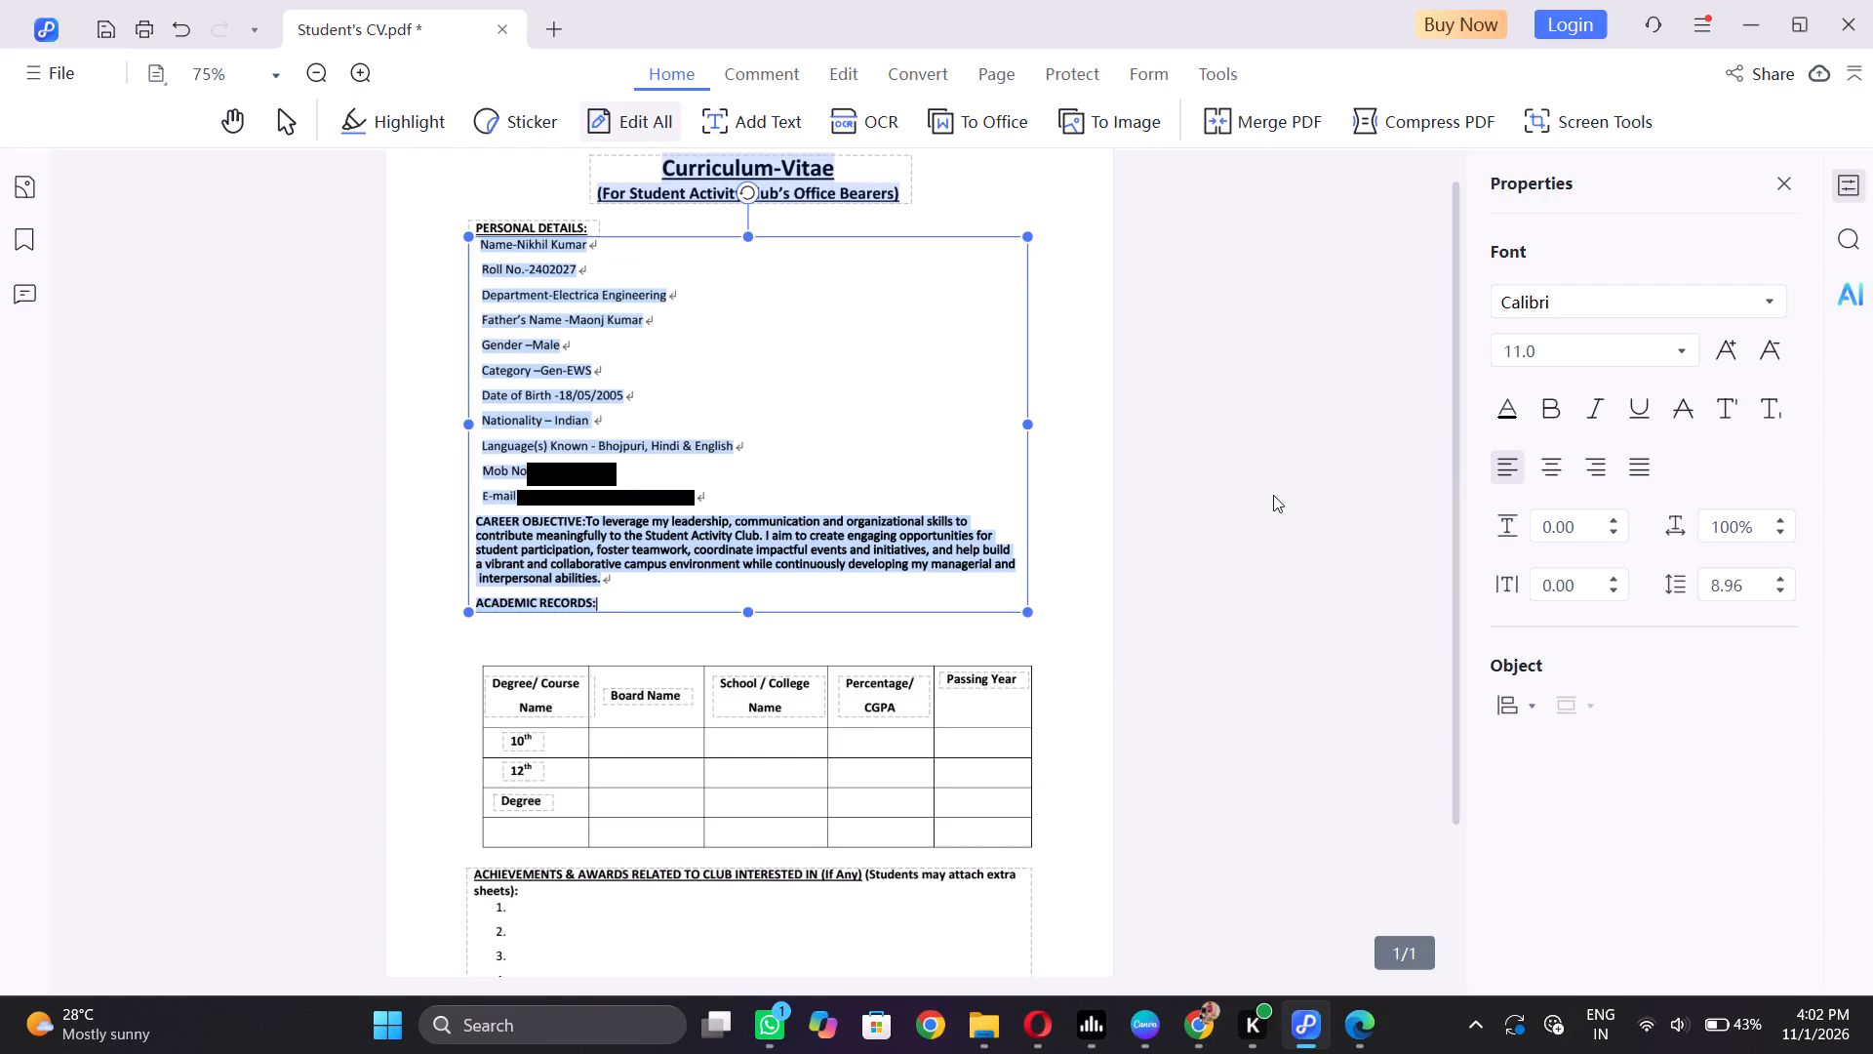
Insert a space after the dash in the Name, Roll No. and Department lines.
{"action": "left_click", "coordinate": [515, 242]}
{"action": "scroll", "coordinate": [515, 242], "scroll_direction": "up", "scroll_amount": 5, "text": "ctrl"}
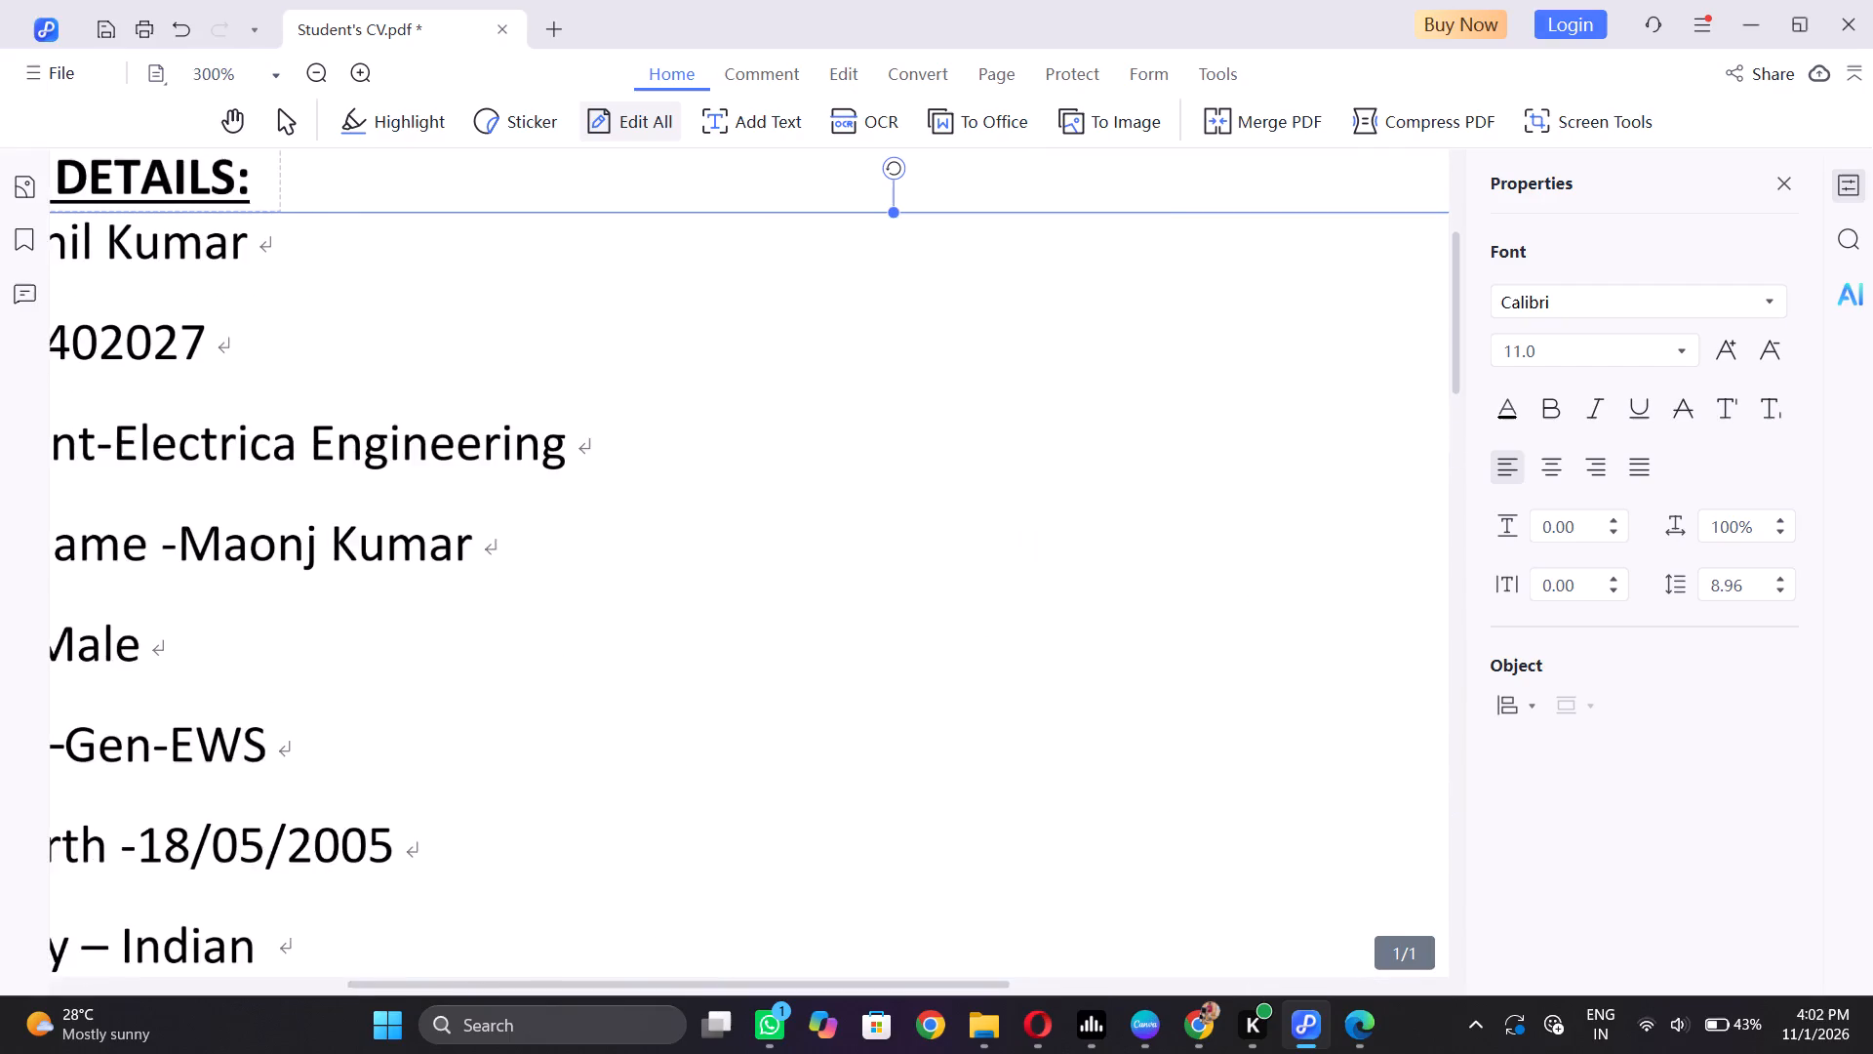
{"action": "scroll", "coordinate": [515, 242], "scroll_direction": "right", "scroll_amount": 5}
{"action": "scroll", "coordinate": [515, 242], "scroll_direction": "down", "scroll_amount": 2, "text": "ctrl"}
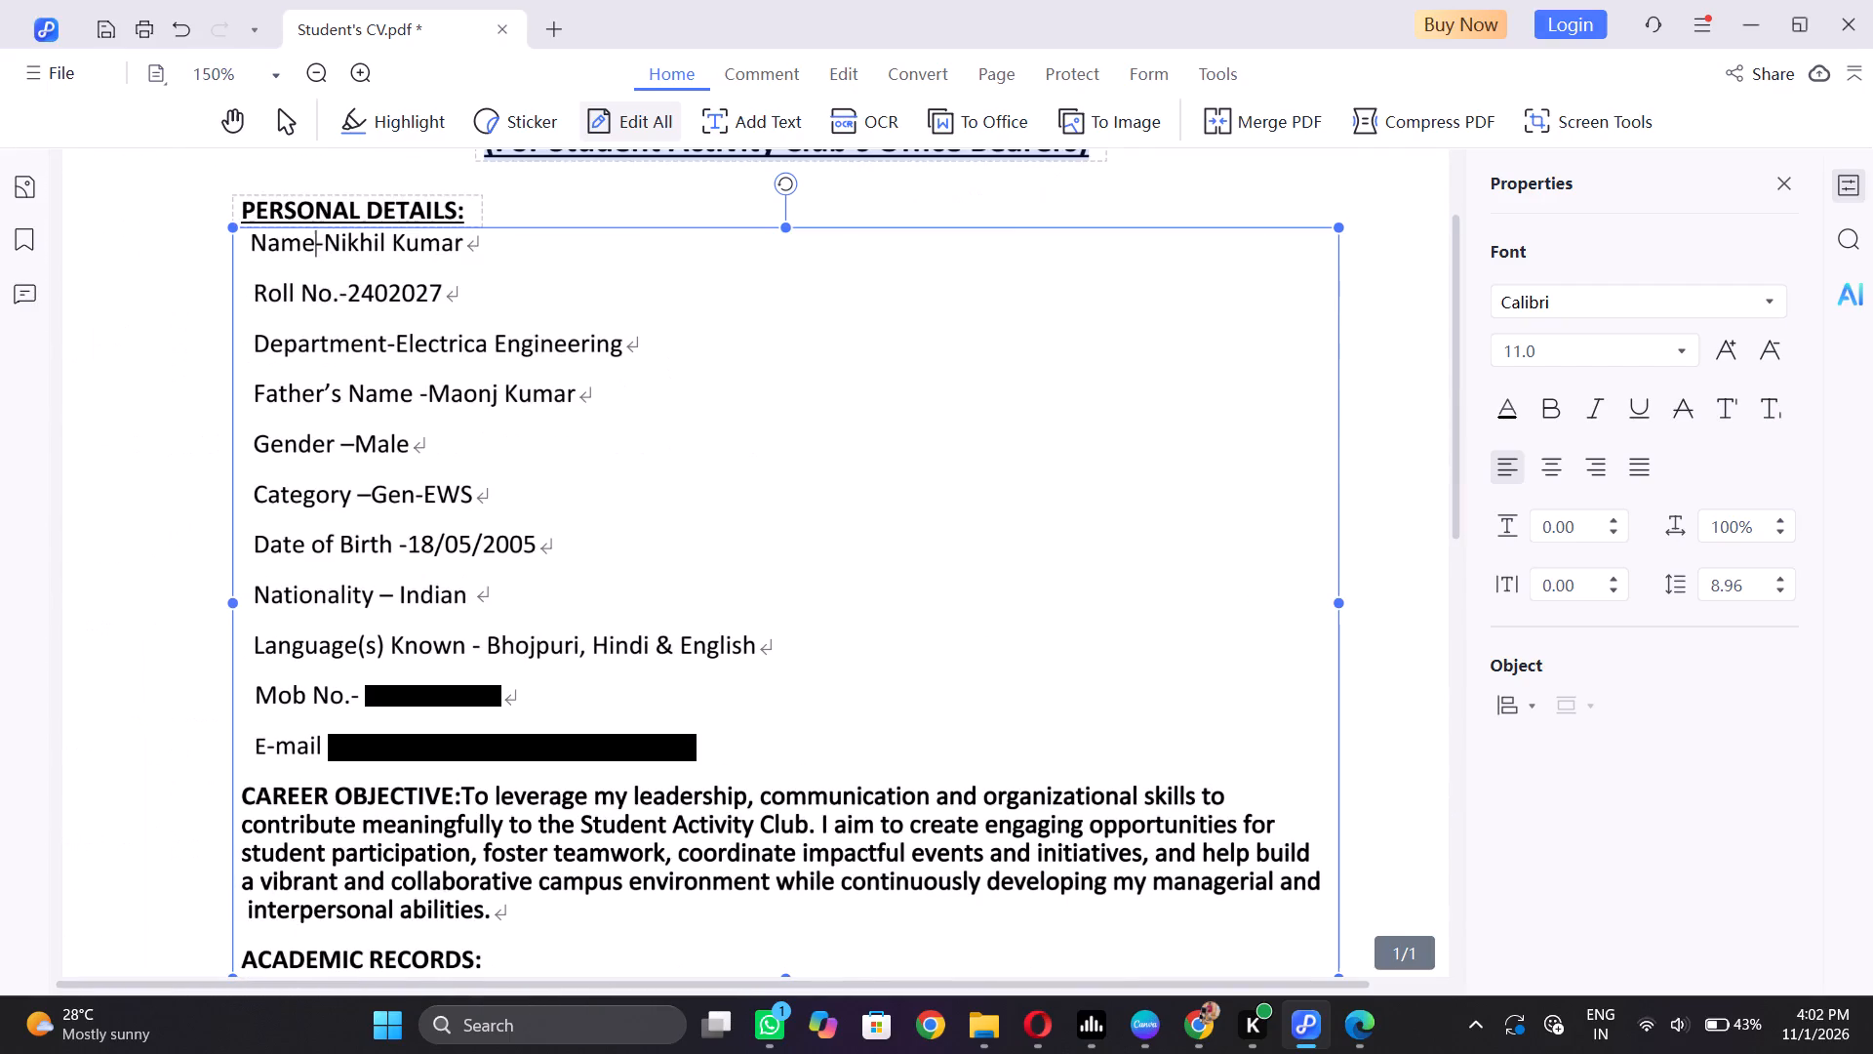
{"action": "key", "text": "Right"}
{"action": "key", "text": "space"}
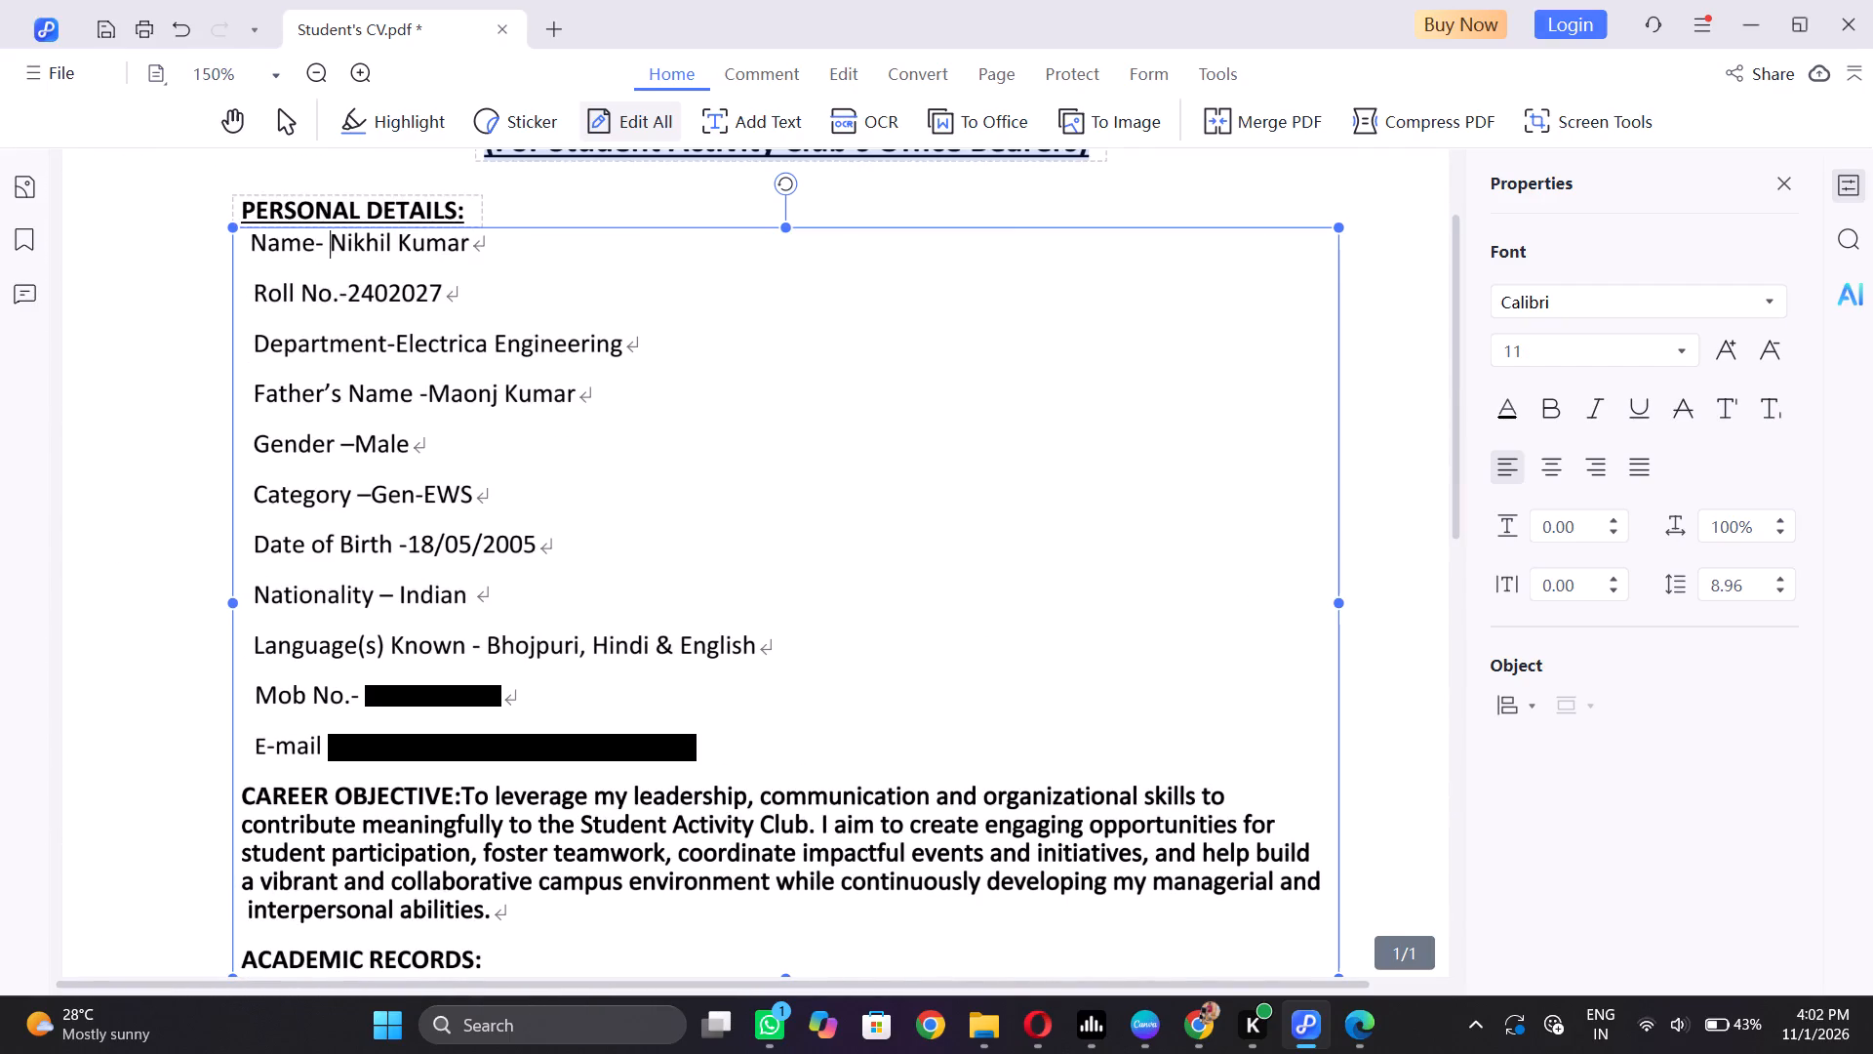
{"action": "left_click", "coordinate": [349, 299]}
{"action": "key", "text": "space"}
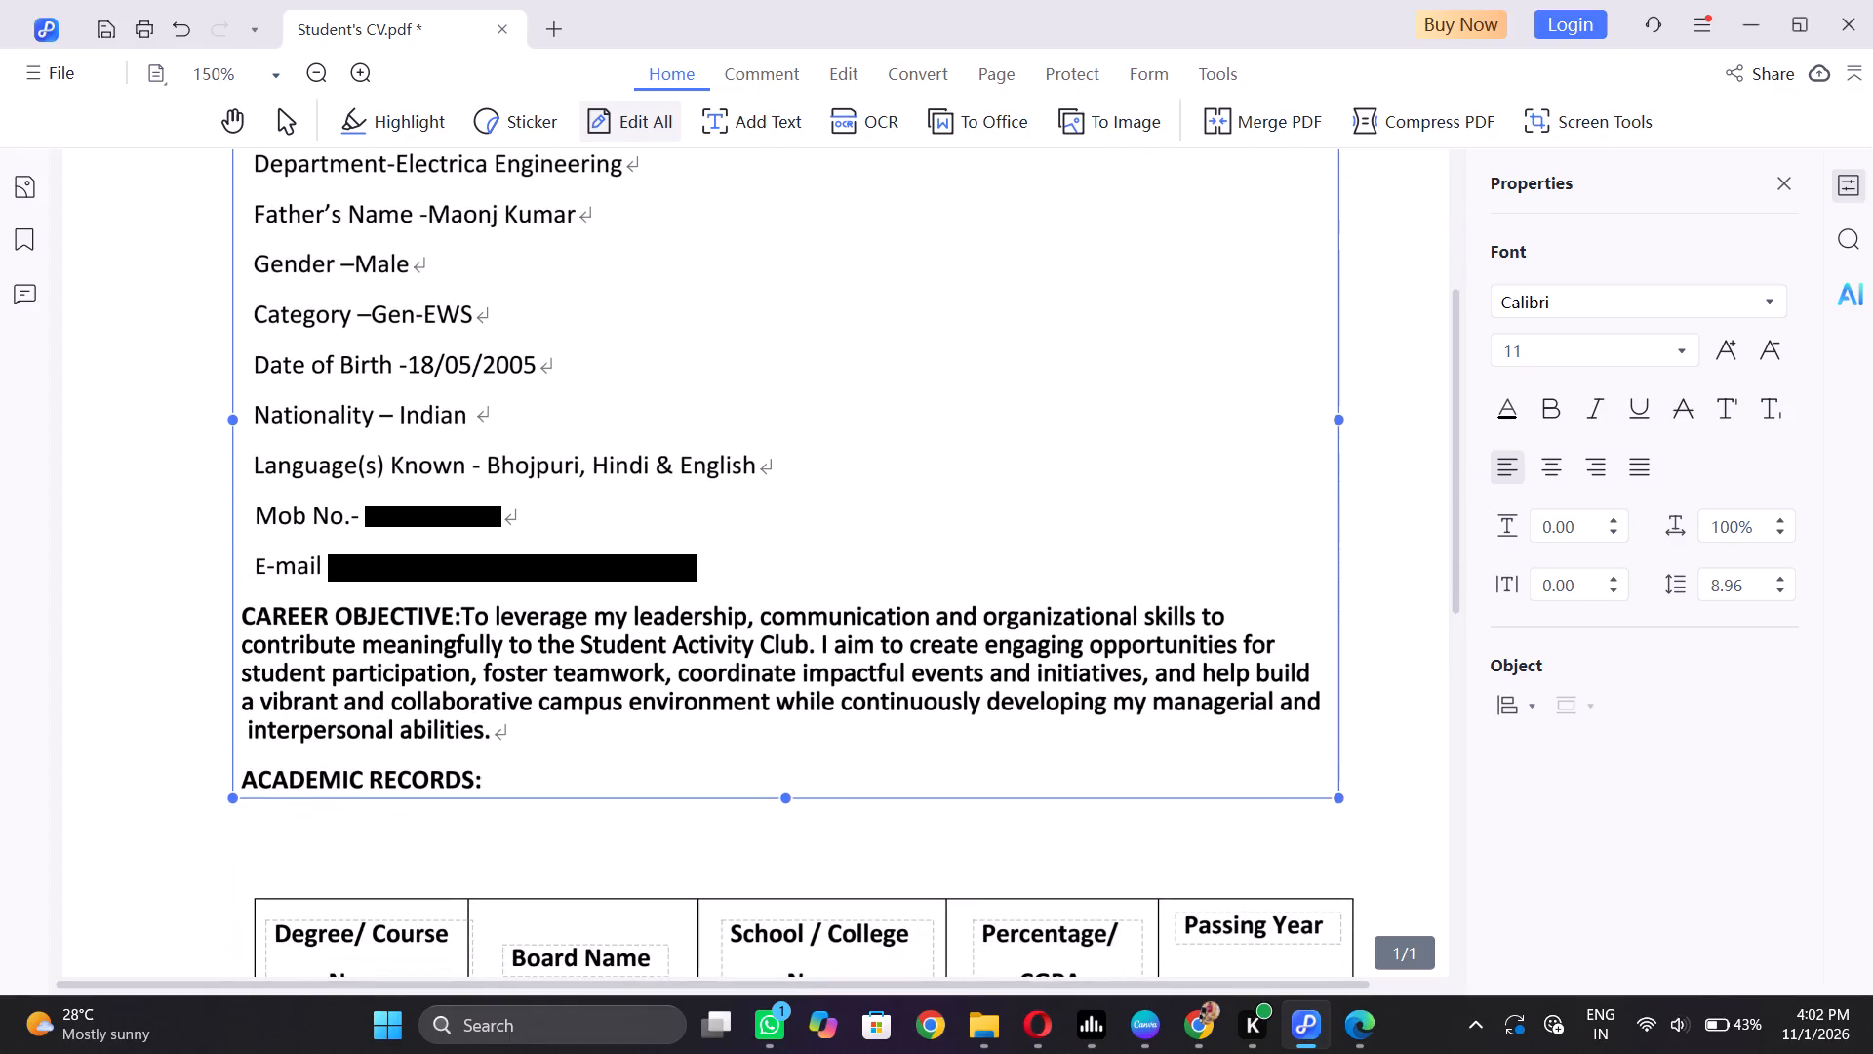
{"action": "left_click", "coordinate": [398, 236]}
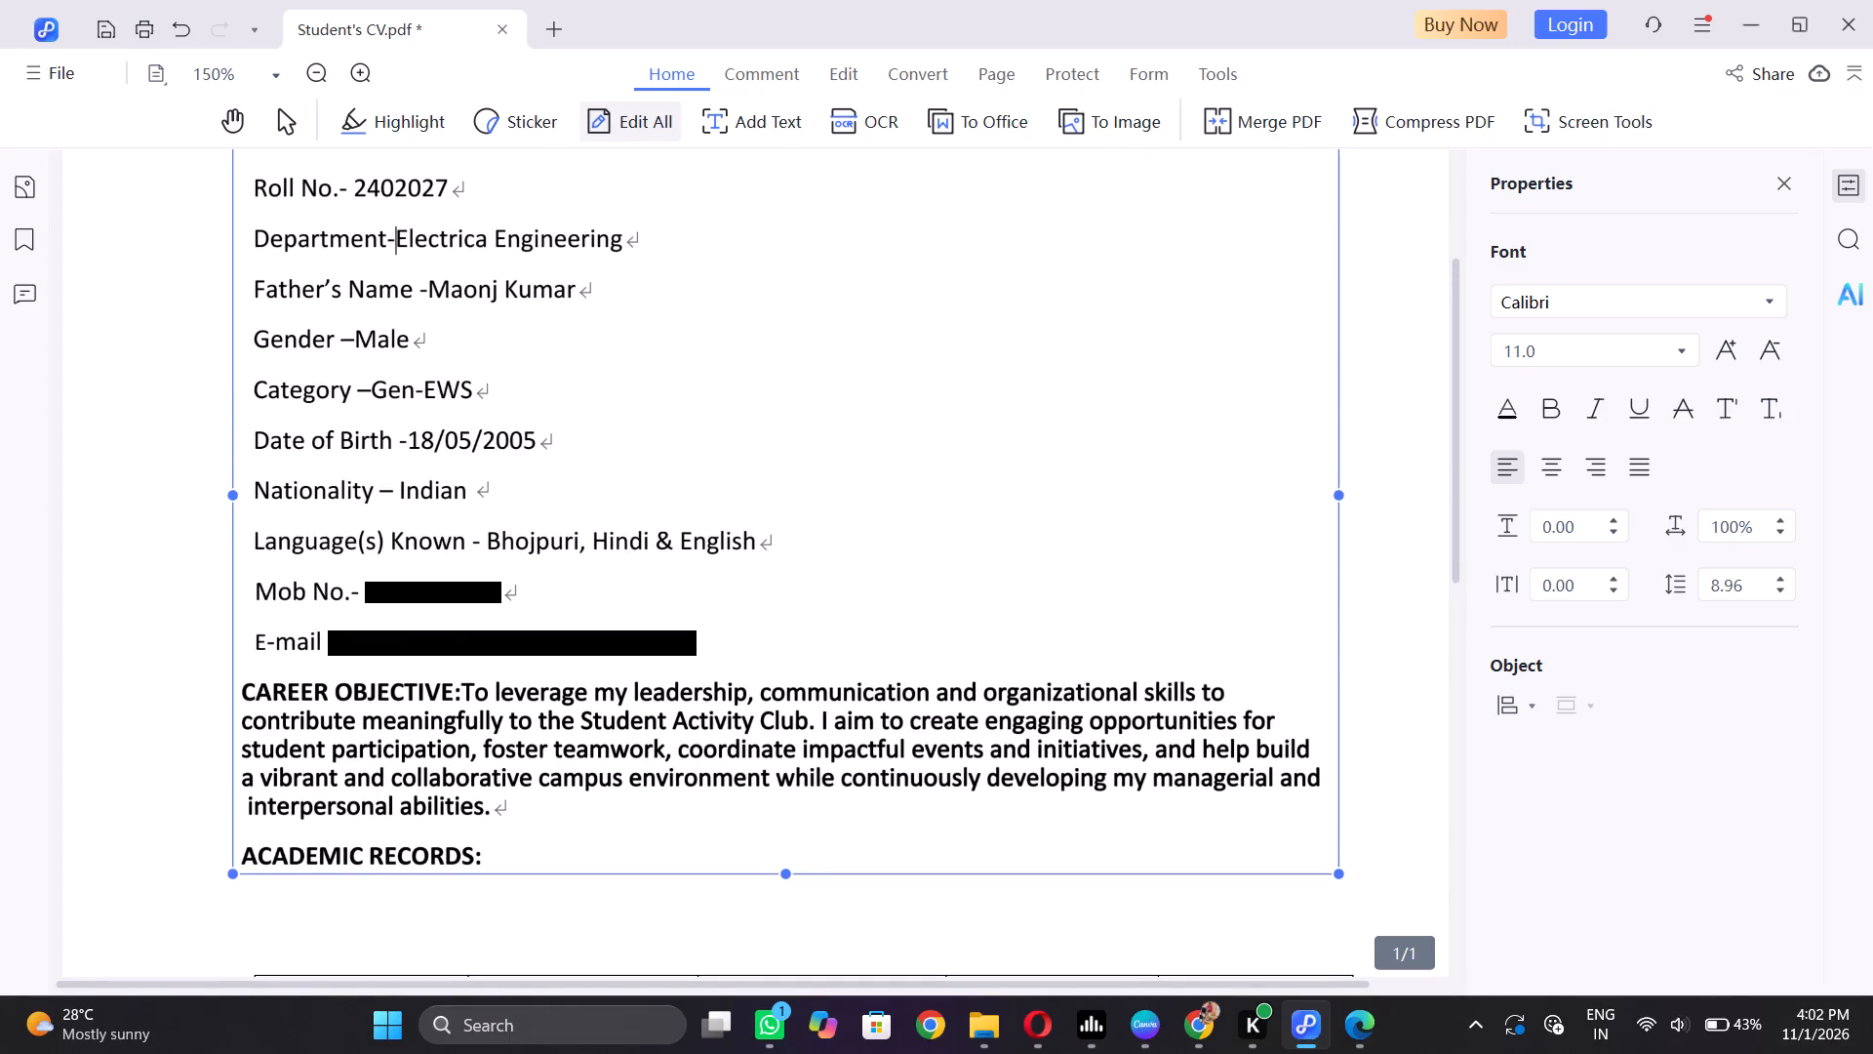
{"action": "key", "text": "space"}
Insert a space after the dash in the Father's Name, Gender, Category and Date of Birth lines.
{"action": "left_click", "coordinate": [429, 291]}
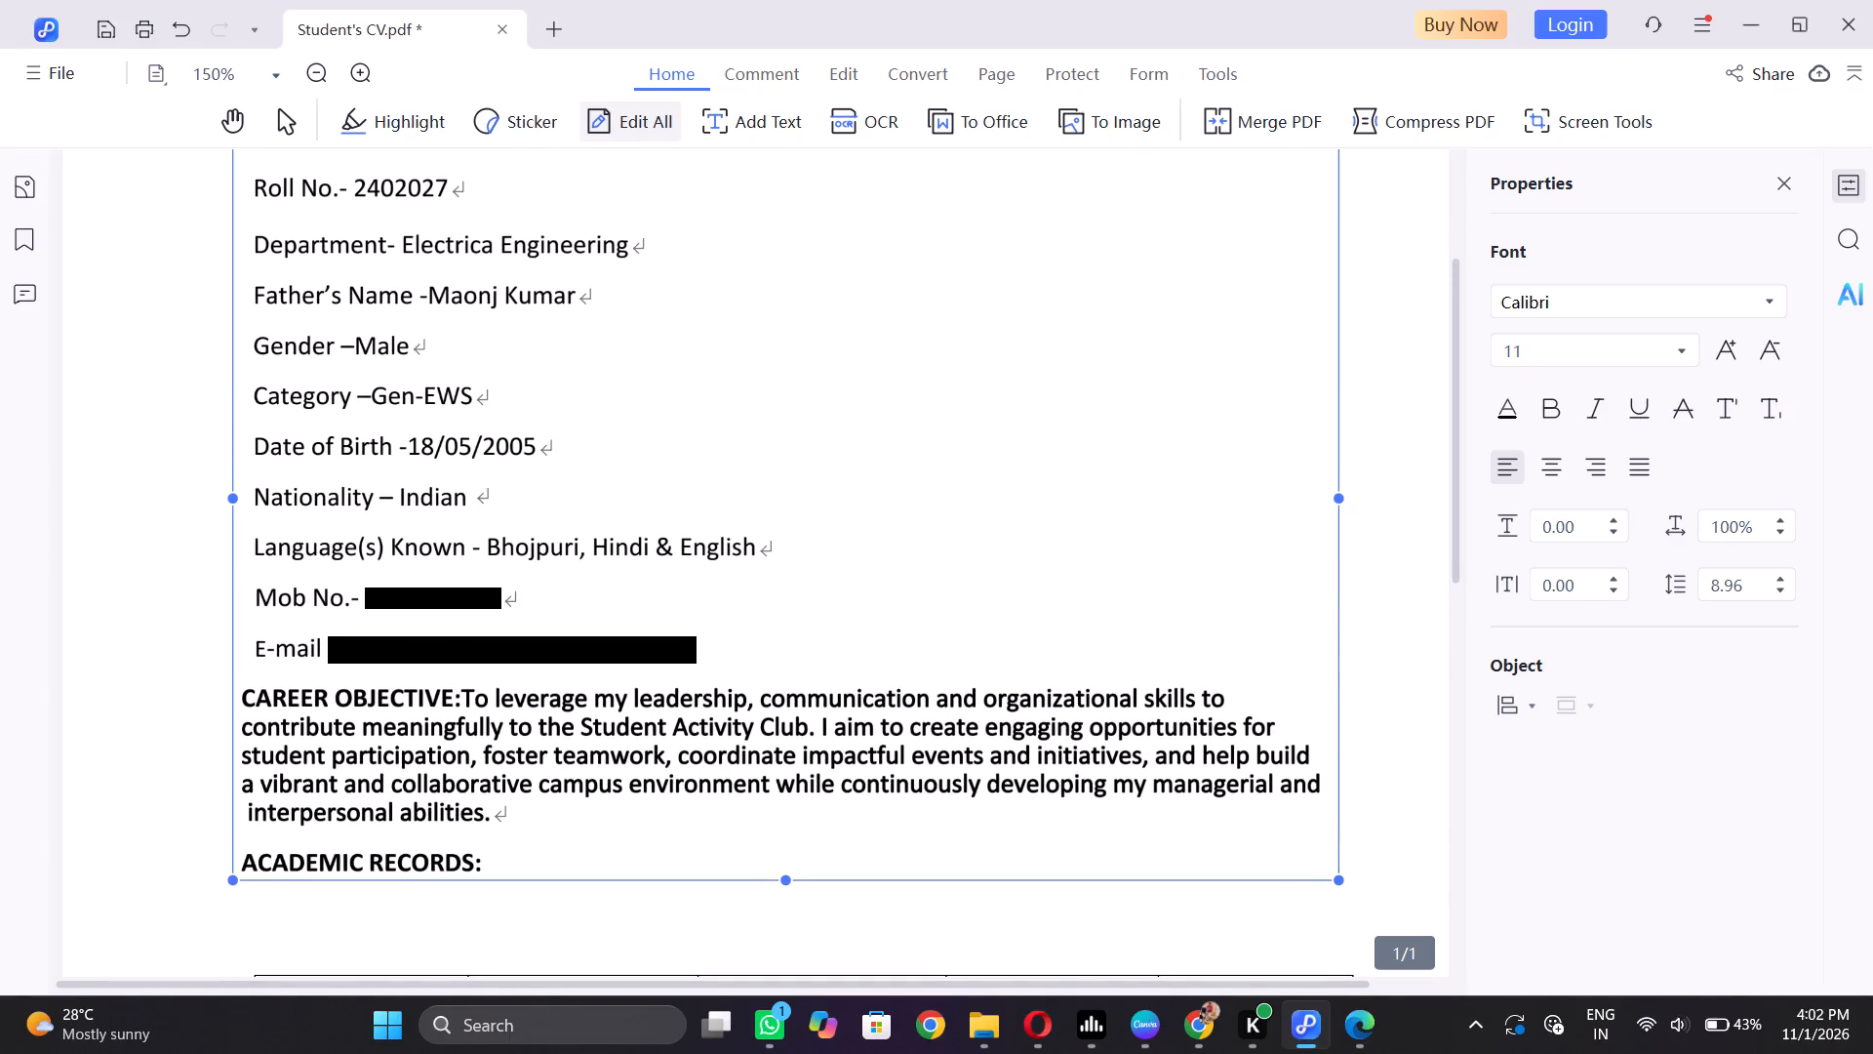
{"action": "key", "text": "space"}
{"action": "left_click", "coordinate": [359, 345]}
{"action": "key", "text": "space"}
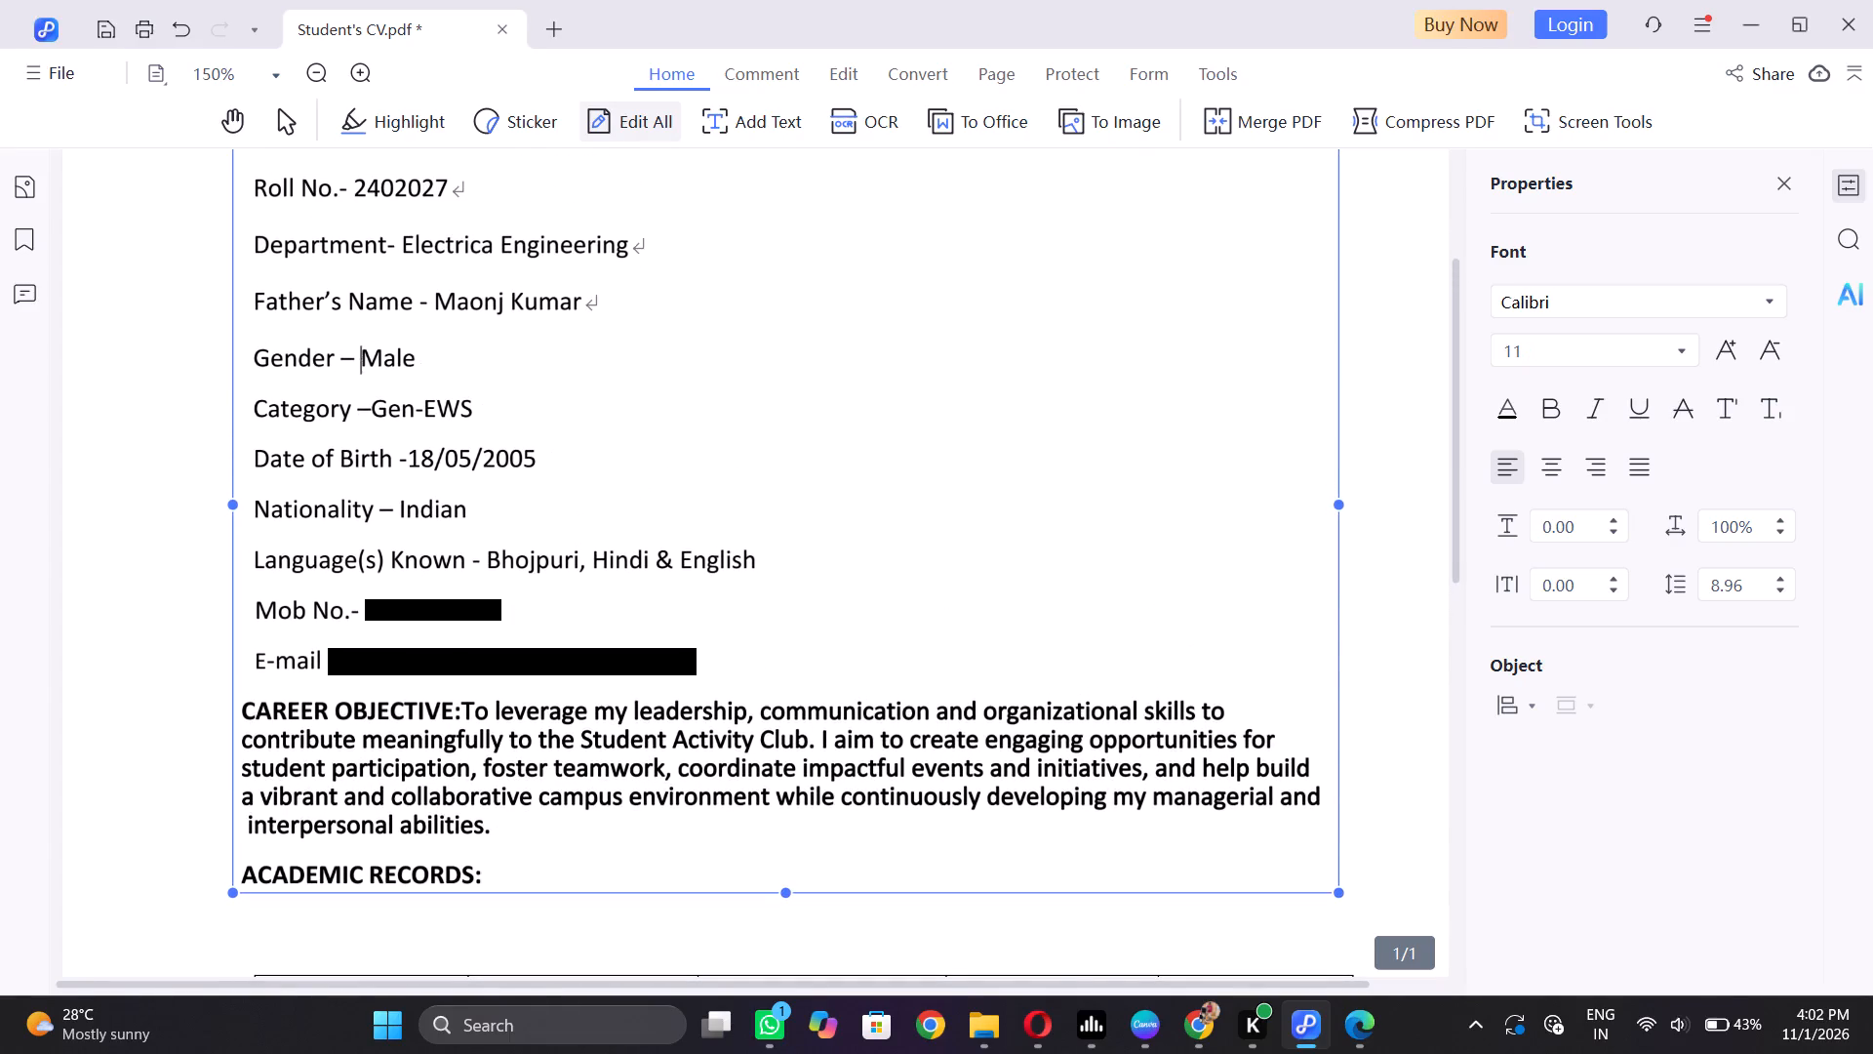
{"action": "left_click", "coordinate": [376, 414]}
{"action": "key", "text": "space"}
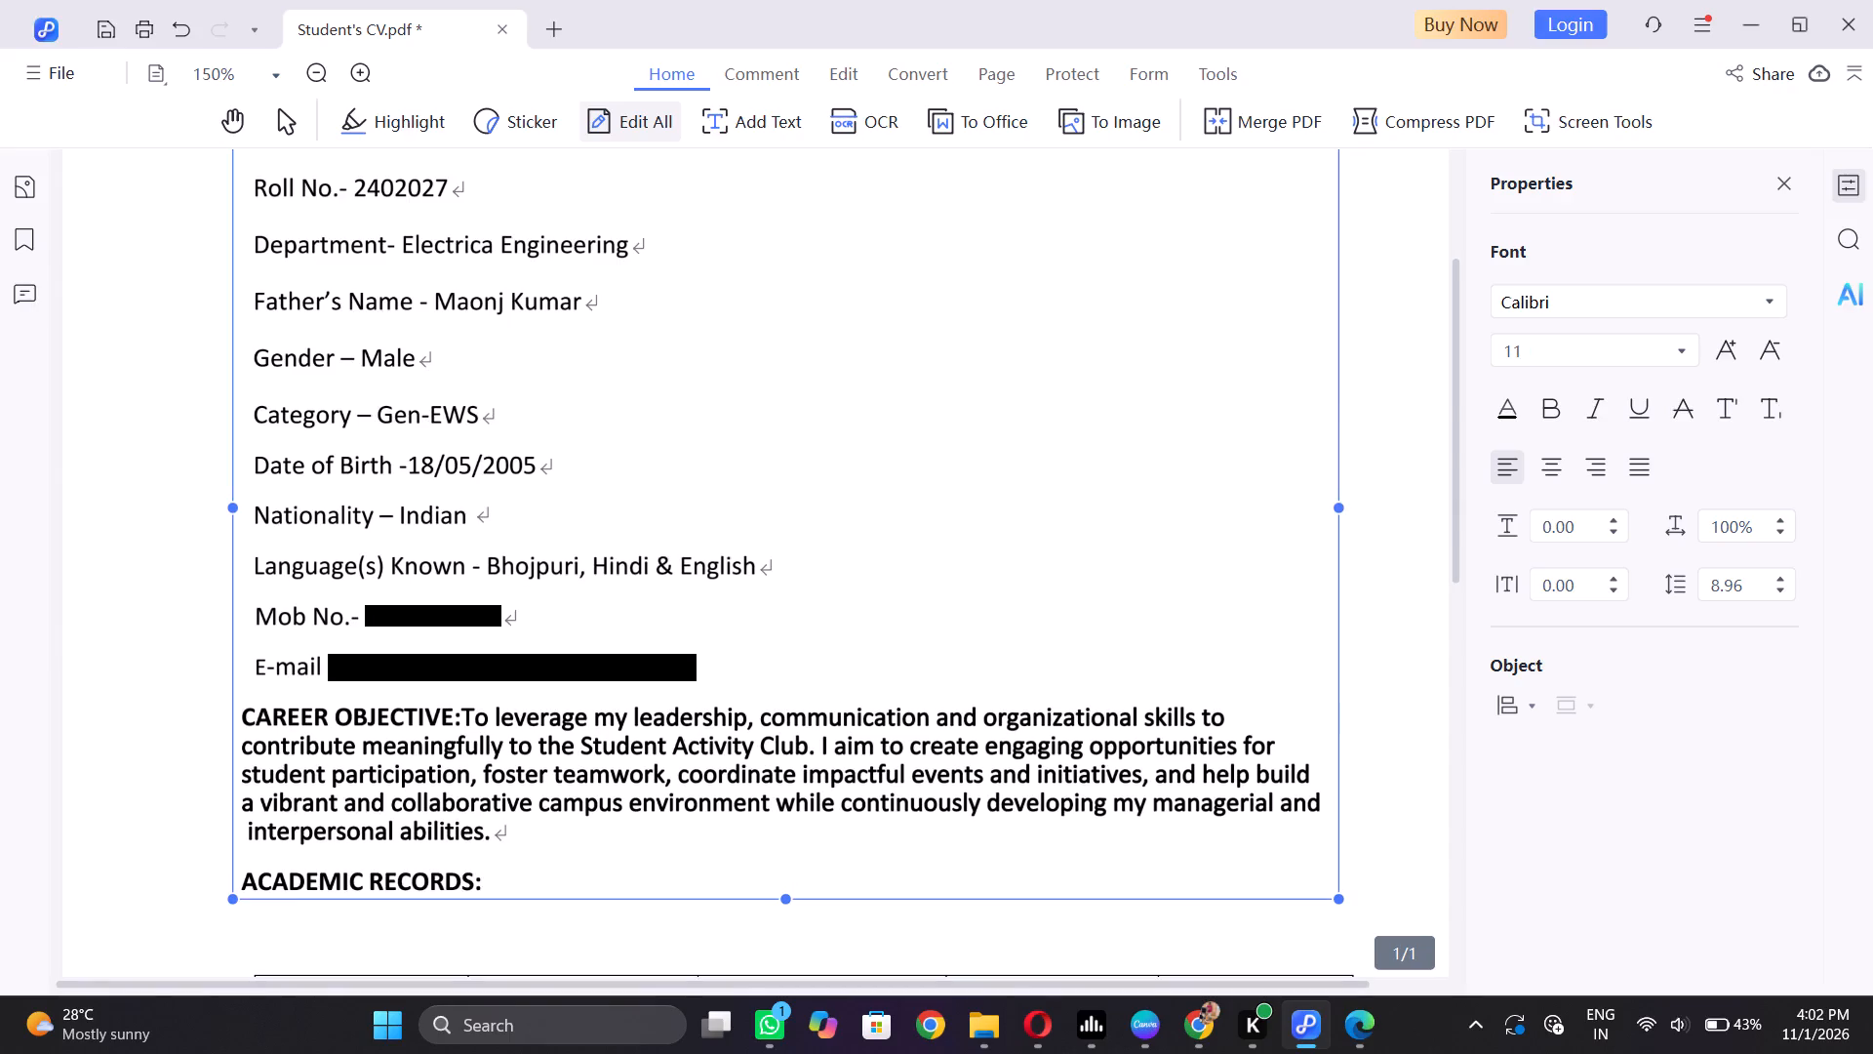
{"action": "left_click", "coordinate": [414, 463]}
{"action": "key", "text": "space"}
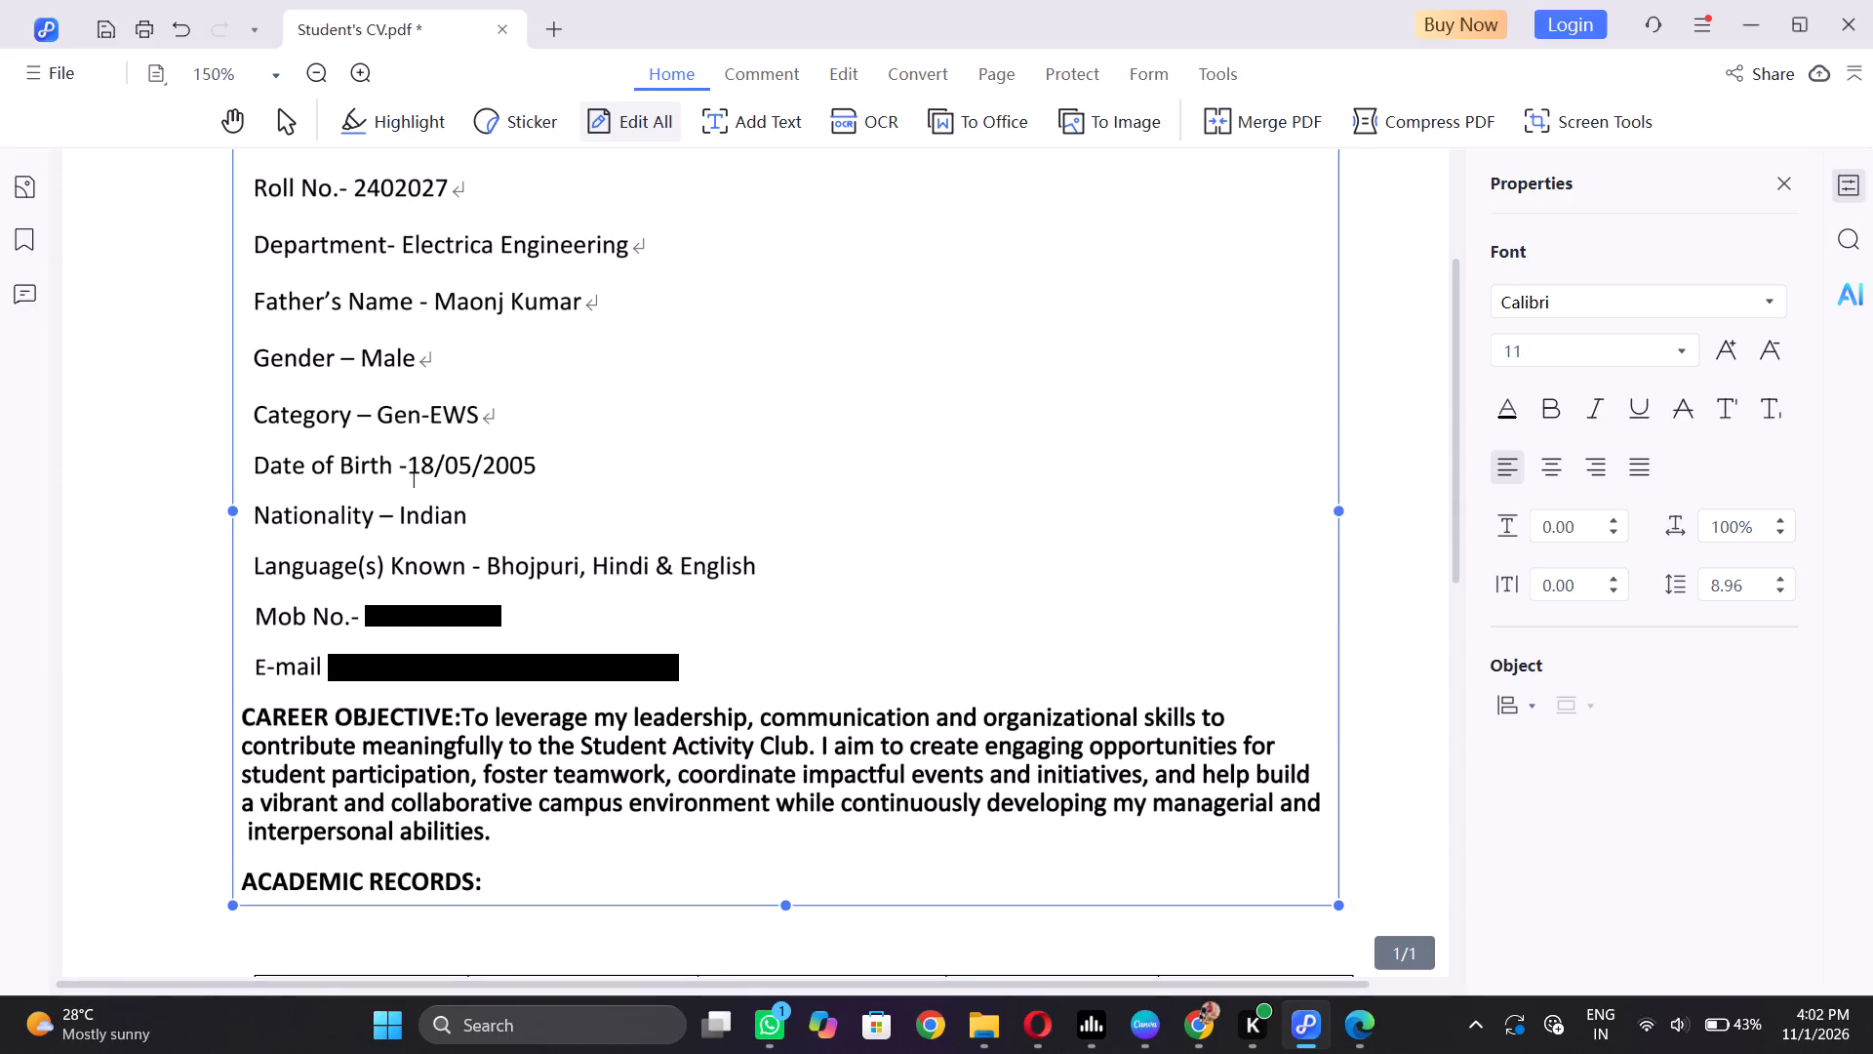
Break the career objective text onto its own line below the "CAREER OBJECTIVE:" heading.
{"action": "scroll", "coordinate": [492, 586], "scroll_direction": "down", "scroll_amount": 1}
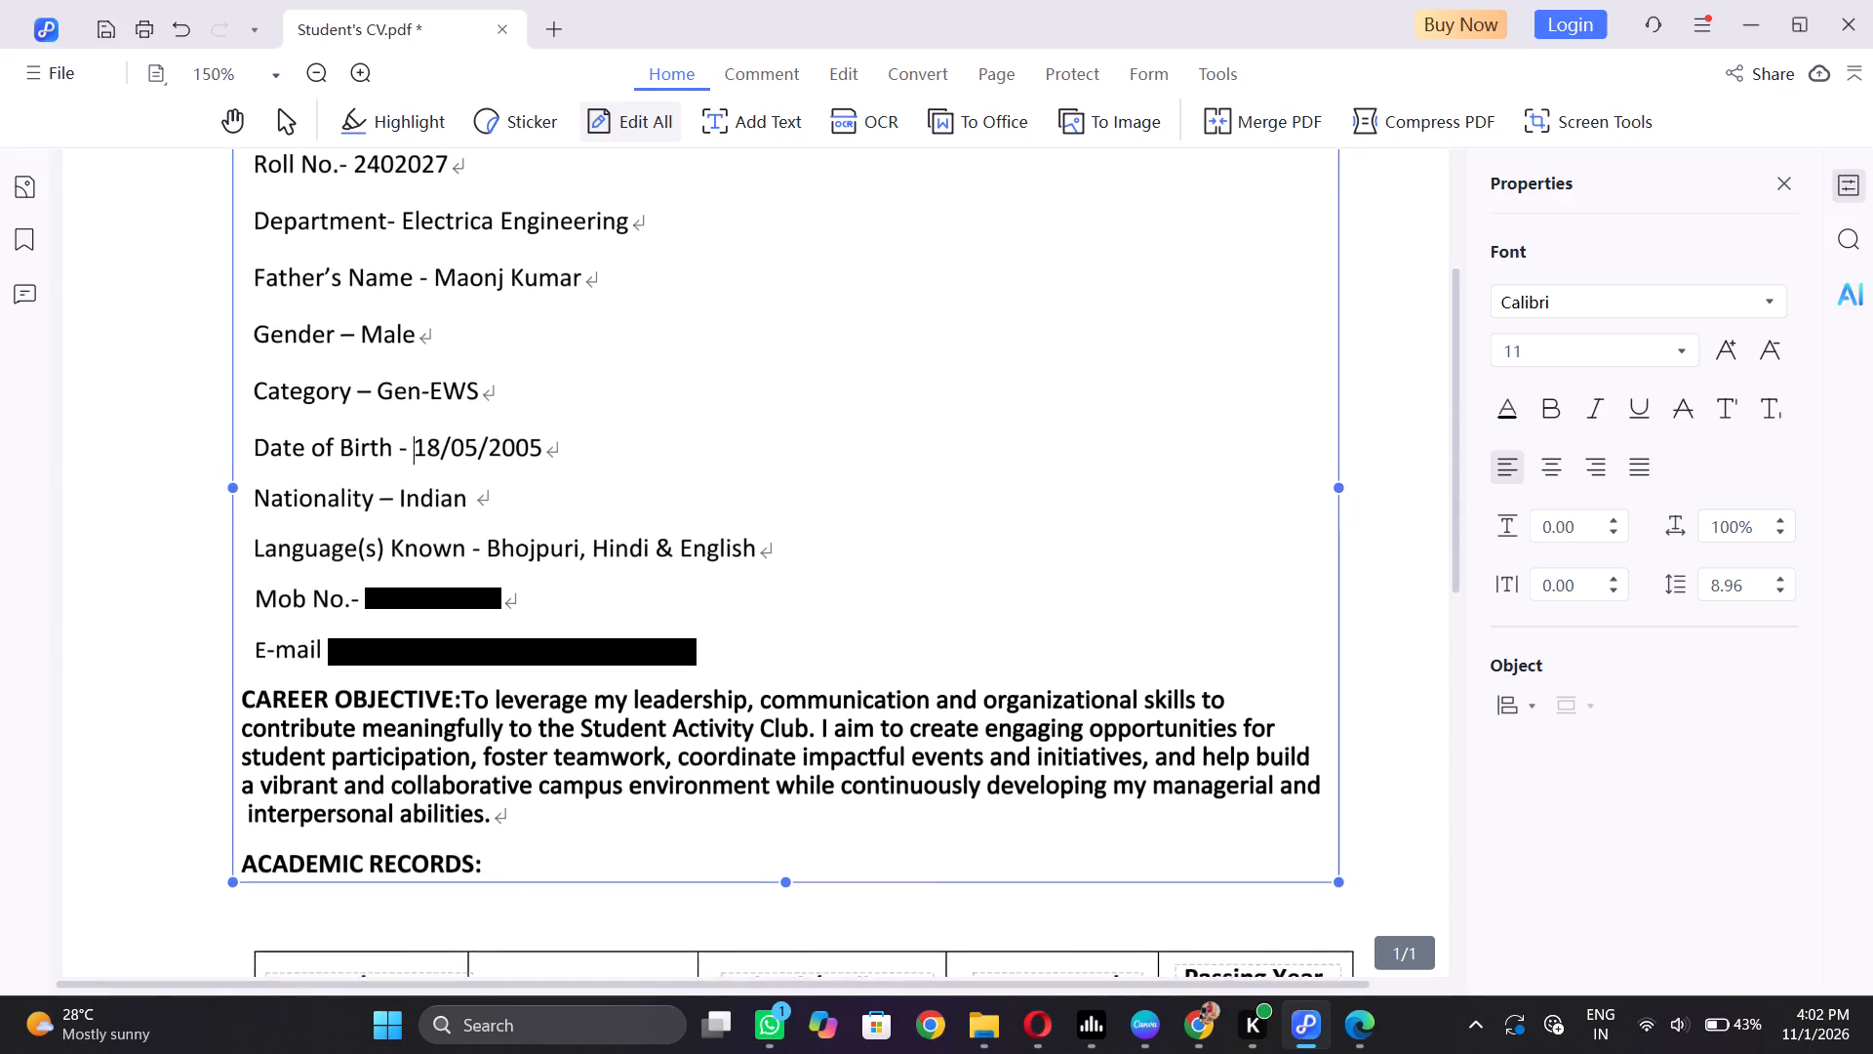
{"action": "scroll", "coordinate": [492, 586], "scroll_direction": "down", "scroll_amount": 1}
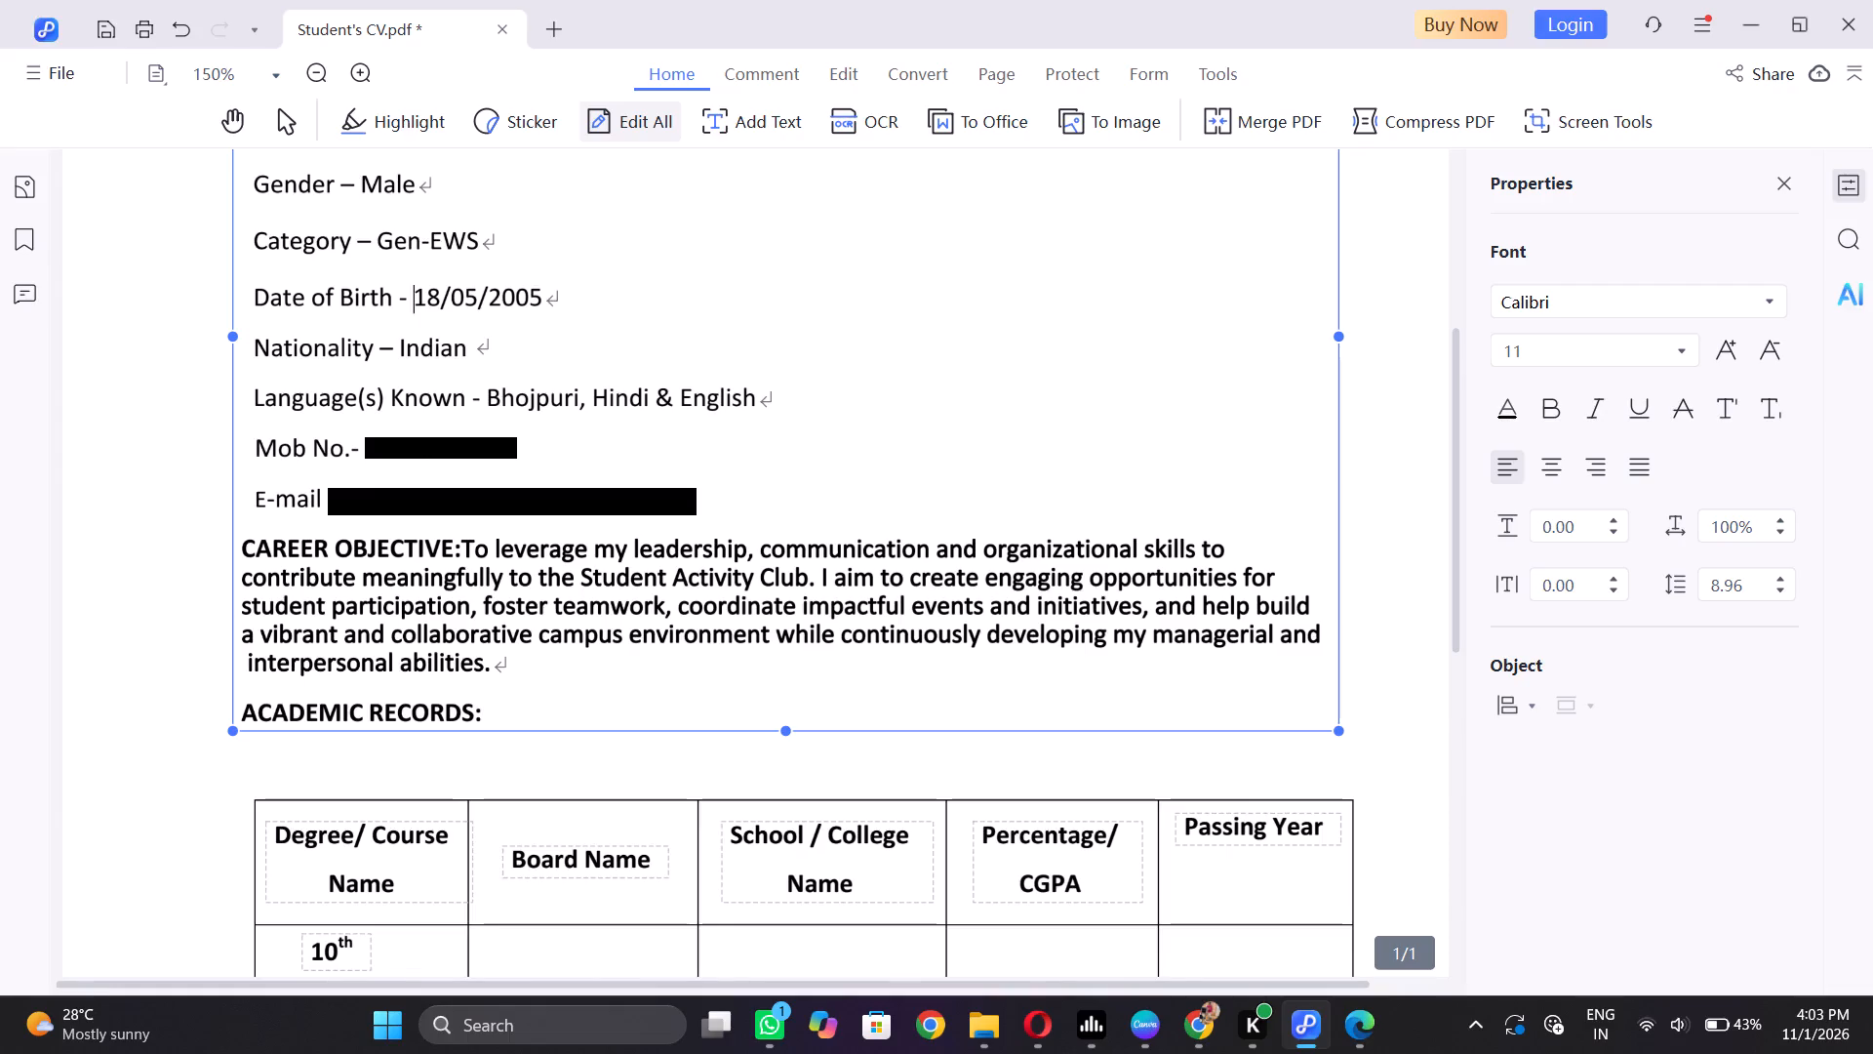
{"action": "left_click", "coordinate": [465, 551]}
{"action": "key", "text": "Return"}
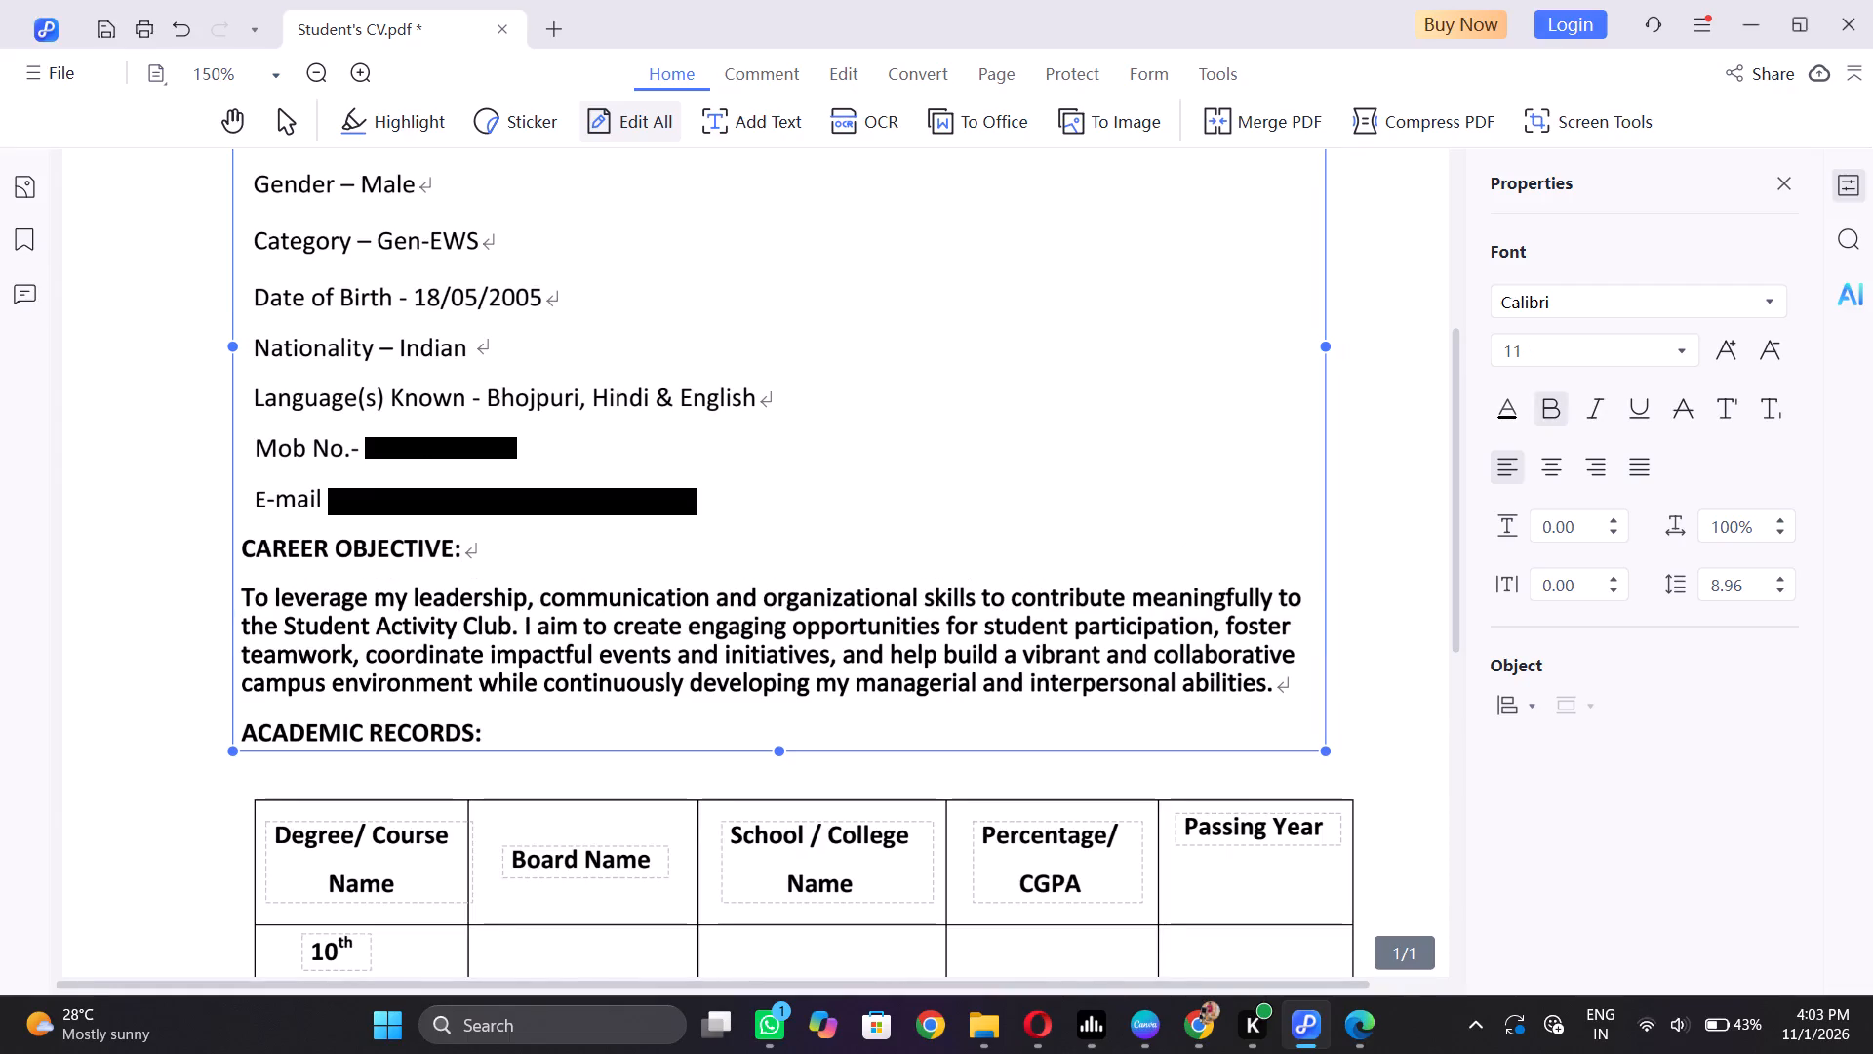
Remove the bold formatting from the career objective paragraph, leaving its heading bold.
{"action": "left_click_drag", "start_coordinate": [1261, 687], "coordinate": [227, 602]}
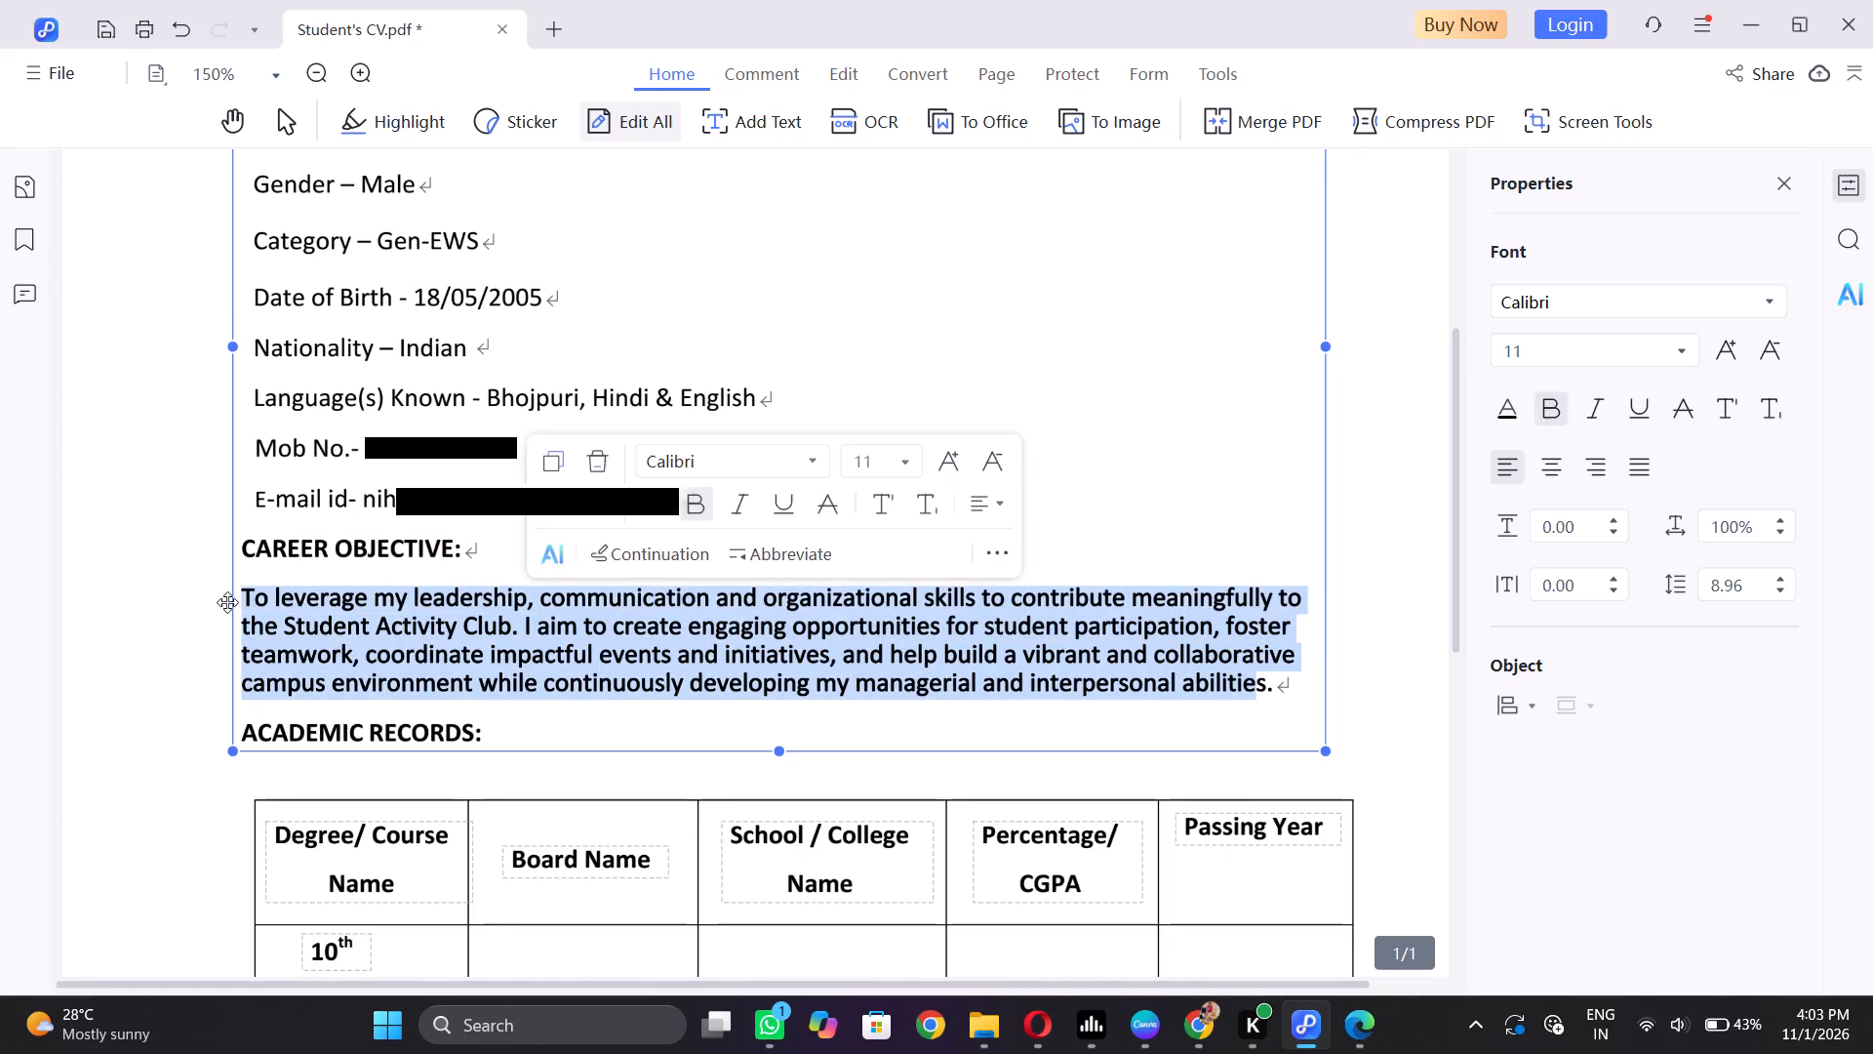
{"action": "left_click_drag", "start_coordinate": [1278, 686], "coordinate": [1174, 689]}
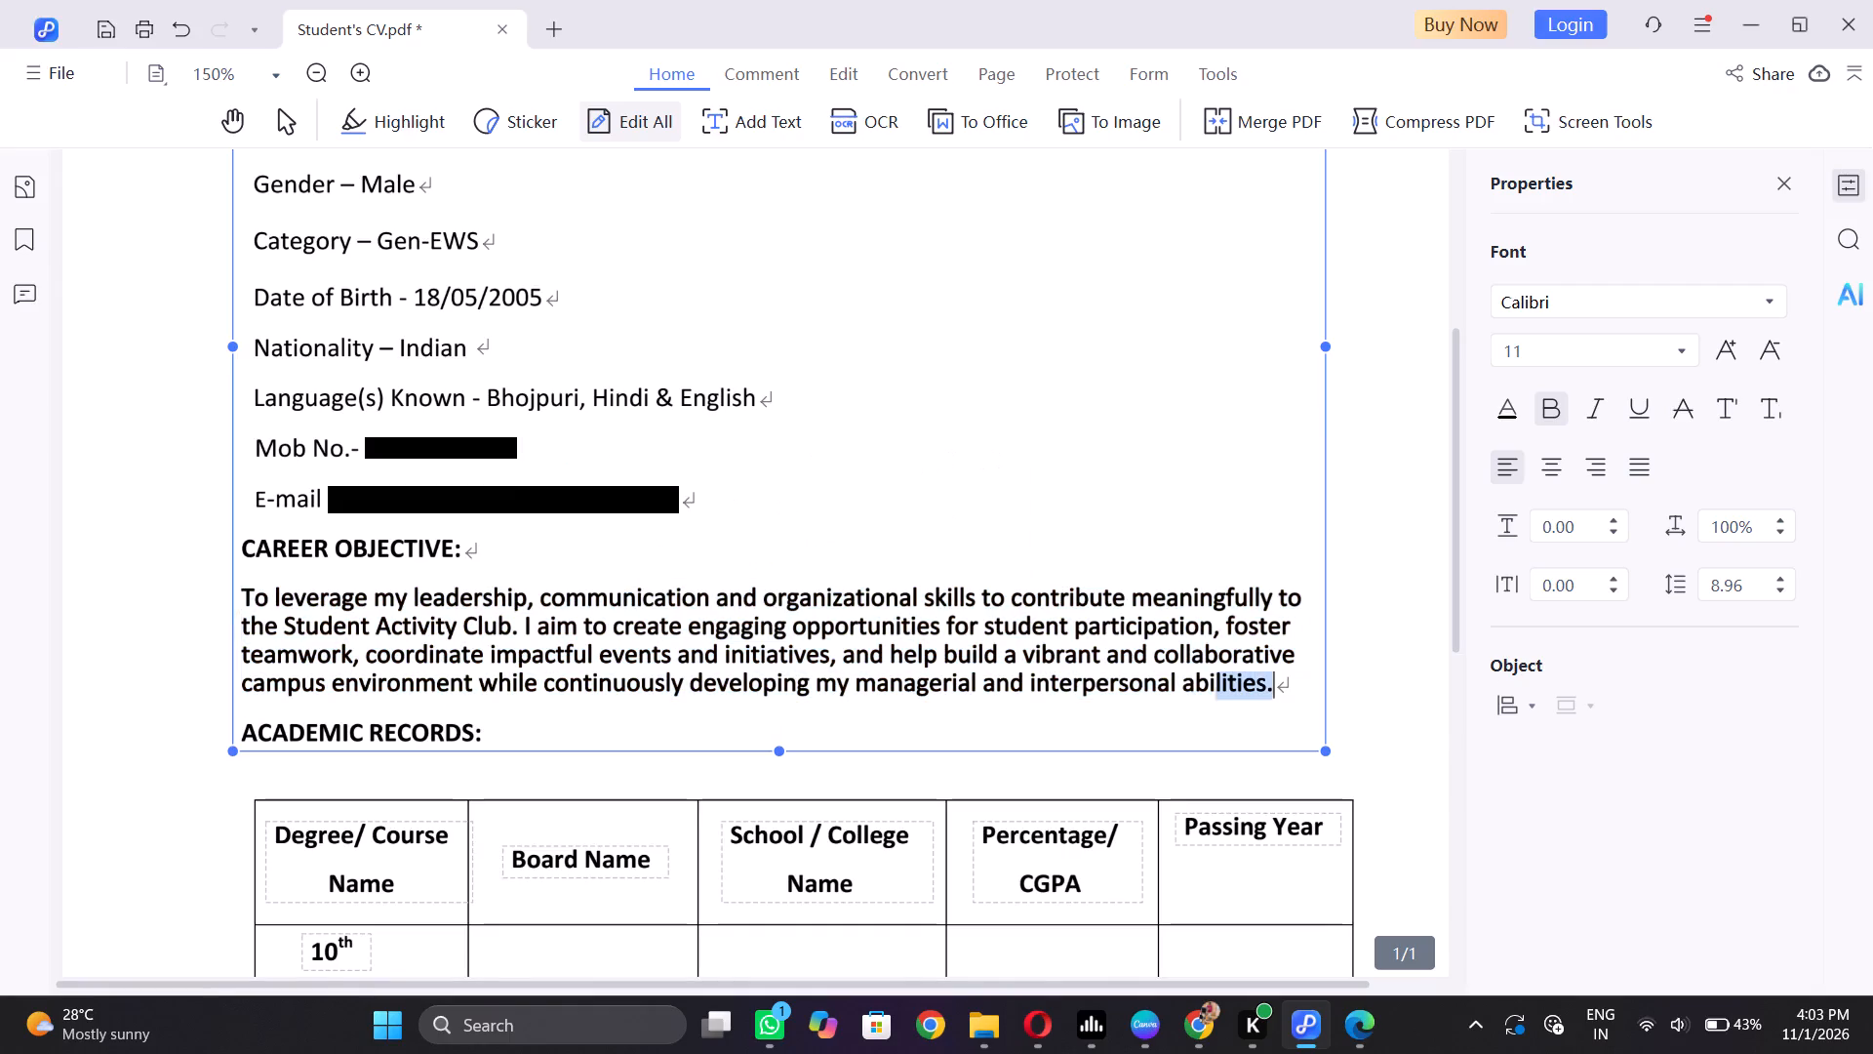
{"action": "left_click_drag", "start_coordinate": [1174, 689], "coordinate": [262, 606]}
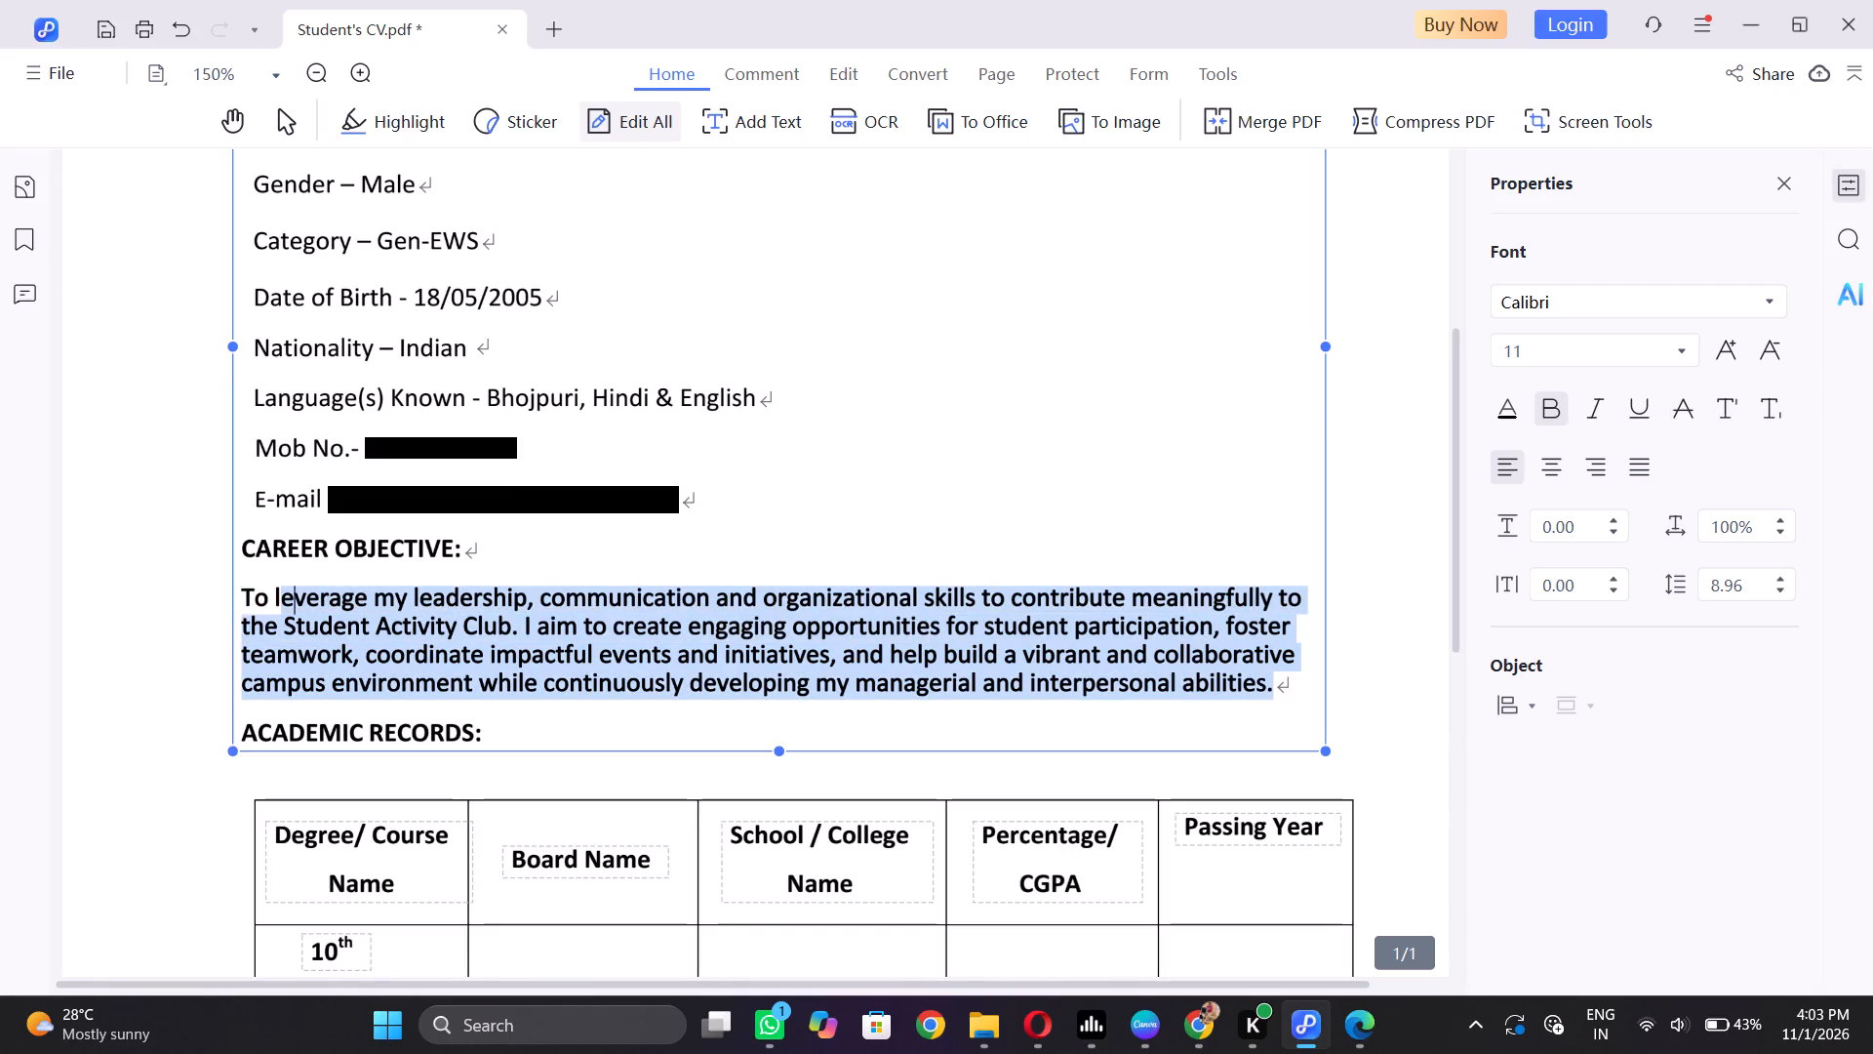
{"action": "left_click_drag", "start_coordinate": [262, 606], "coordinate": [229, 608]}
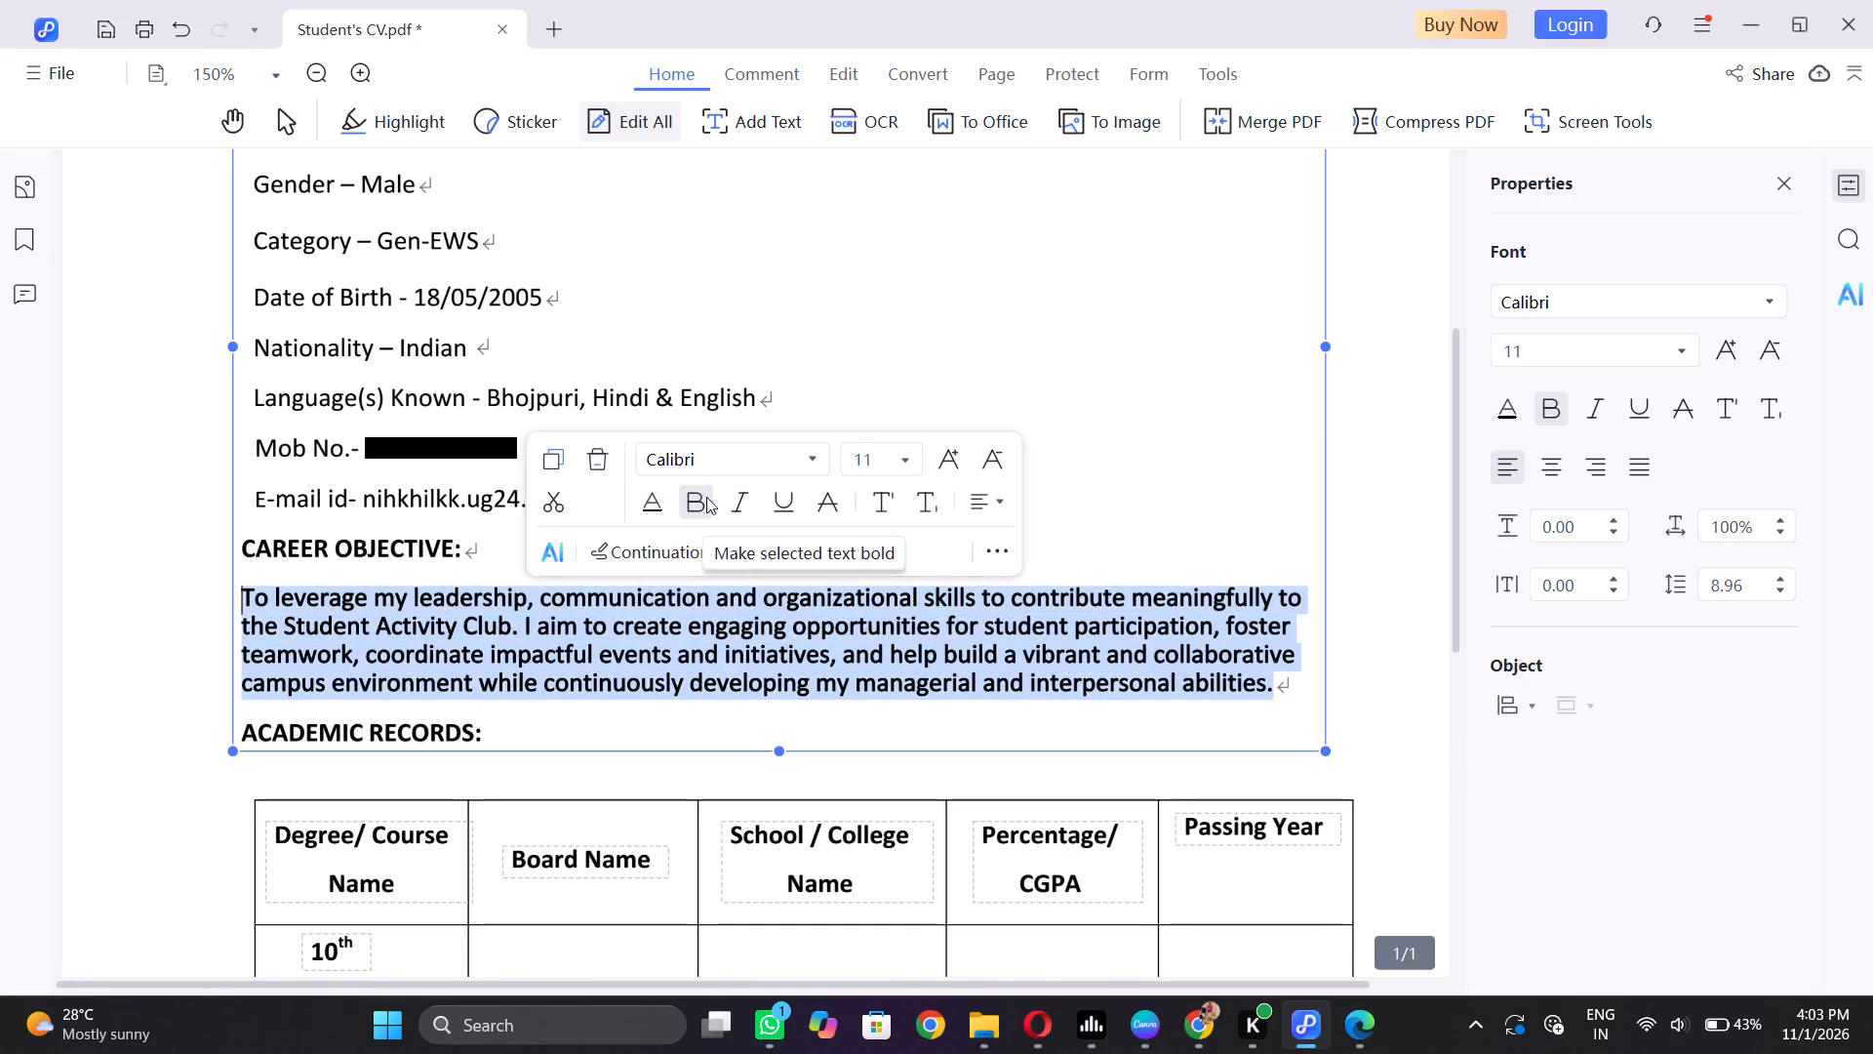
{"action": "left_click", "coordinate": [695, 497]}
{"action": "left_click", "coordinate": [202, 475]}
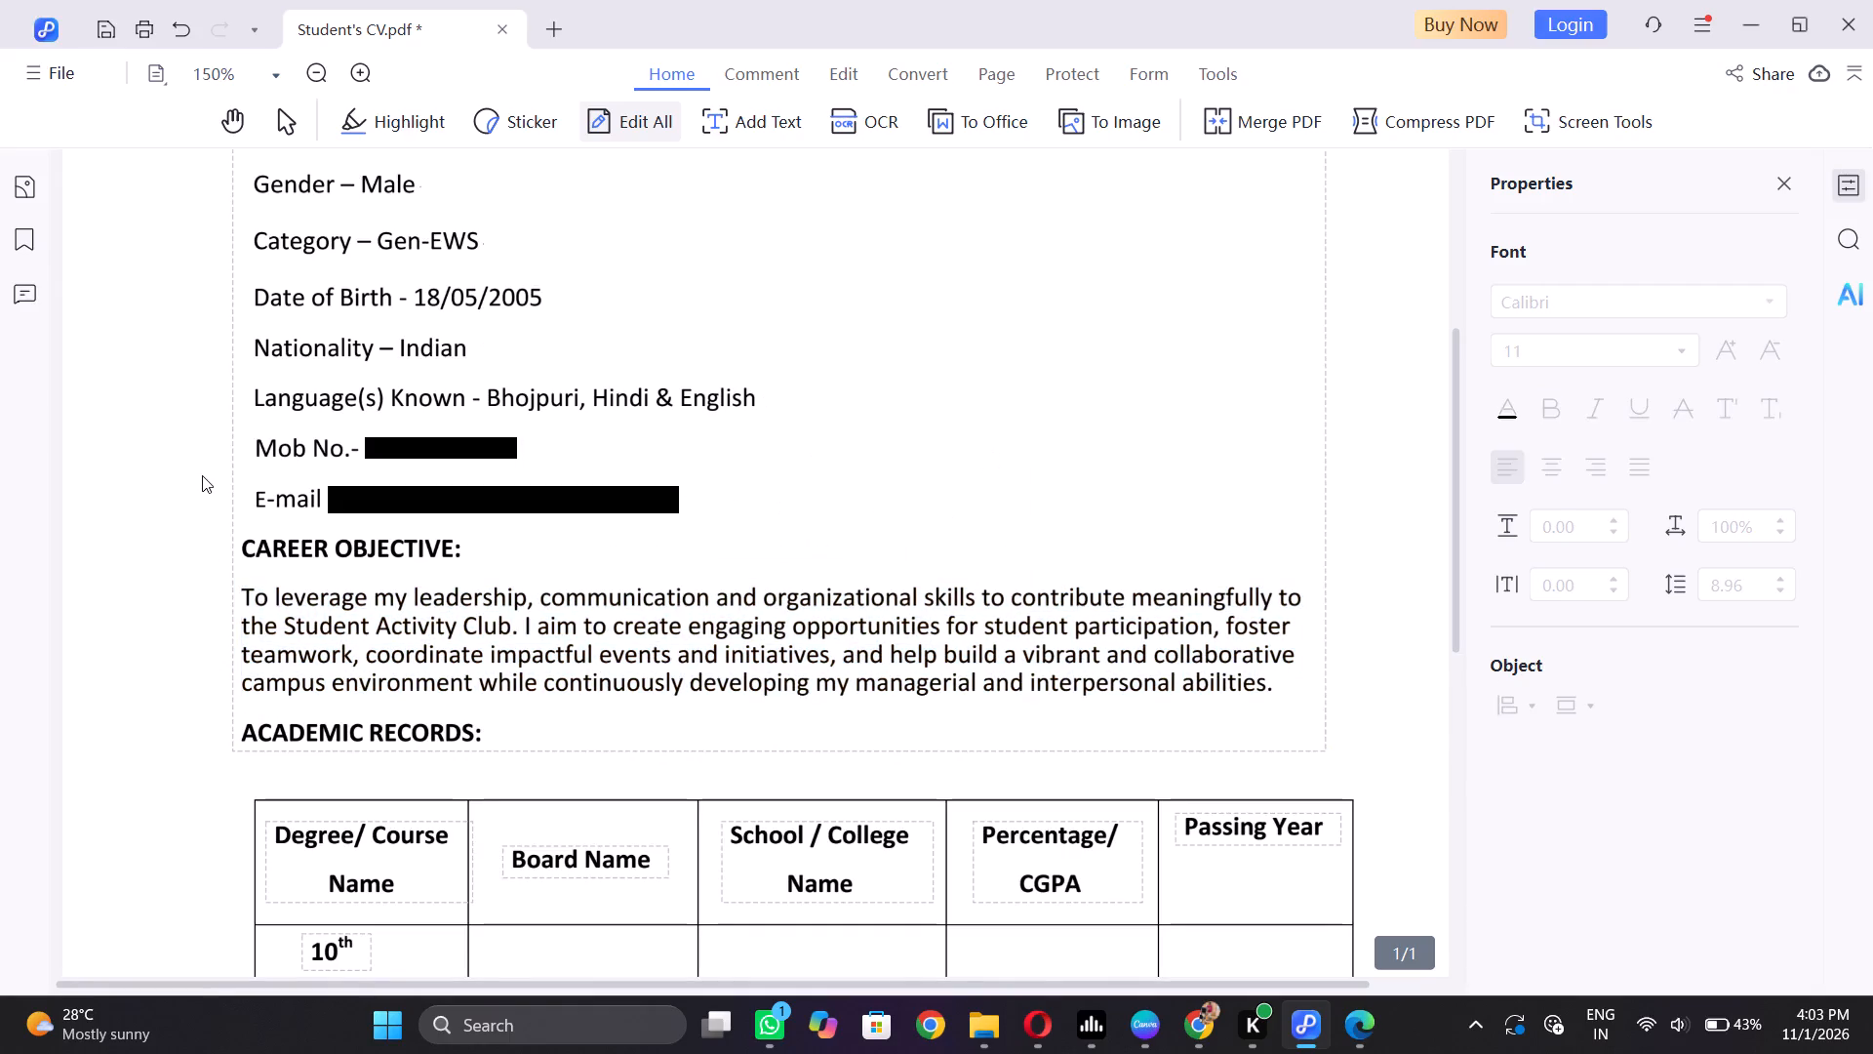
{"action": "scroll", "coordinate": [726, 524], "scroll_direction": "down", "scroll_amount": 1}
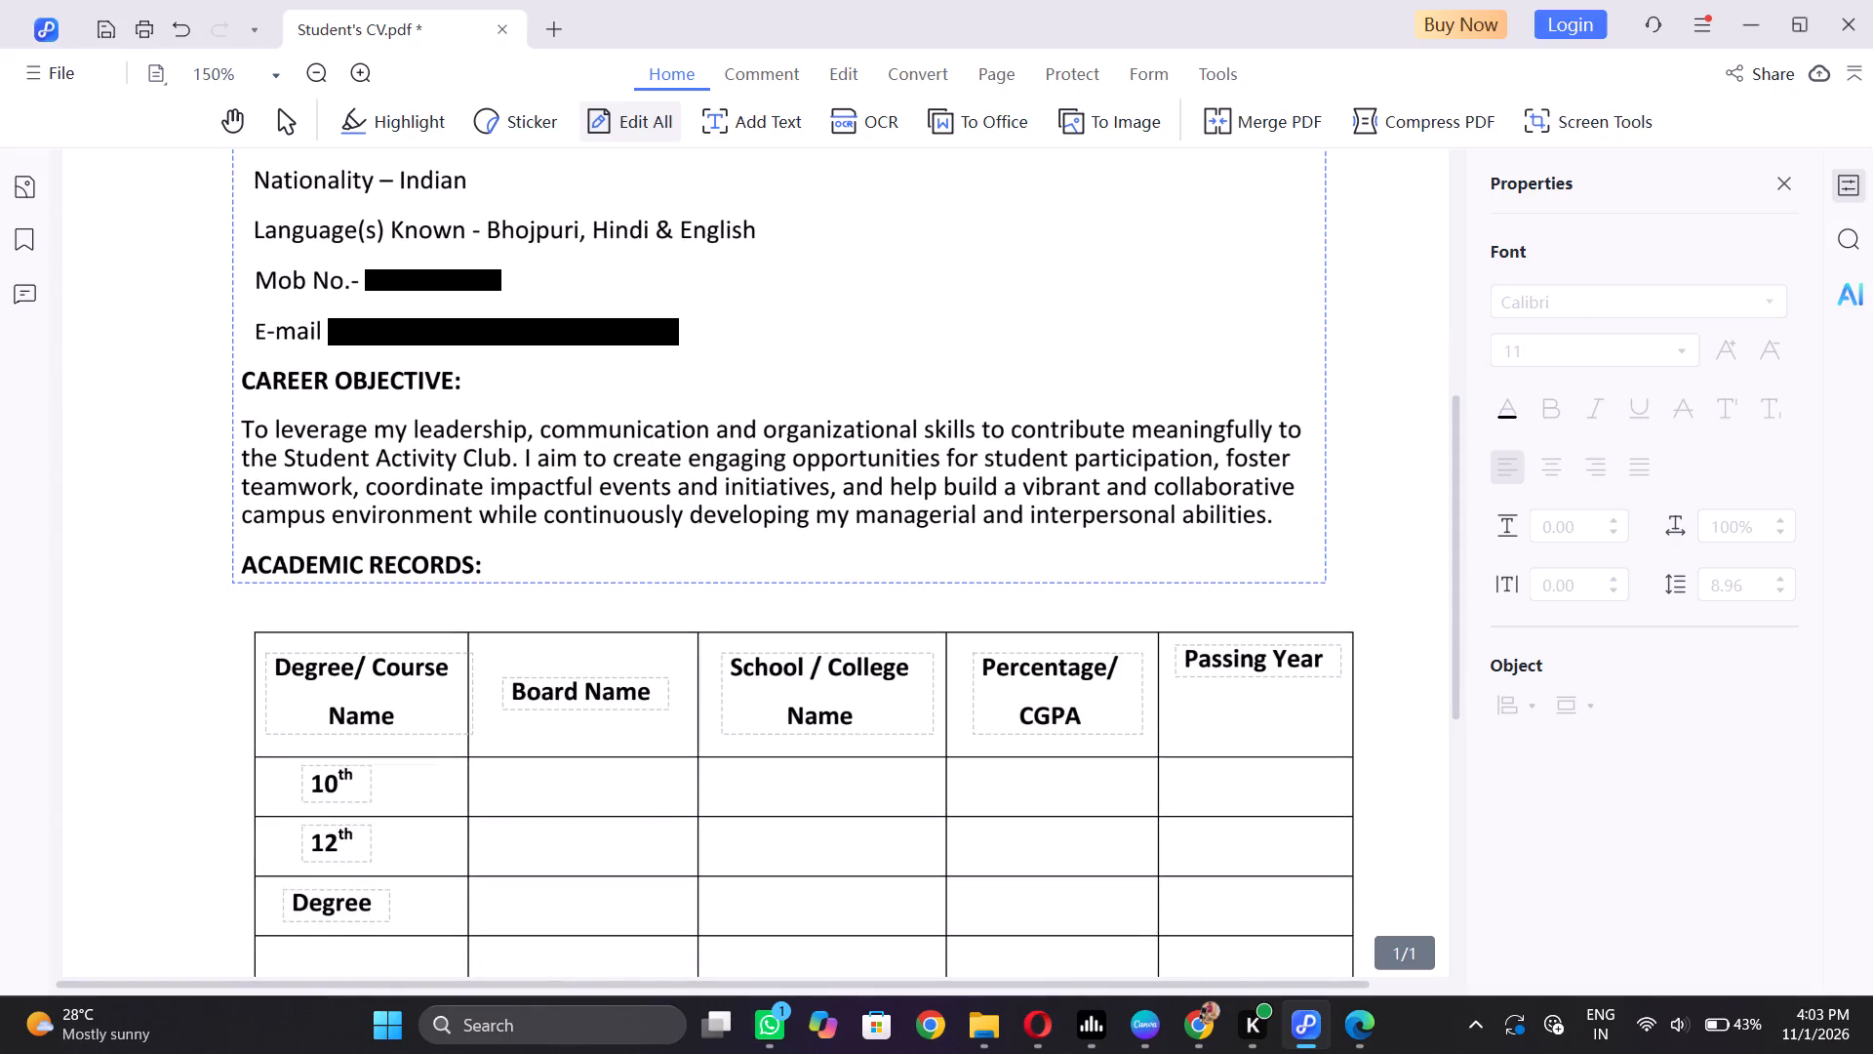
Insert a blank line between the career objective paragraph and the "ACADEMIC RECORDS:" heading.
{"action": "left_click", "coordinate": [500, 561]}
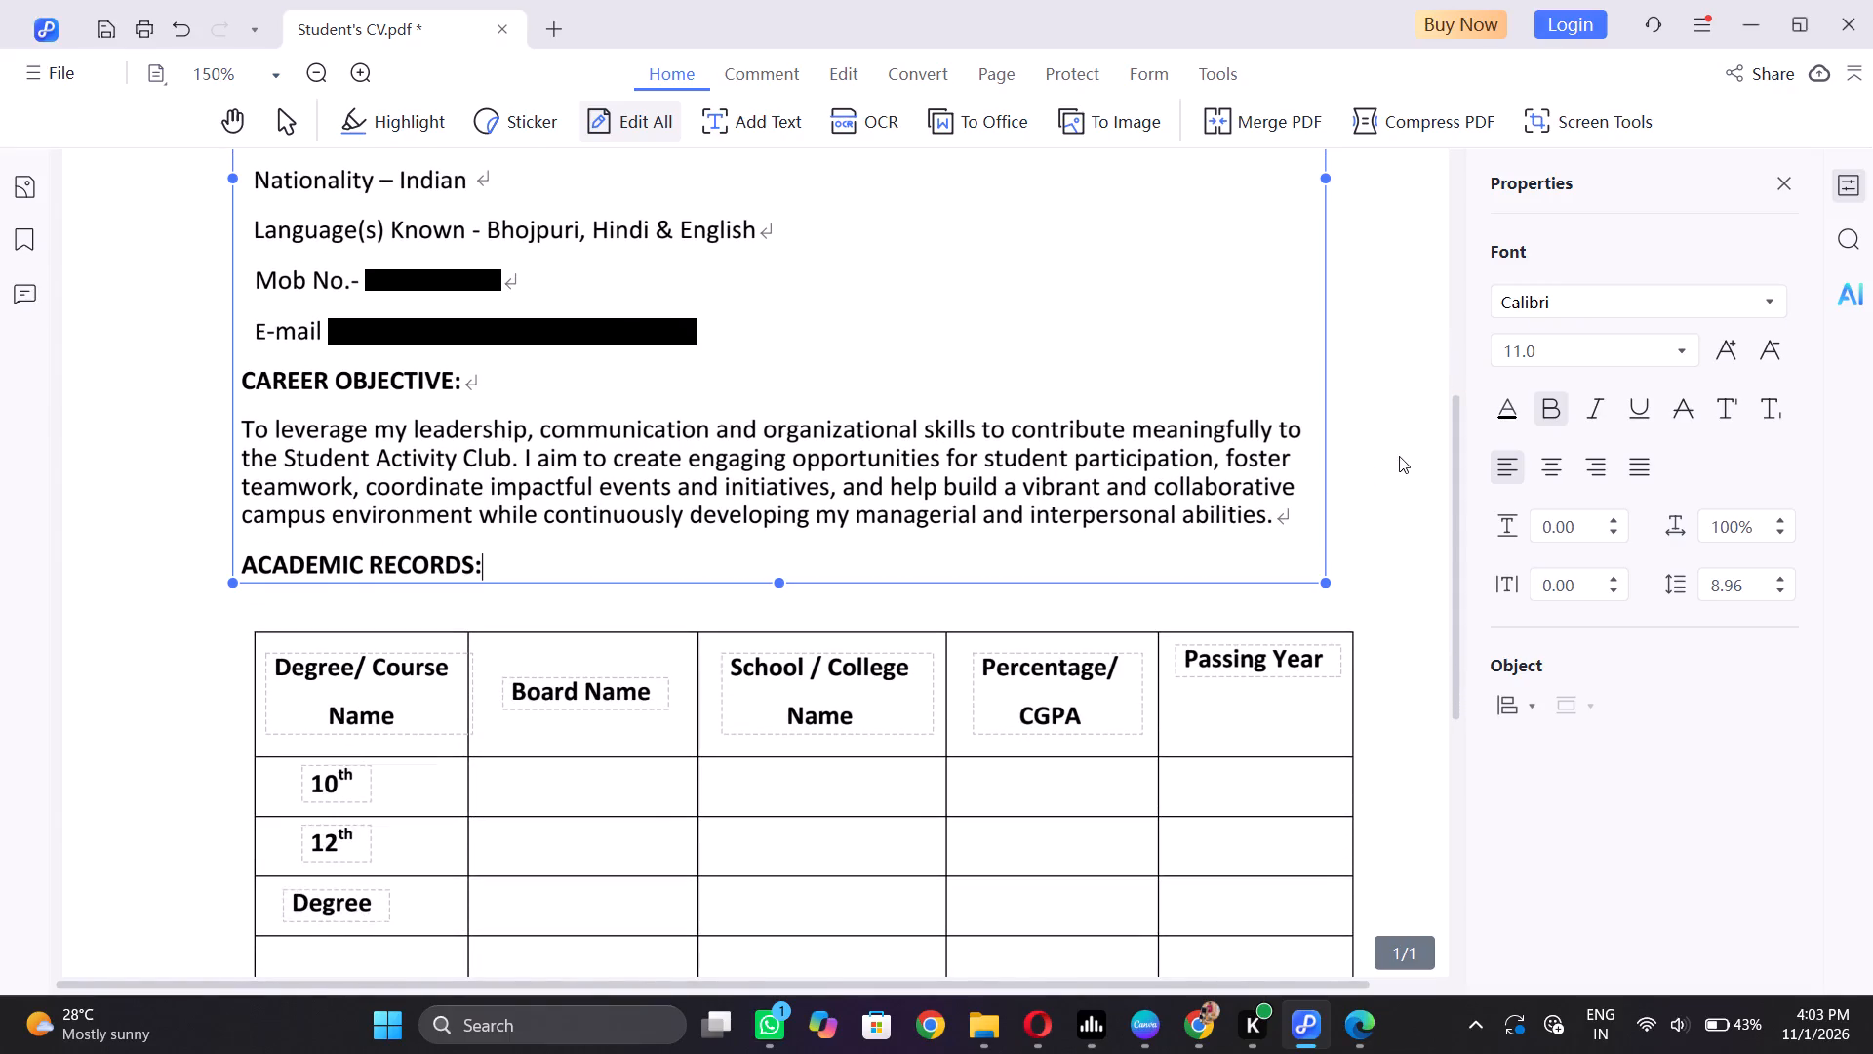
{"action": "left_click", "coordinate": [531, 532]}
{"action": "left_click", "coordinate": [1272, 515]}
{"action": "key", "text": "Return"}
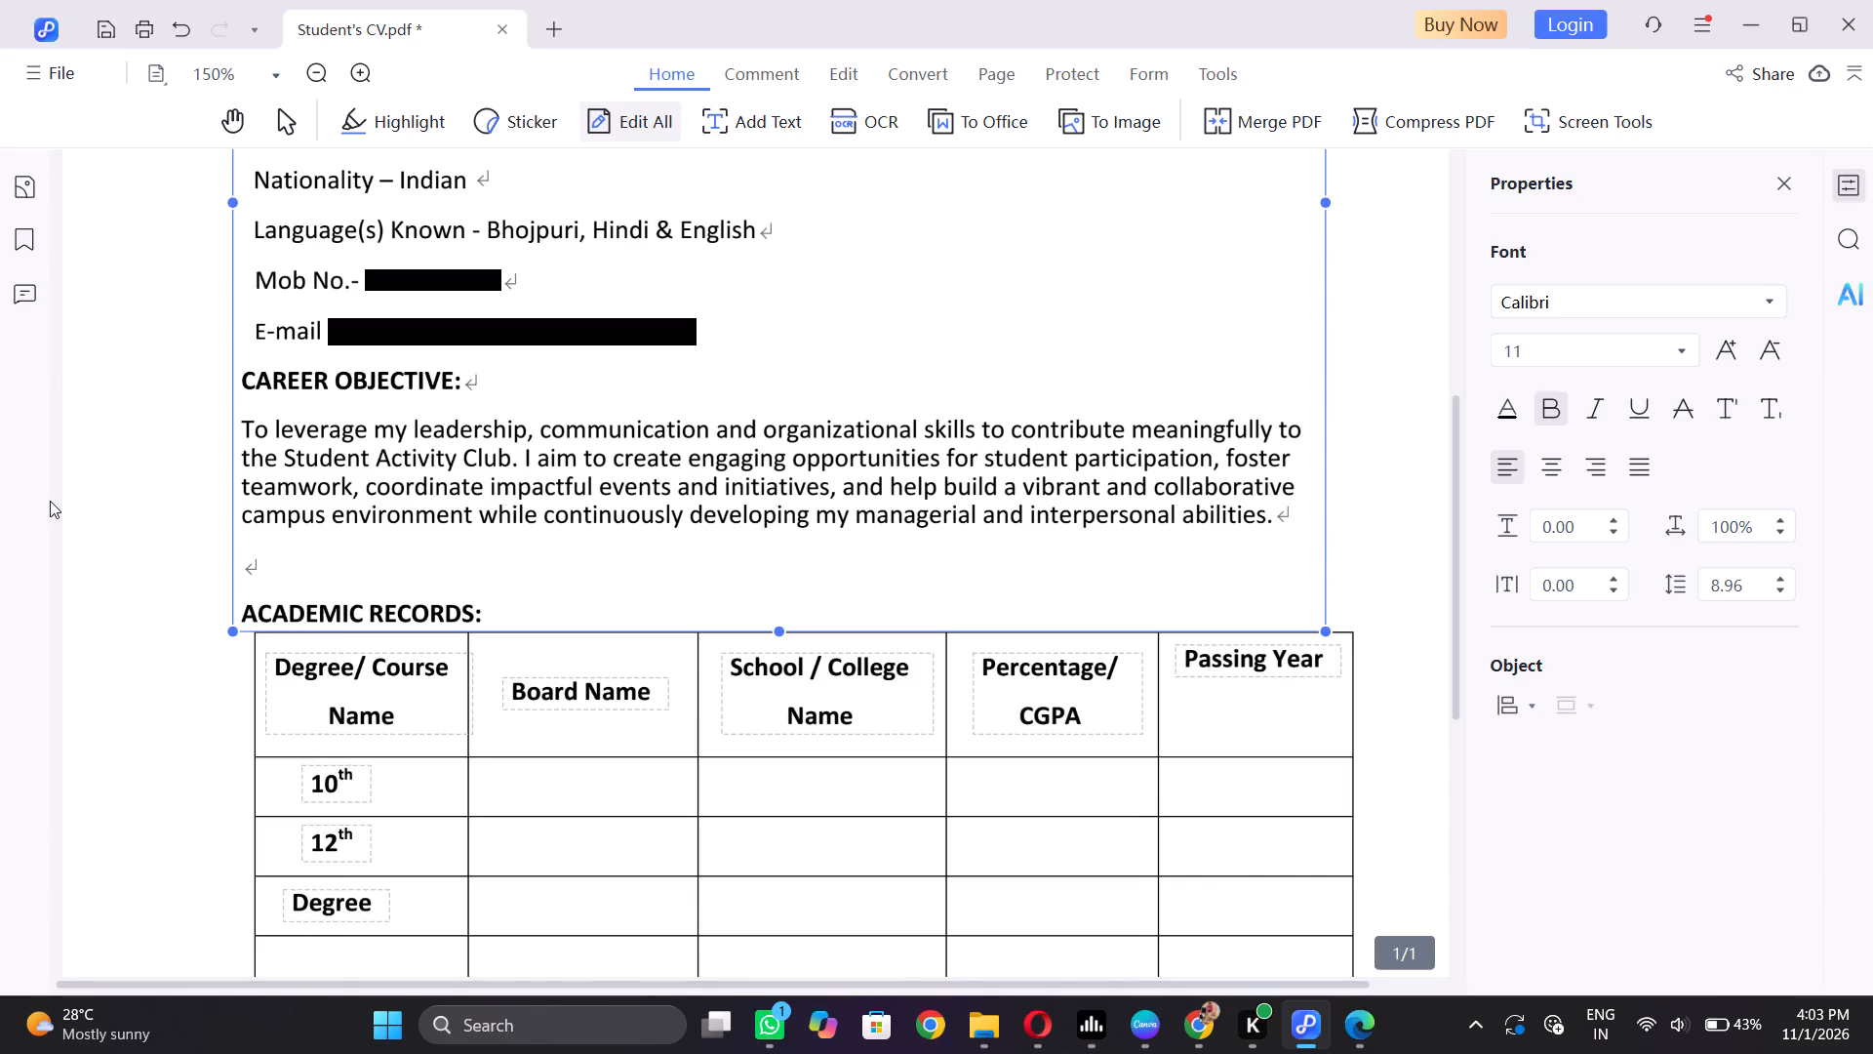
{"action": "left_click", "coordinate": [50, 501]}
{"action": "left_click", "coordinate": [157, 517]}
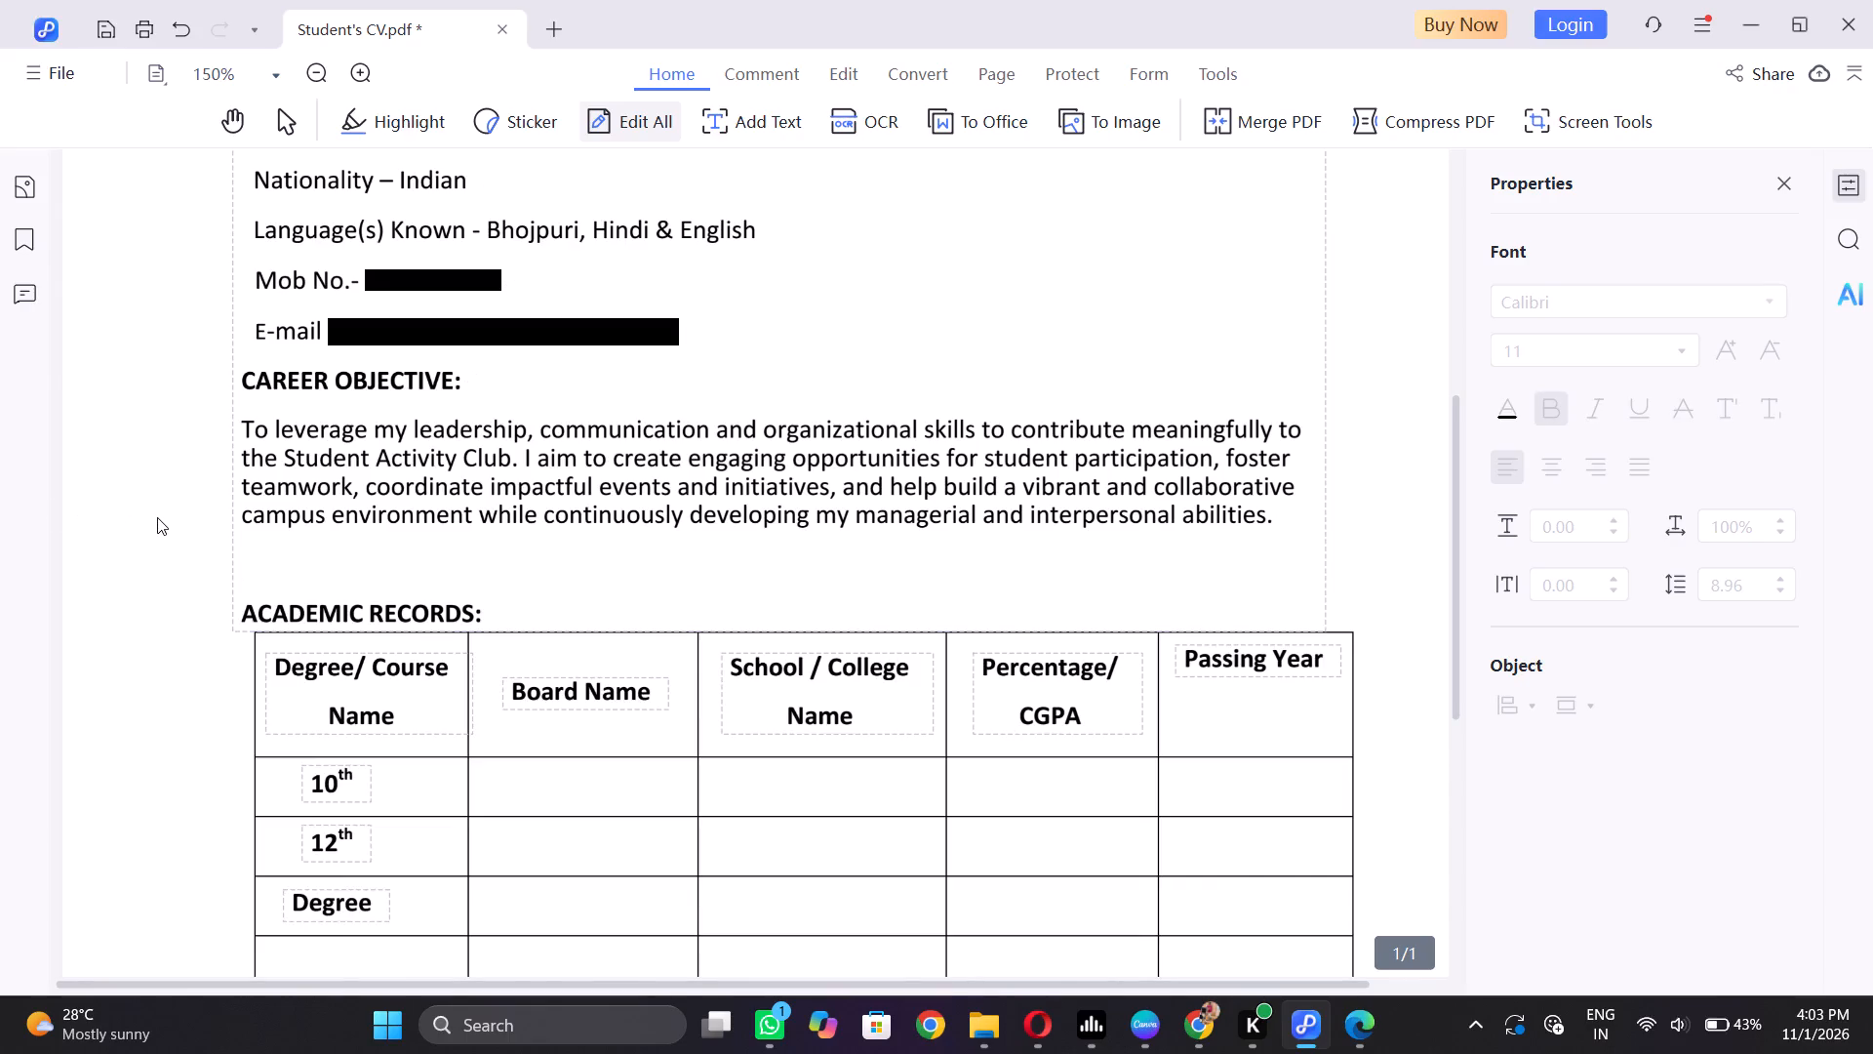
Review the CV page at 100% zoom, from the title through the academic records table to the declaration and signature area.
{"action": "scroll", "coordinate": [157, 517], "scroll_direction": "down", "scroll_amount": 2, "text": "ctrl"}
{"action": "scroll", "coordinate": [486, 482], "scroll_direction": "up", "scroll_amount": 1}
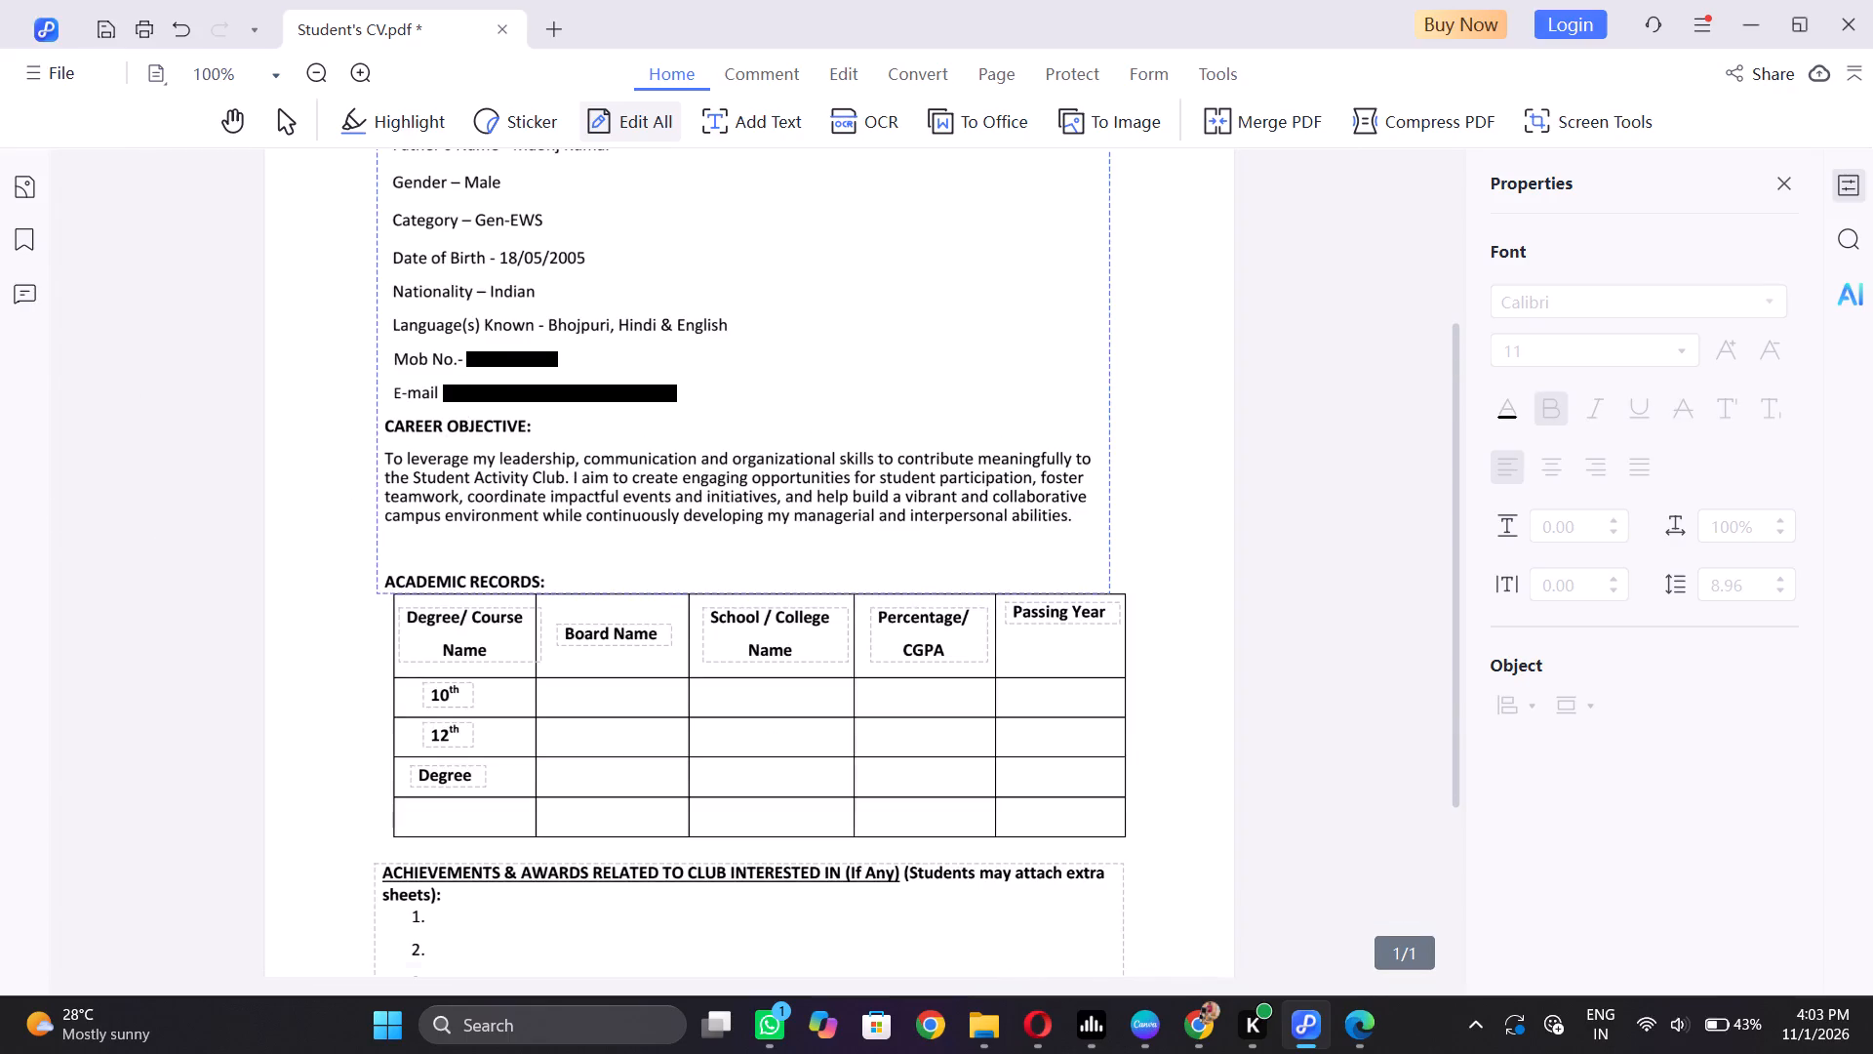
{"action": "scroll", "coordinate": [486, 482], "scroll_direction": "up", "scroll_amount": 1}
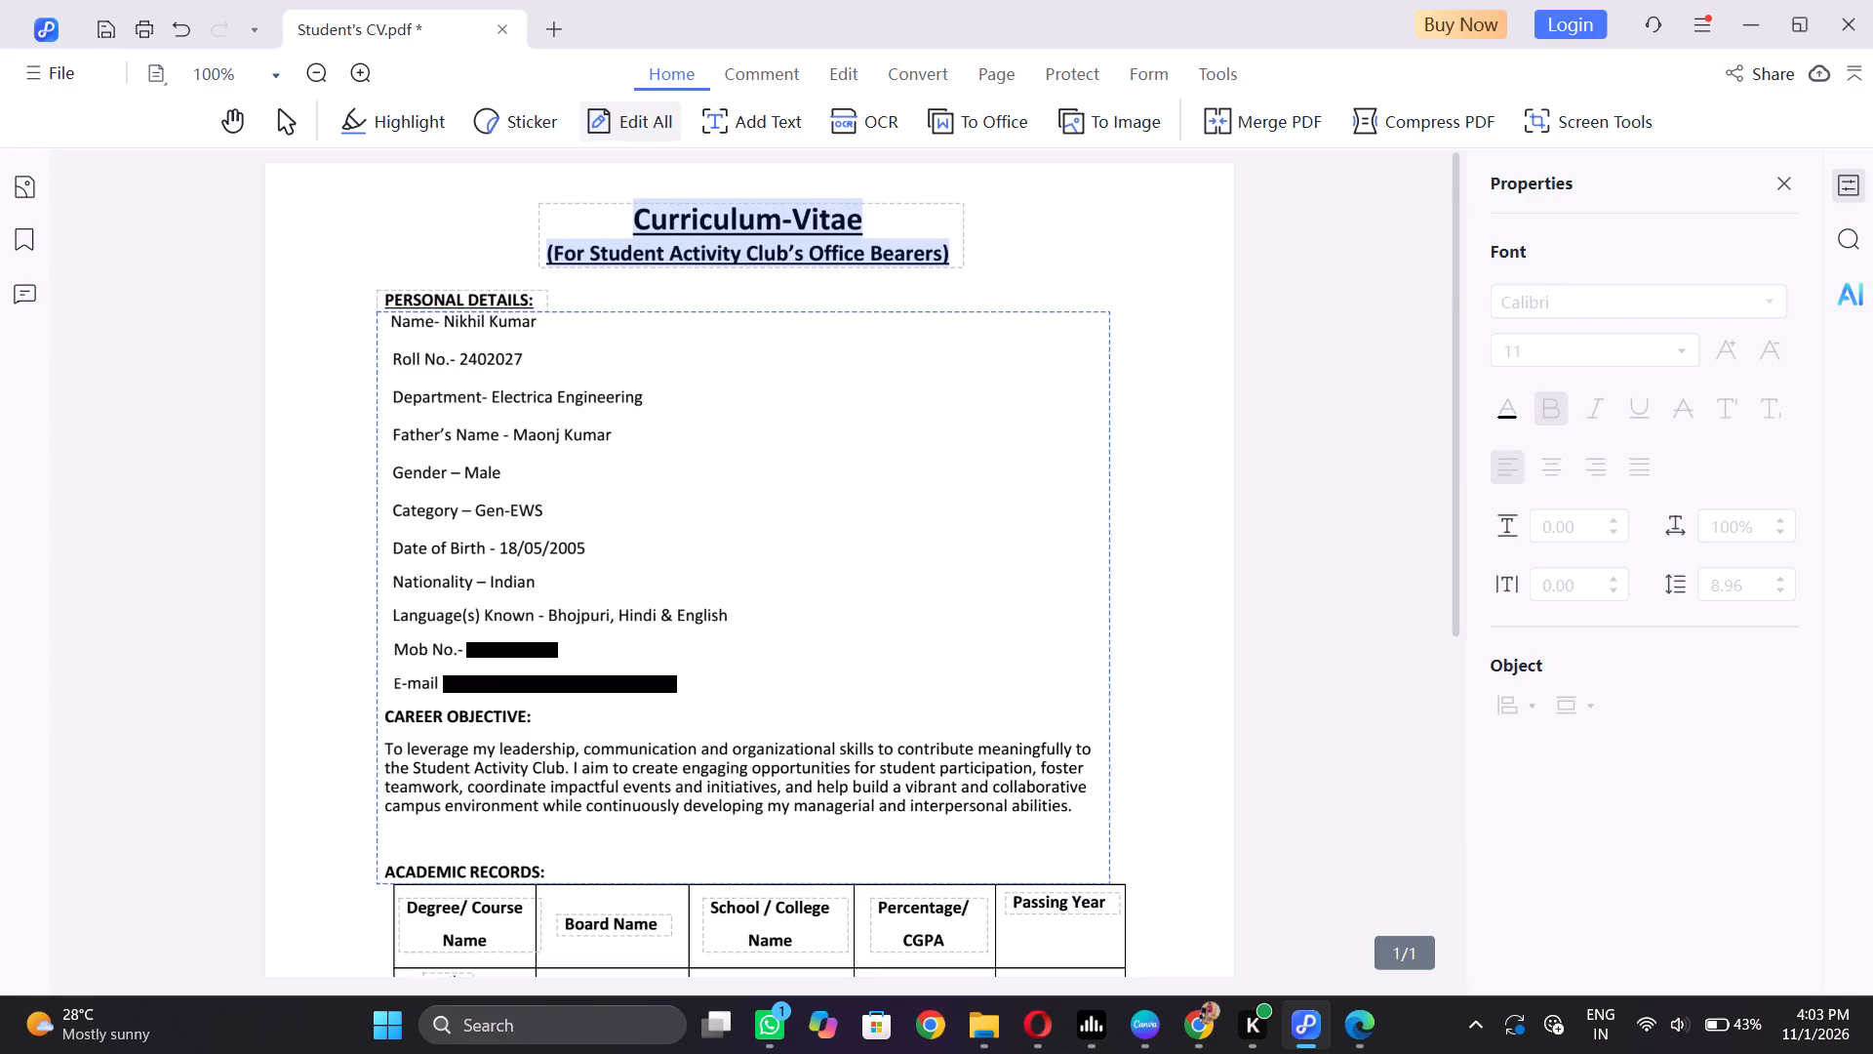
{"action": "scroll", "coordinate": [386, 712], "scroll_direction": "down", "scroll_amount": 8}
{"action": "scroll", "coordinate": [696, 772], "scroll_direction": "down", "scroll_amount": 5}
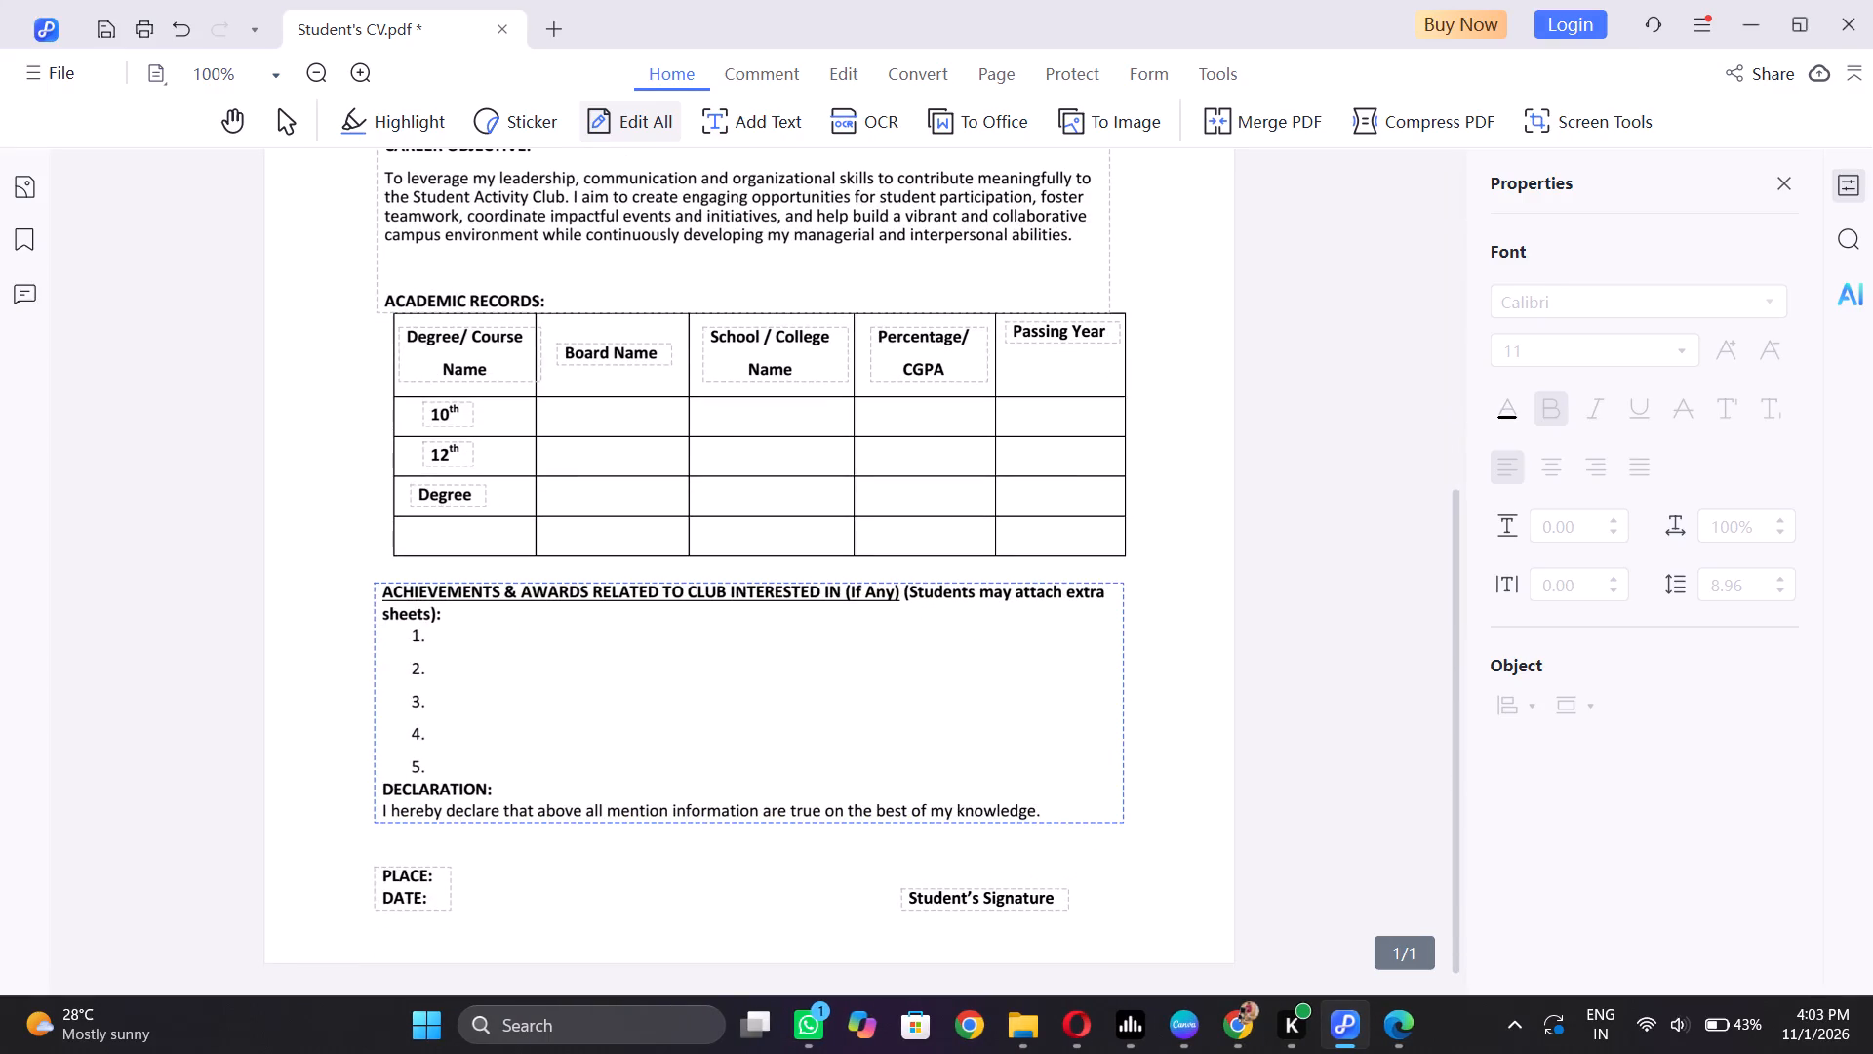
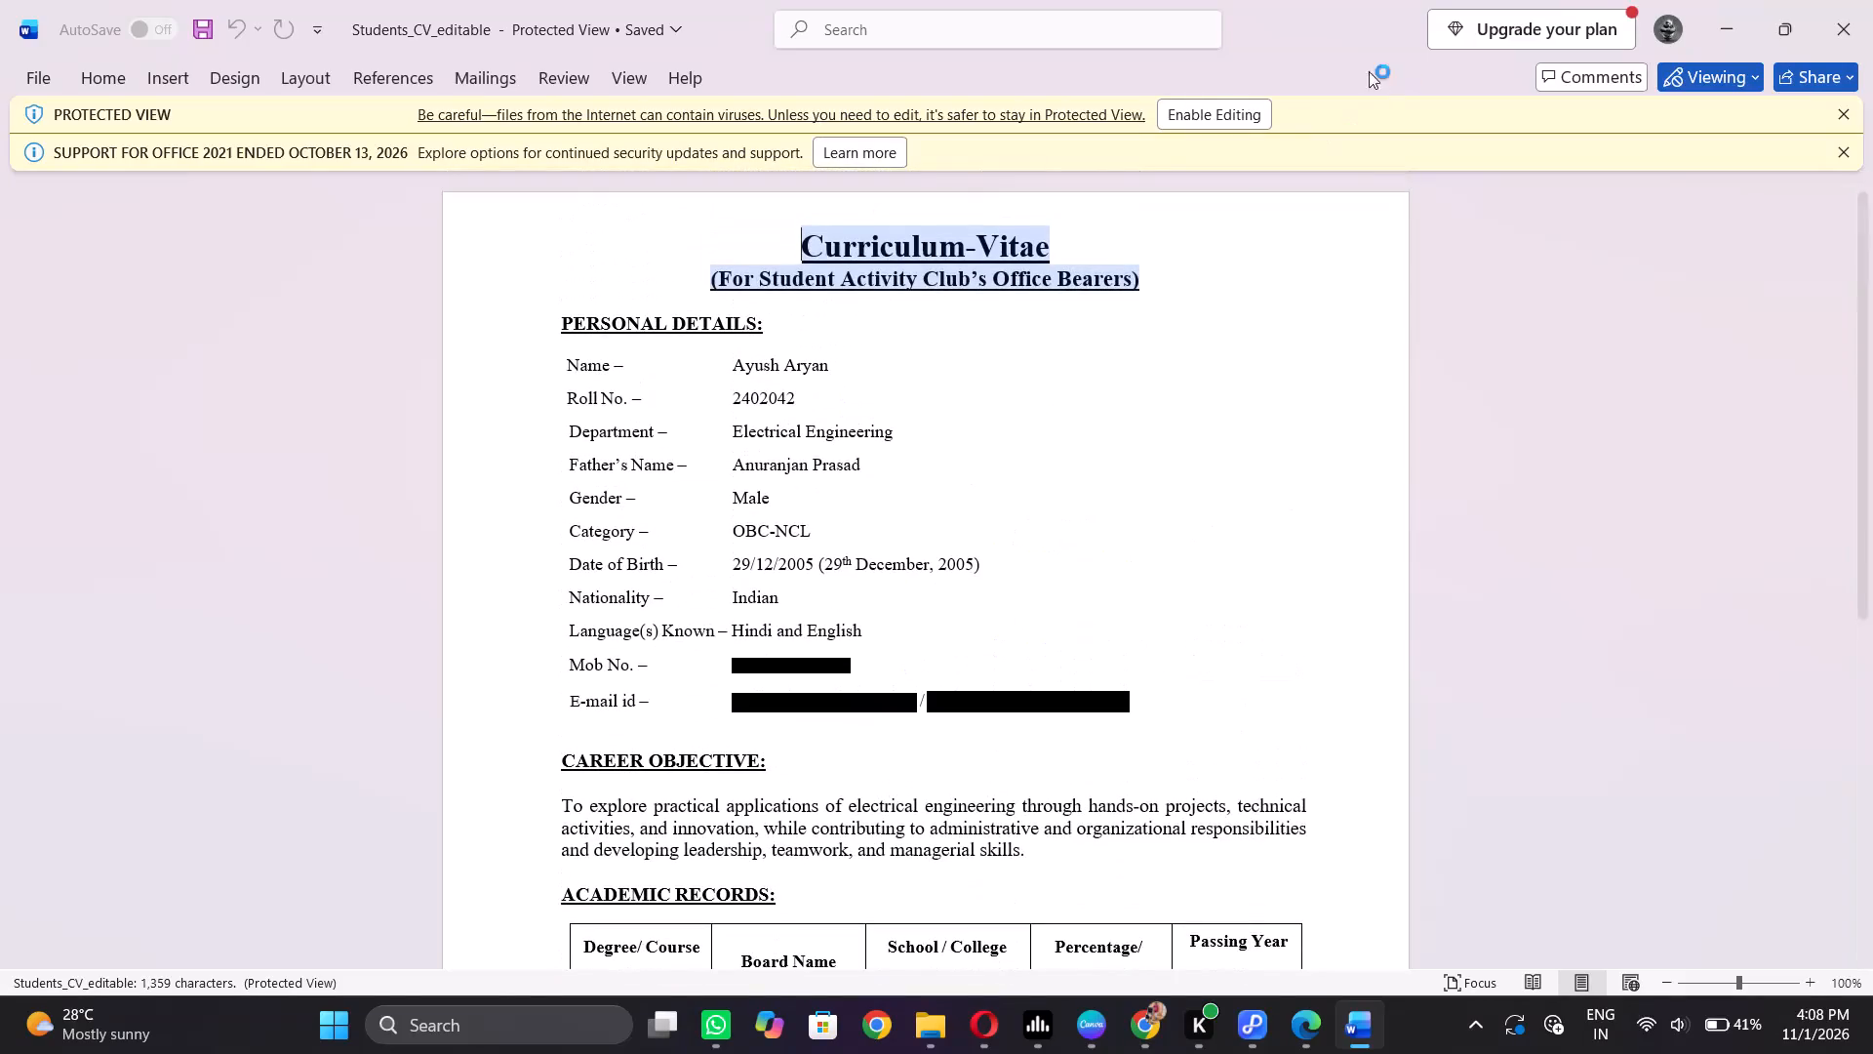
Enable editing for the Students_CV_editable document in Word and dismiss the Office 2021 support notice.
{"action": "left_click", "coordinate": [1238, 113]}
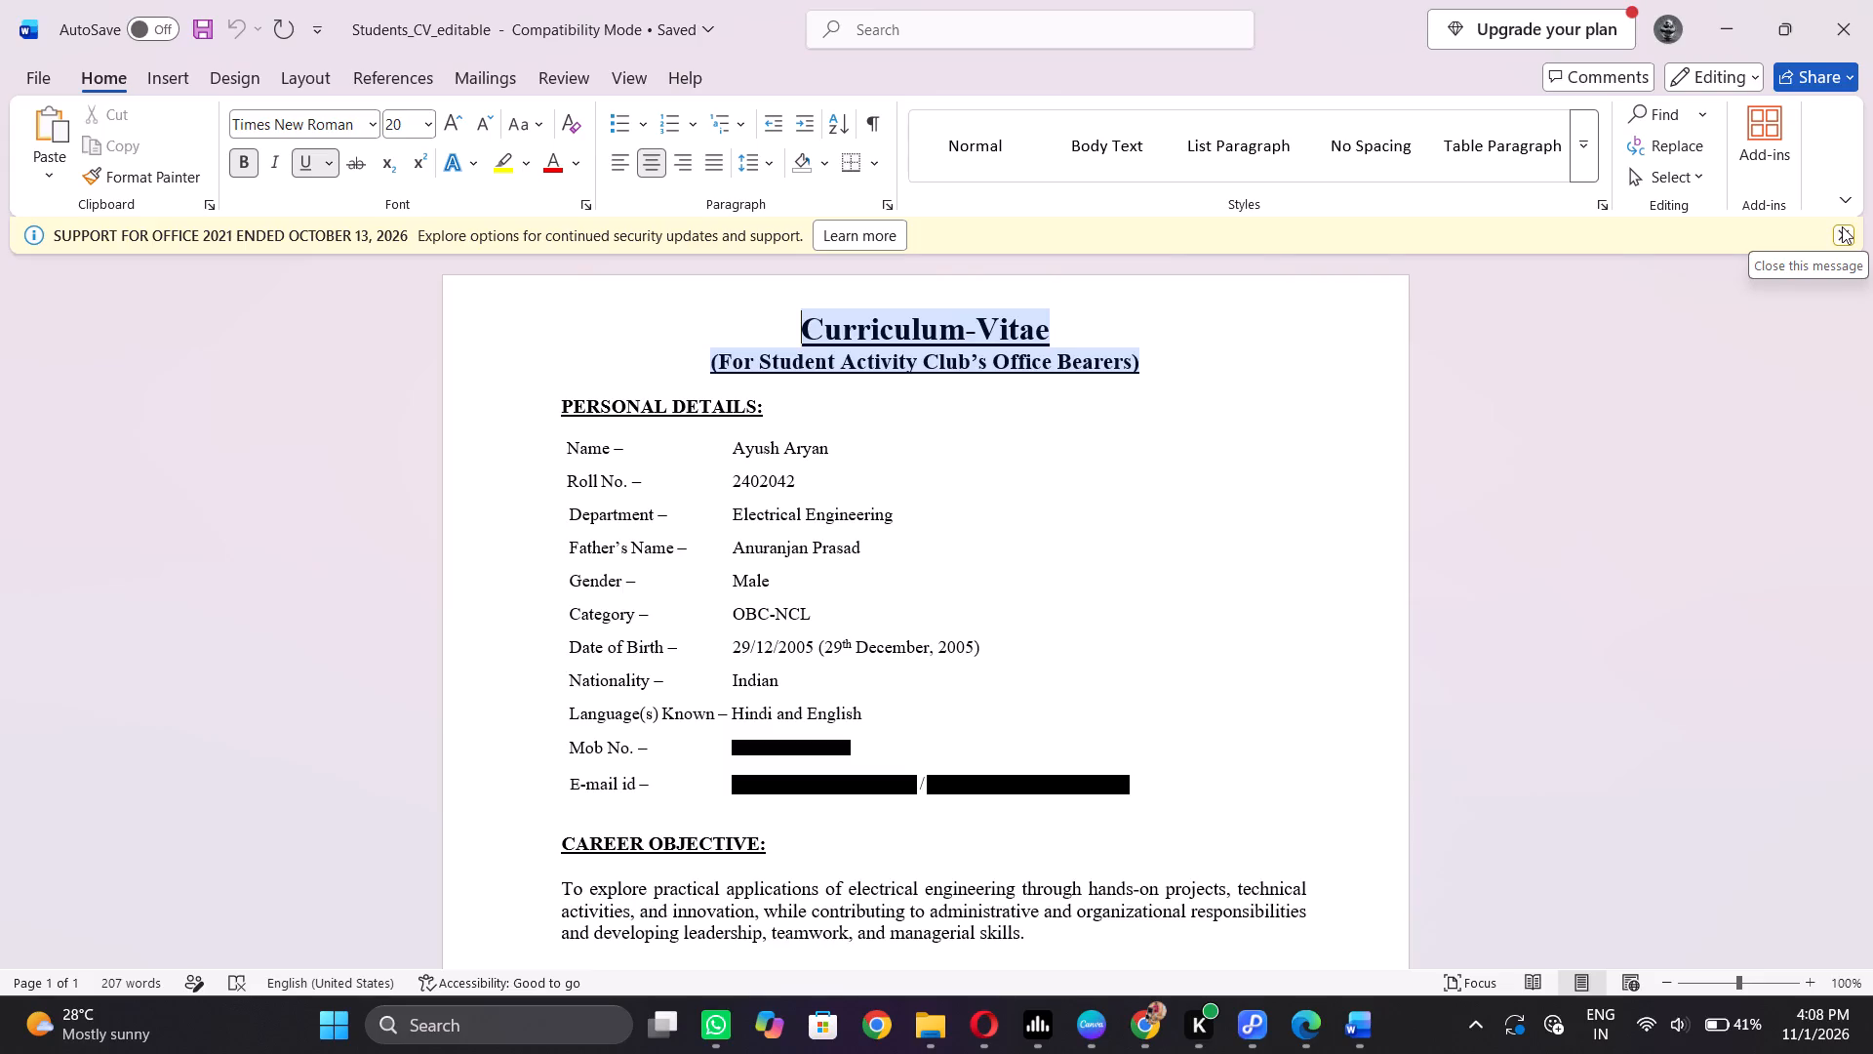
{"action": "left_click", "coordinate": [1842, 233]}
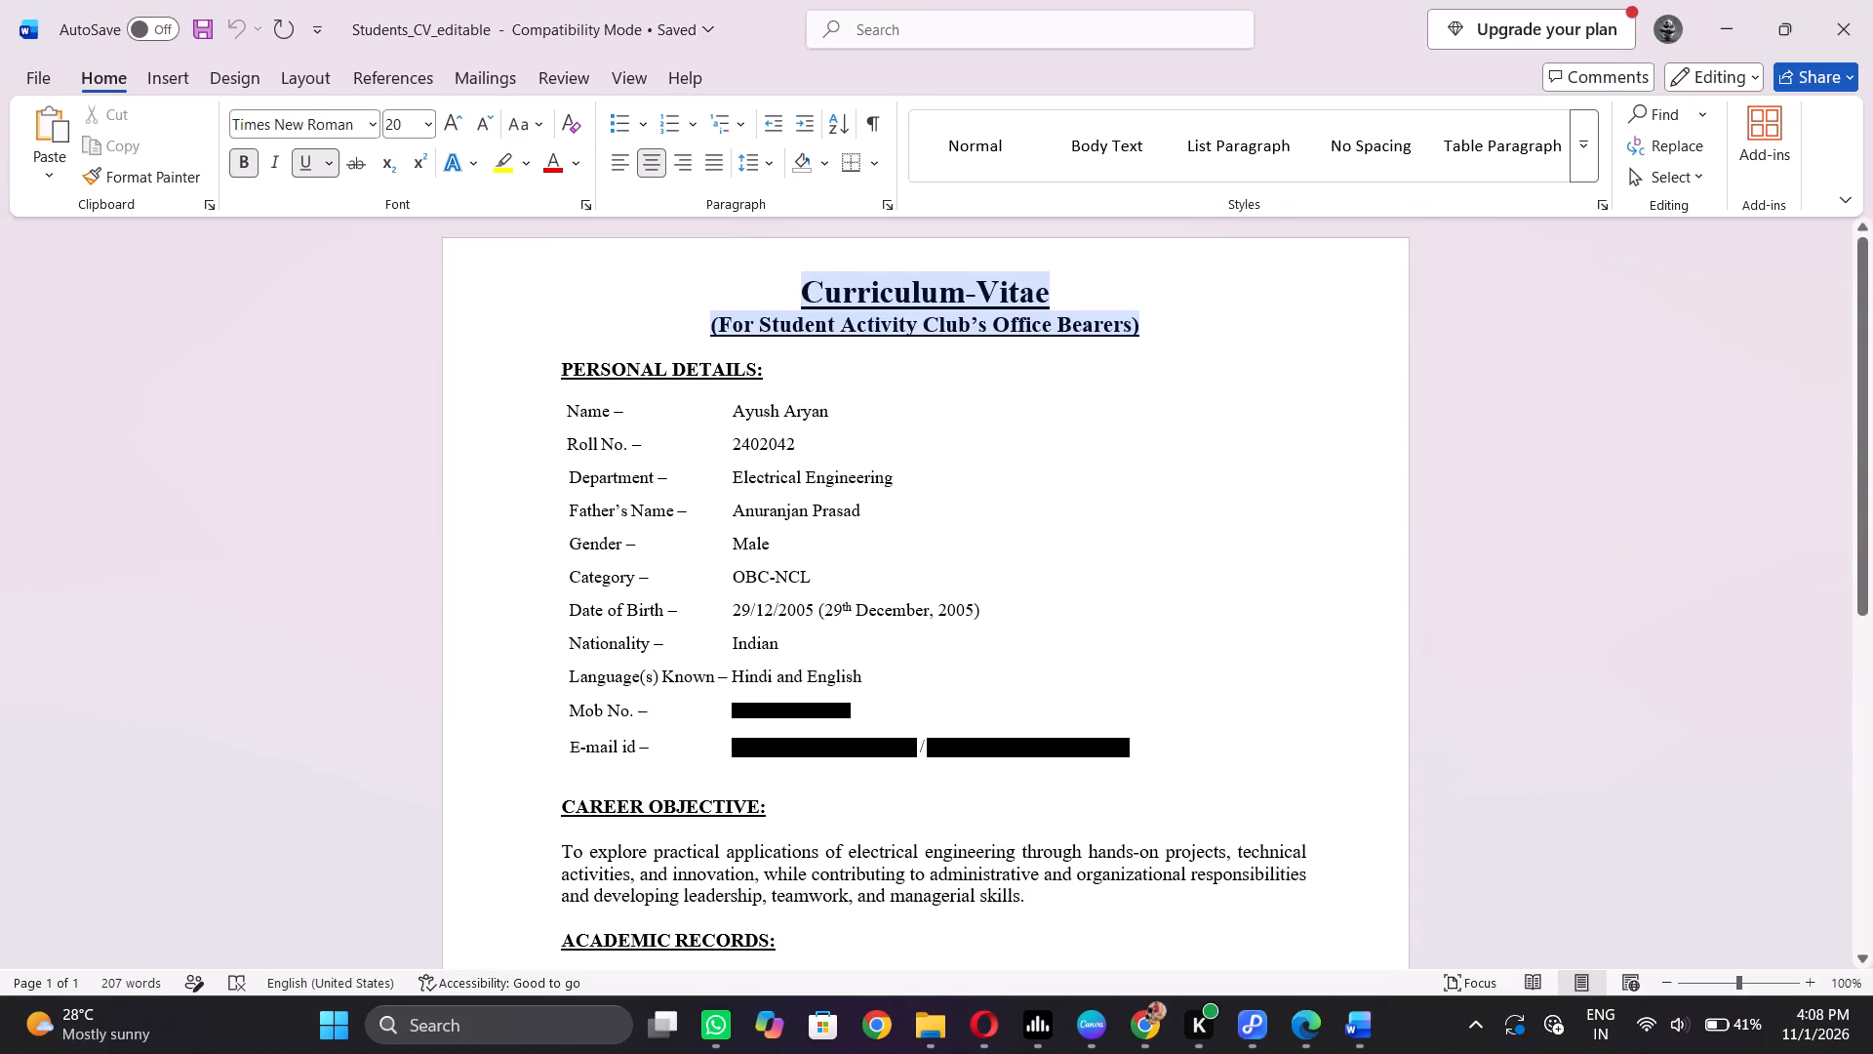
Review the editable CV from the personal details down to the declaration and back to the career objective.
{"action": "scroll", "coordinate": [1033, 403], "scroll_direction": "down", "scroll_amount": 3}
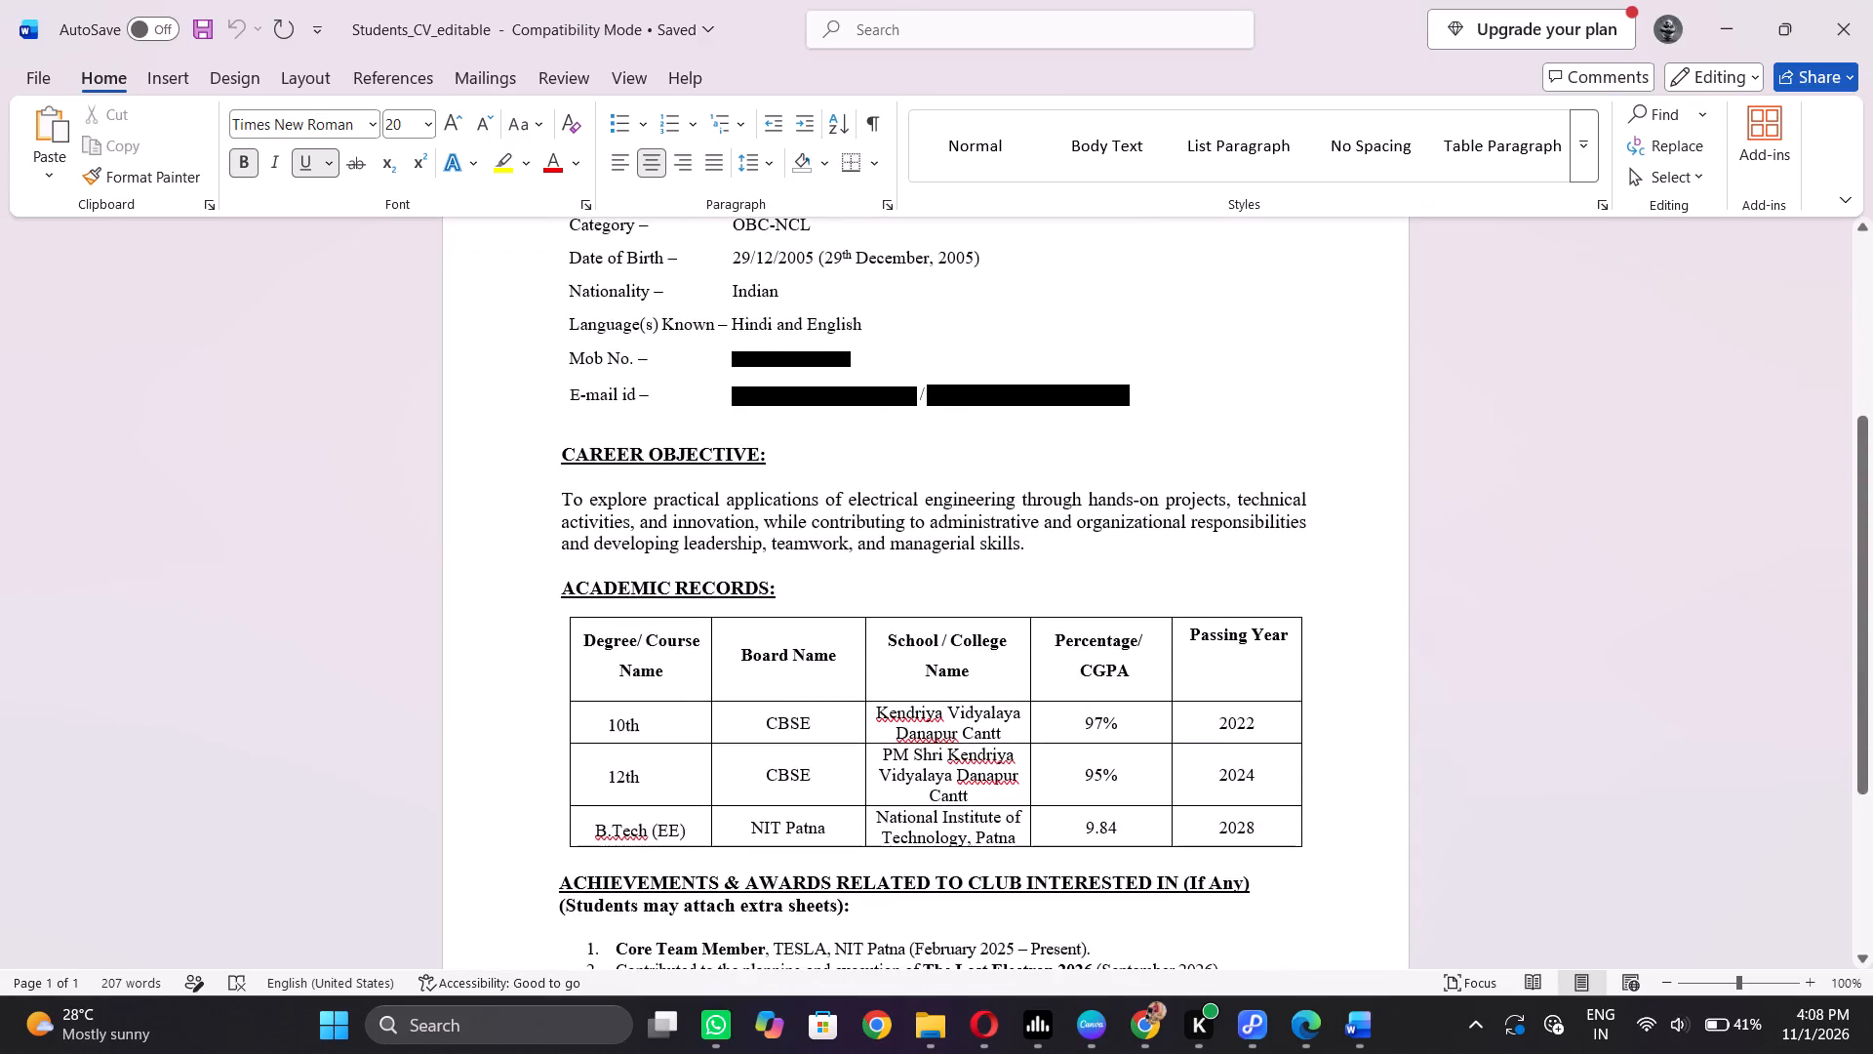
{"action": "scroll", "coordinate": [1033, 403], "scroll_direction": "down", "scroll_amount": 4}
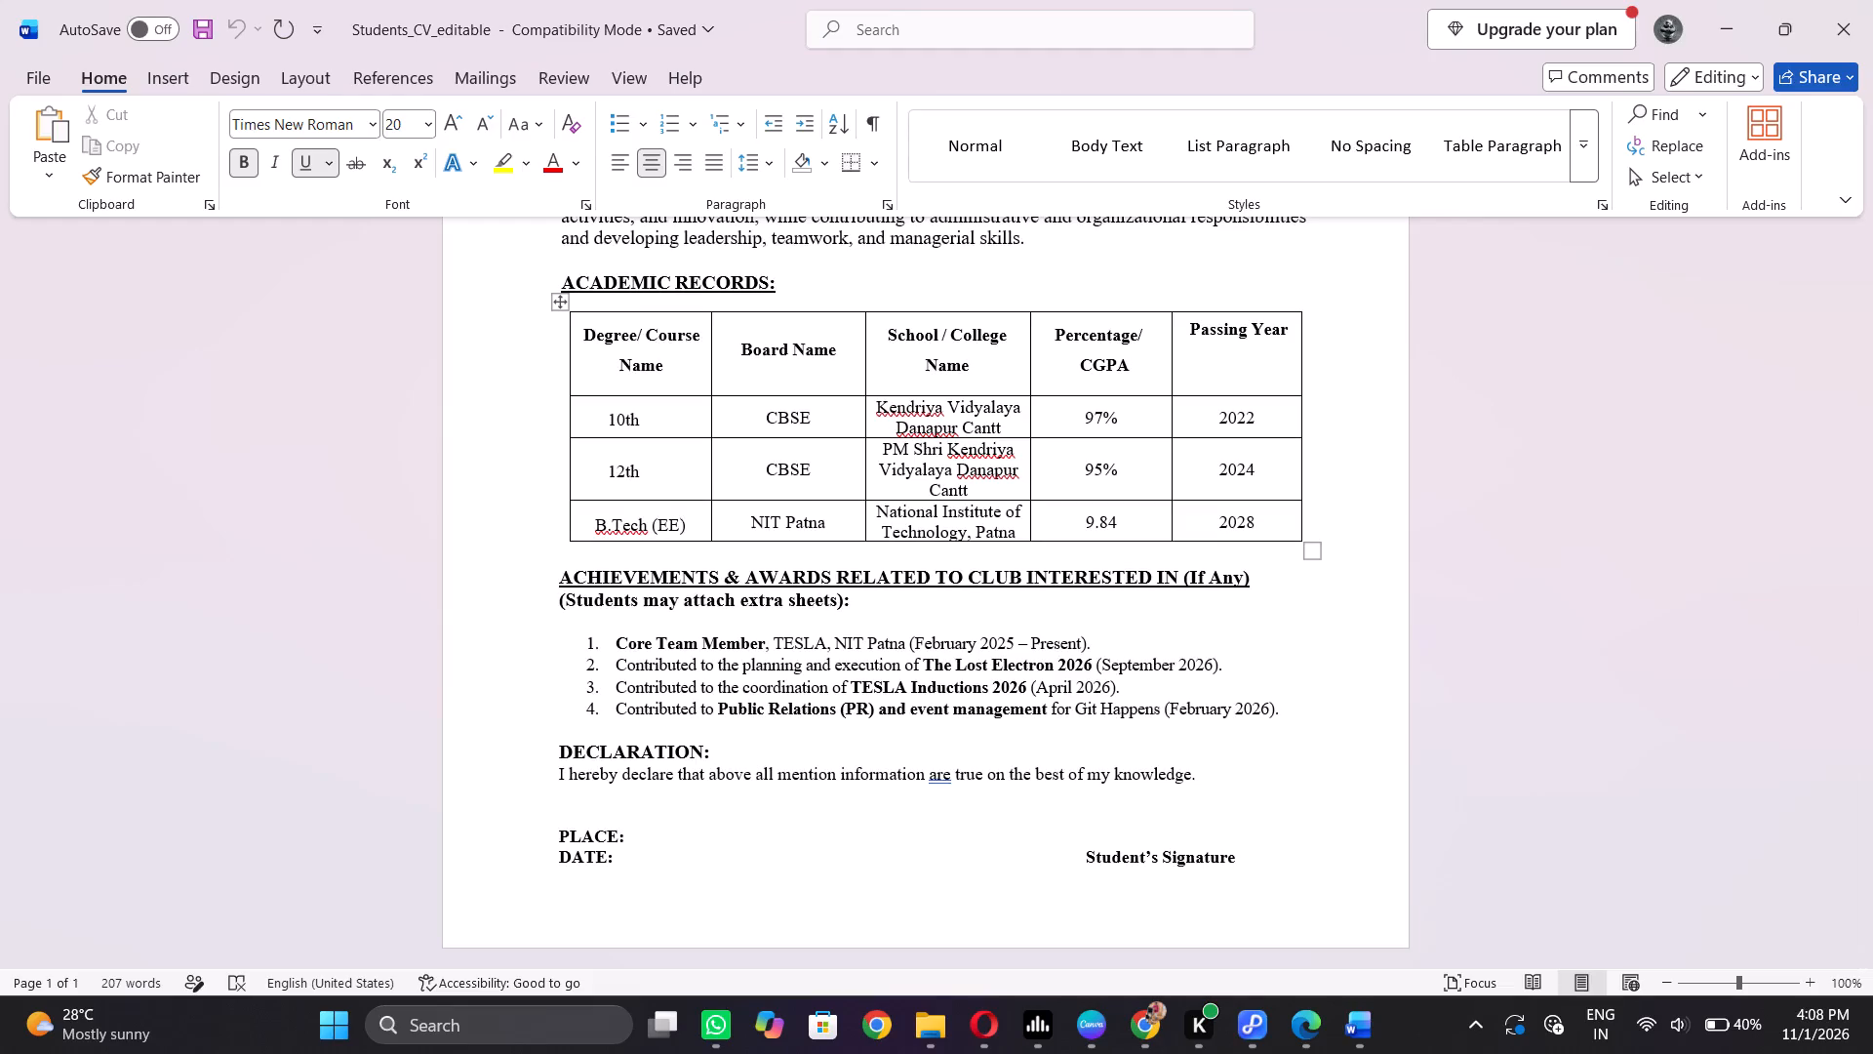
{"action": "scroll", "coordinate": [1033, 403], "scroll_direction": "up", "scroll_amount": 3}
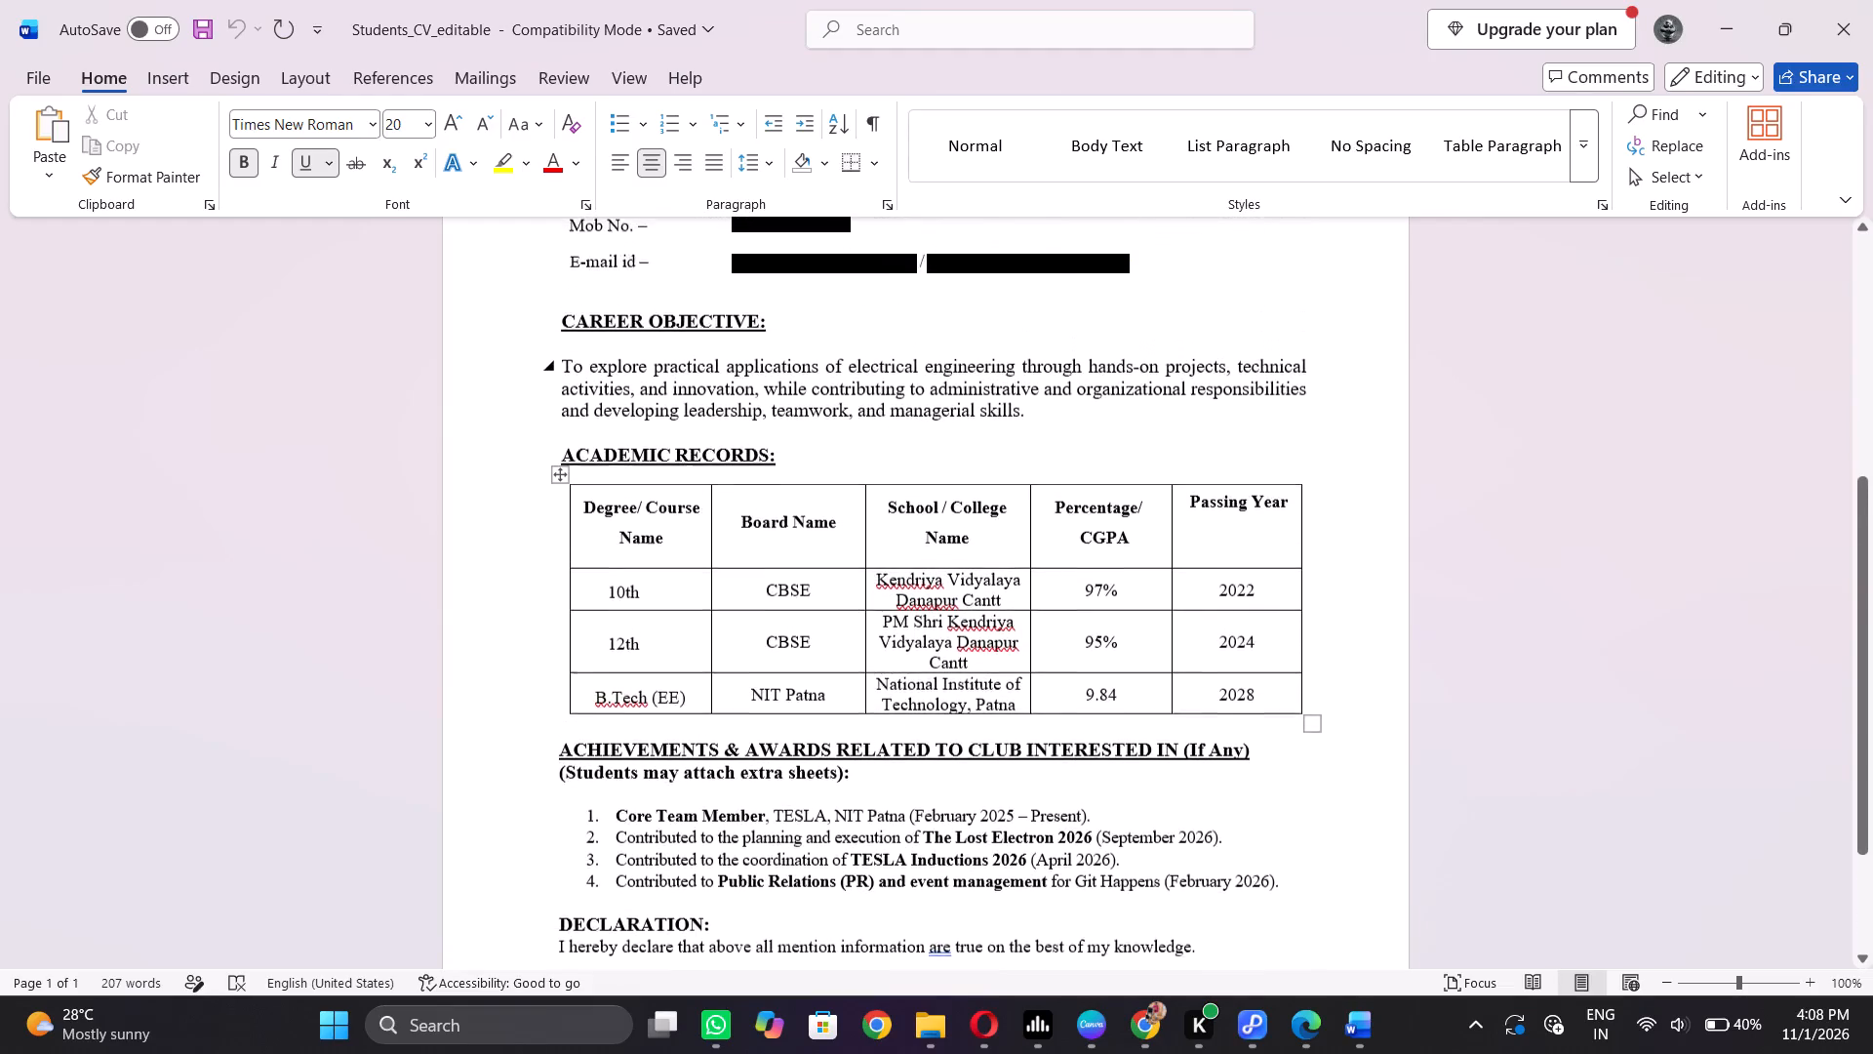
{"action": "scroll", "coordinate": [1033, 403], "scroll_direction": "up", "scroll_amount": 2}
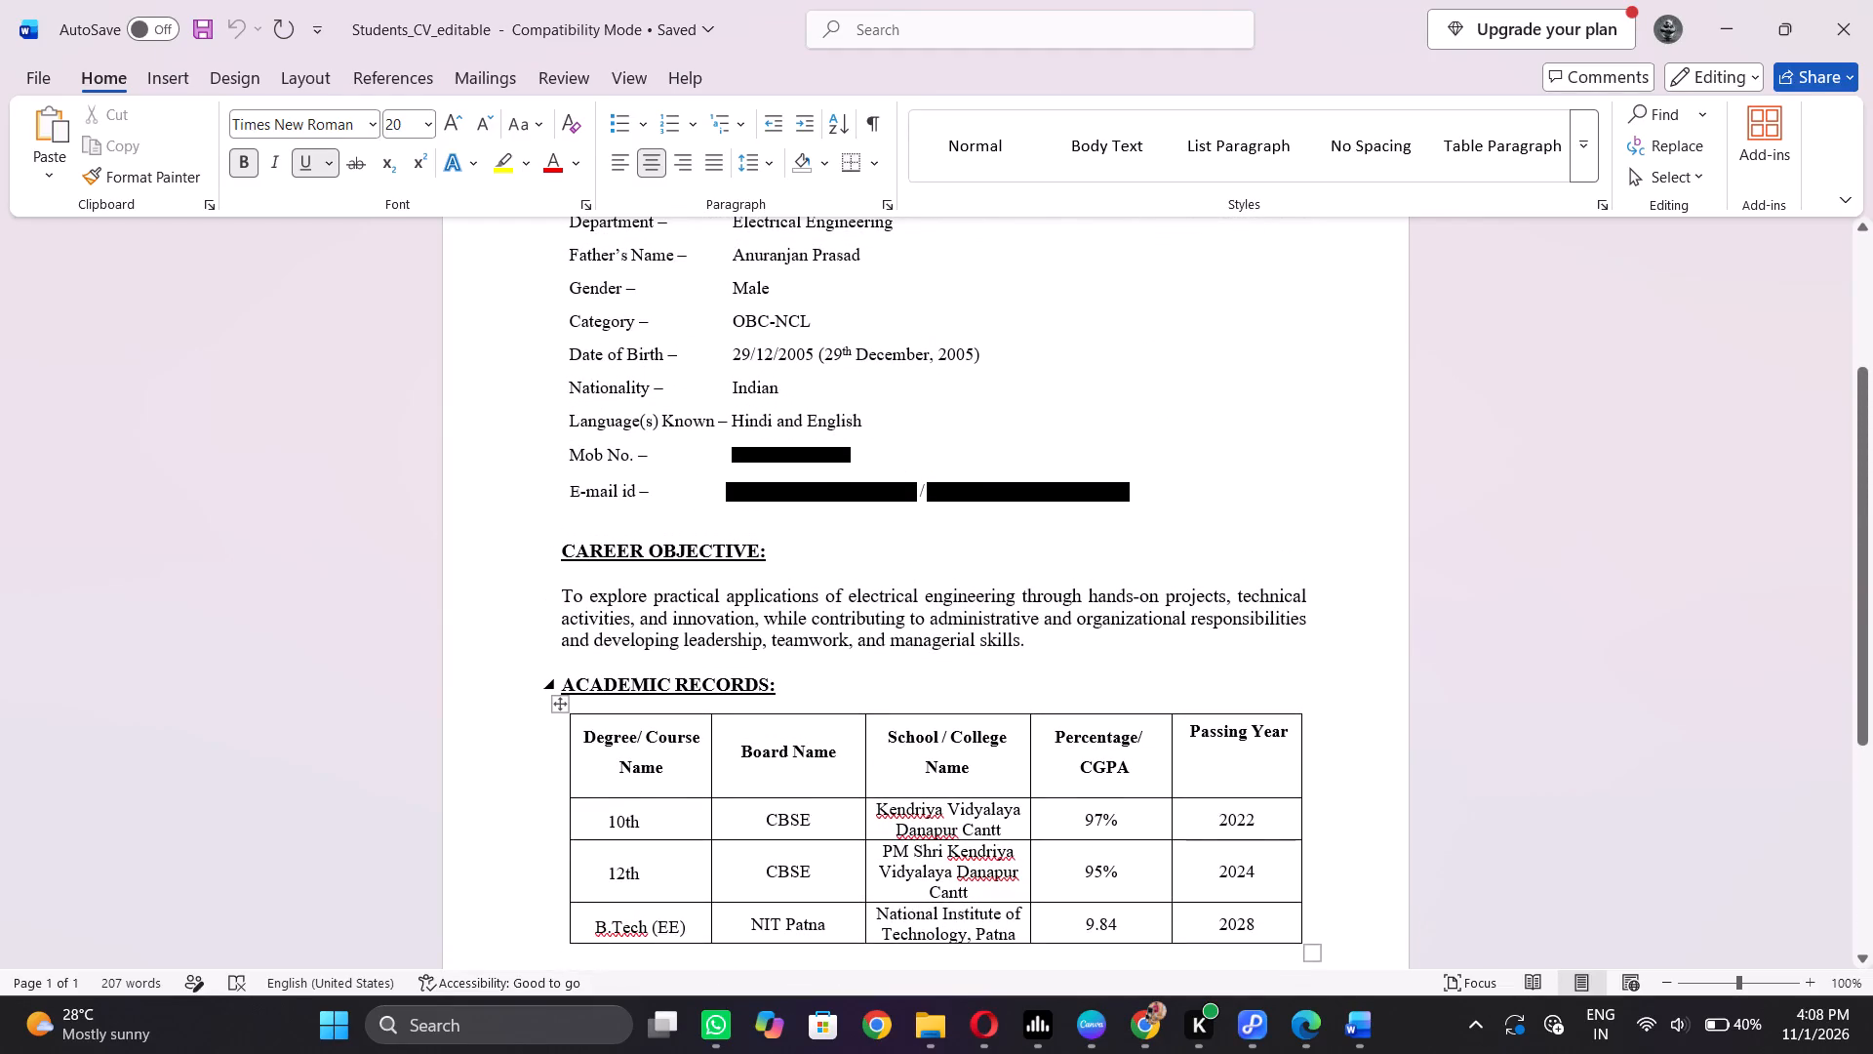
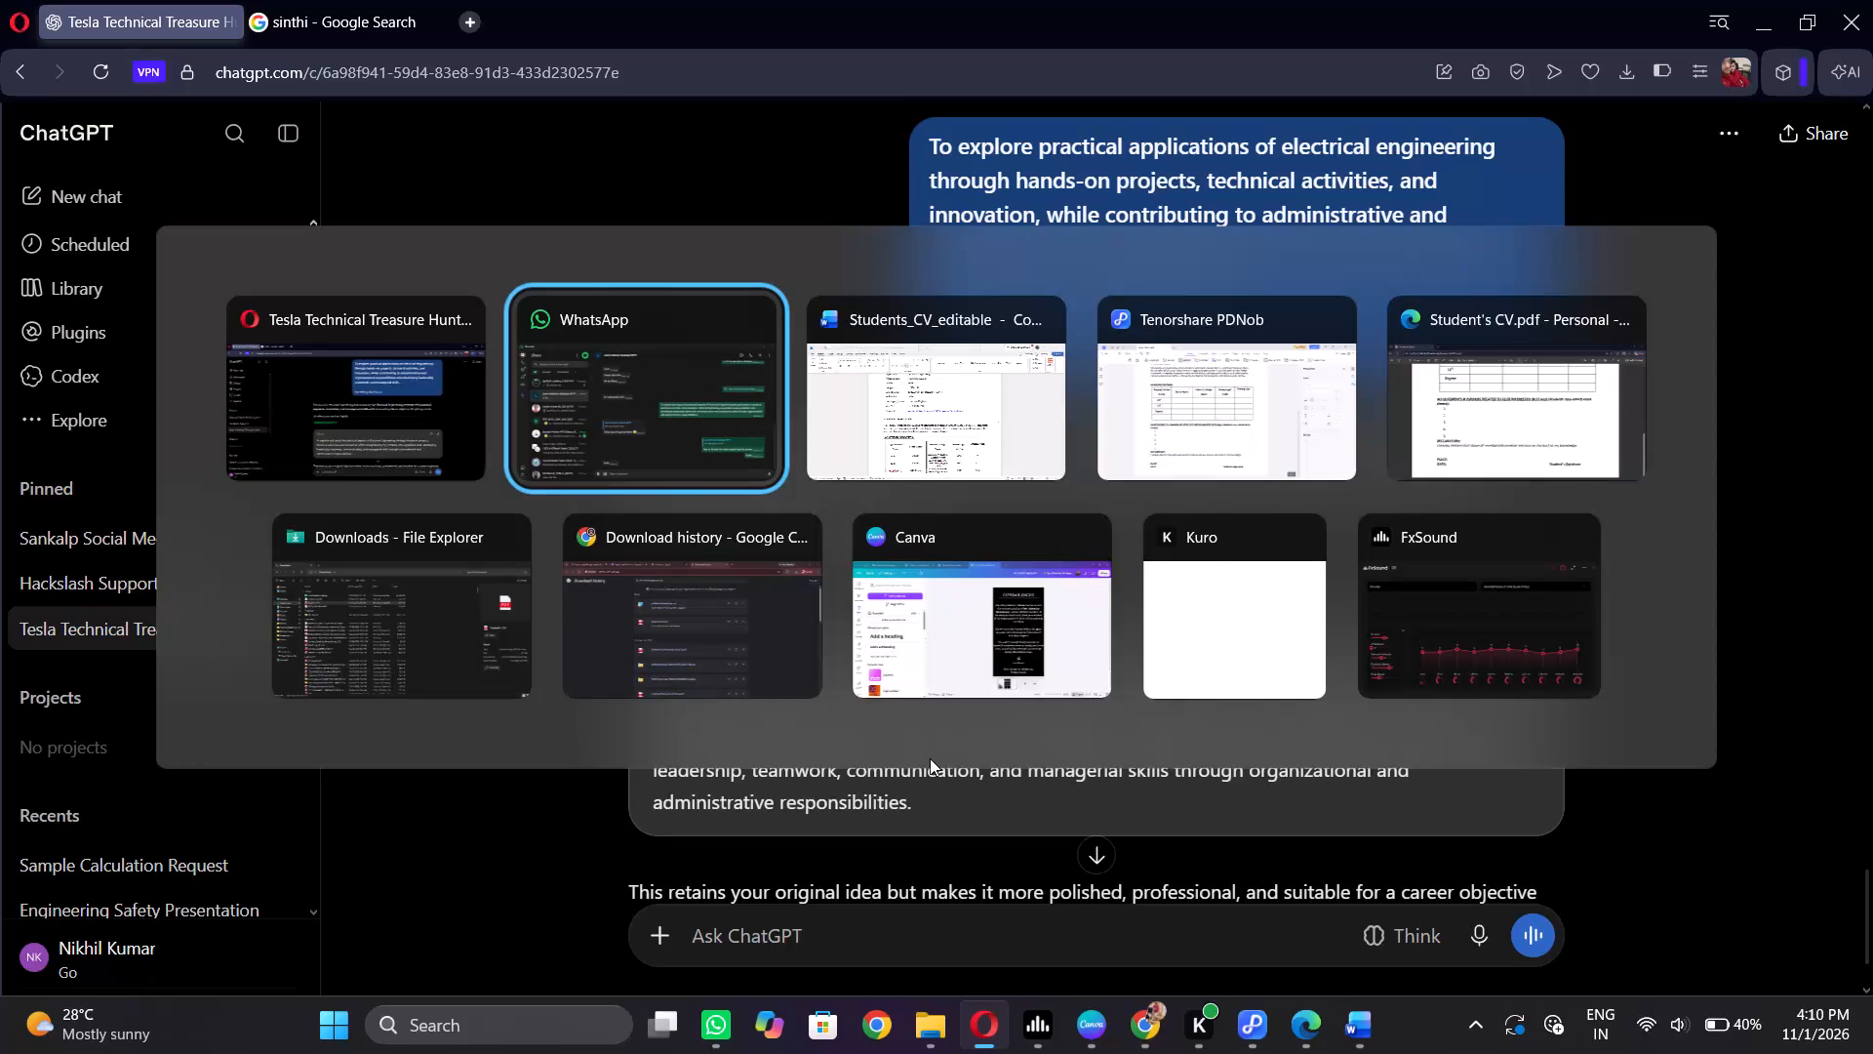
In the Word CV, replace the whole career objective paragraph with the version copied from ChatGPT.
{"action": "scroll", "coordinate": [715, 558], "scroll_direction": "up", "scroll_amount": 1}
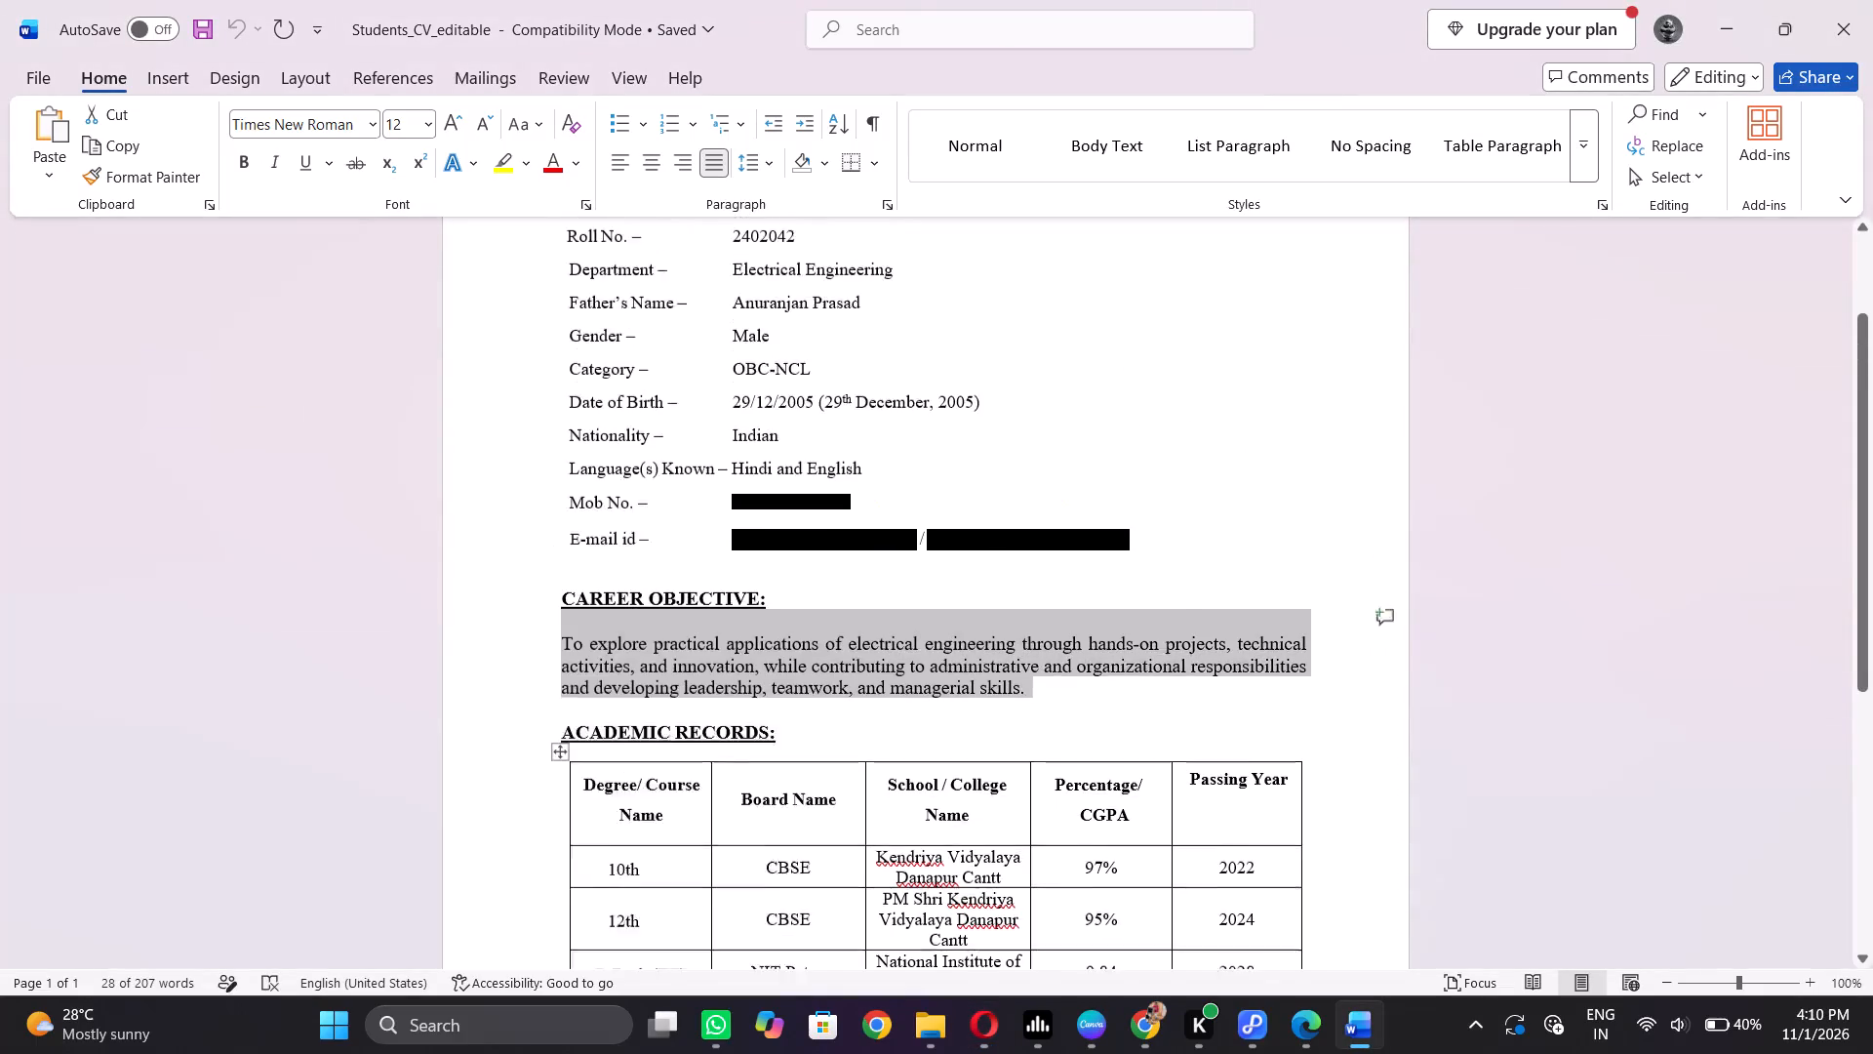
{"action": "scroll", "coordinate": [715, 558], "scroll_direction": "up", "scroll_amount": 1}
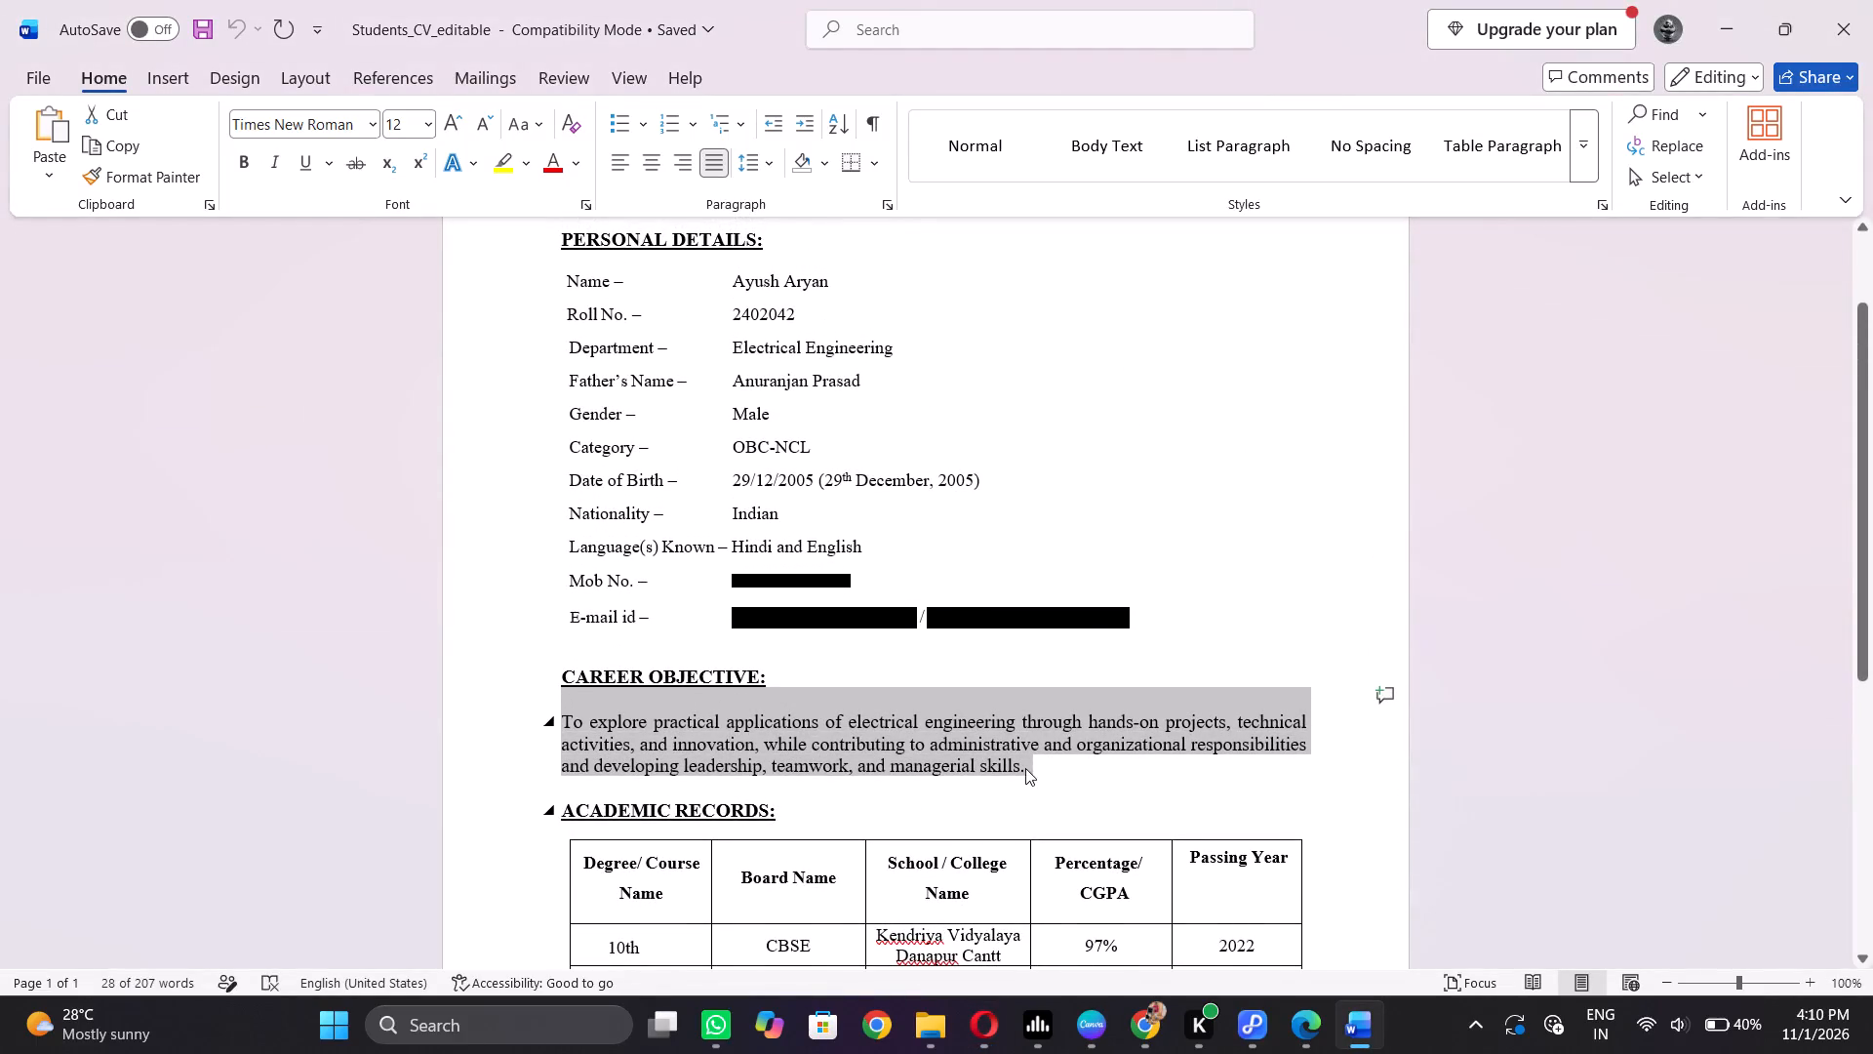
{"action": "left_click", "coordinate": [1020, 764]}
{"action": "left_click_drag", "start_coordinate": [1020, 764], "coordinate": [844, 741]}
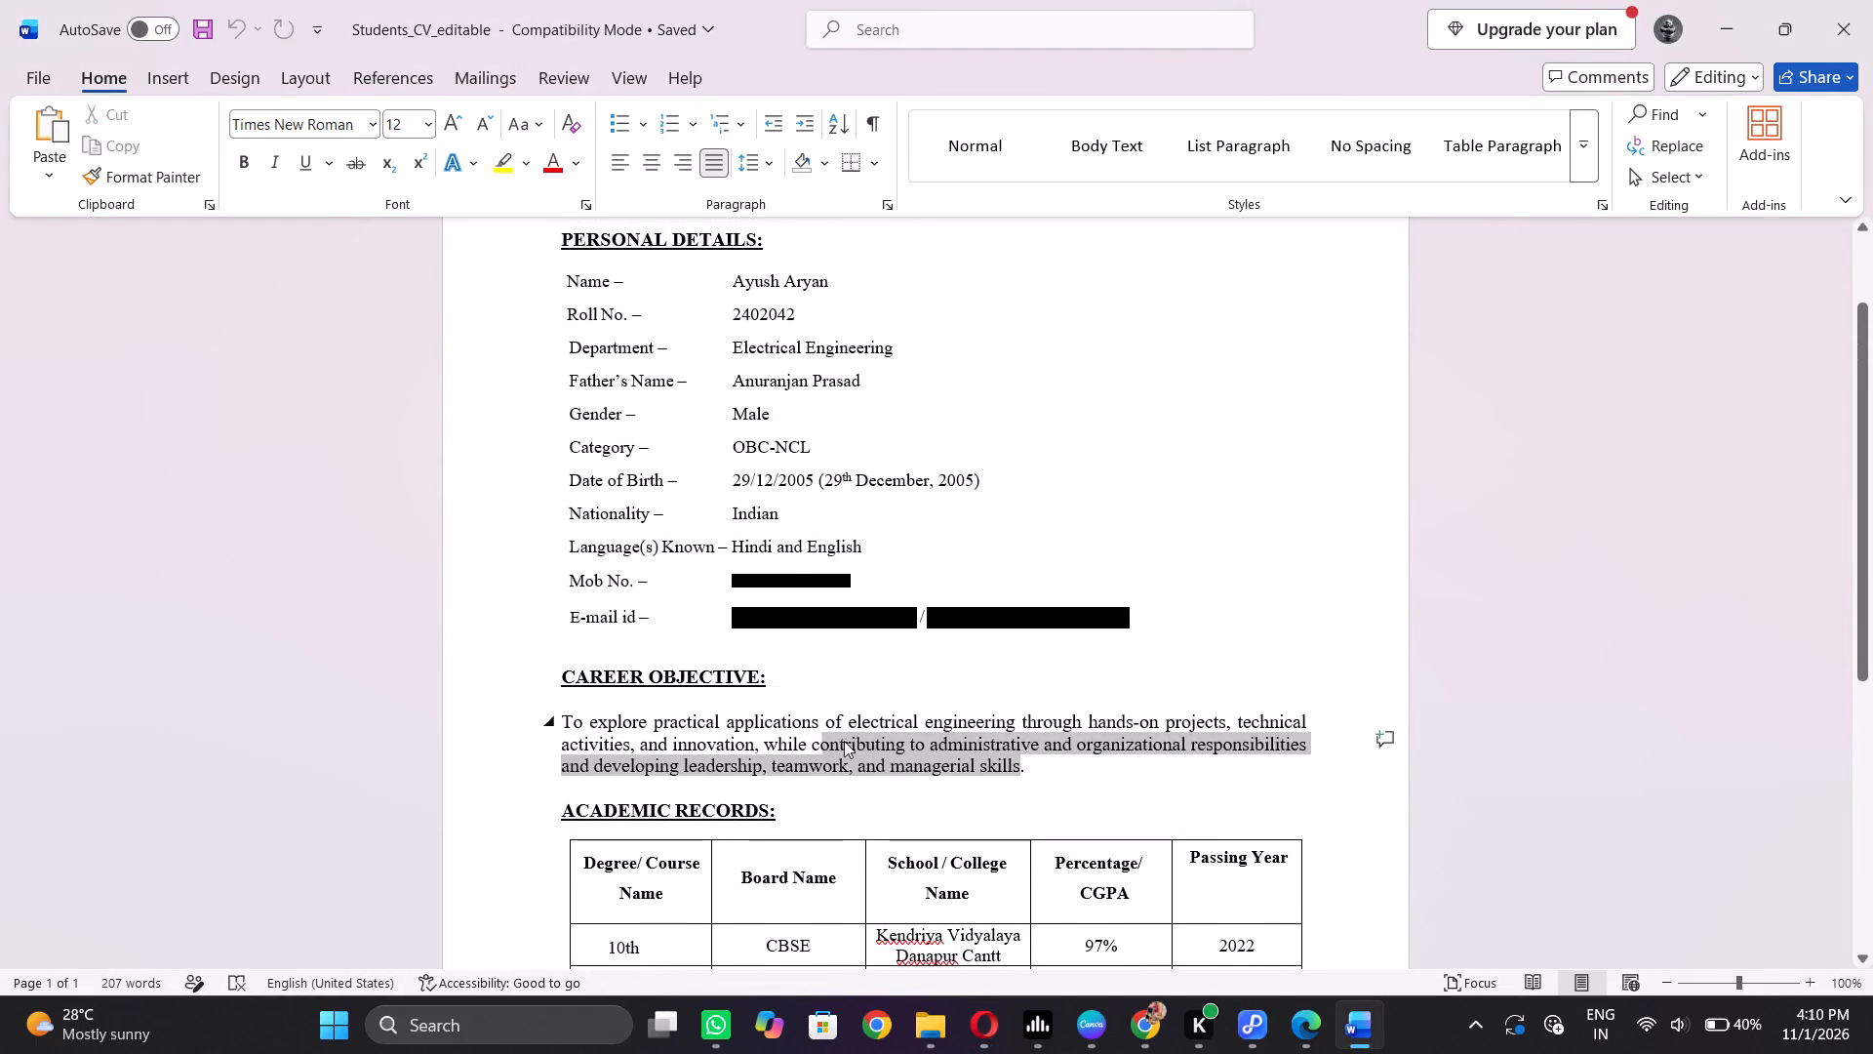
{"action": "left_click_drag", "start_coordinate": [844, 741], "coordinate": [579, 731]}
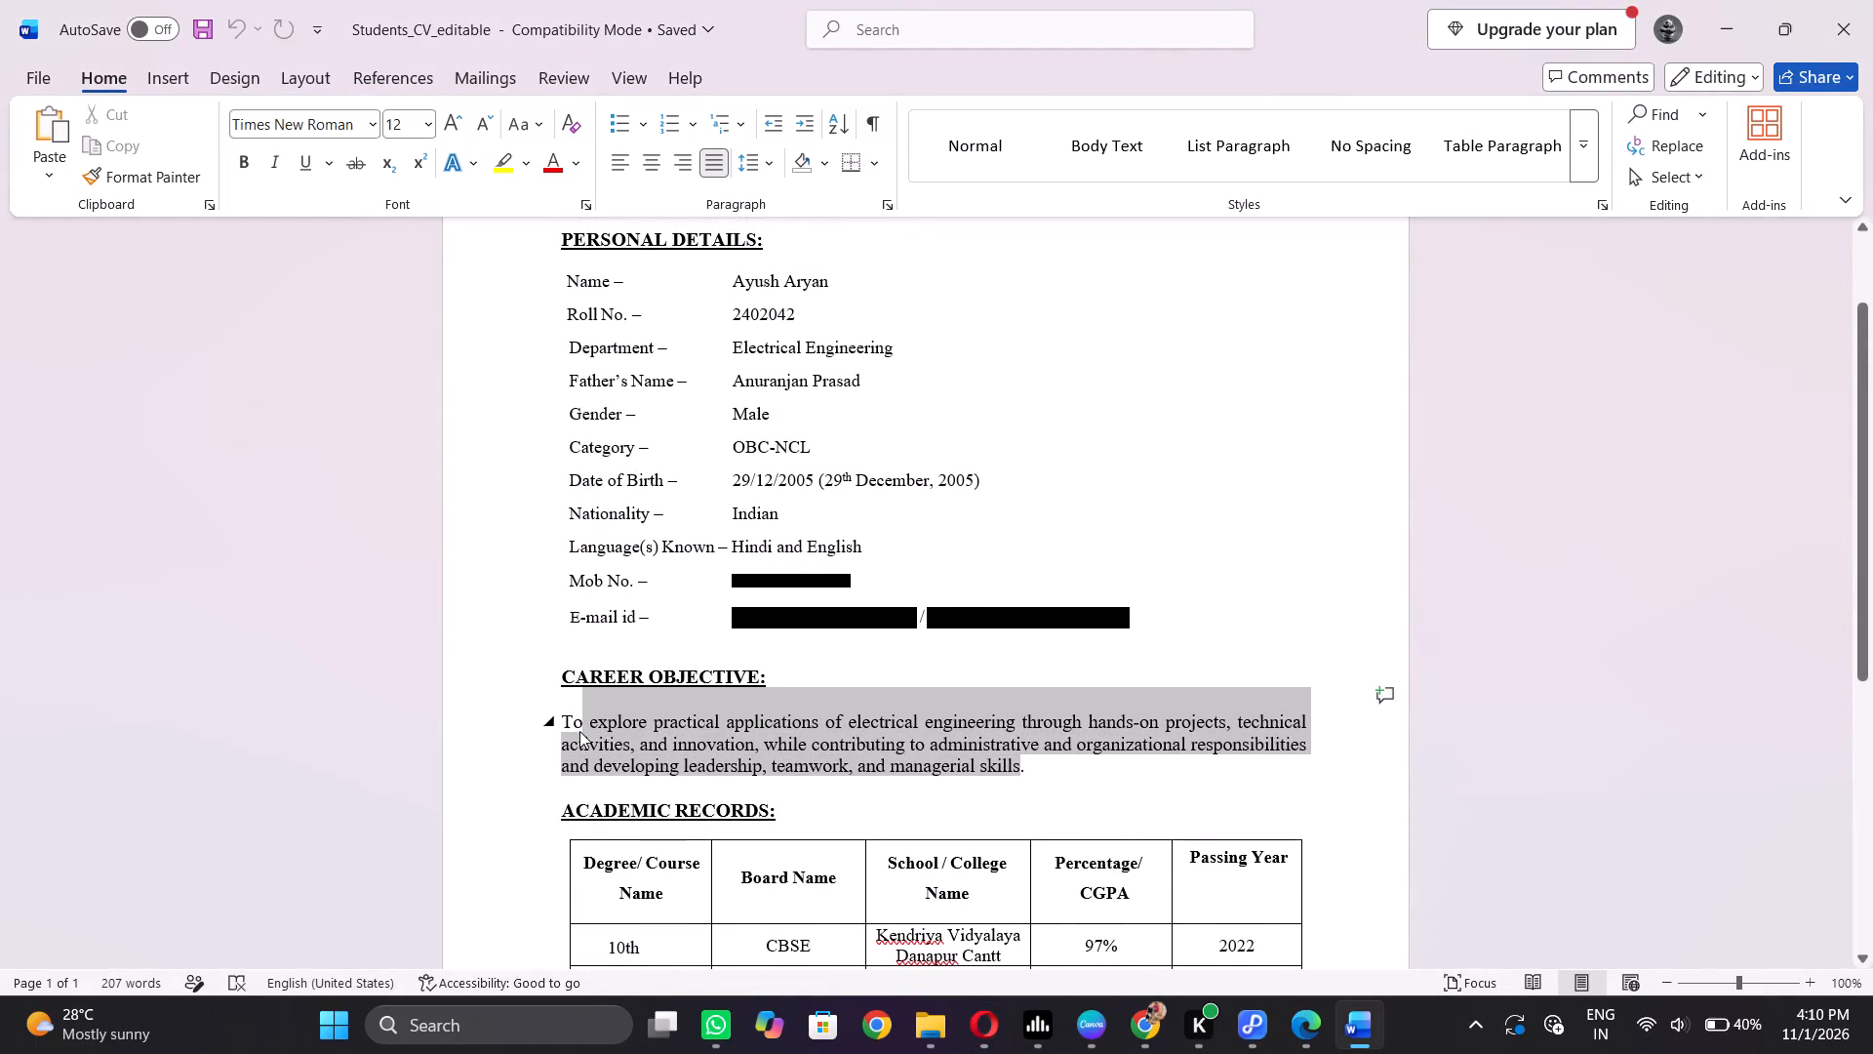
{"action": "left_click_drag", "start_coordinate": [579, 731], "coordinate": [559, 721]}
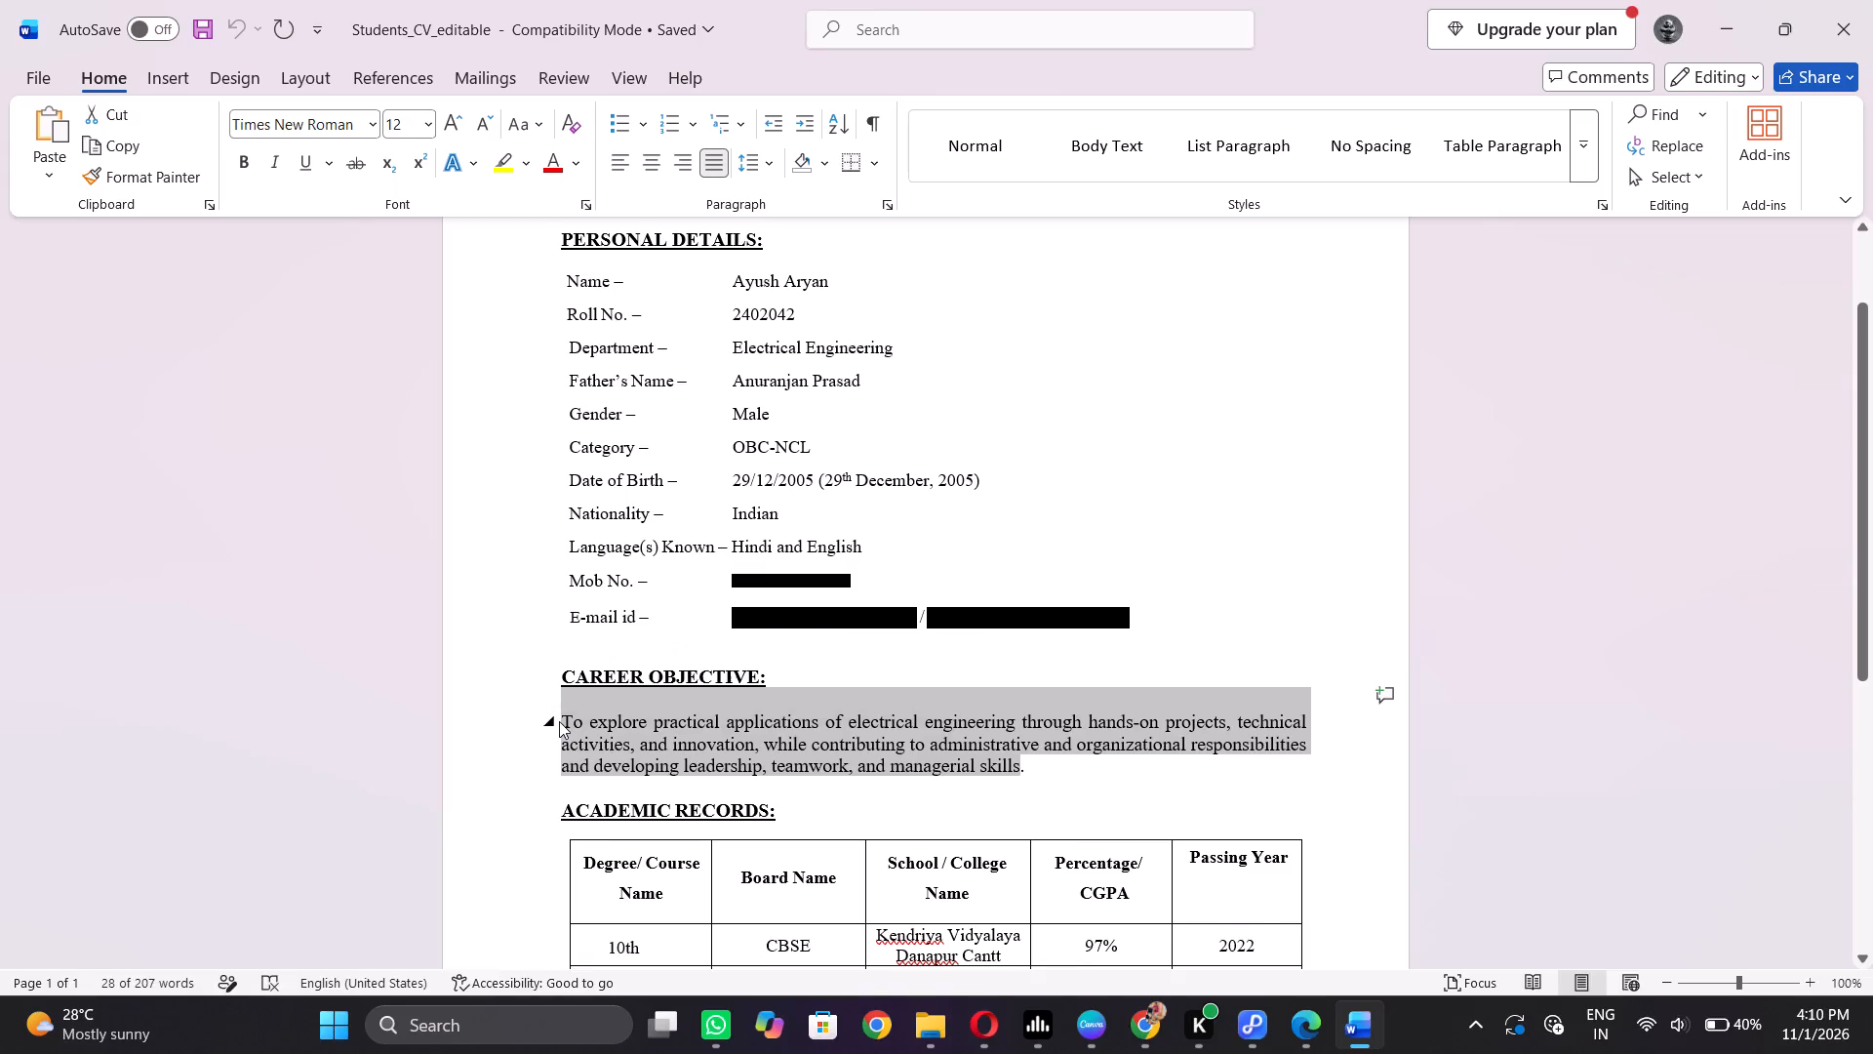
{"action": "key", "text": "ctrl+v"}
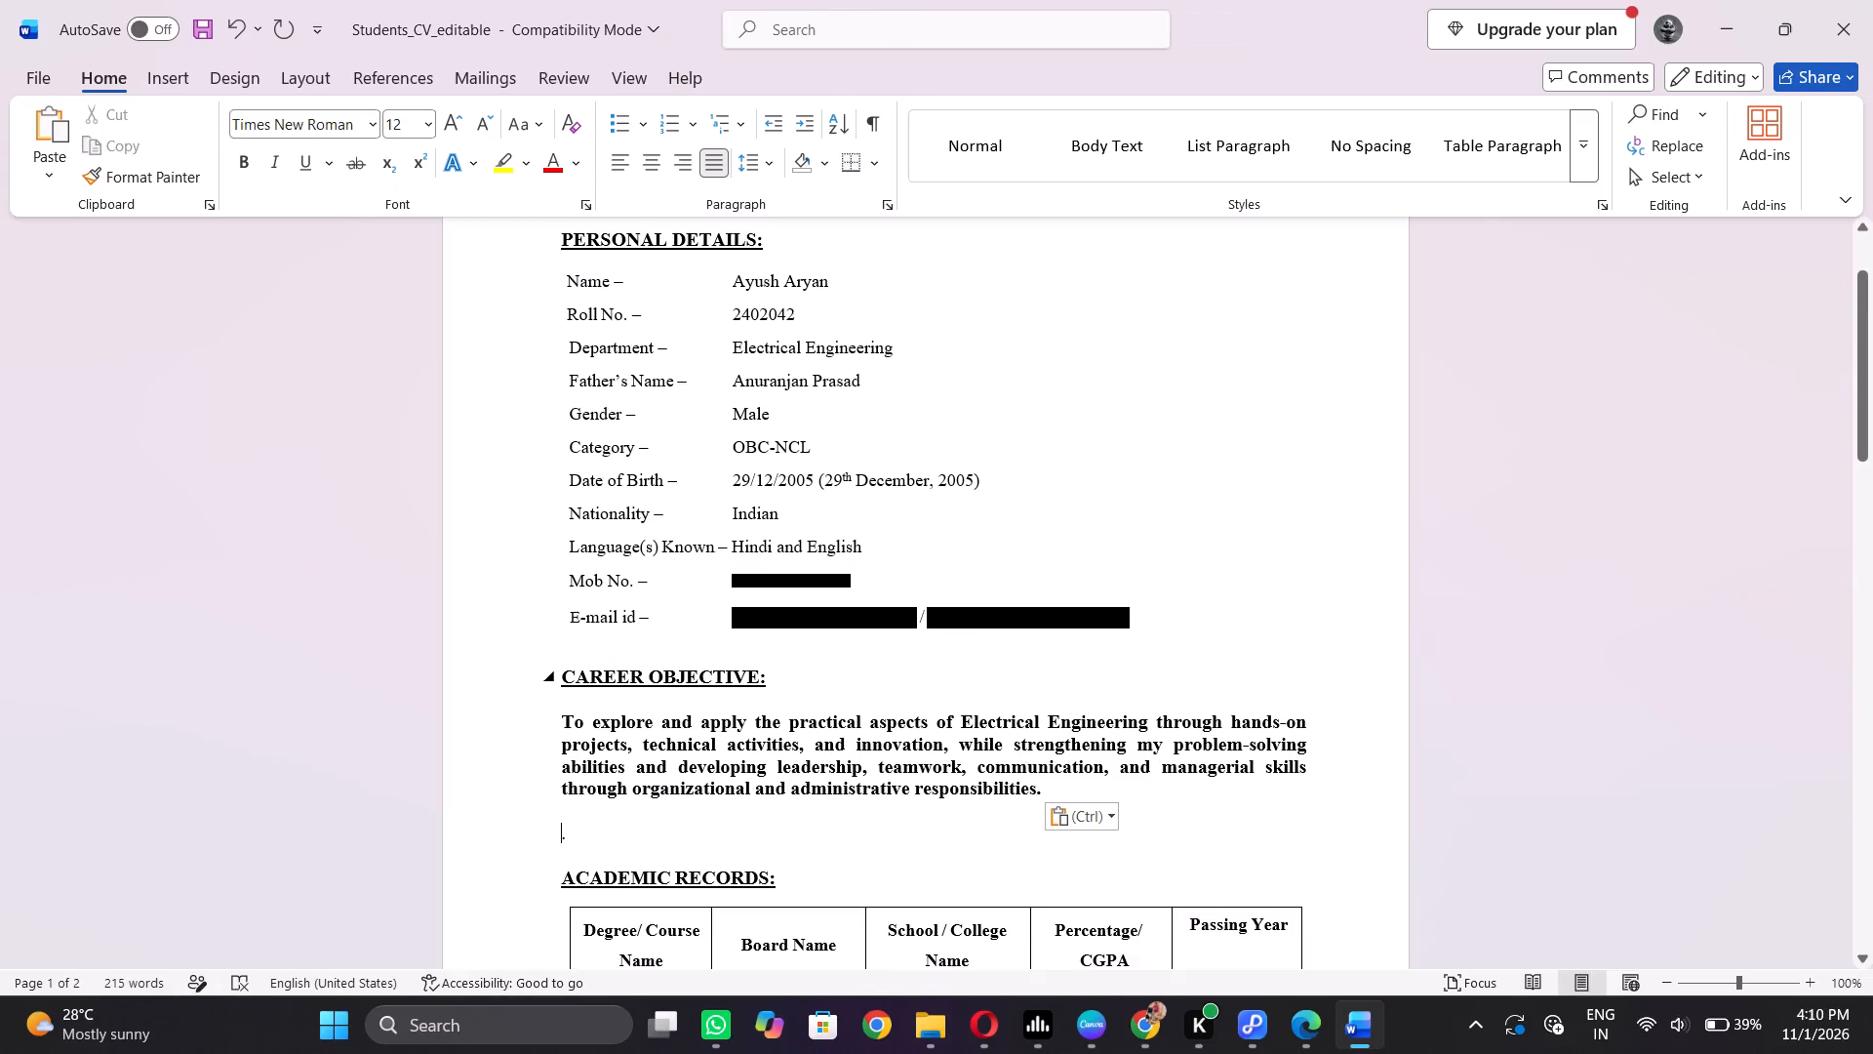
Remove the bold formatting from the entire pasted career objective paragraph.
{"action": "left_click", "coordinate": [1032, 788]}
{"action": "left_click_drag", "start_coordinate": [1047, 788], "coordinate": [1043, 788]}
{"action": "left_click_drag", "start_coordinate": [1043, 788], "coordinate": [560, 721]}
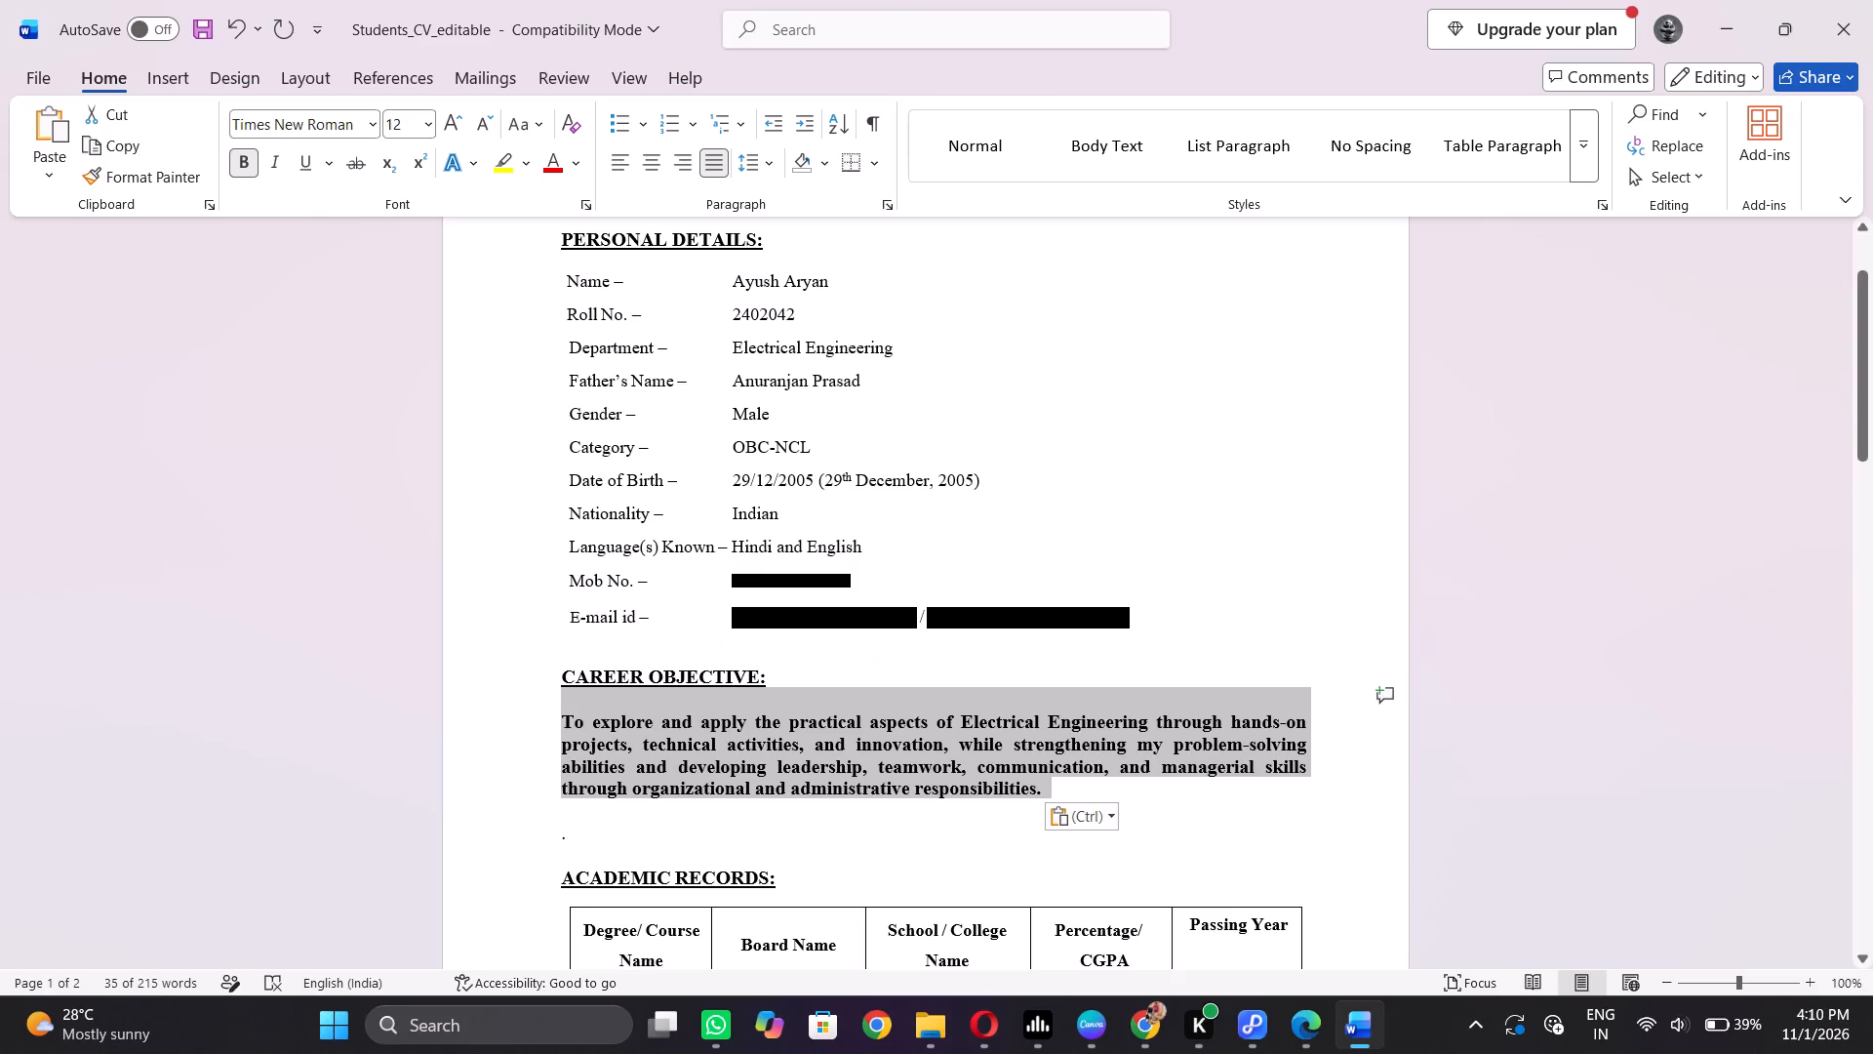
{"action": "left_click", "coordinate": [240, 166]}
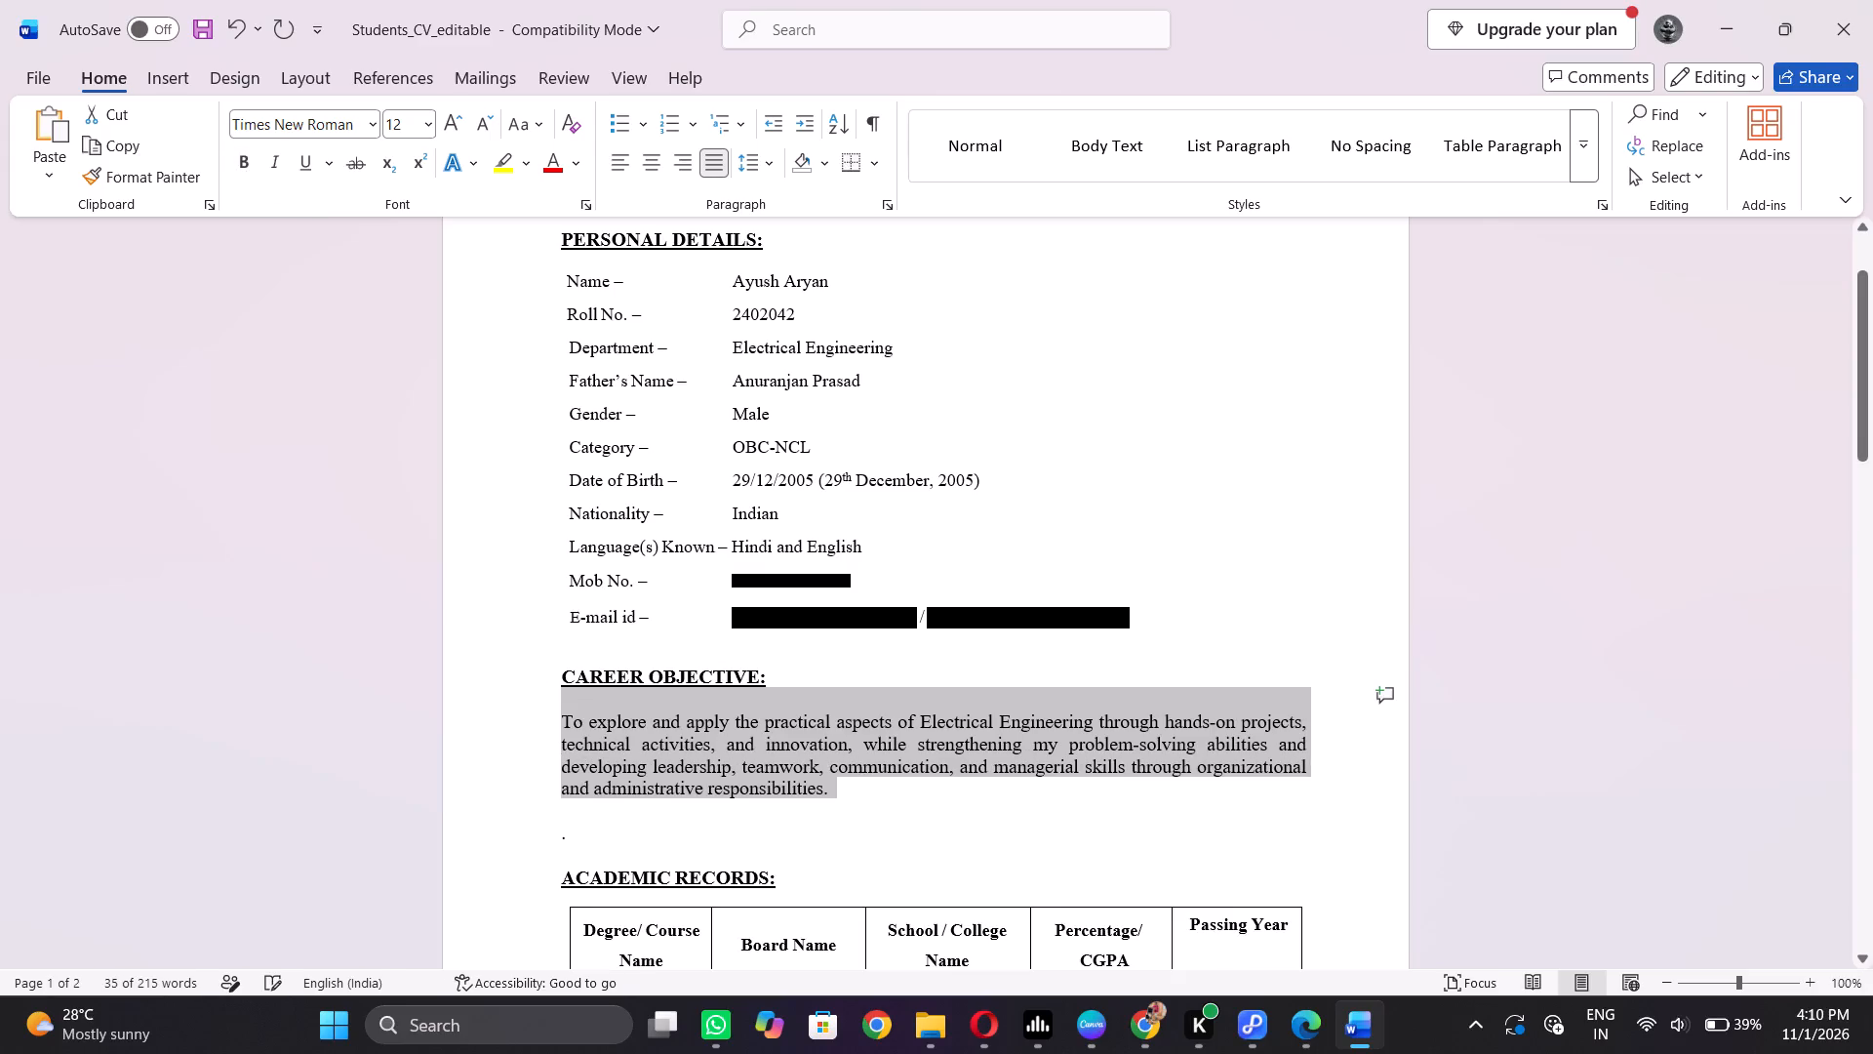
Delete the stray full stop and the extra line between the career objective and the Academic Records heading.
{"action": "left_click", "coordinate": [622, 837]}
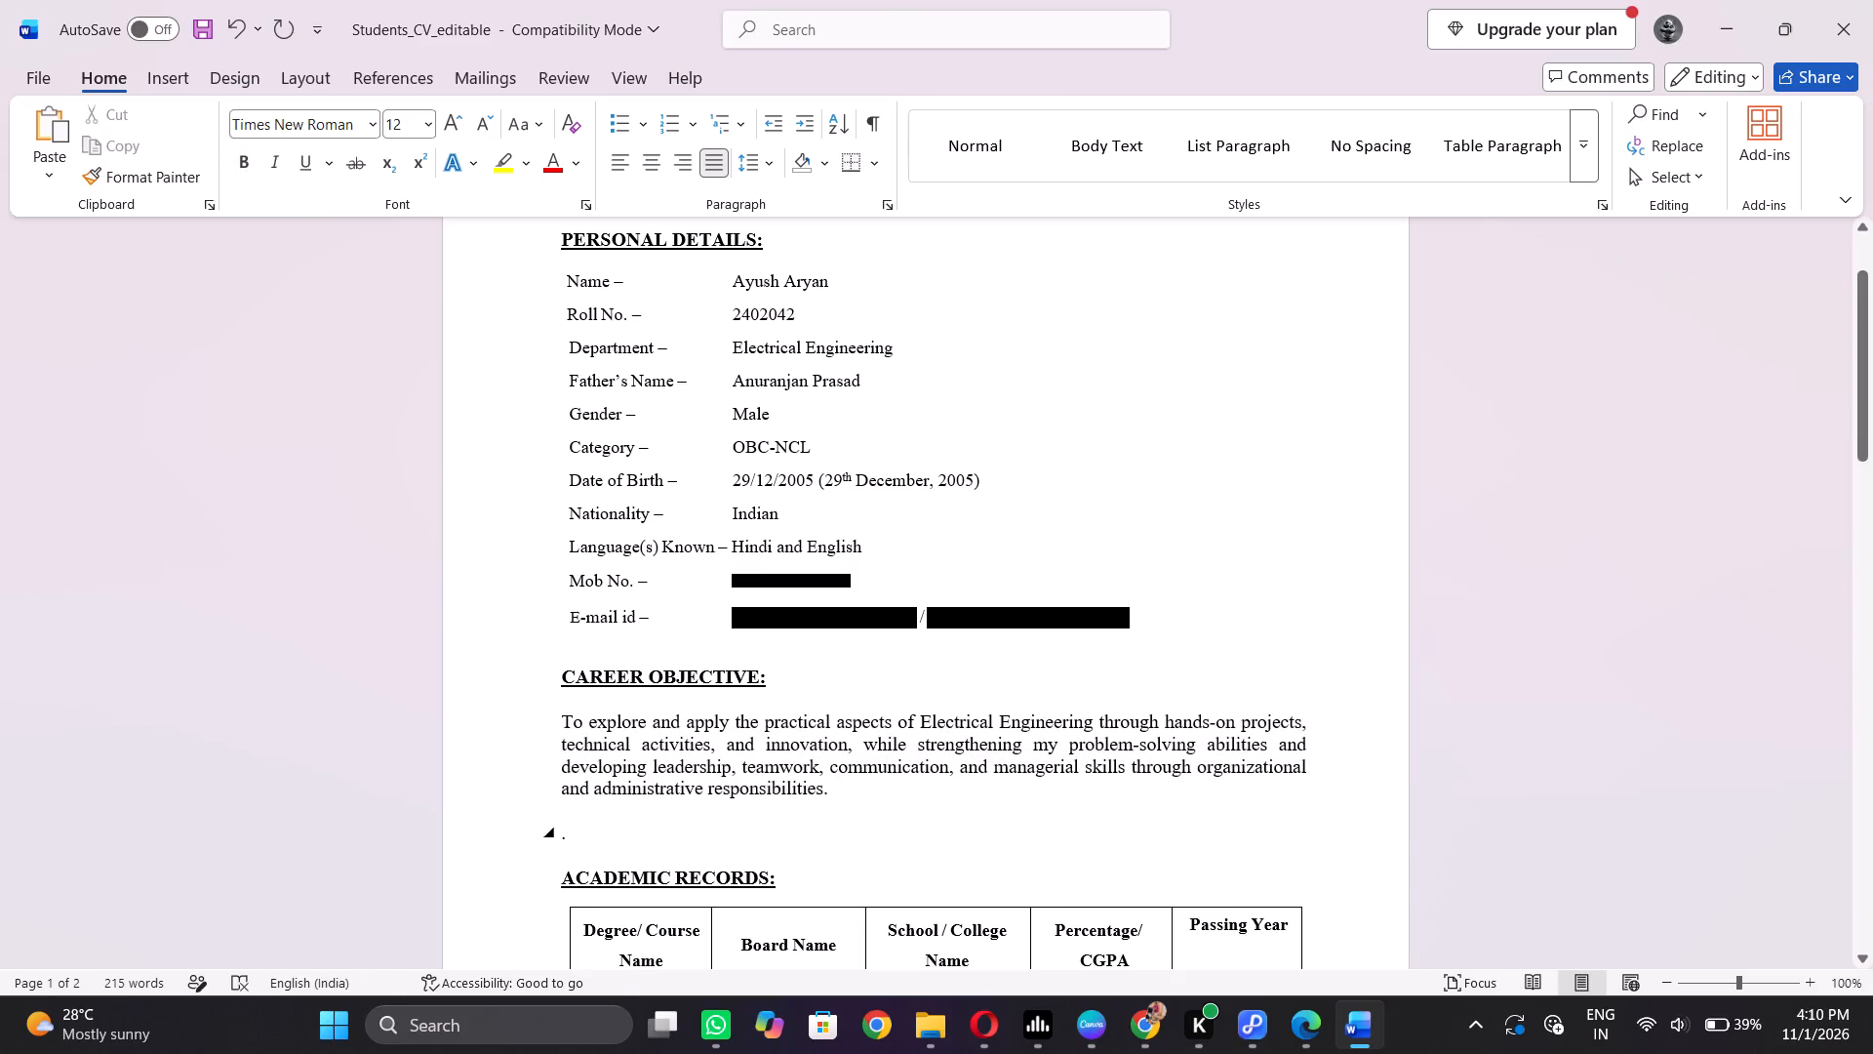
{"action": "key", "text": "BackSpace"}
{"action": "key", "text": "BackSpace"}
{"action": "key", "text": "BackSpace"}
{"action": "key", "text": "BackSpace"}
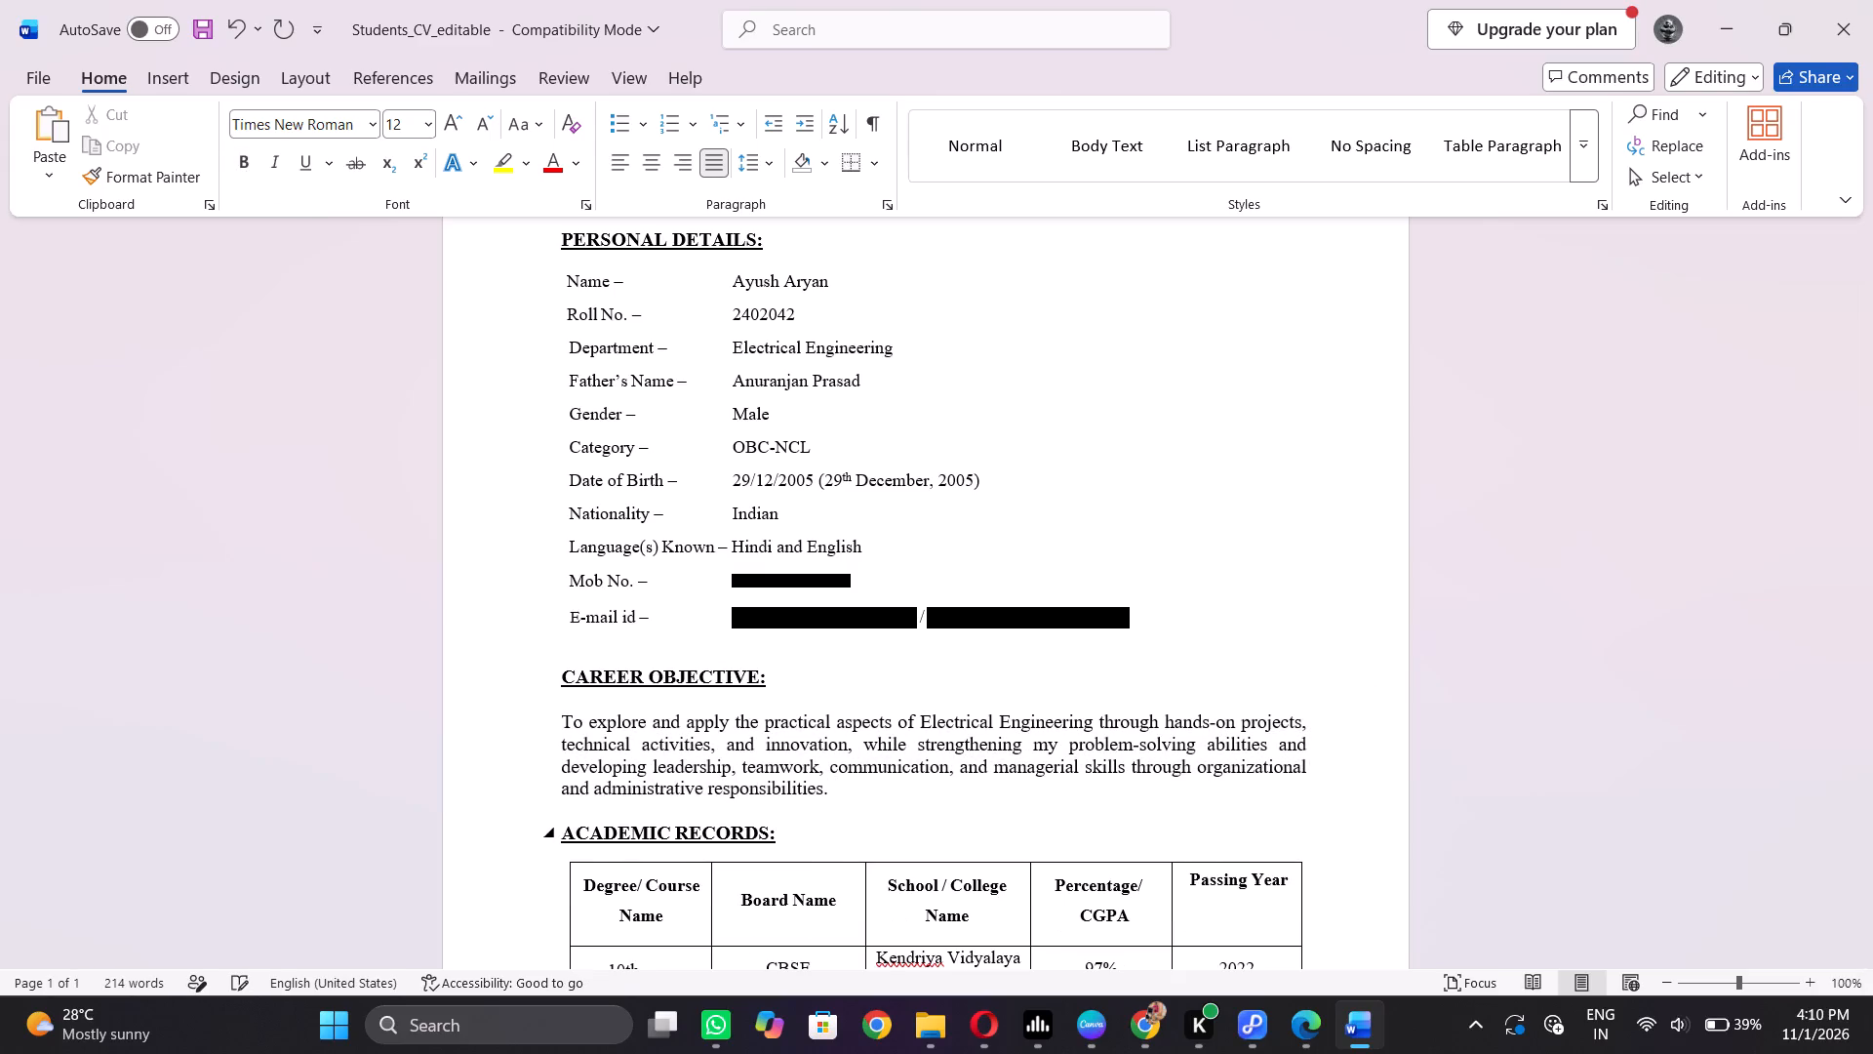
Replace the existing name in the CV's personal details with the new applicant's full name.
{"action": "scroll", "coordinate": [622, 837], "scroll_direction": "down", "scroll_amount": 9}
{"action": "scroll", "coordinate": [622, 837], "scroll_direction": "up", "scroll_amount": 5}
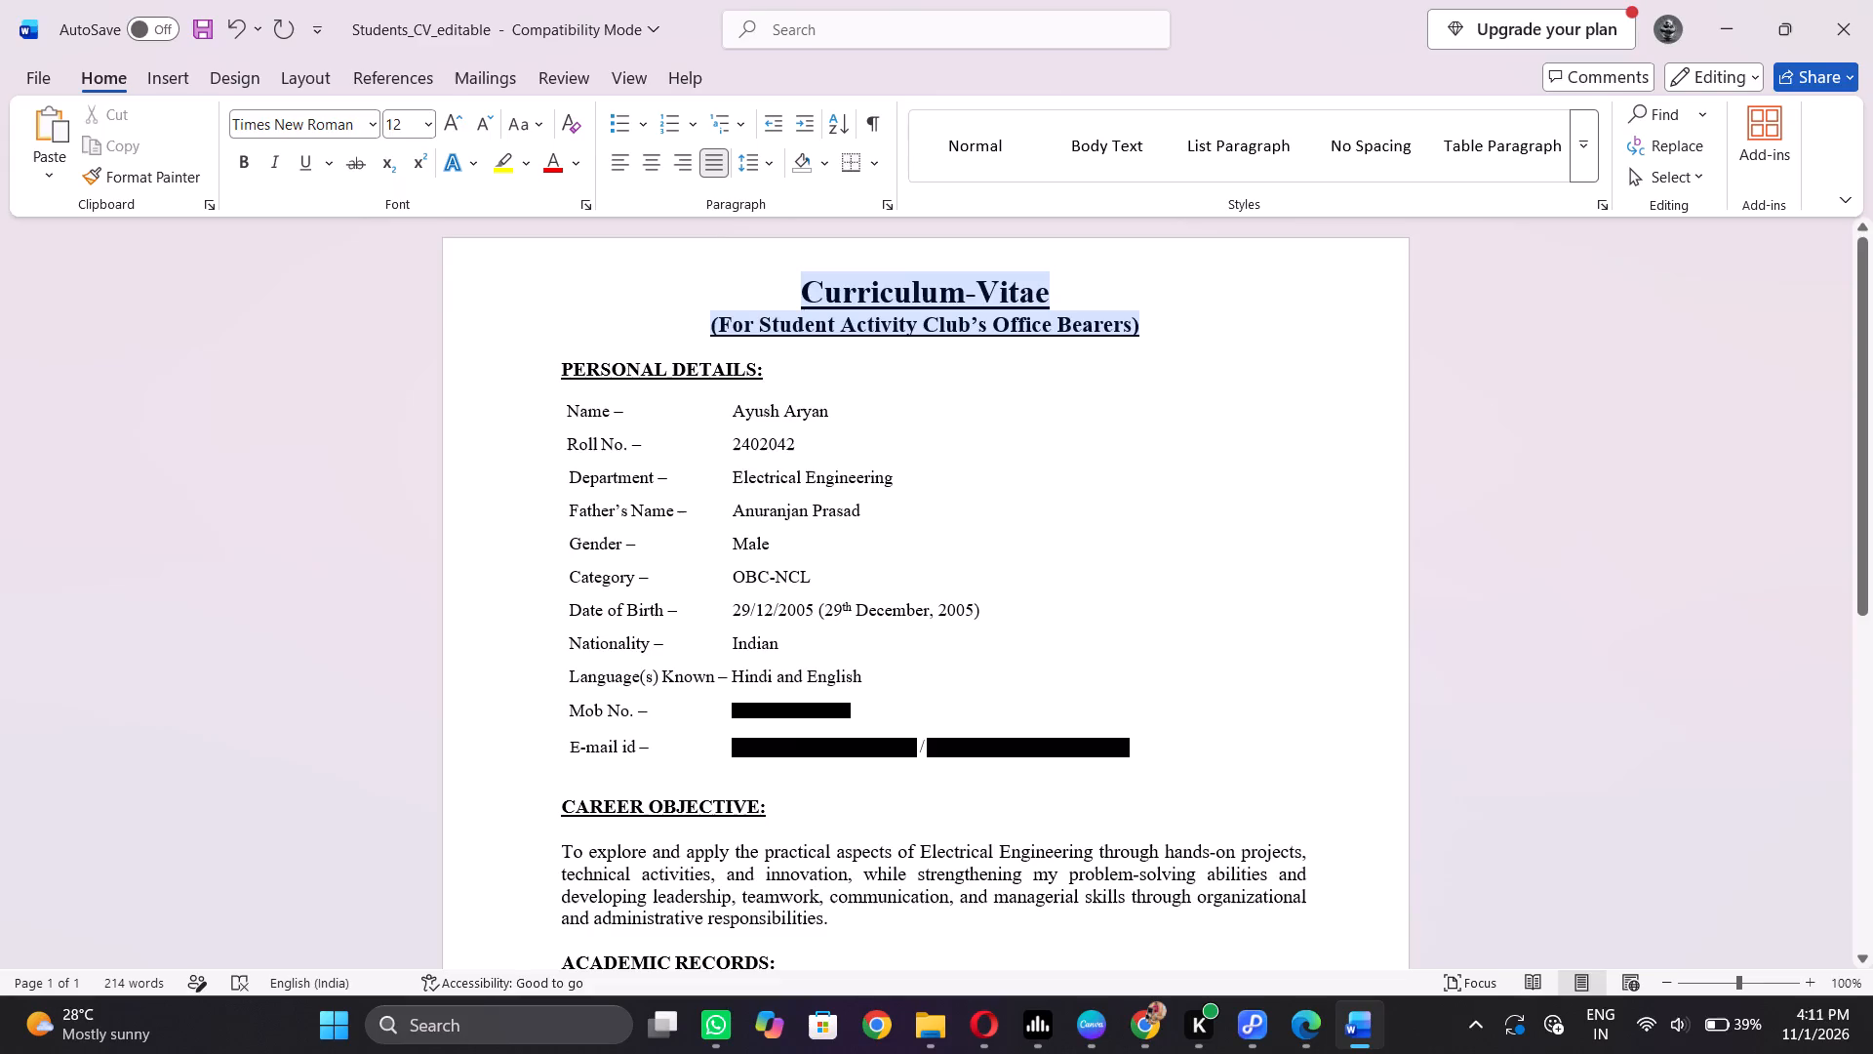
{"action": "left_click_drag", "start_coordinate": [829, 404], "coordinate": [773, 407]}
{"action": "left_click_drag", "start_coordinate": [773, 407], "coordinate": [737, 407]}
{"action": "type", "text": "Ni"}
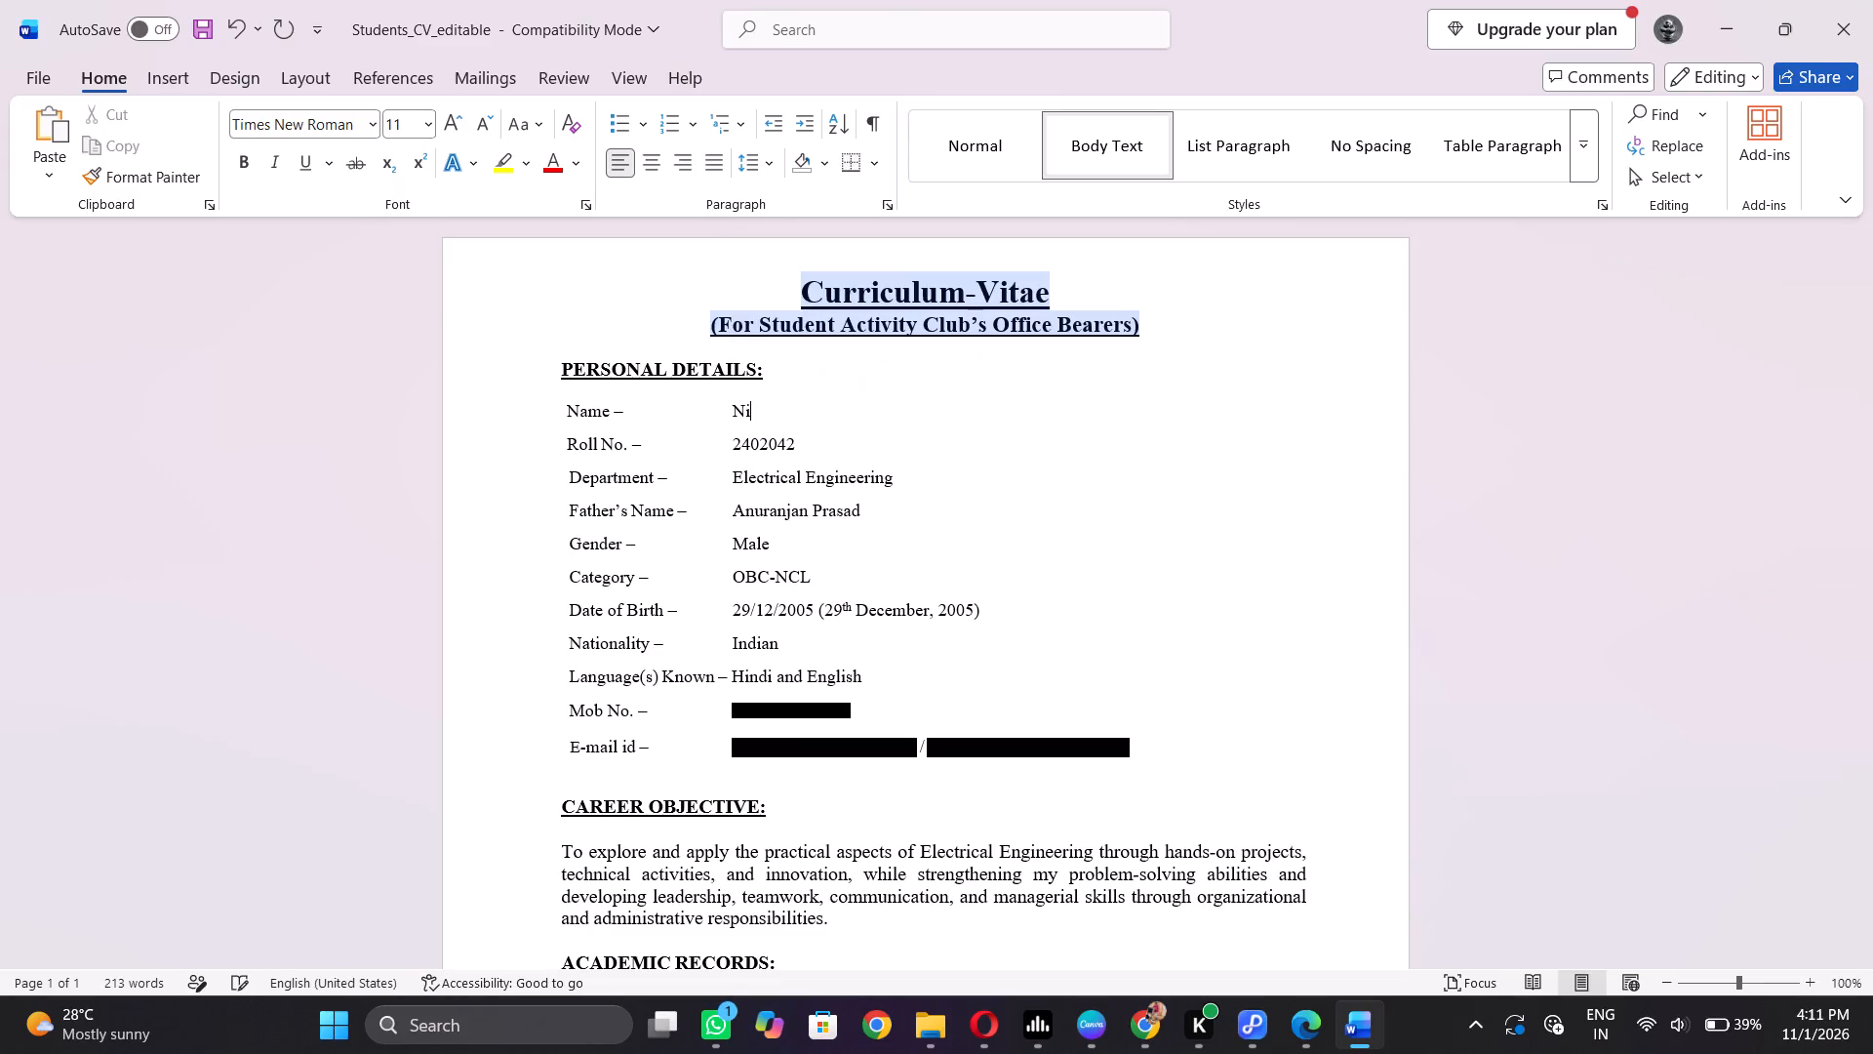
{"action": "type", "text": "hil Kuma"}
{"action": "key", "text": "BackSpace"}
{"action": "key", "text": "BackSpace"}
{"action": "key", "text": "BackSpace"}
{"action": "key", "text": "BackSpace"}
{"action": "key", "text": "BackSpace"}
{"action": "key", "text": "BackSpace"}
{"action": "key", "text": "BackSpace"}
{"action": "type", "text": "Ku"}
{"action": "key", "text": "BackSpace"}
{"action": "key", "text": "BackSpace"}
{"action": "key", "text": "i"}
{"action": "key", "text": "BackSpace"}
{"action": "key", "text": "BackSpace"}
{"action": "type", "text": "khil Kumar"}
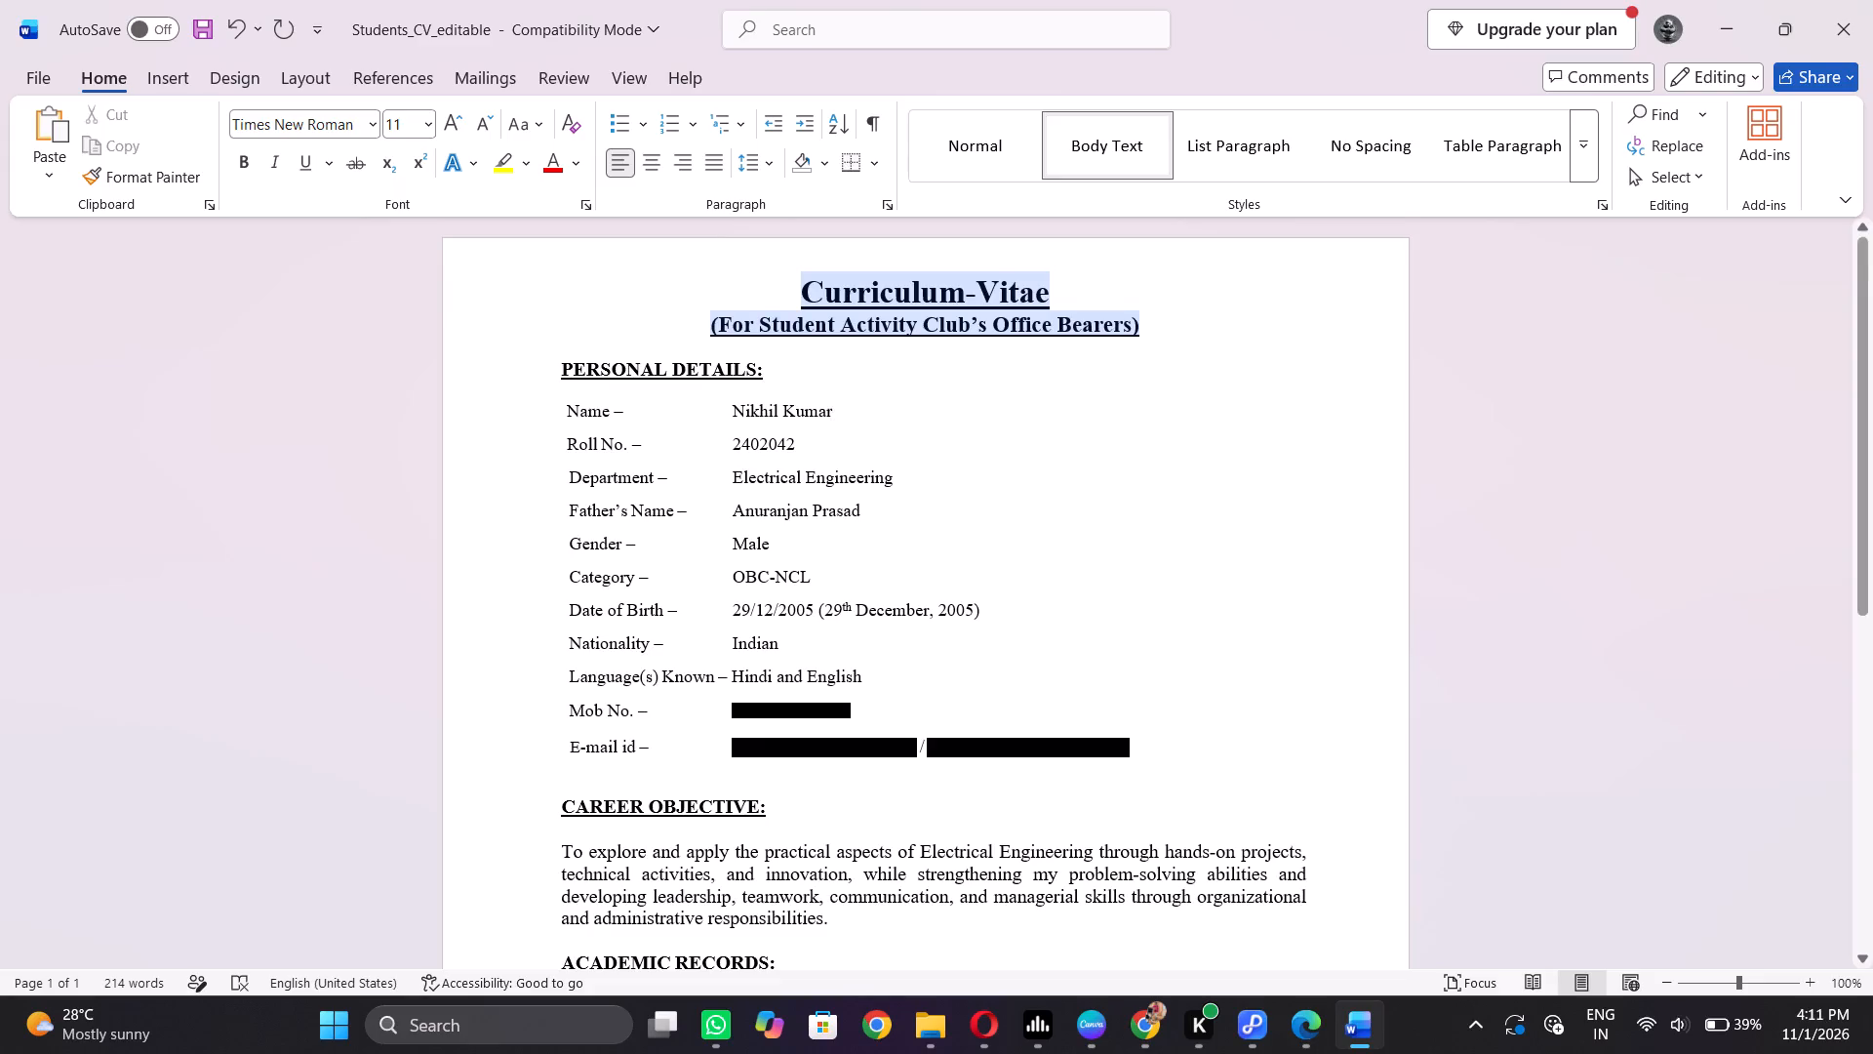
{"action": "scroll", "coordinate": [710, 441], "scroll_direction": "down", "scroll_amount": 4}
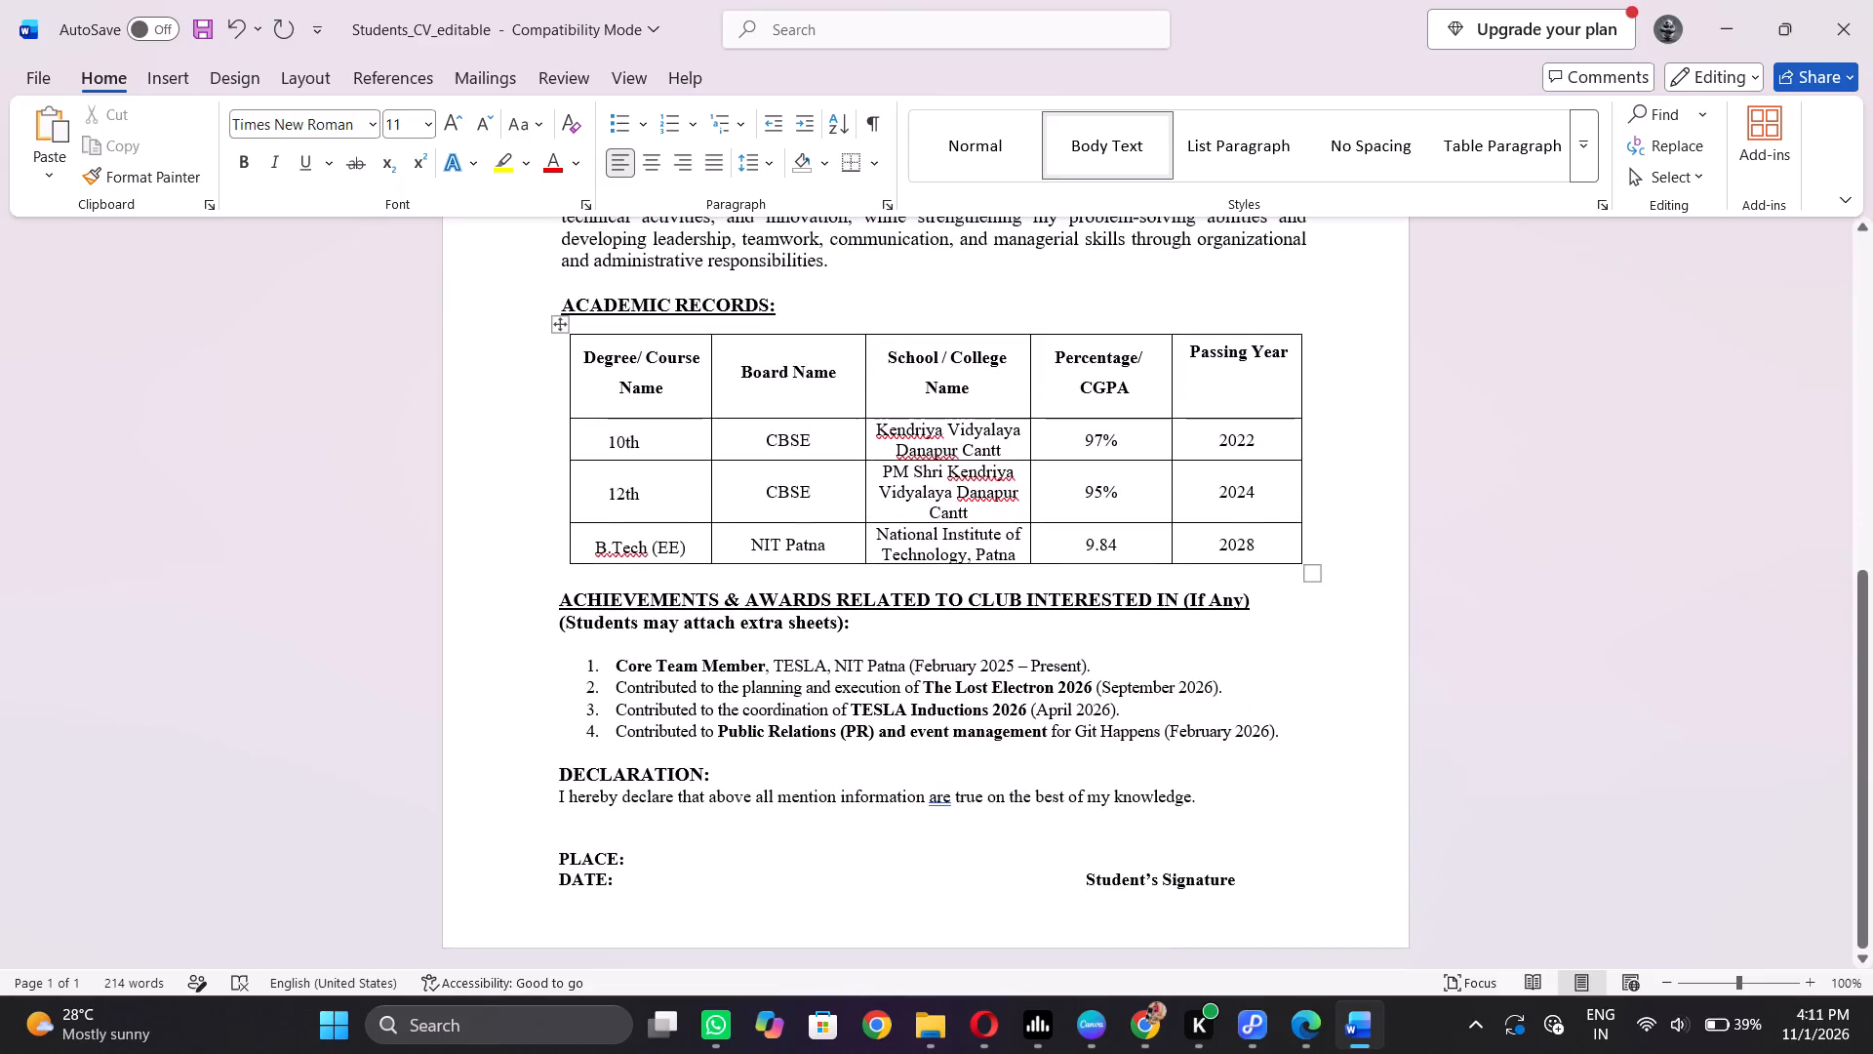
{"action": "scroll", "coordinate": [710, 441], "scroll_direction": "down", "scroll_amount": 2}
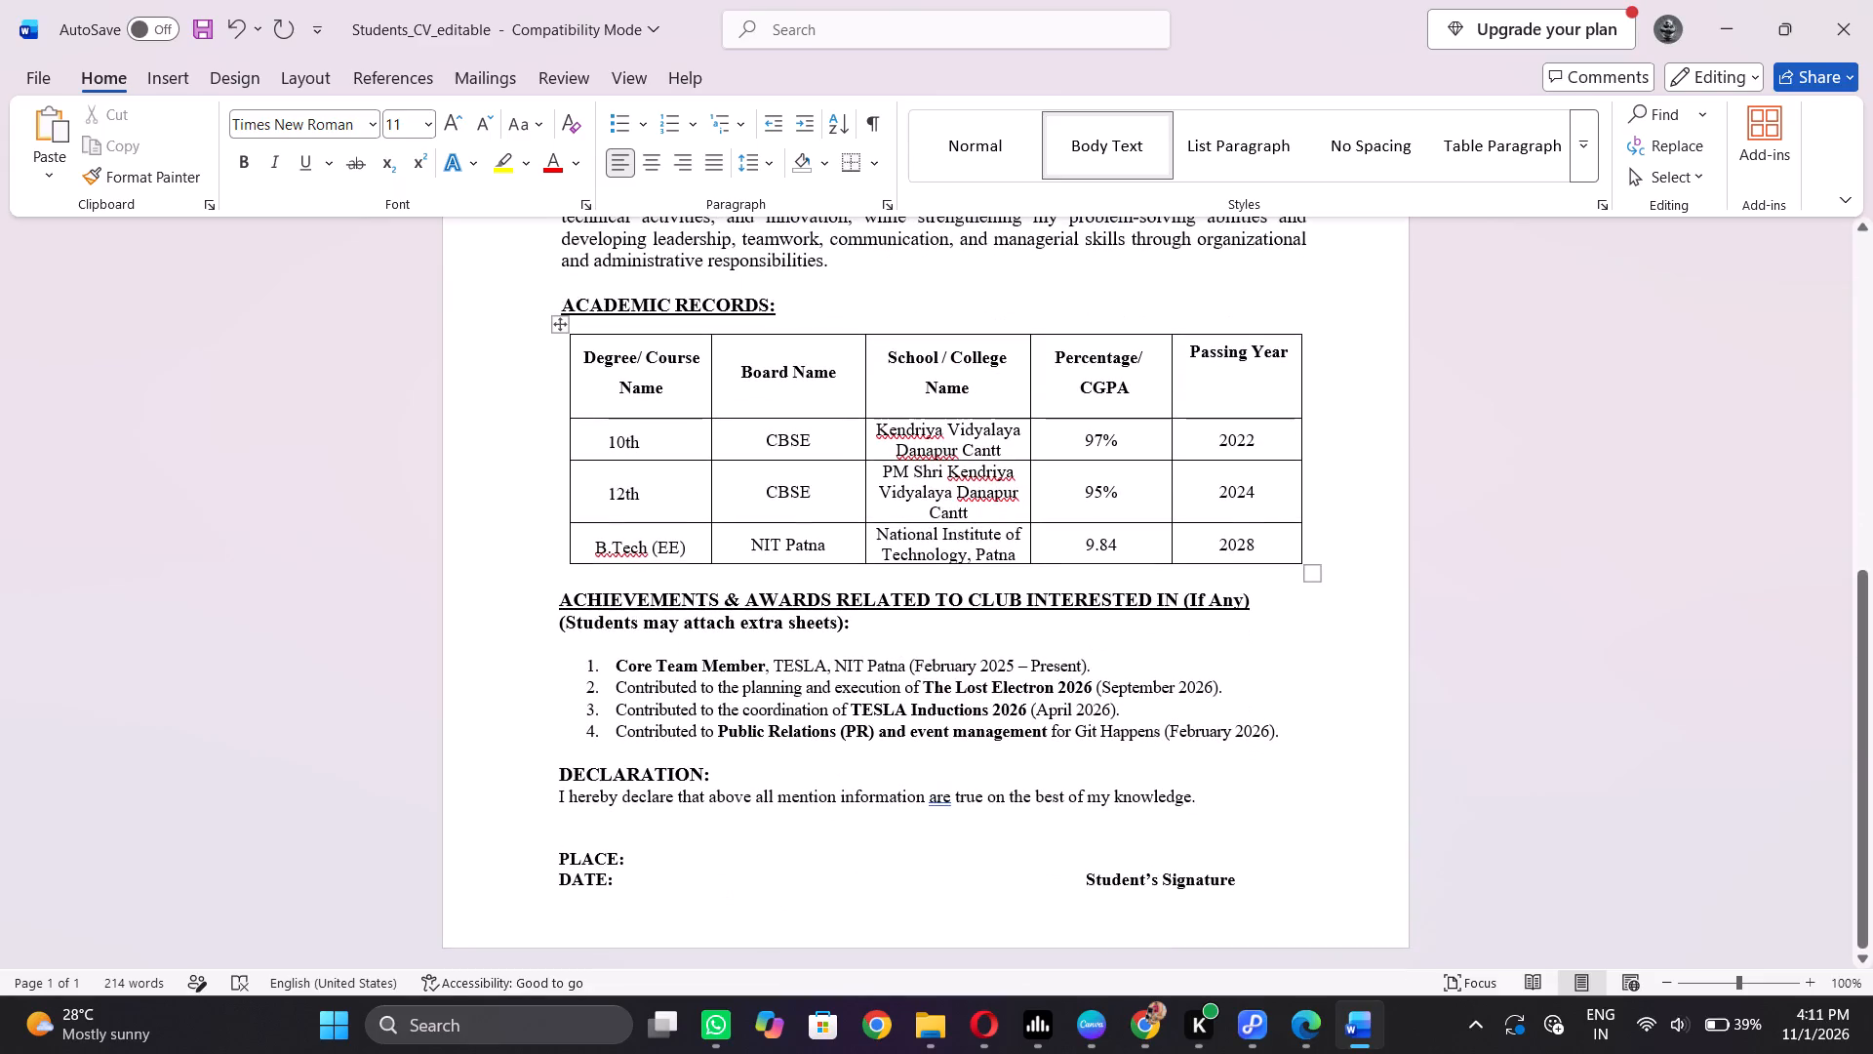
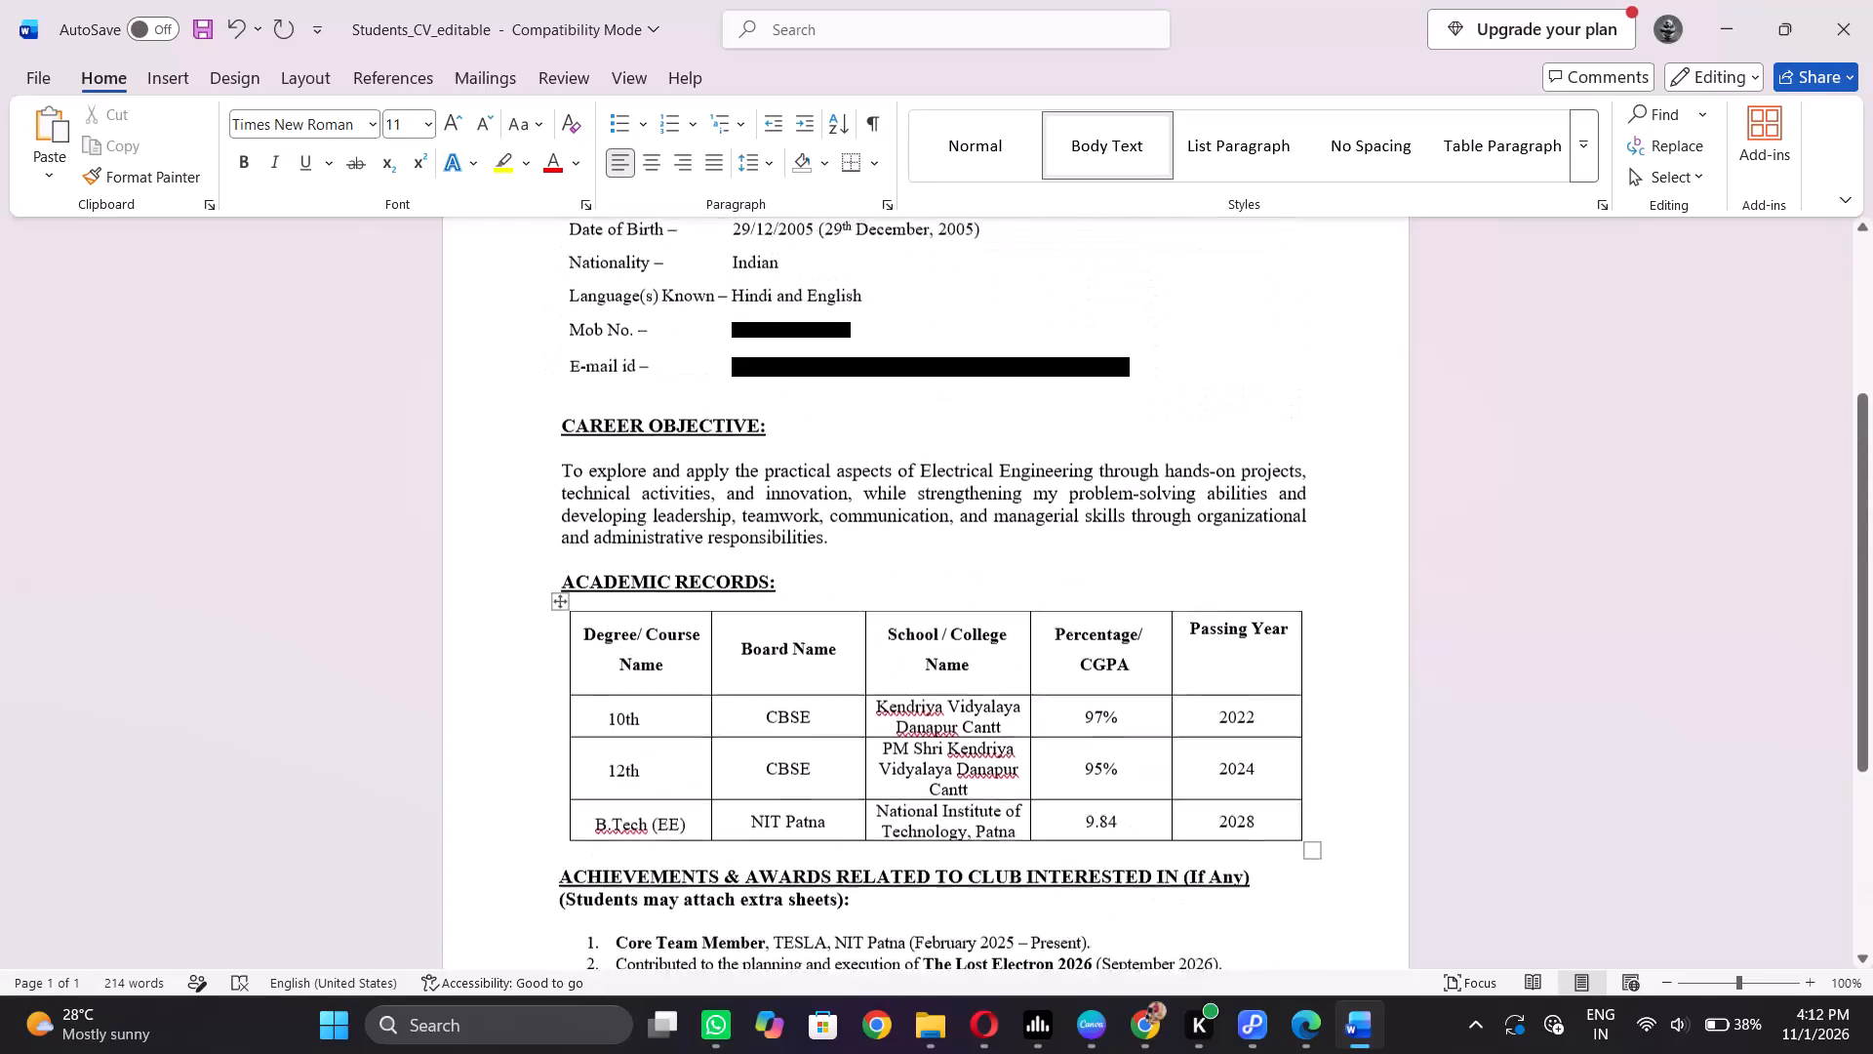
Replace the last two digits of the roll number in the CV's personal details with the applicant's own.
{"action": "scroll", "coordinate": [710, 441], "scroll_direction": "up", "scroll_amount": 1}
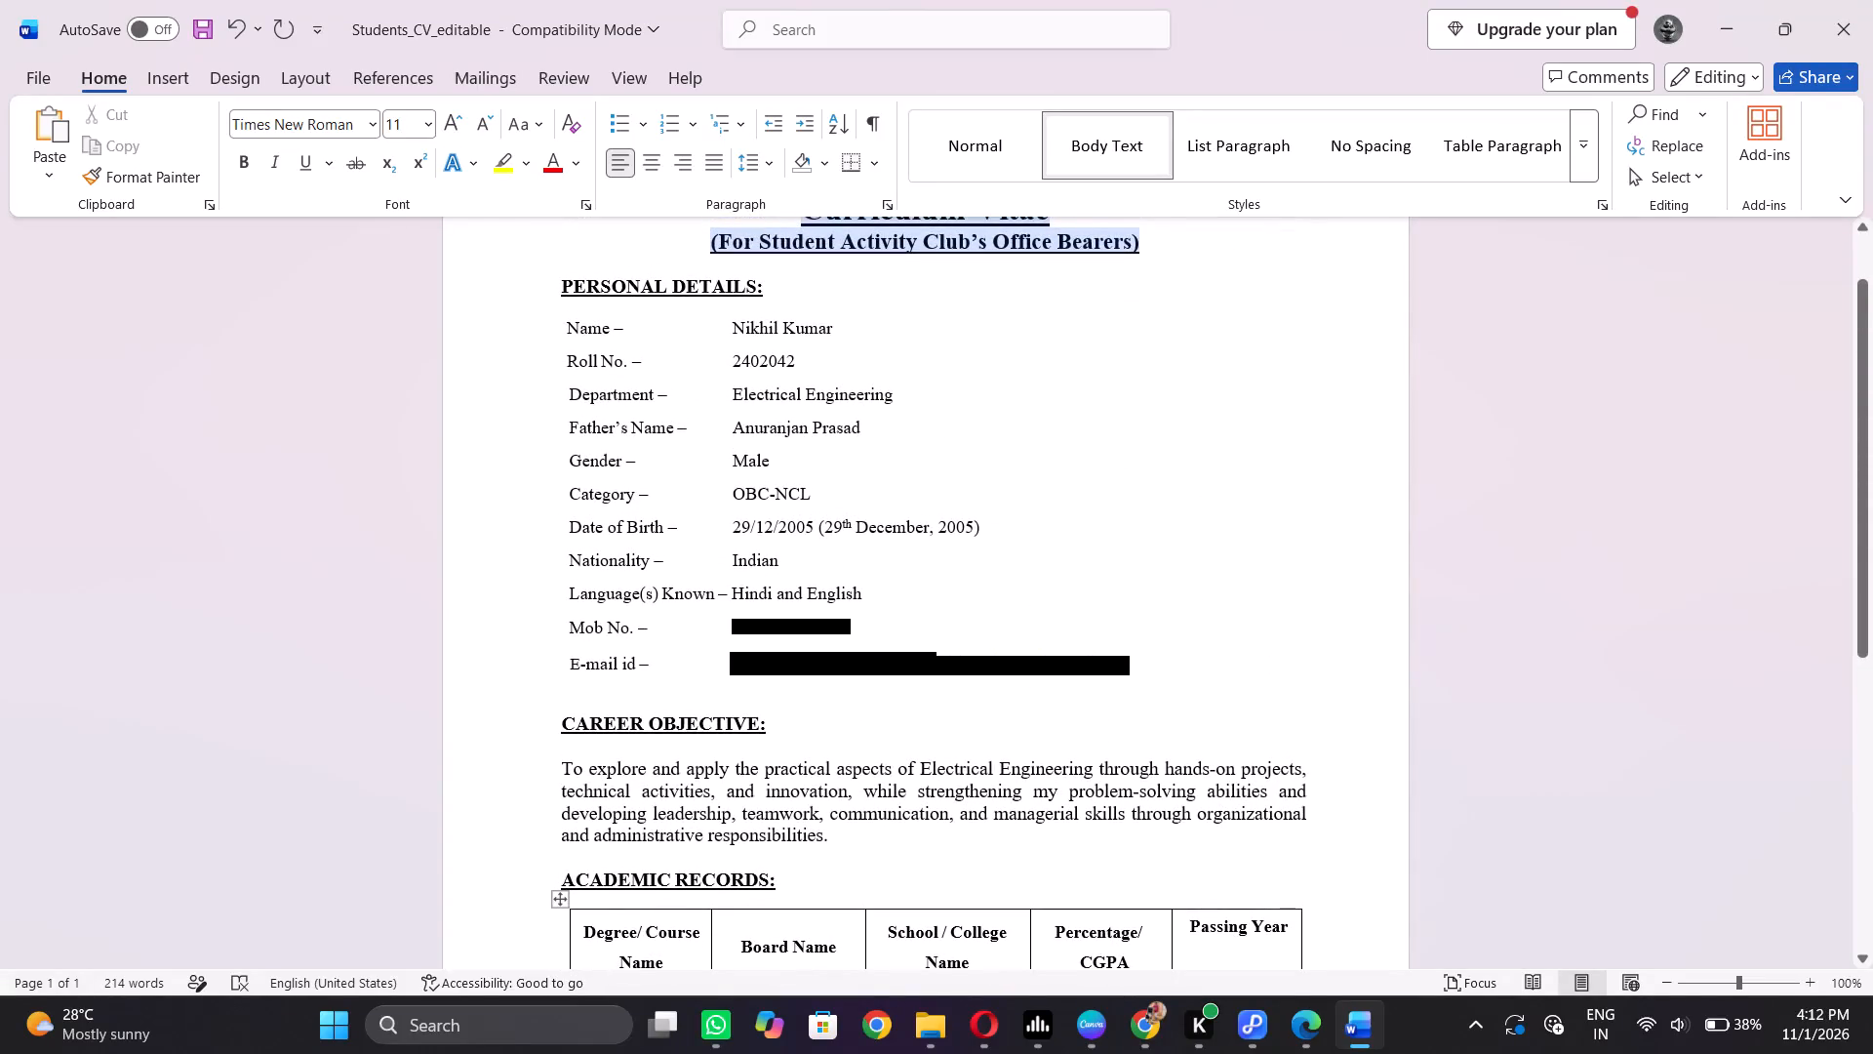
{"action": "left_click", "coordinate": [806, 370]}
{"action": "key", "text": "BackSpace"}
{"action": "key", "text": "BackSpace"}
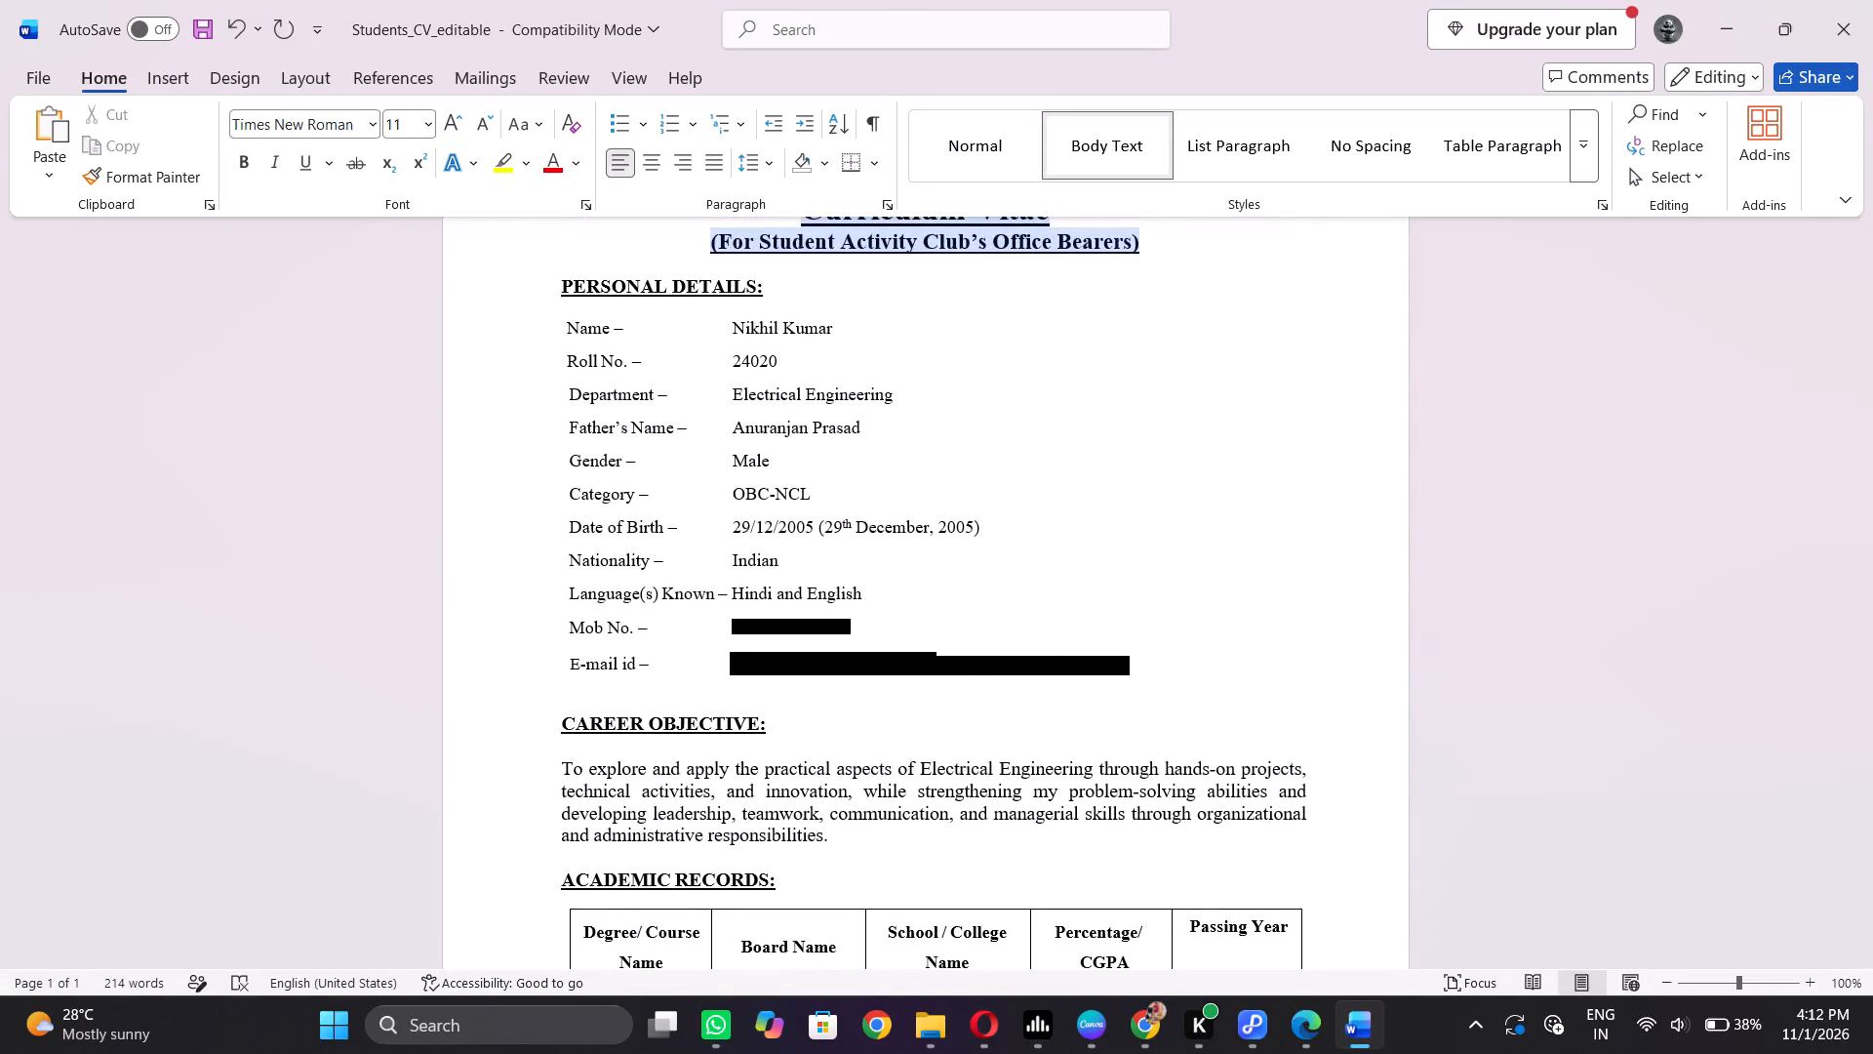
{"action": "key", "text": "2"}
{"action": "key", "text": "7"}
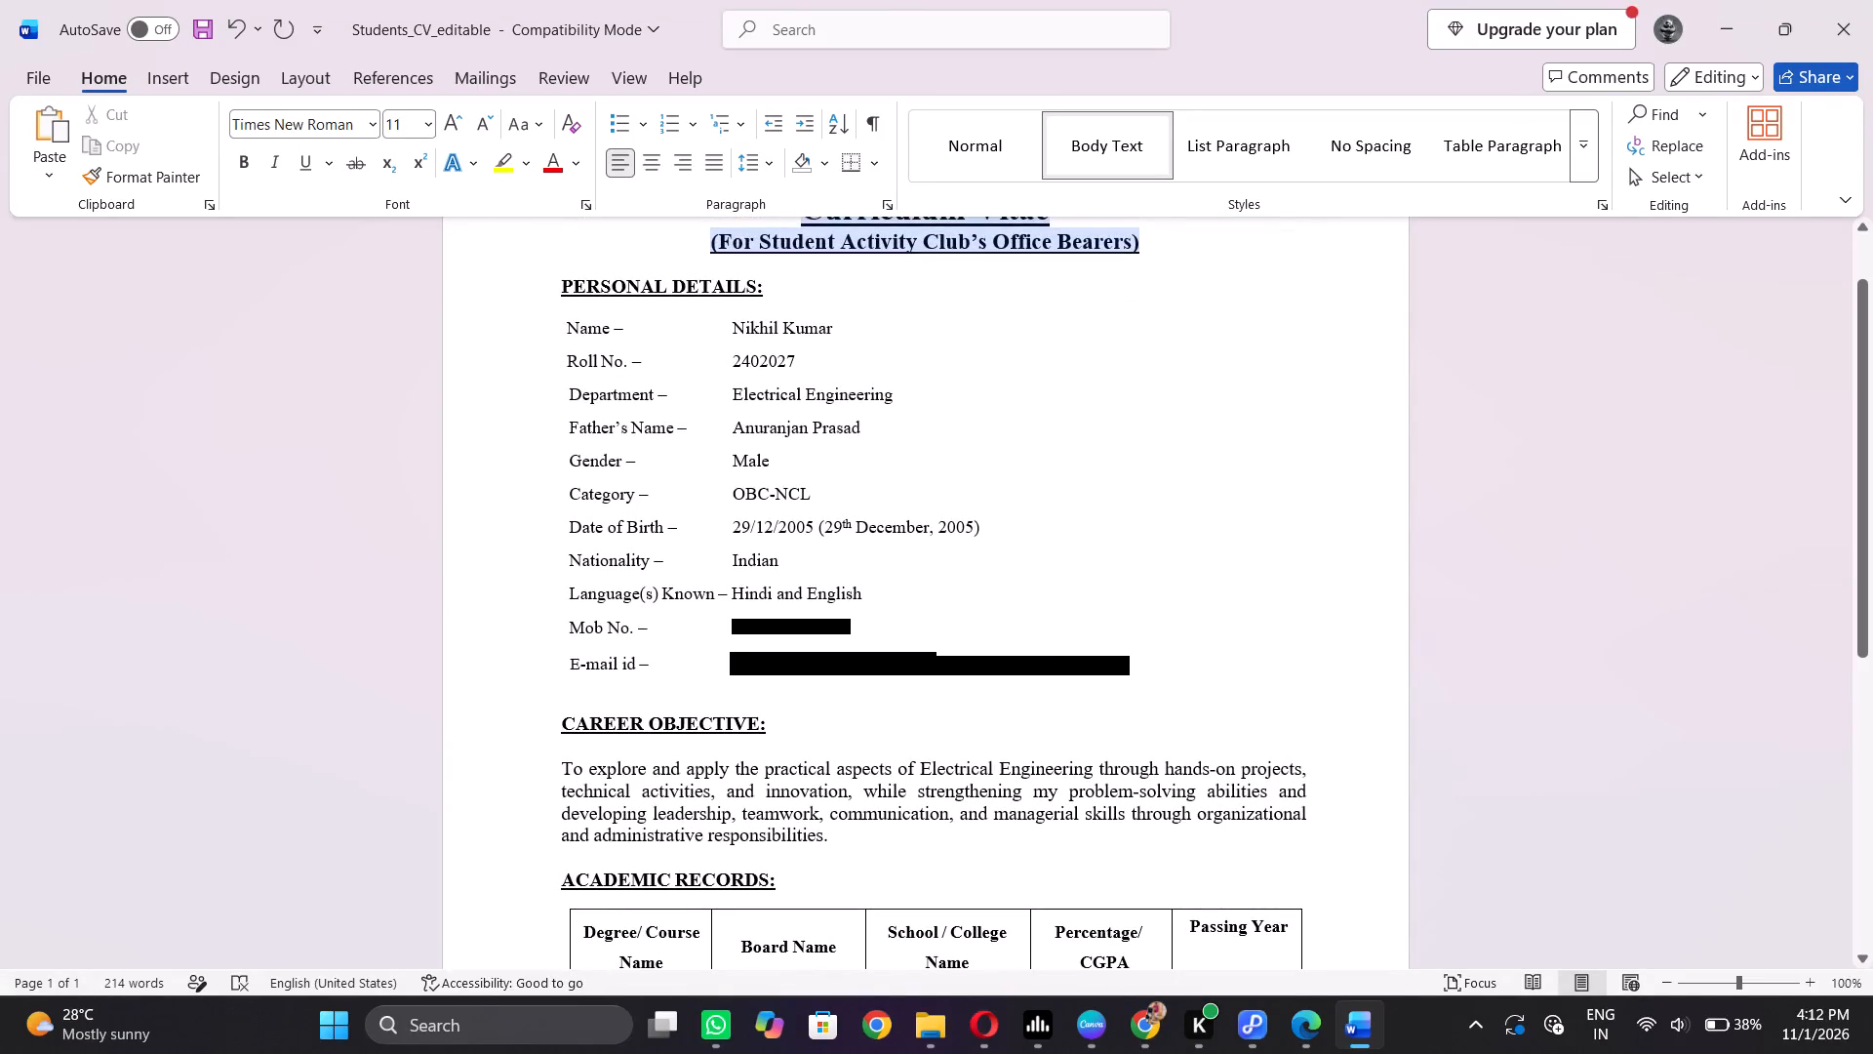
Replace the father's name in the personal details with the full name of the applicant's father.
{"action": "left_click_drag", "start_coordinate": [858, 430], "coordinate": [750, 433]}
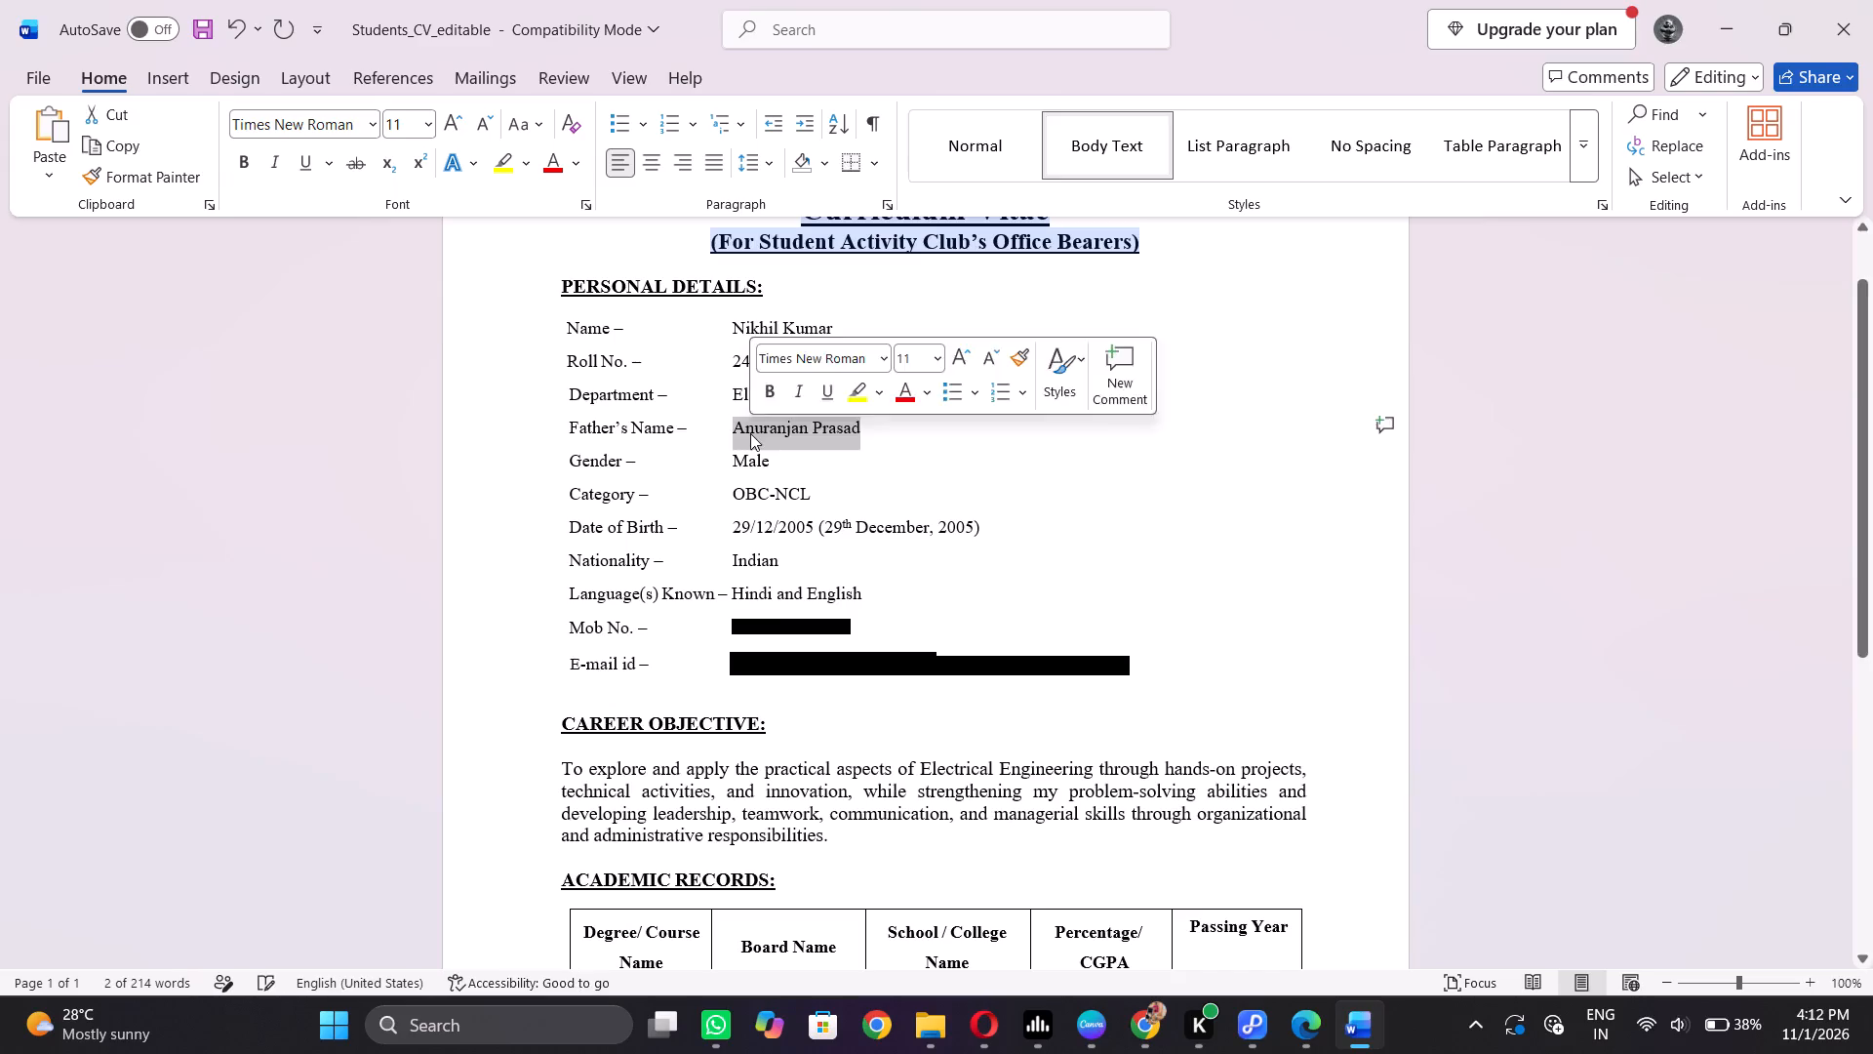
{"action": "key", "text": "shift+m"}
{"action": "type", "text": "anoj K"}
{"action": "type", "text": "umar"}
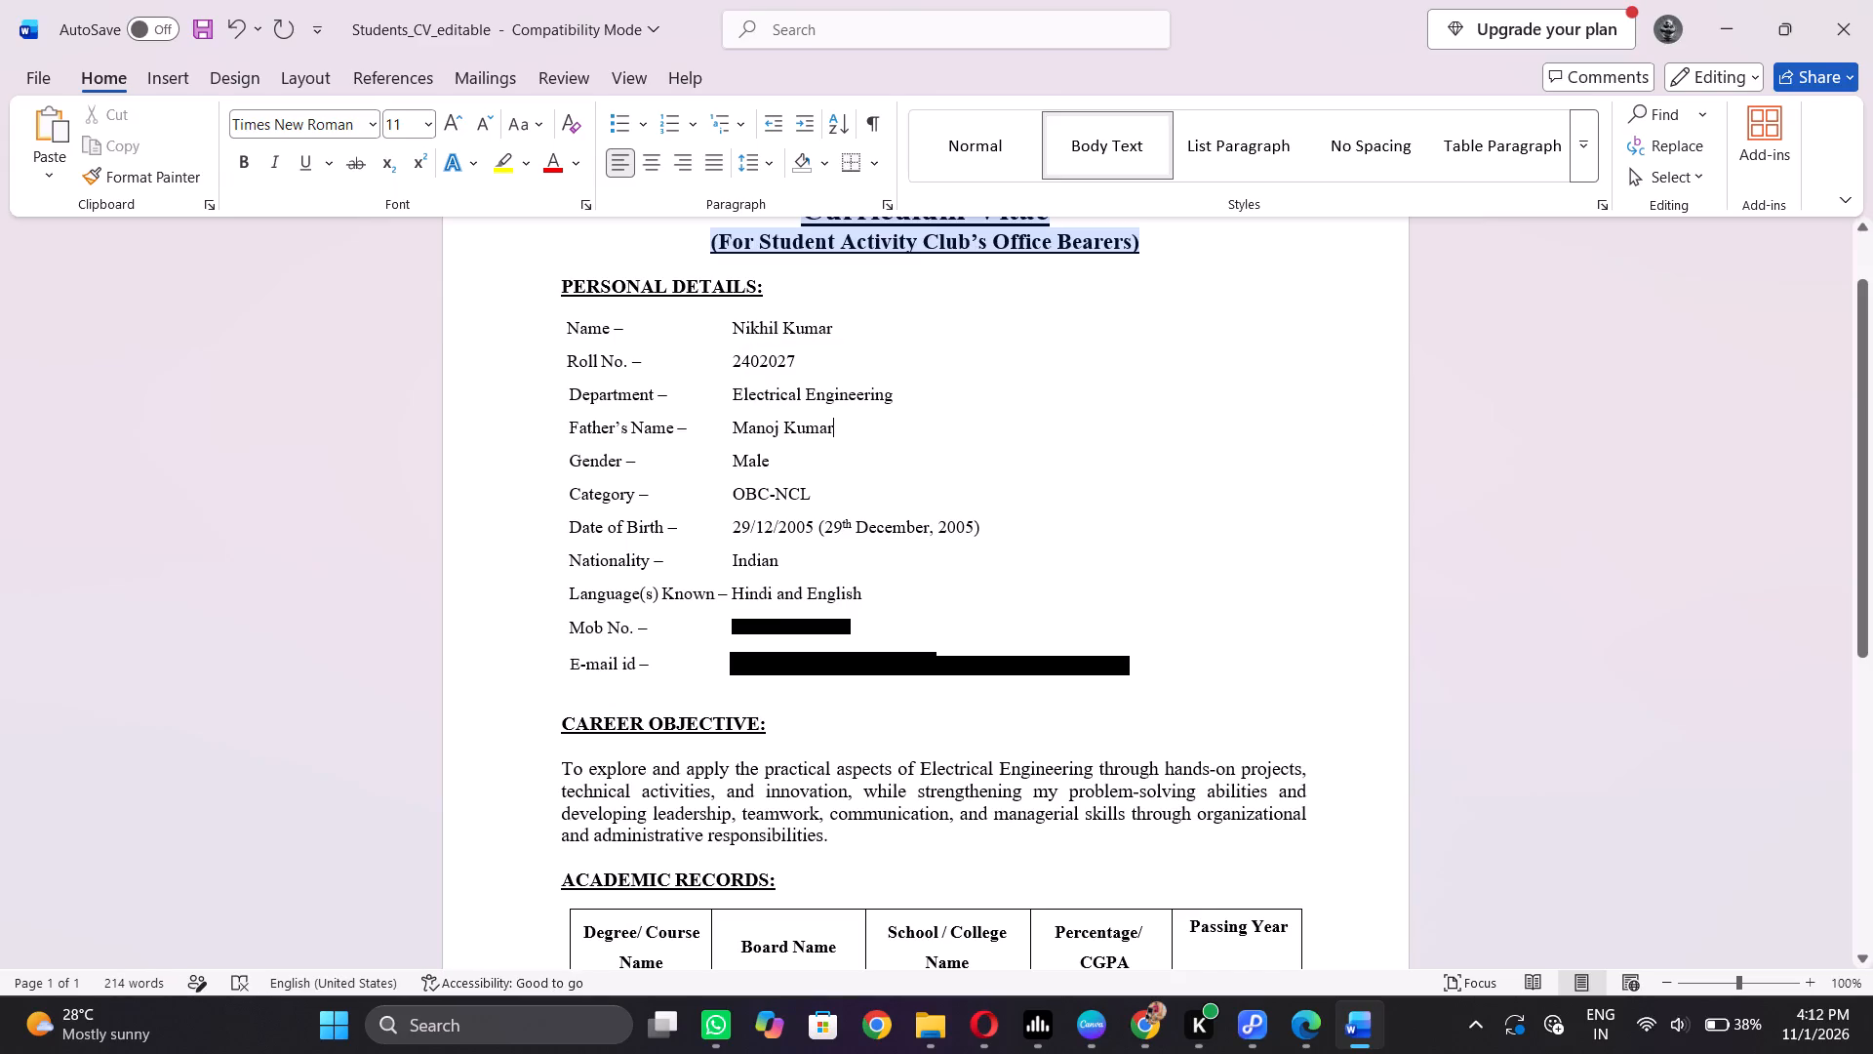
Change the category in the personal details to GEN-EWS.
{"action": "left_click_drag", "start_coordinate": [810, 496], "coordinate": [739, 494]}
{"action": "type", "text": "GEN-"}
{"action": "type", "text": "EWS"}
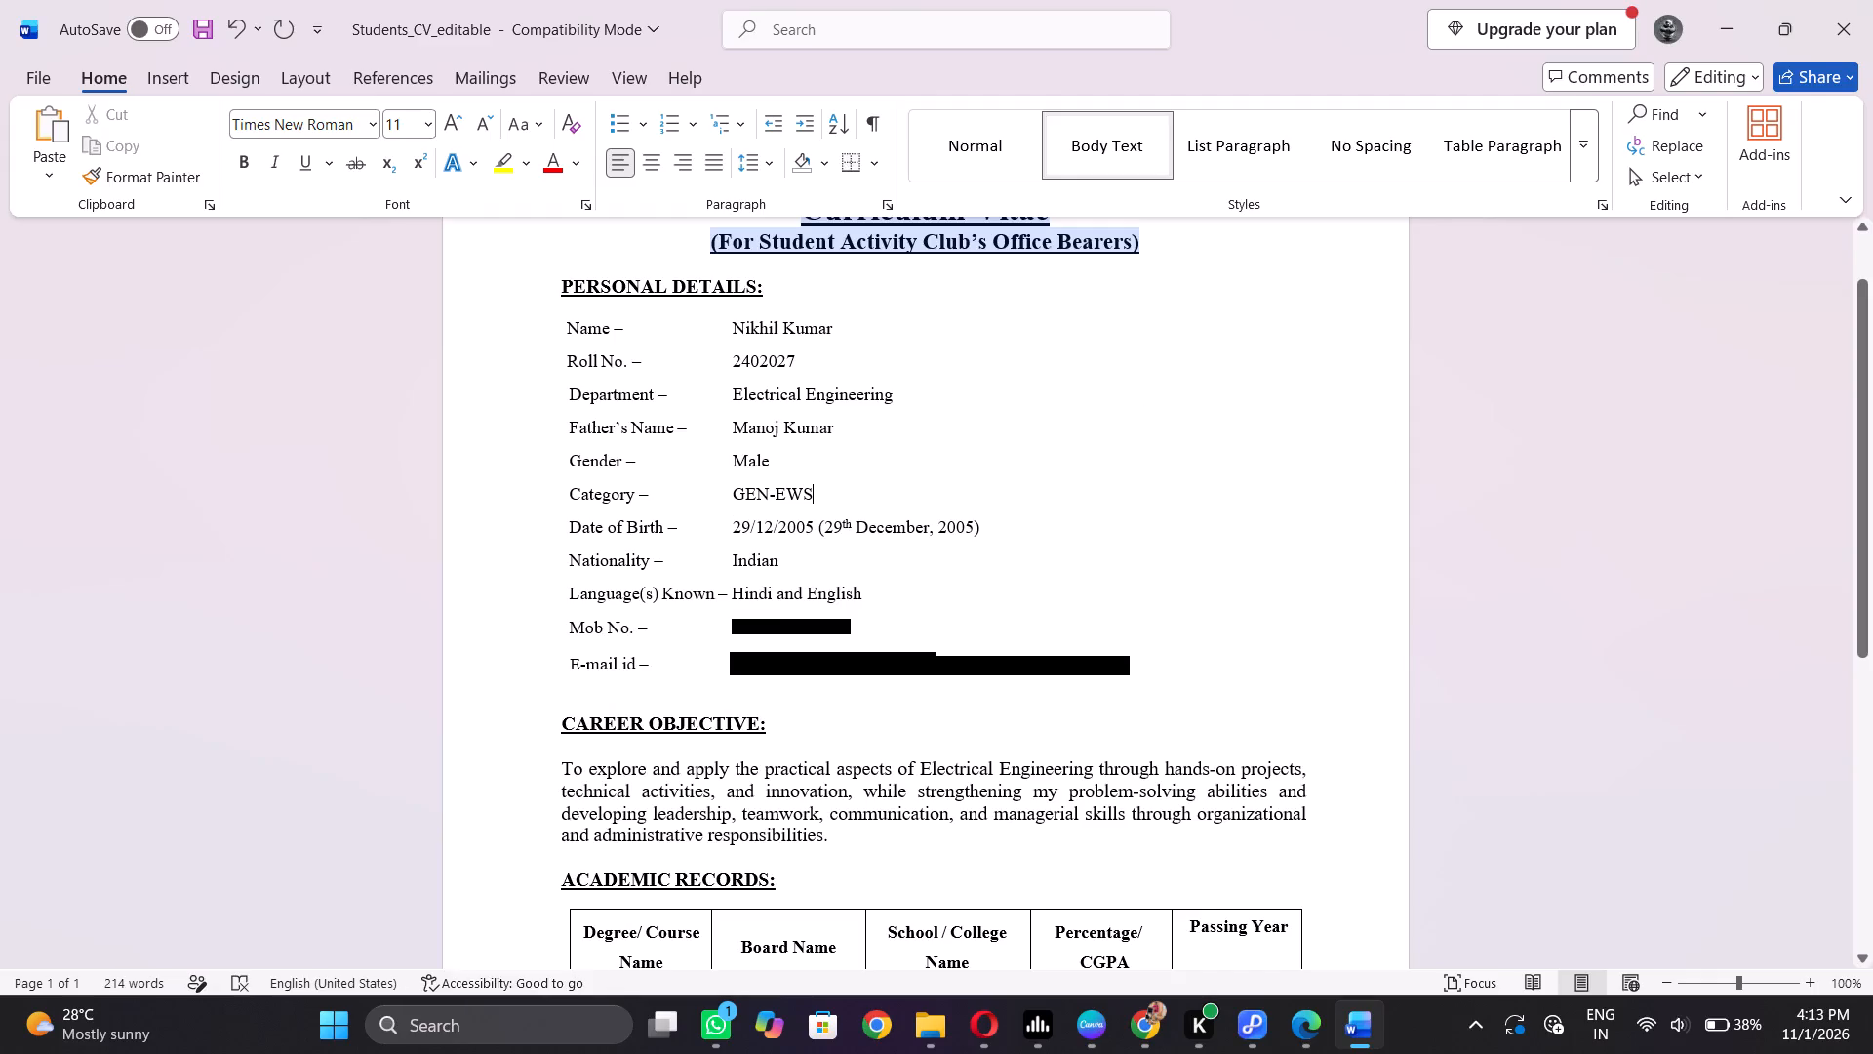
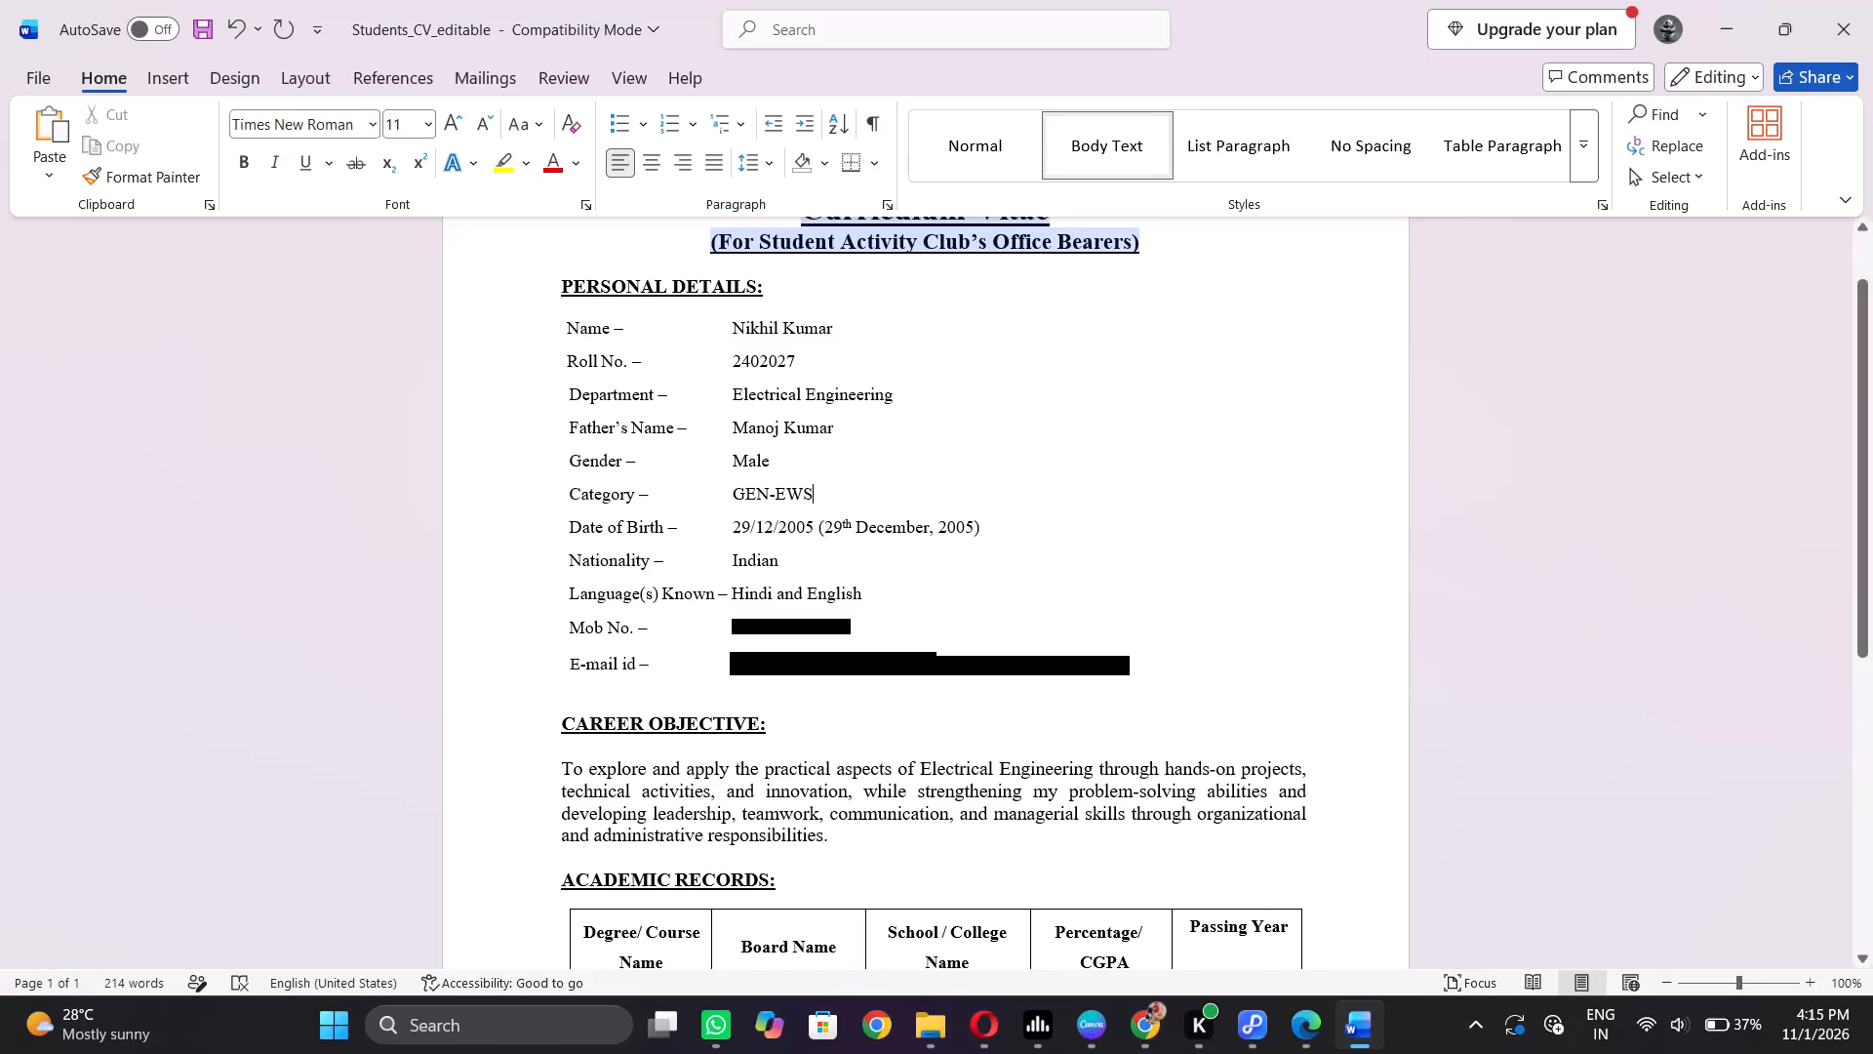
Delete the written-out date in parentheses that follows the numeric date of birth in the personal details.
{"action": "left_click_drag", "start_coordinate": [978, 530], "coordinate": [829, 535]}
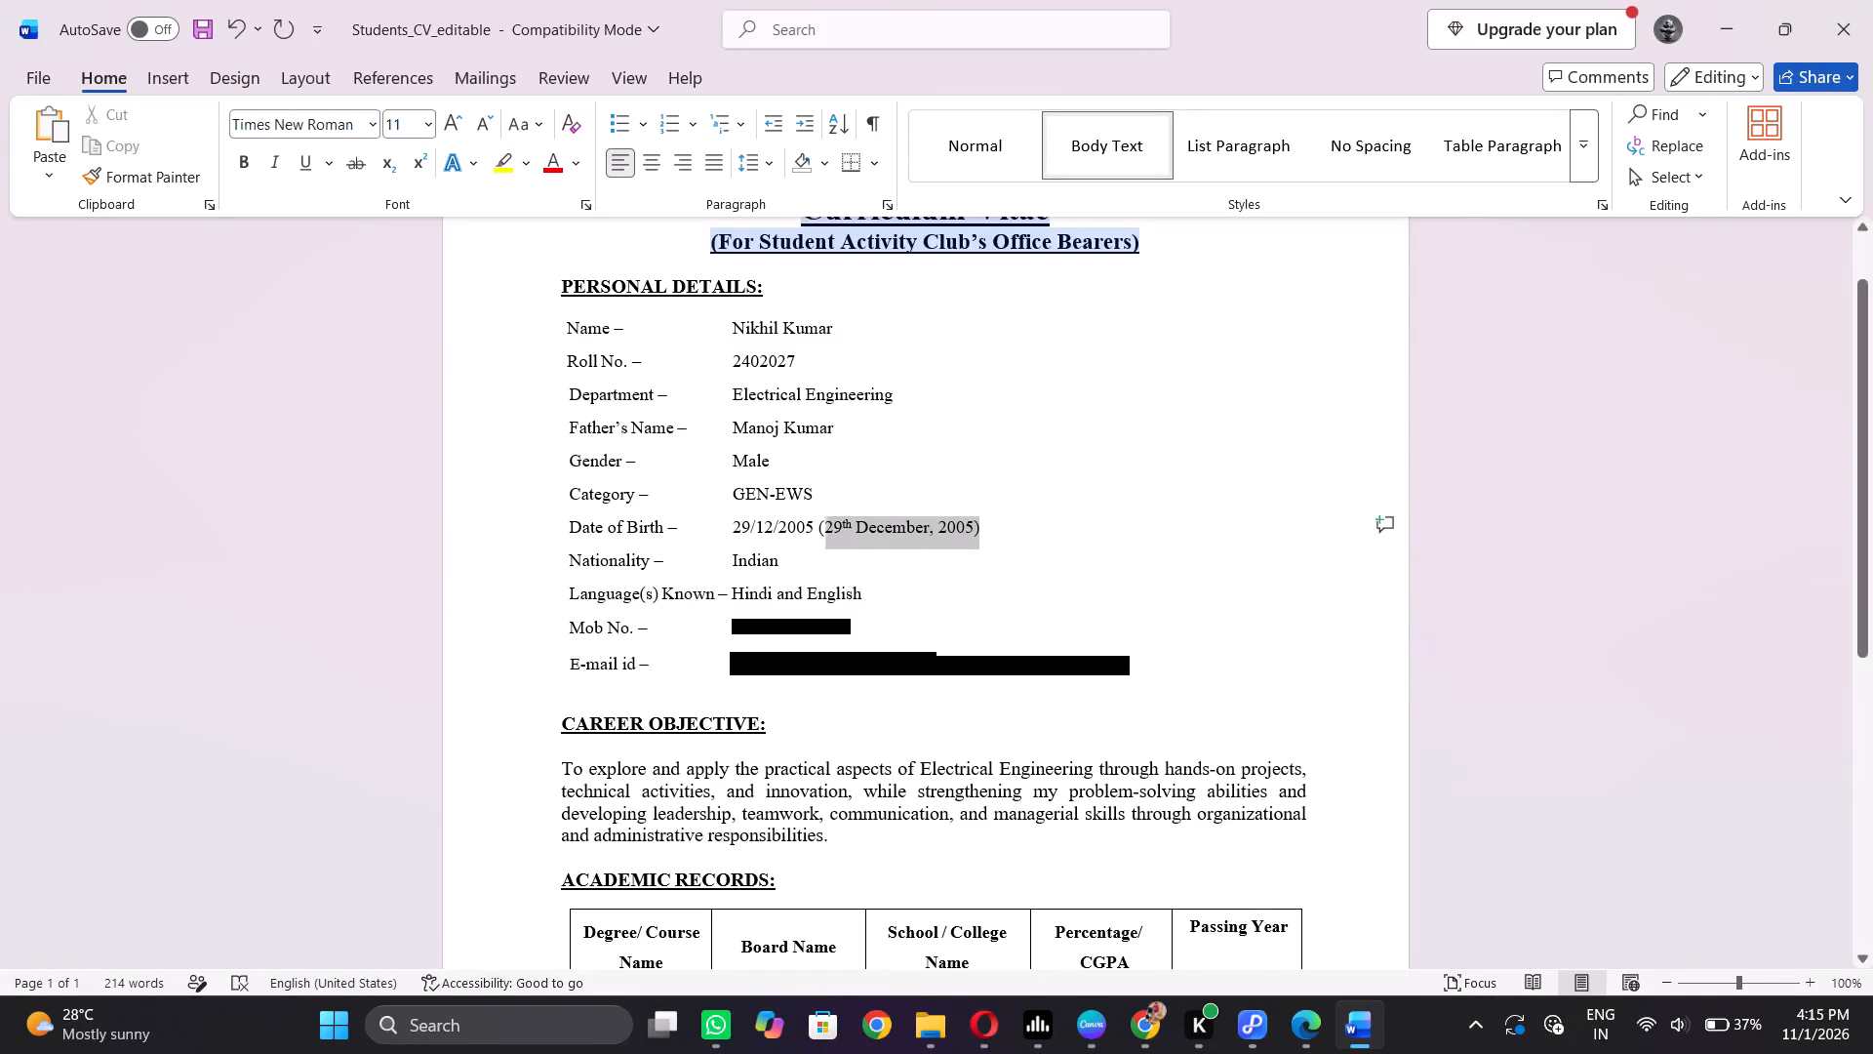
{"action": "left_click_drag", "start_coordinate": [829, 535], "coordinate": [818, 535]}
{"action": "key", "text": "BackSpace"}
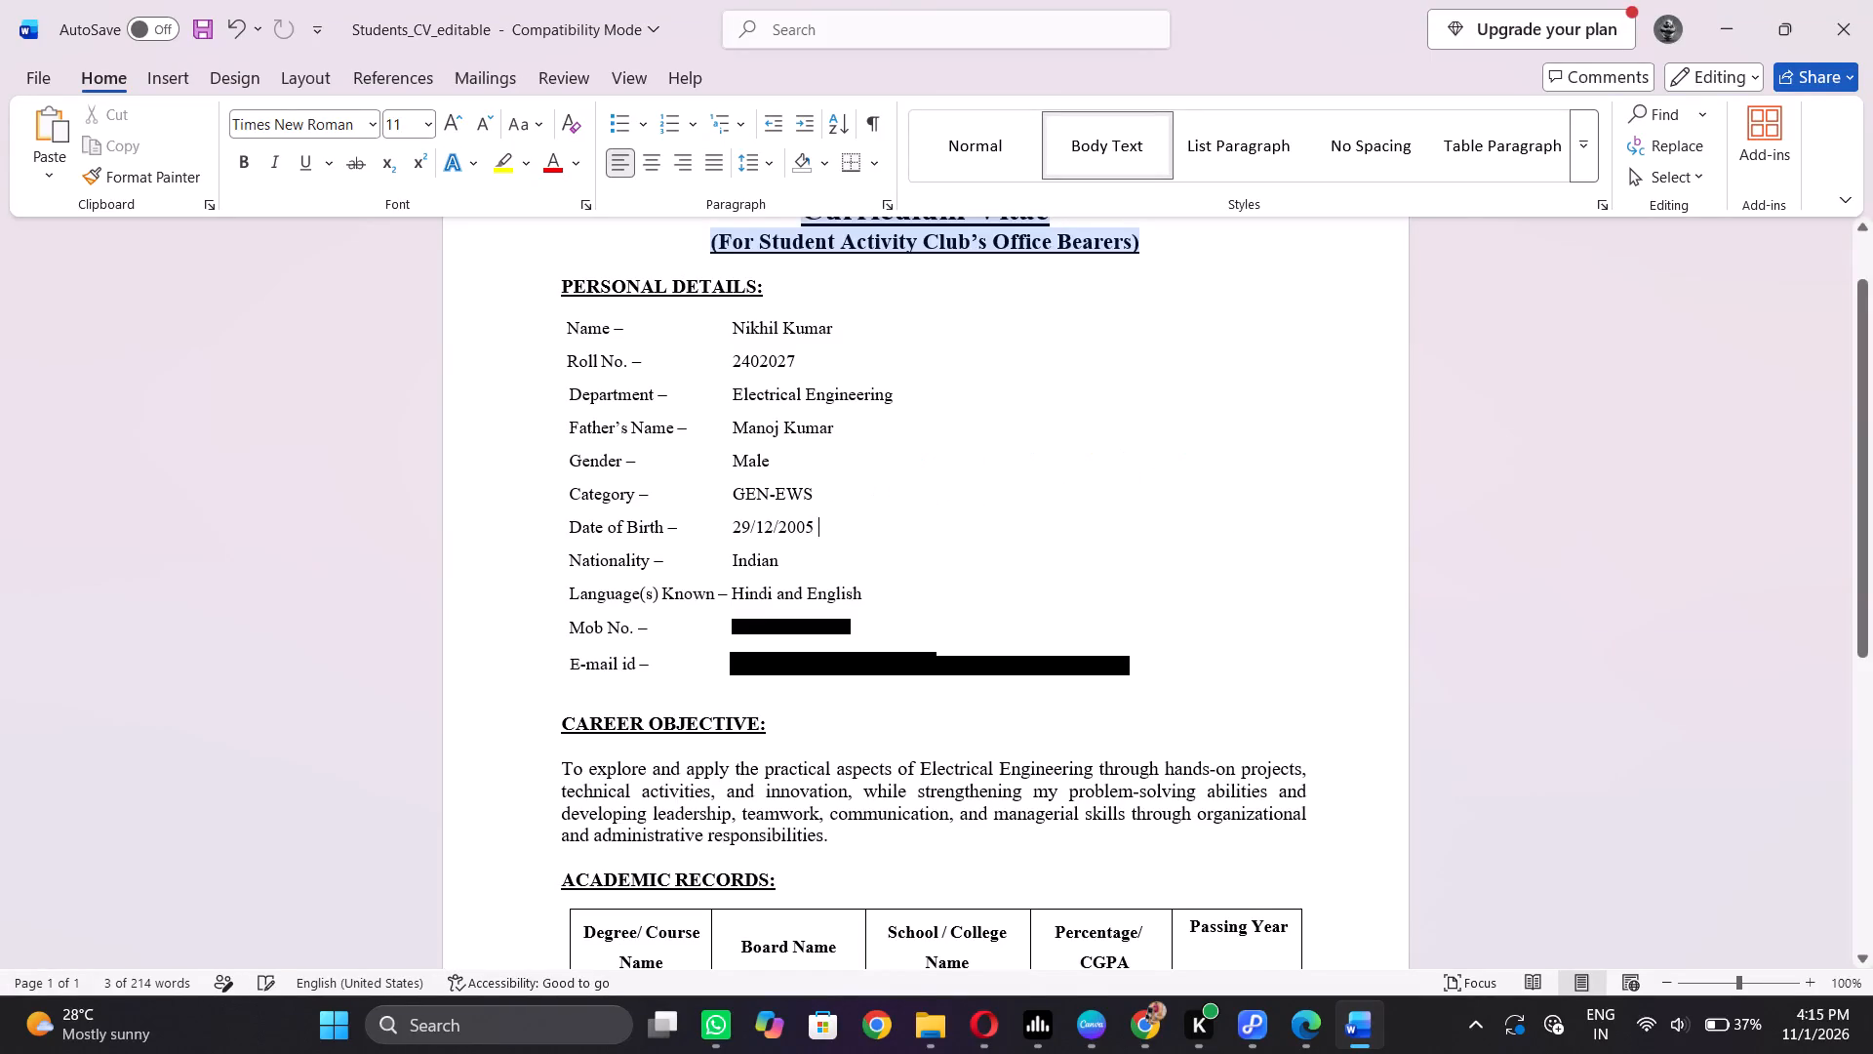
{"action": "key", "text": "BackSpace"}
Replace the month and day in the date of birth with the applicant's own, keeping the year.
{"action": "key", "text": "Left"}
{"action": "key", "text": "Left"}
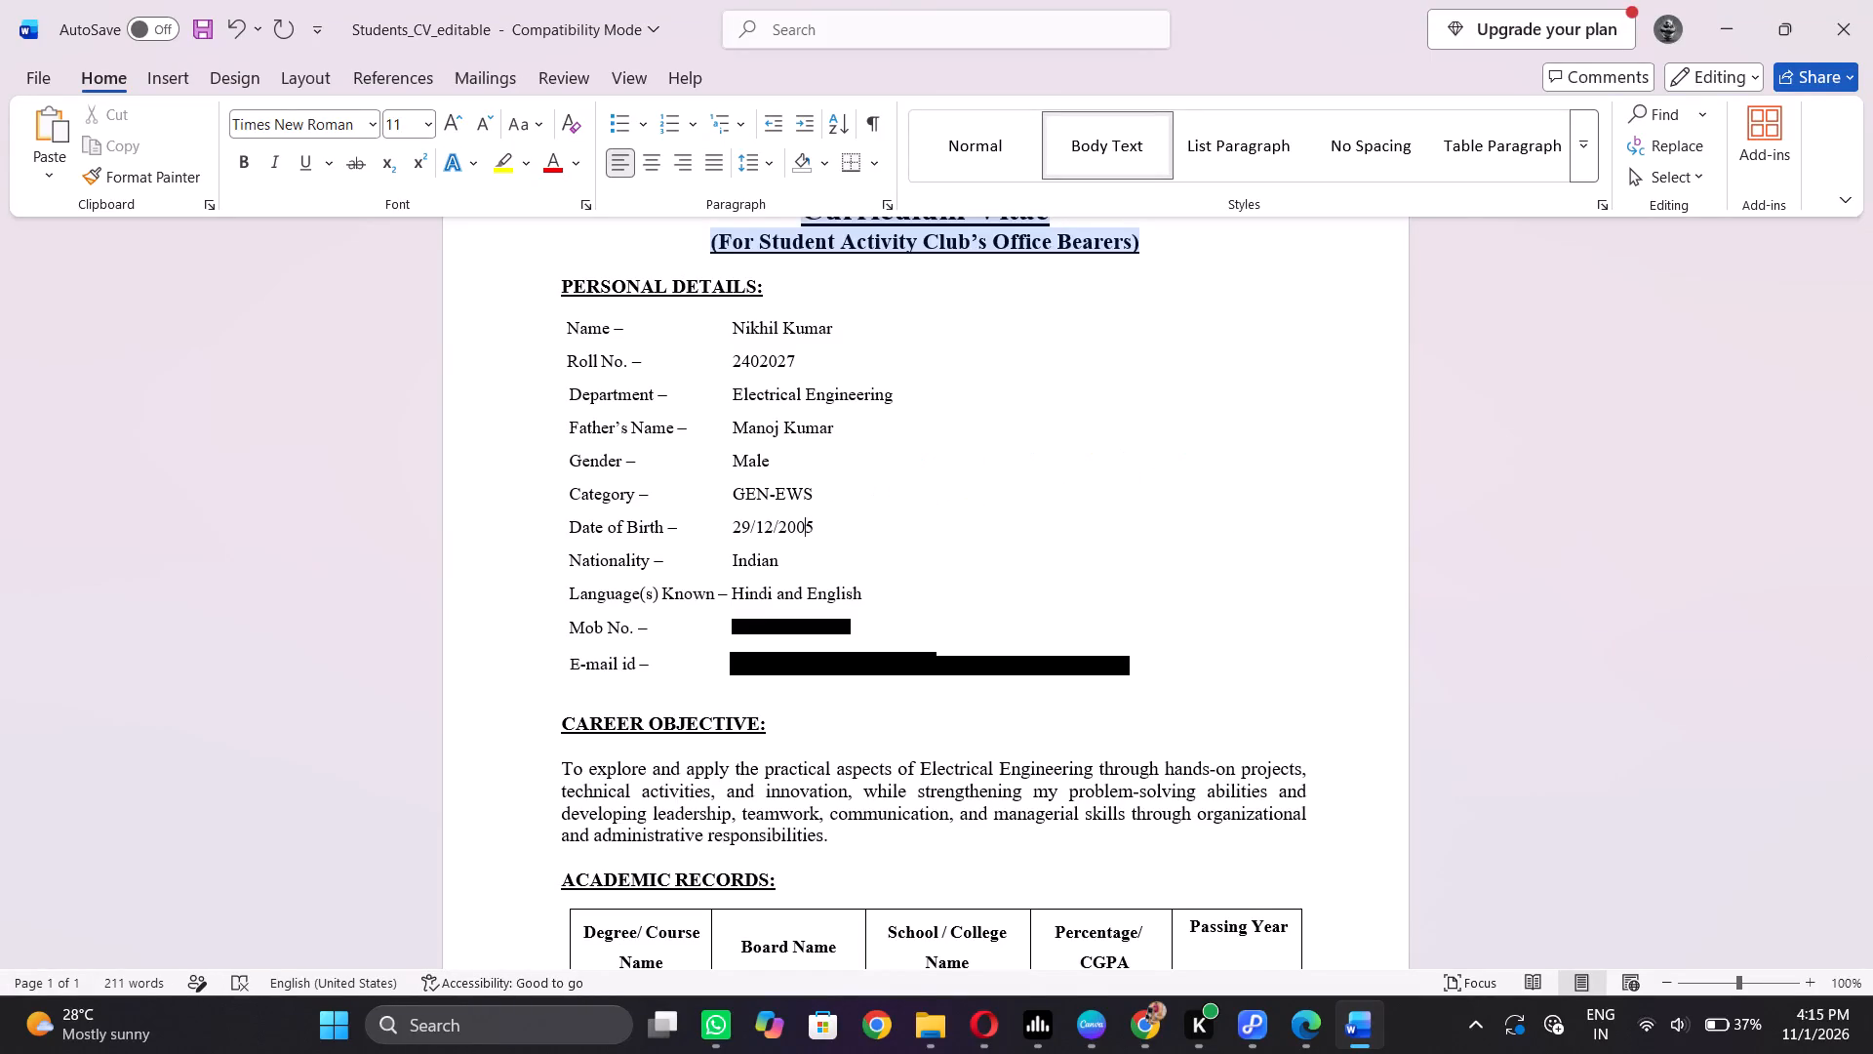
{"action": "key", "text": "Left"}
{"action": "key", "text": "Left"}
{"action": "key", "text": "Left"}
{"action": "key", "text": "BackSpace"}
{"action": "key", "text": "BackSpace"}
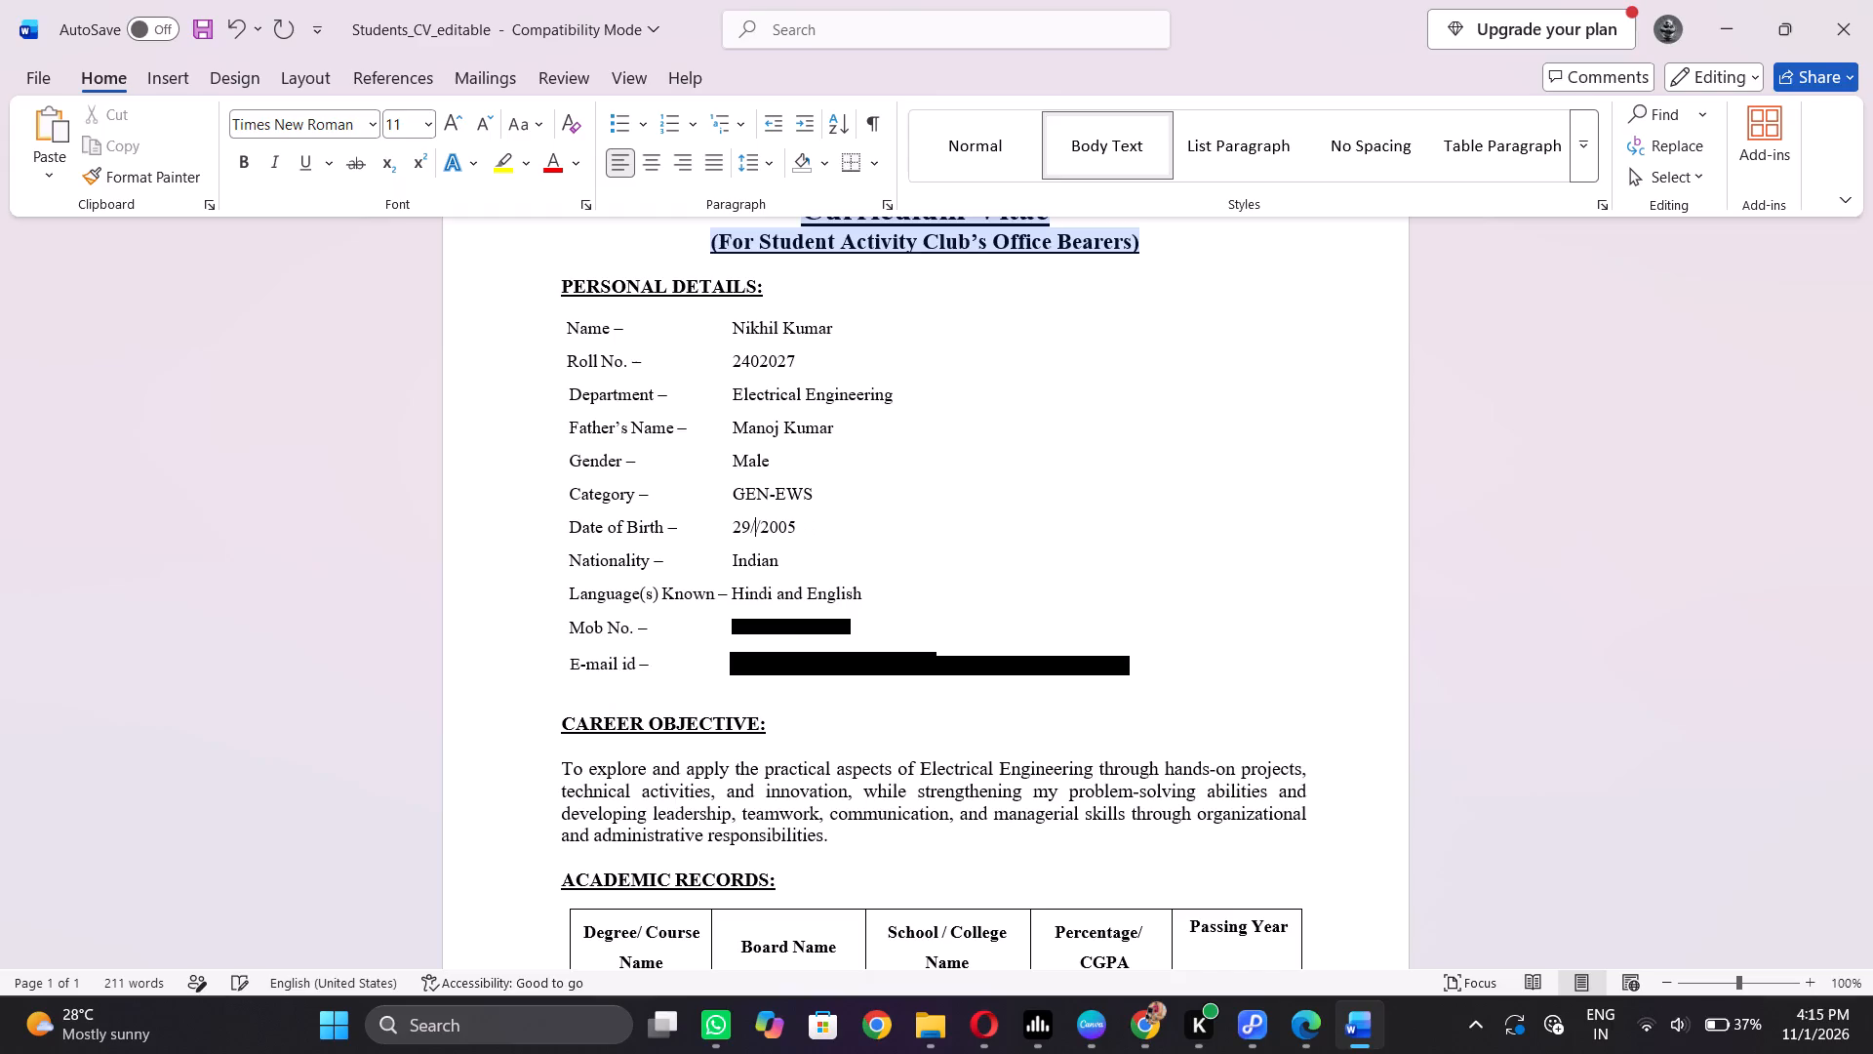
{"action": "type", "text": "05"}
{"action": "key", "text": "Left"}
{"action": "key", "text": "Left"}
{"action": "key", "text": "Left"}
{"action": "key", "text": "BackSpace"}
{"action": "key", "text": "BackSpace"}
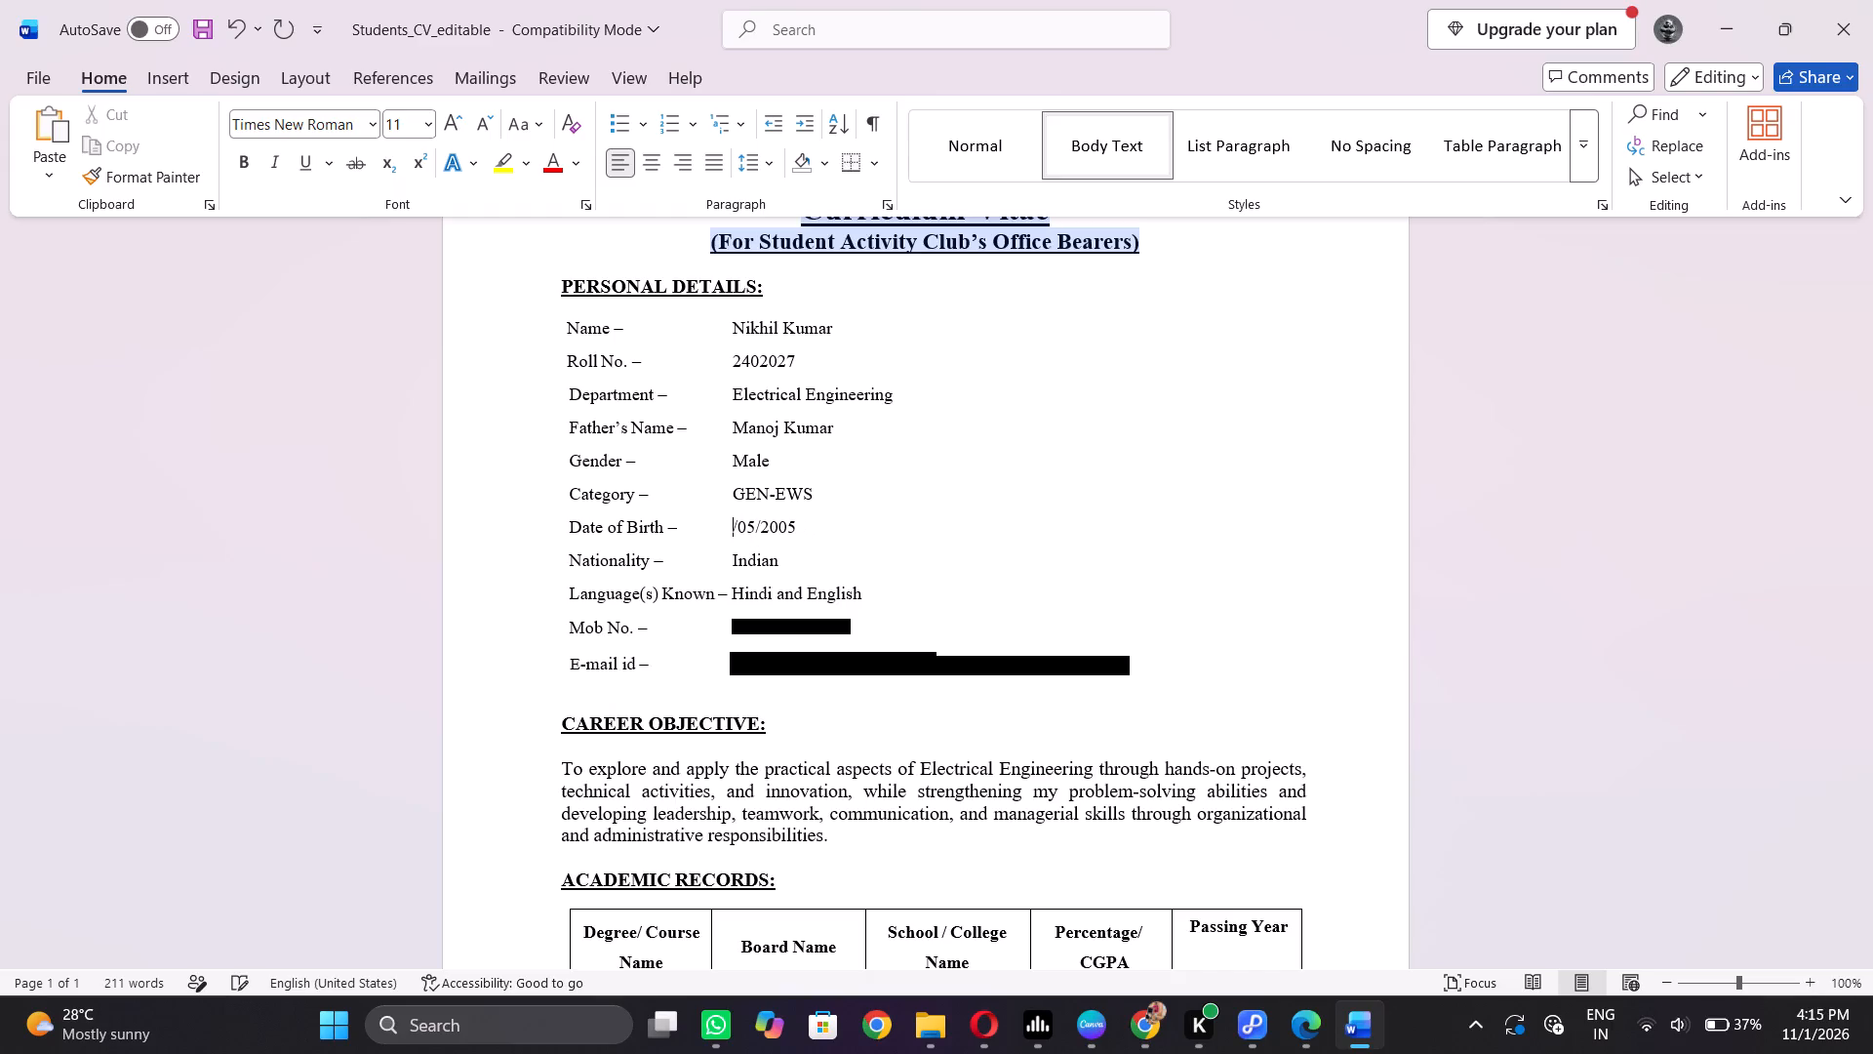
{"action": "type", "text": "18"}
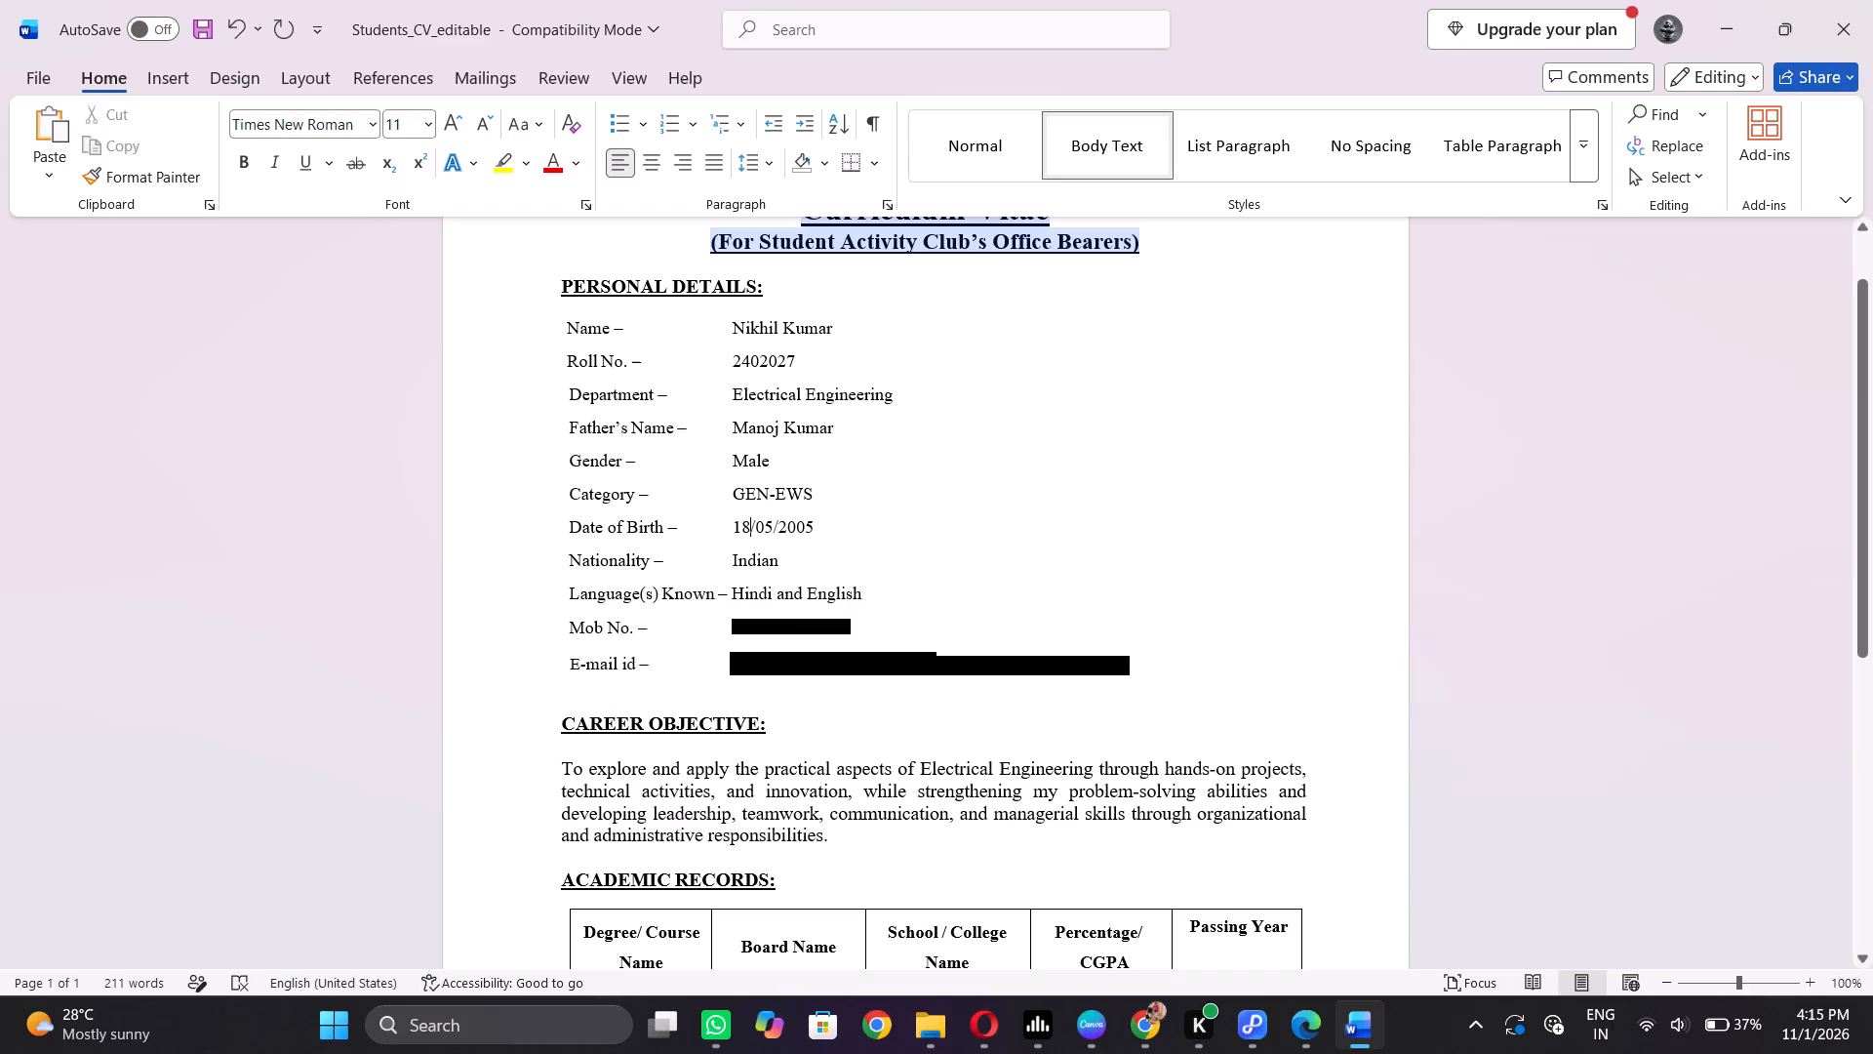
Add Bhojpuri, followed by a comma, before Hindi and English in the languages known.
{"action": "left_click", "coordinate": [737, 595]}
{"action": "type", "text": "Bhoj"}
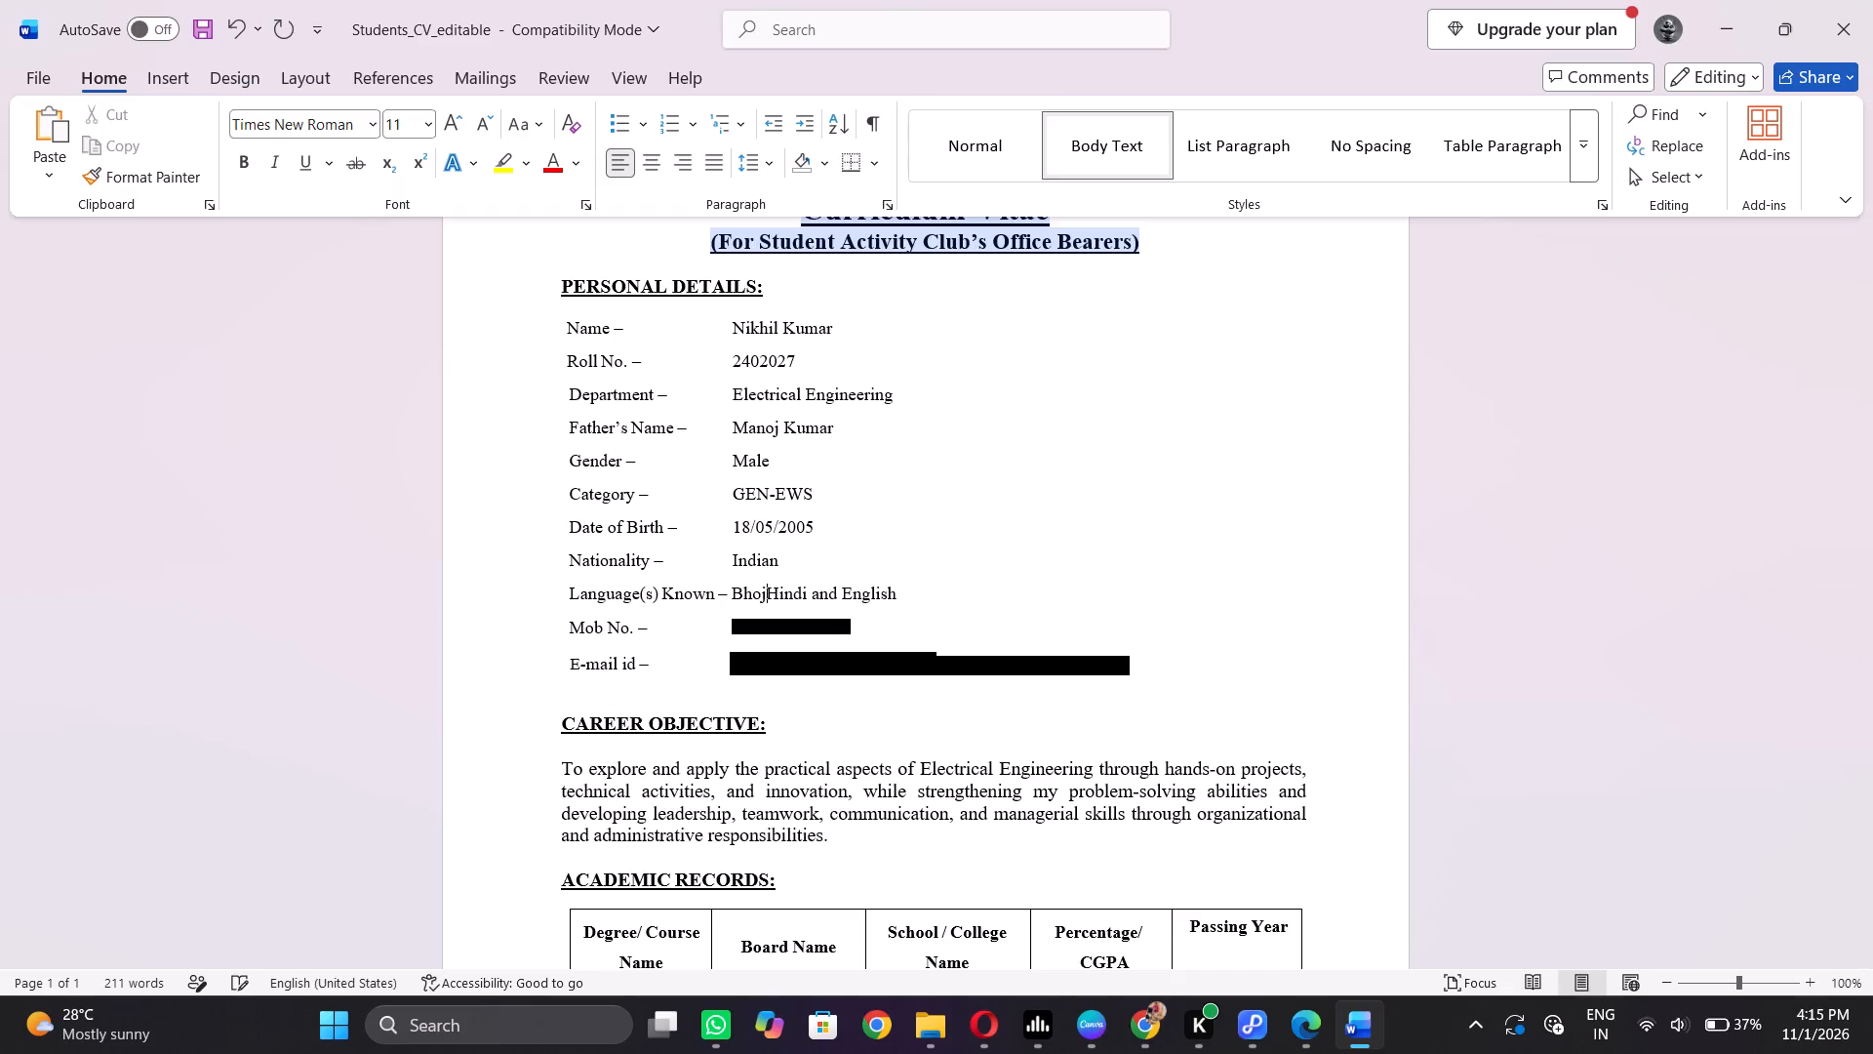
{"action": "type", "text": "puri"}
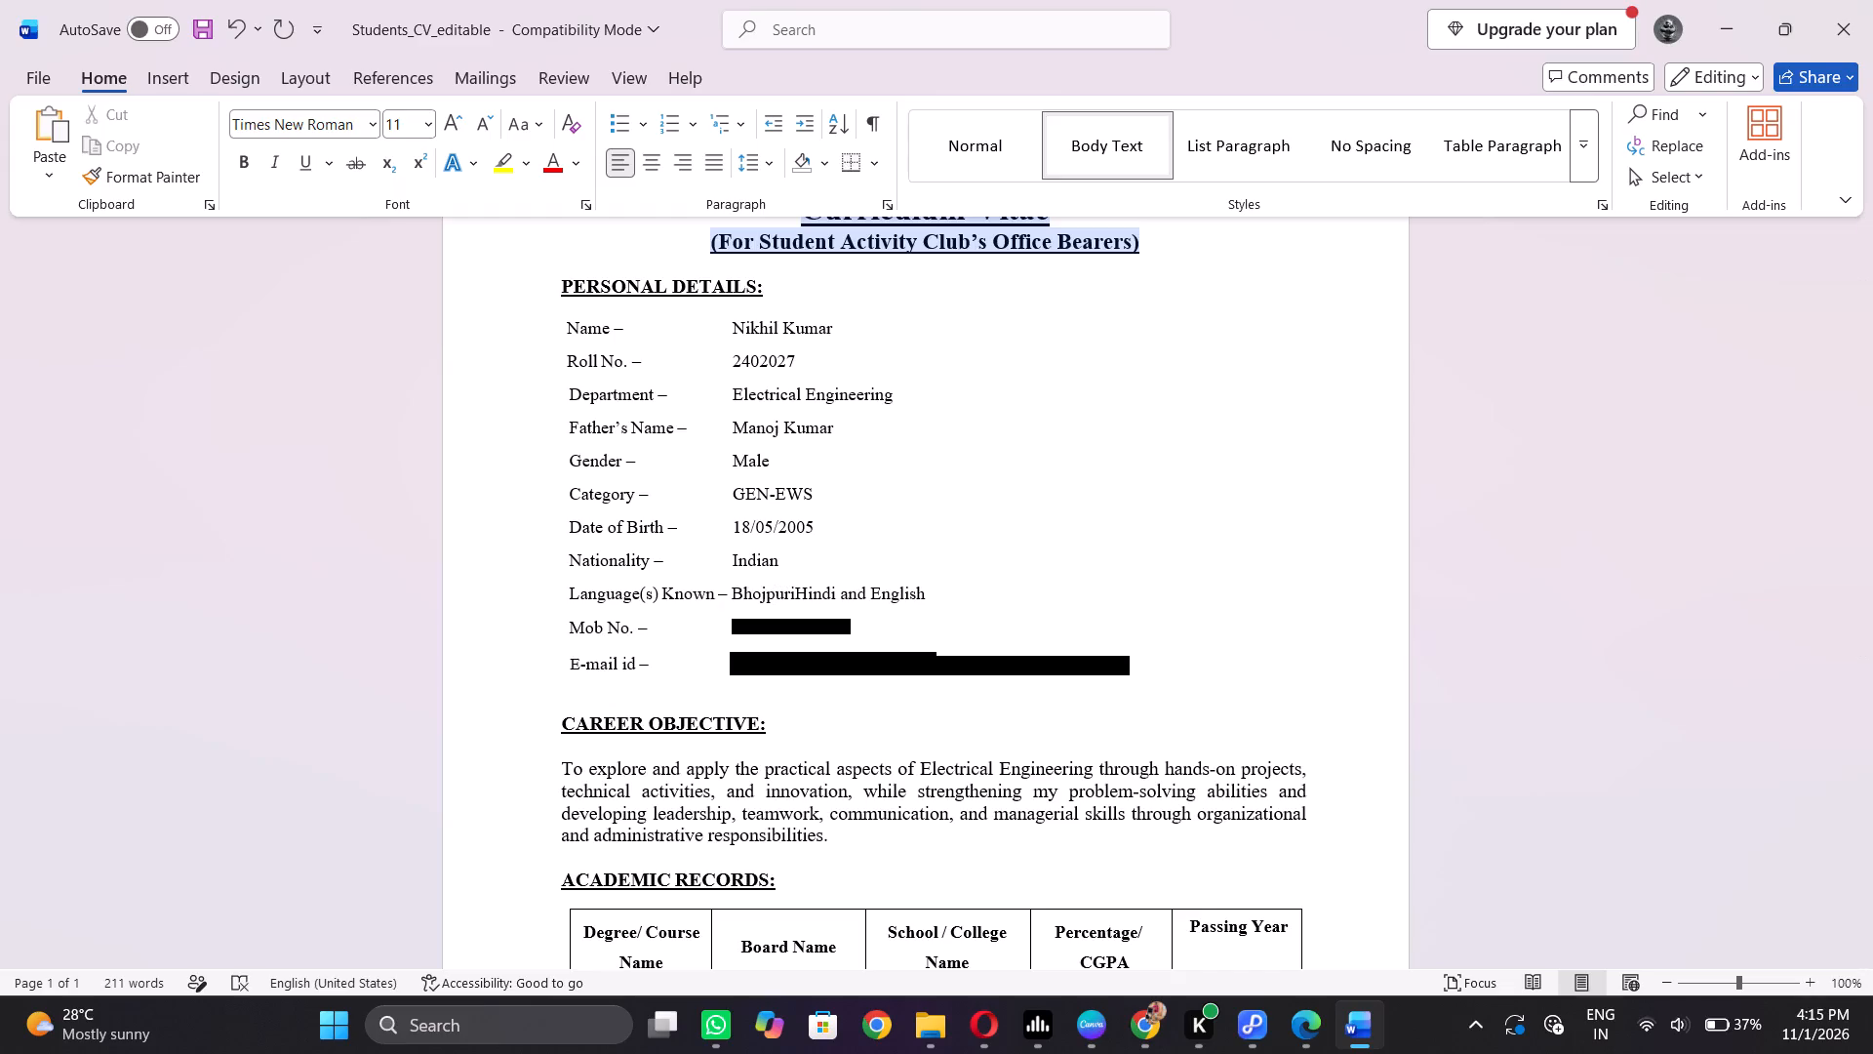
{"action": "type", "text": ","}
{"action": "key", "text": "space"}
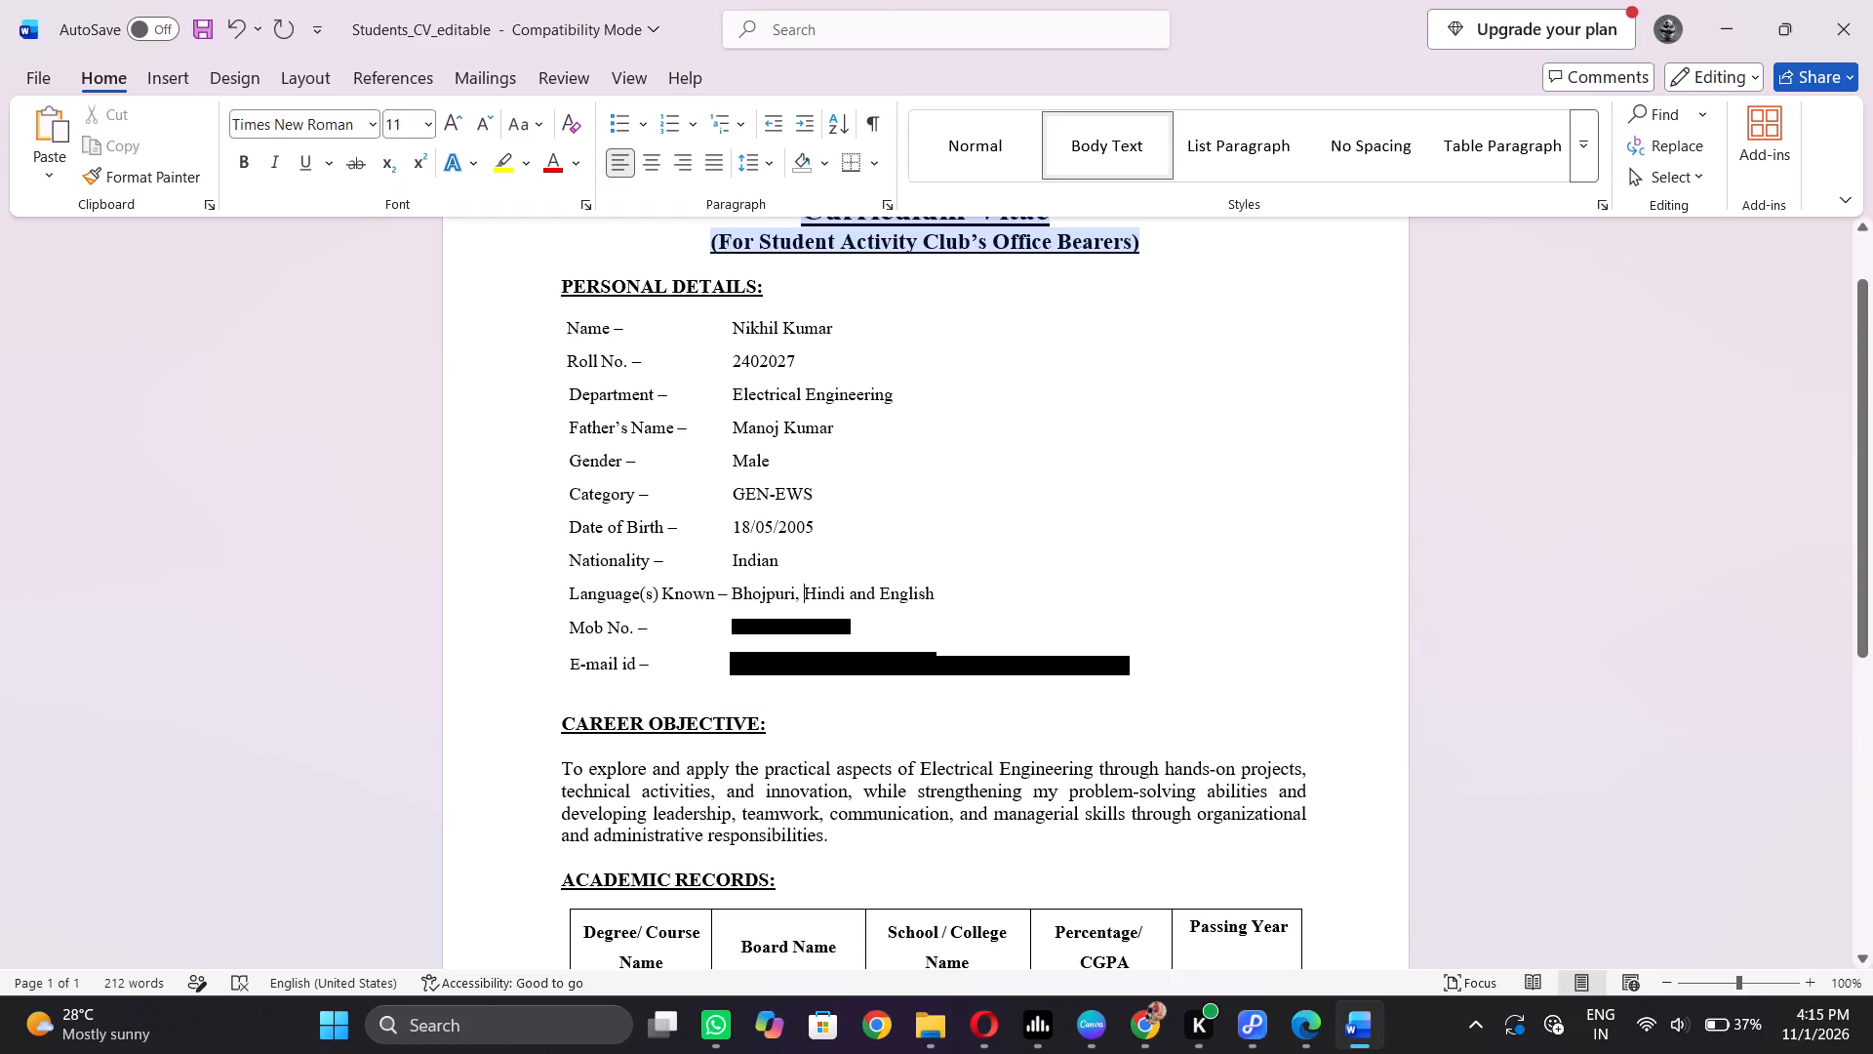
Begin editing at the end of the mobile number in the personal details.
{"action": "left_click", "coordinate": [853, 626]}
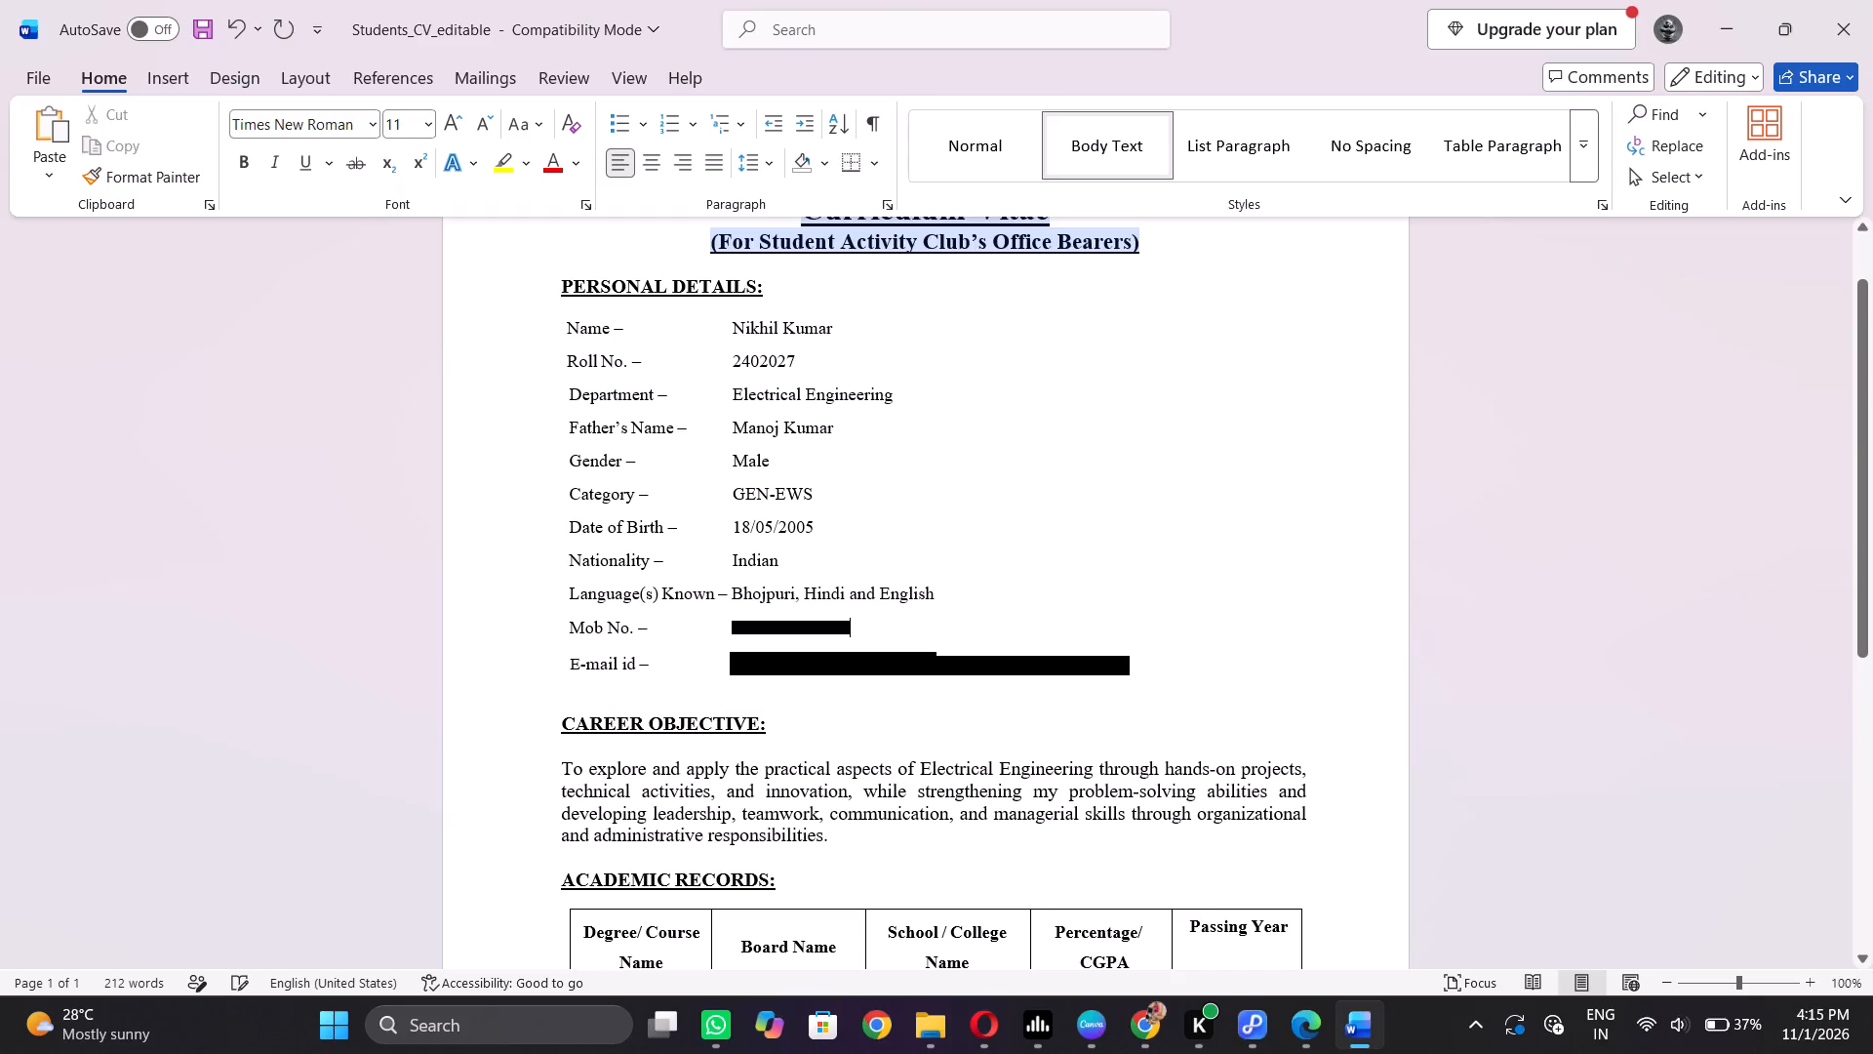
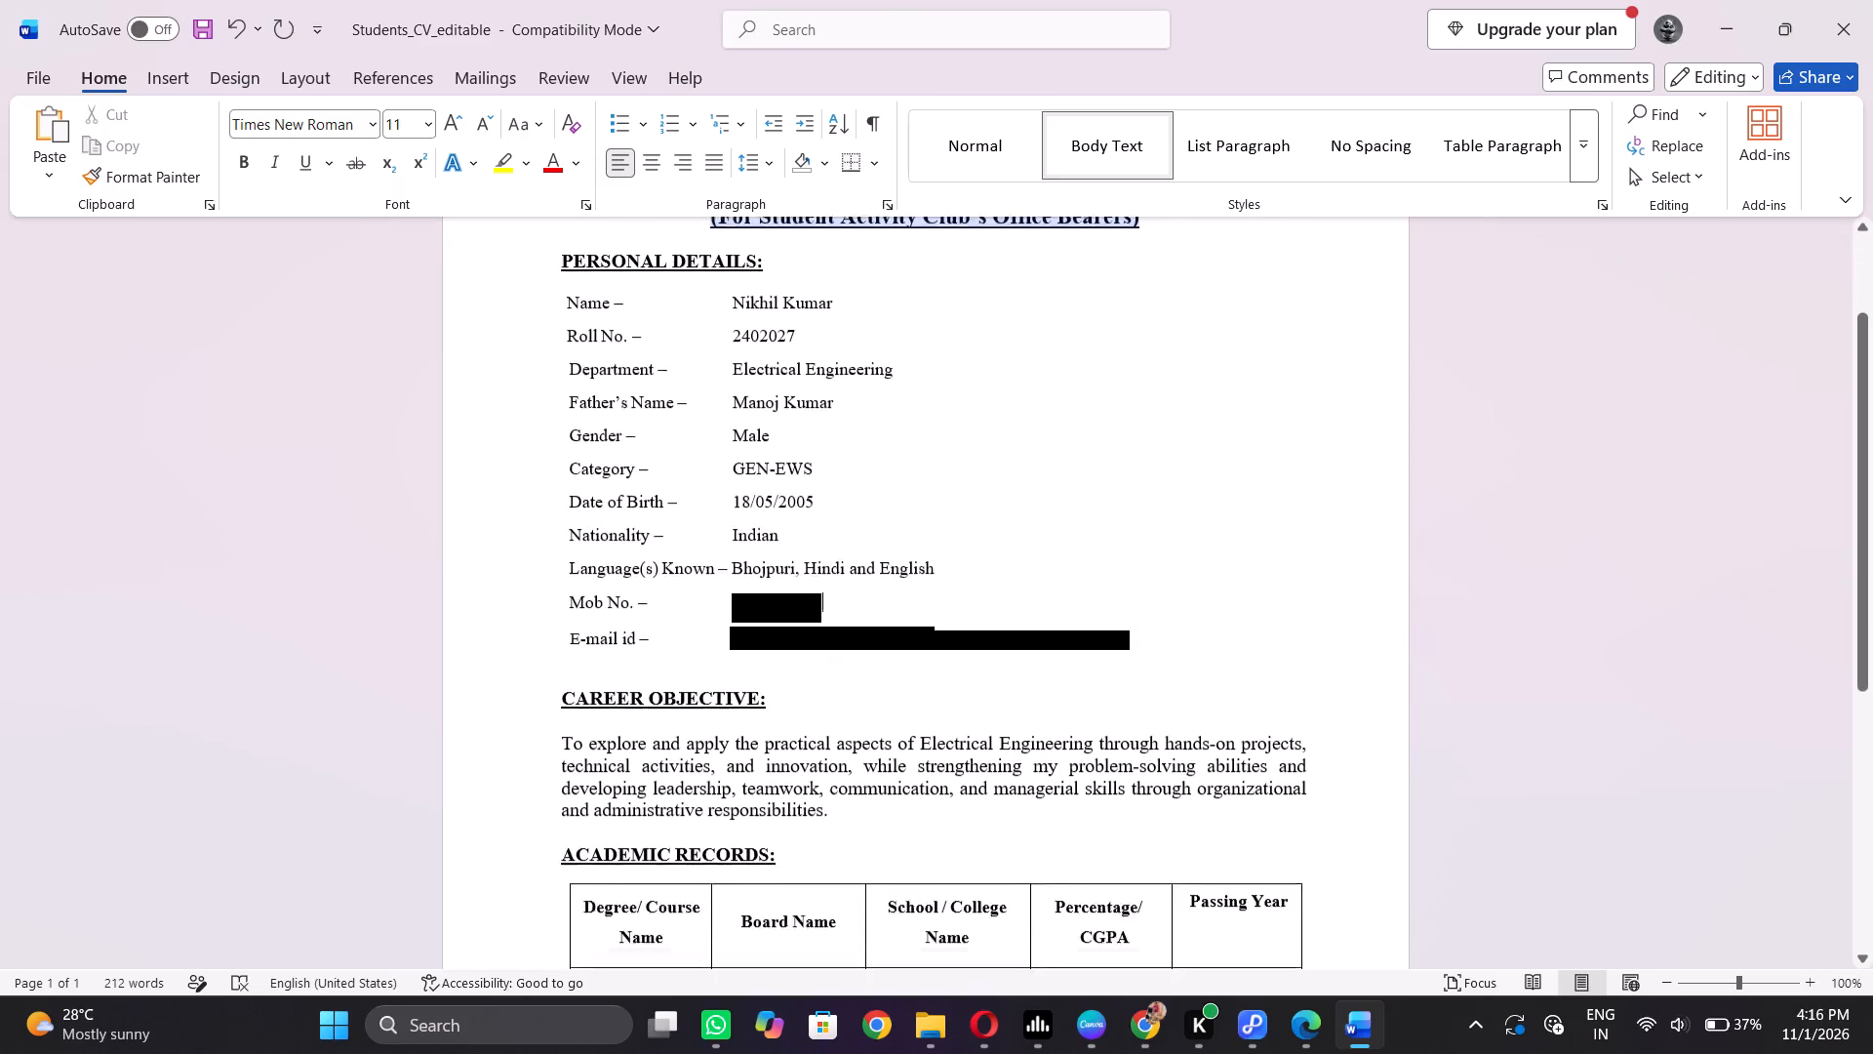
Replace the name at the start of the first e-mail address in the personal details with the applicant's own.
{"action": "scroll", "coordinate": [1206, 590], "scroll_direction": "down", "scroll_amount": 1}
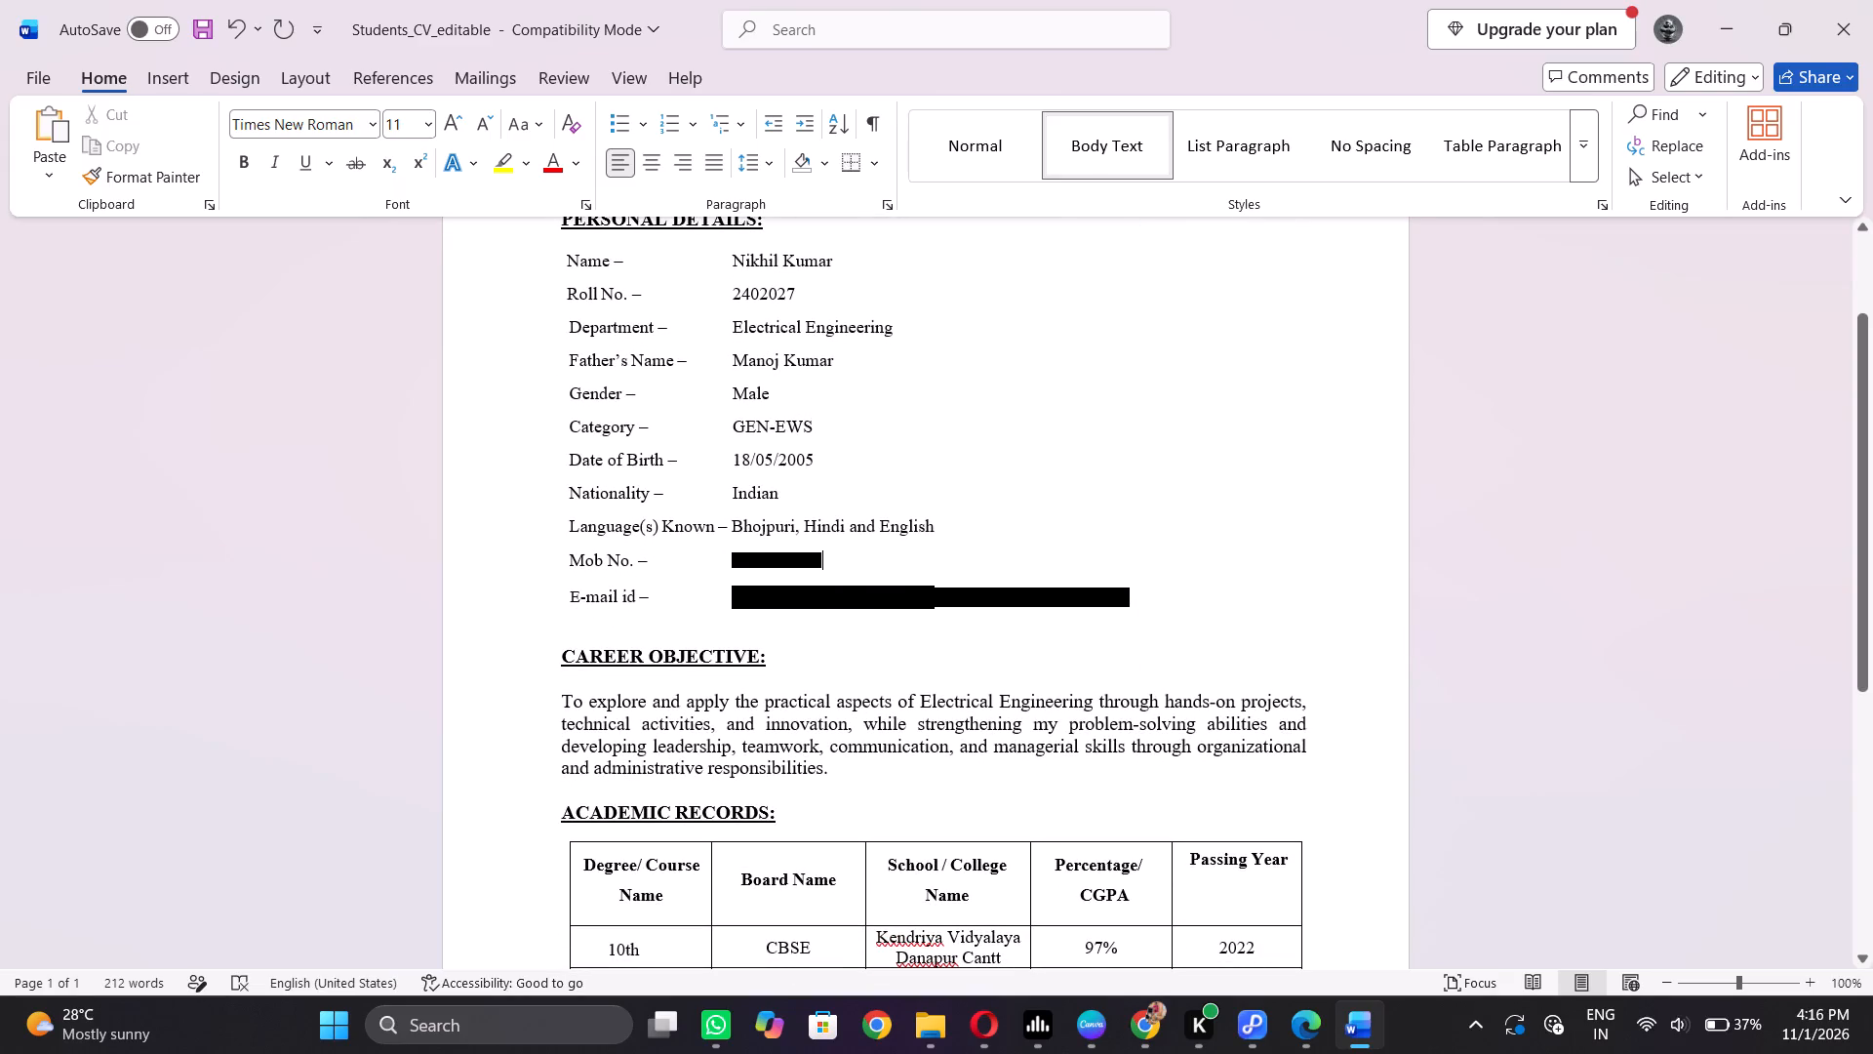
{"action": "left_click", "coordinate": [781, 596]}
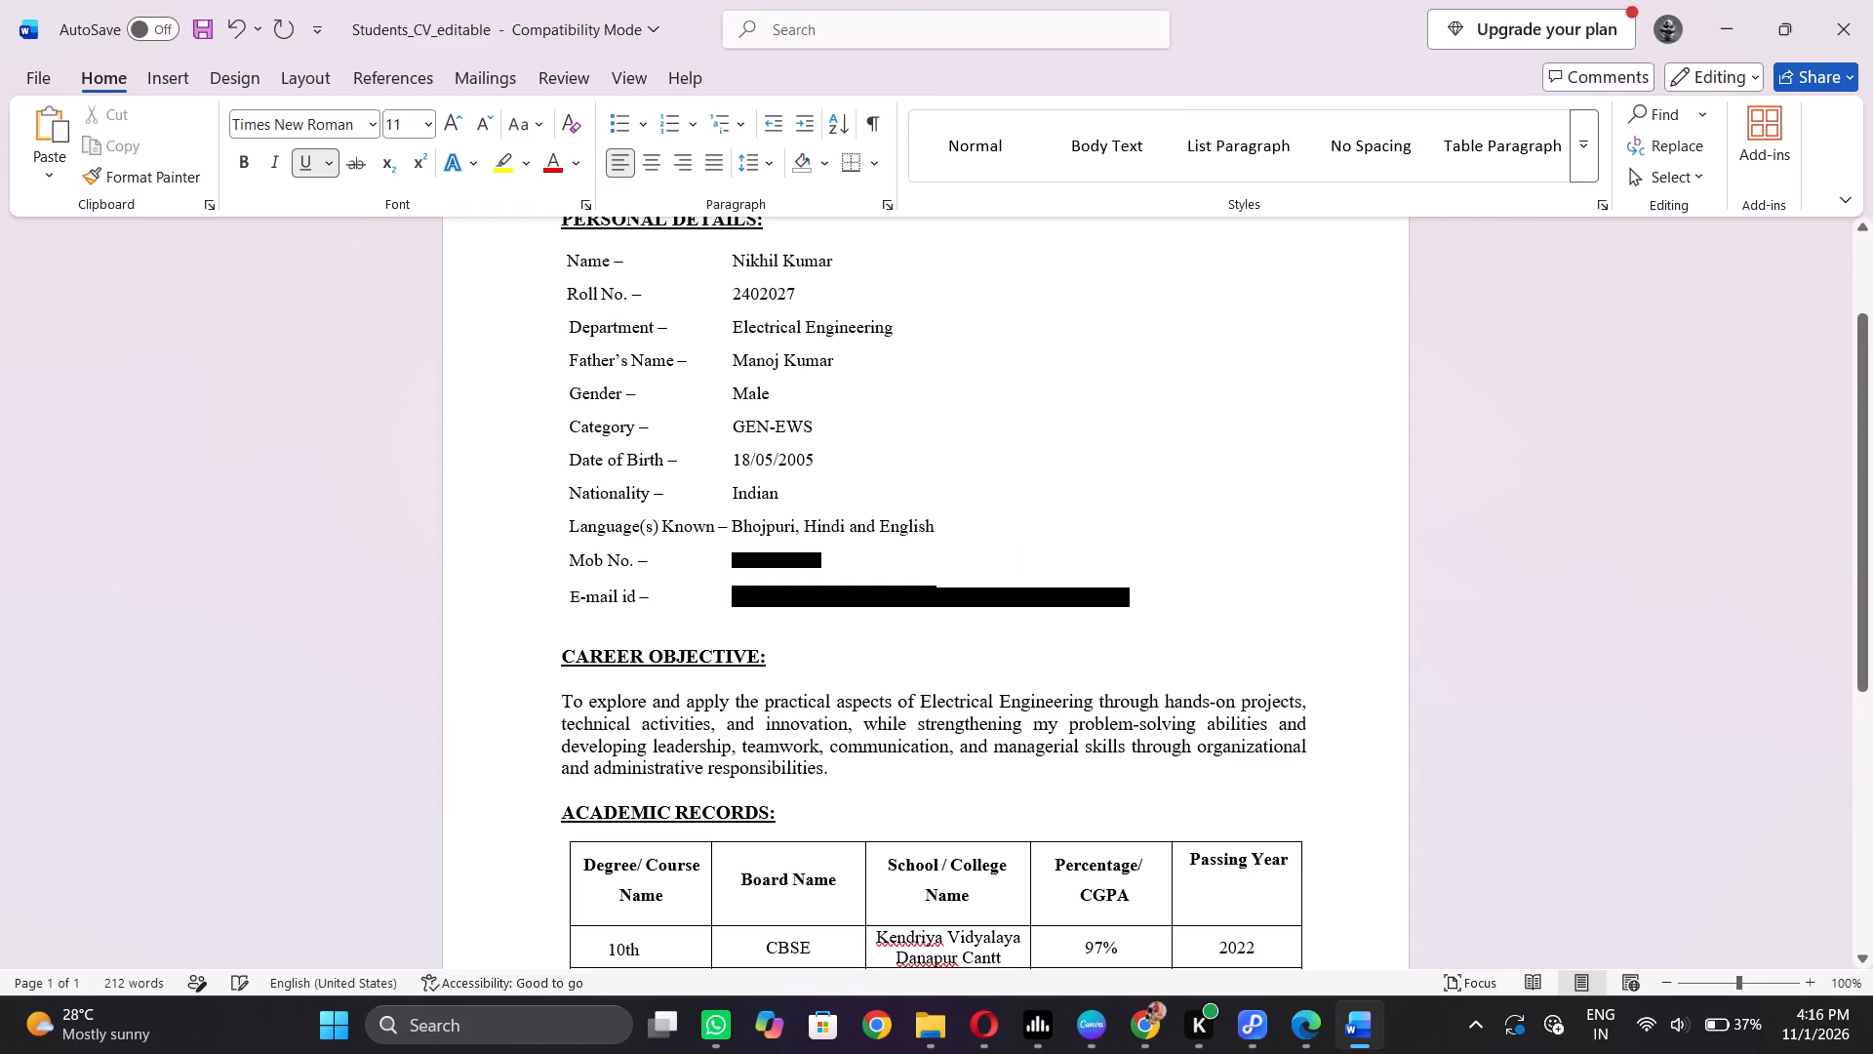
{"action": "key", "text": "BackSpace"}
{"action": "key", "text": "BackSpace"}
{"action": "key", "text": "BackSpace"}
{"action": "key", "text": "BackSpace"}
{"action": "key", "text": "BackSpace"}
{"action": "key", "text": "BackSpace"}
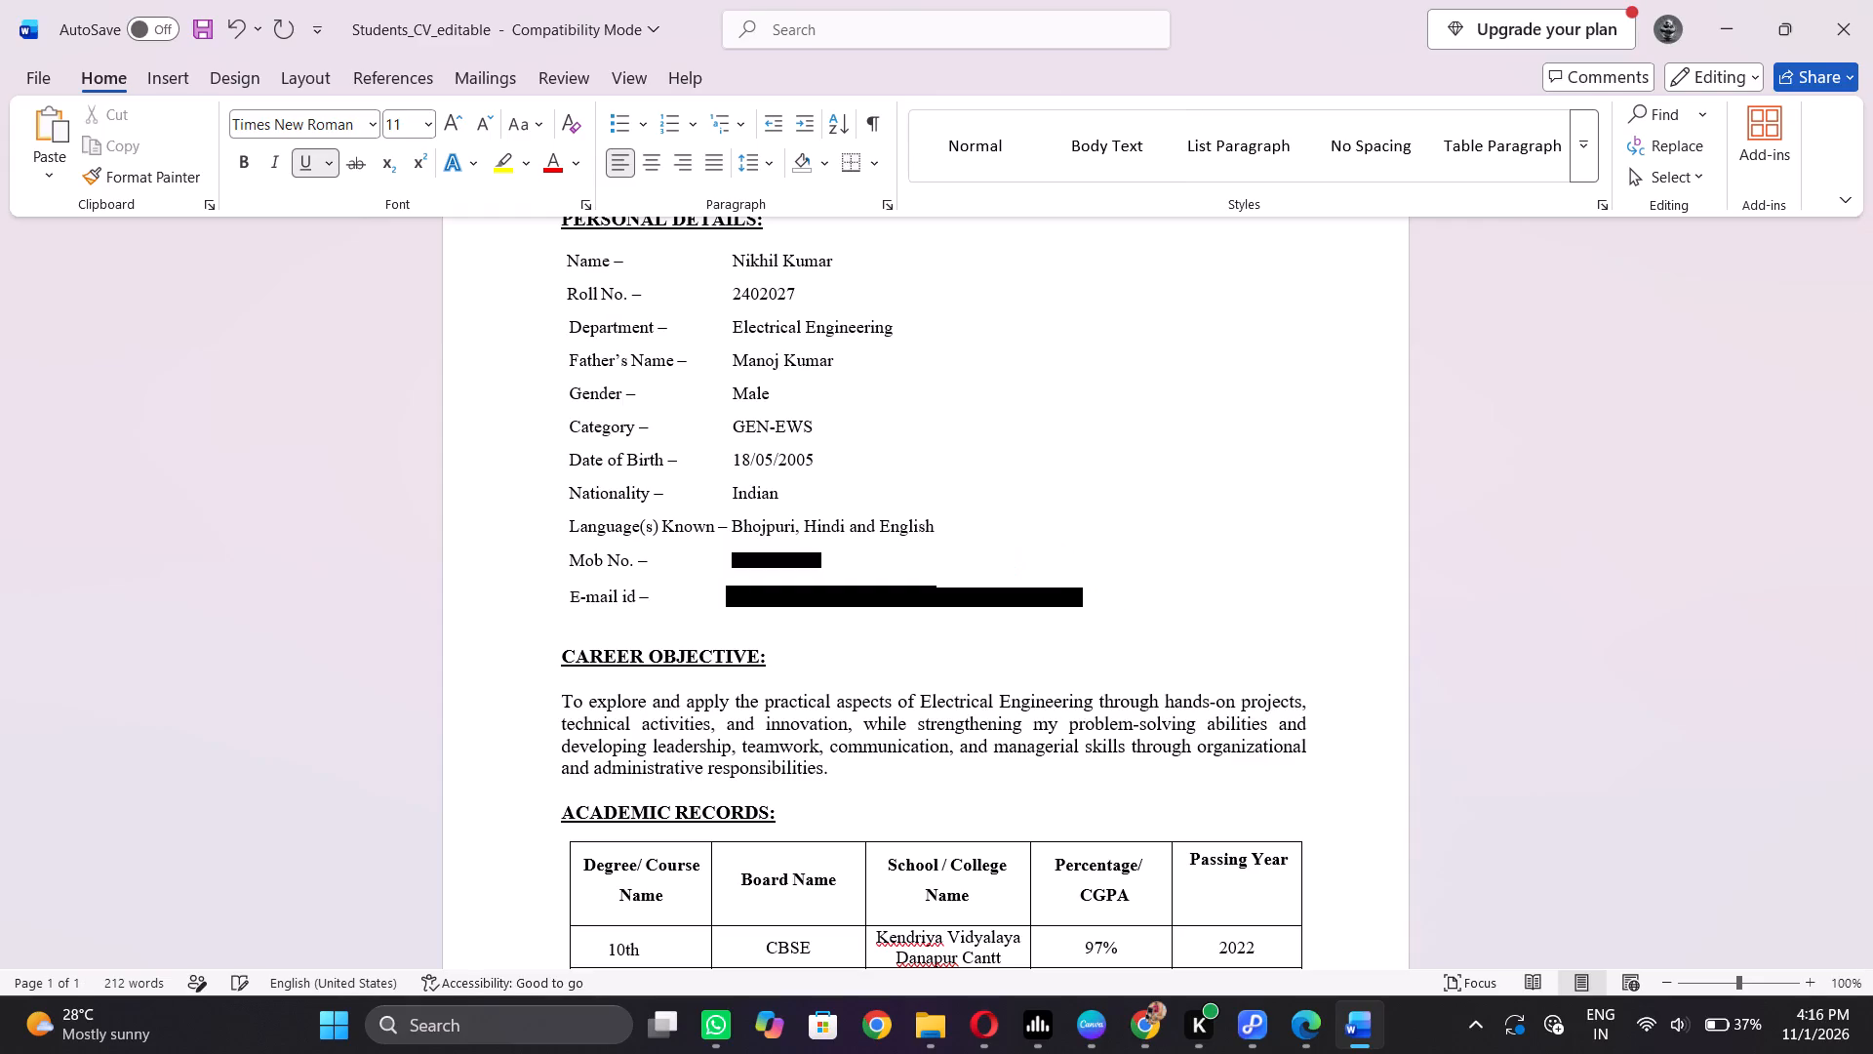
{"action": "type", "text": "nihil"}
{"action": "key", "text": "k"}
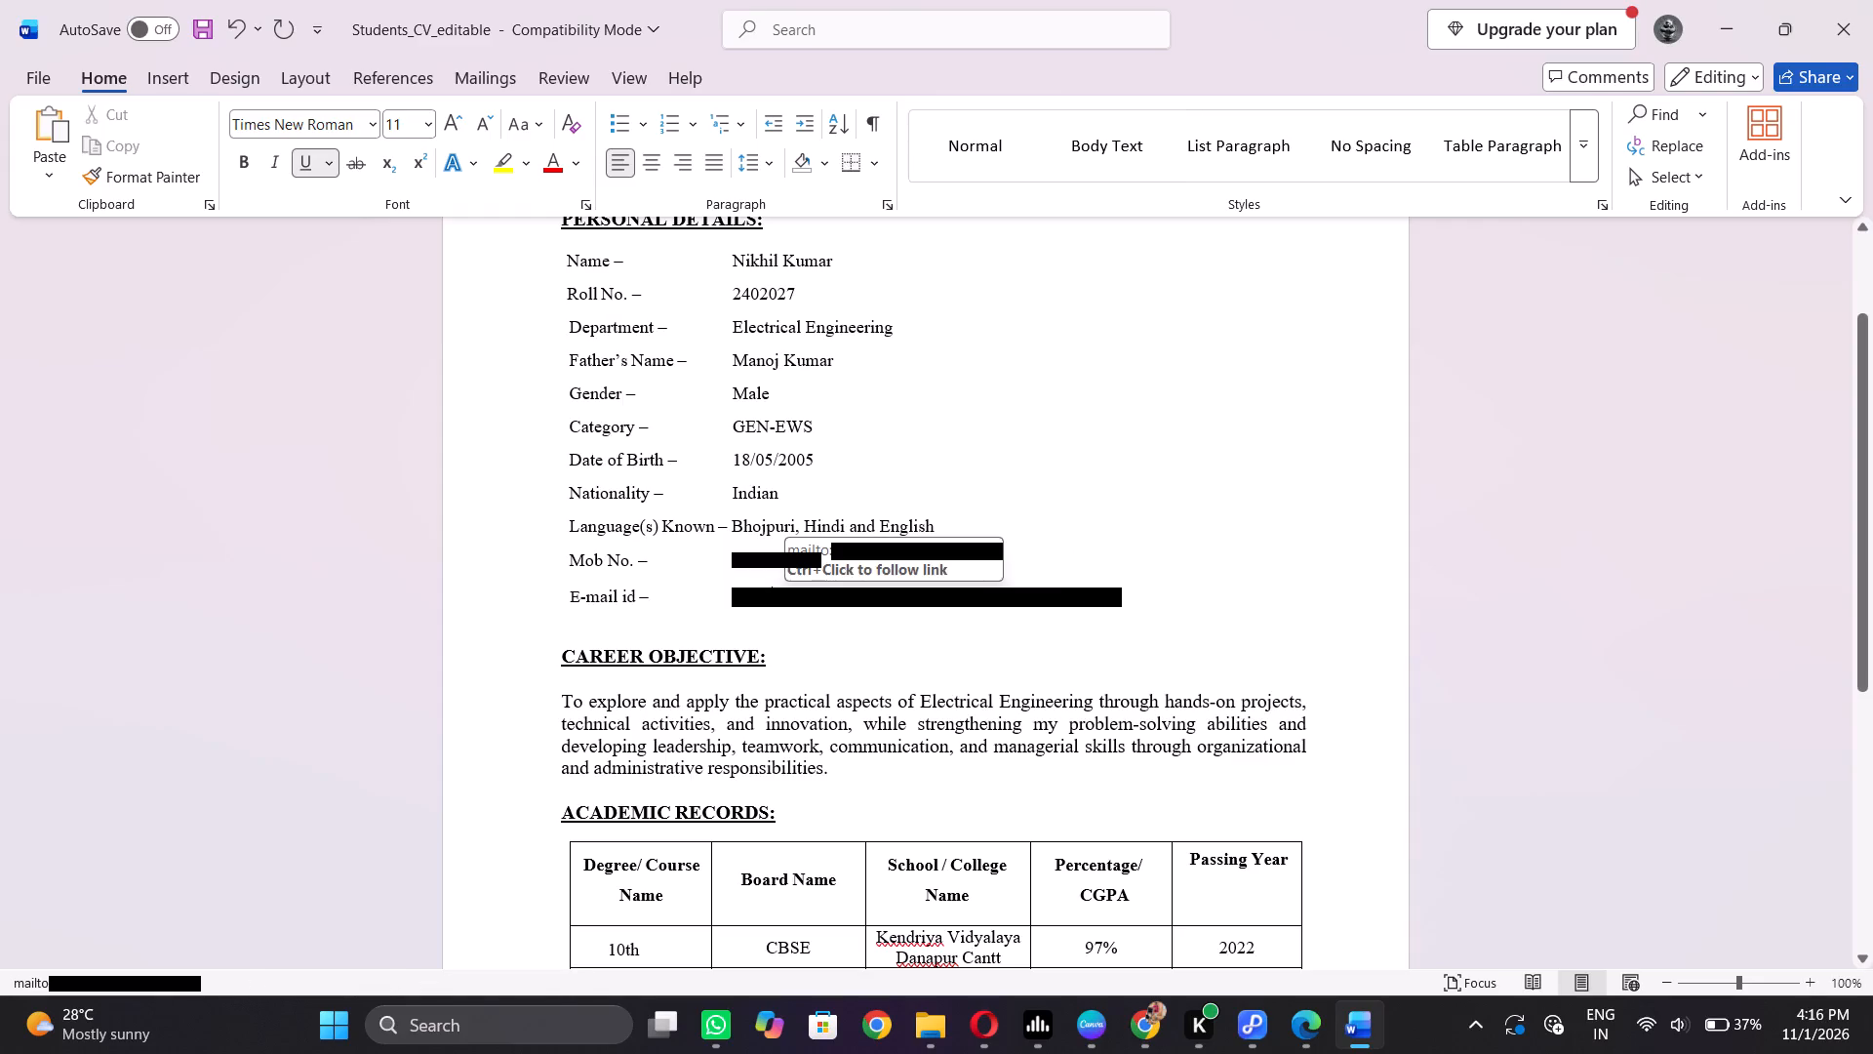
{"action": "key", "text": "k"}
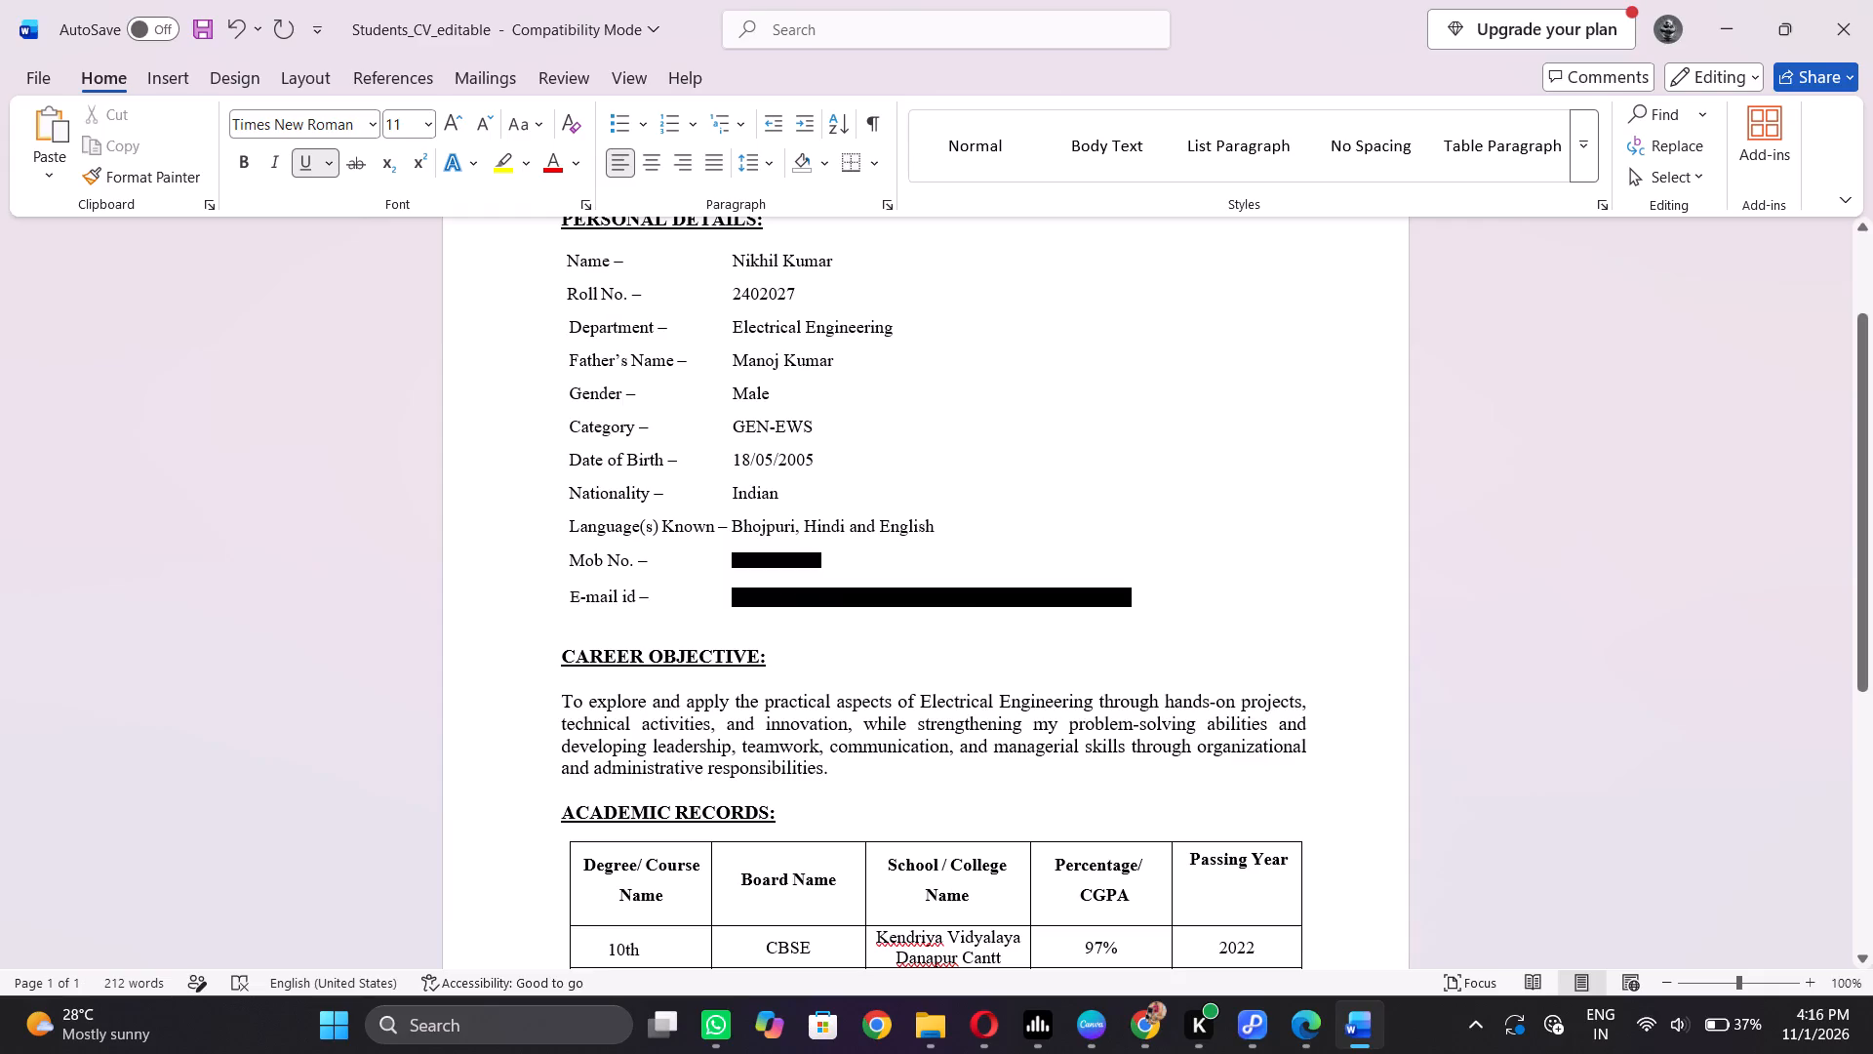
Delete the second address and the trailing separator characters from the E-mail id line.
{"action": "left_click_drag", "start_coordinate": [1135, 606], "coordinate": [935, 602]}
{"action": "key", "text": "BackSpace"}
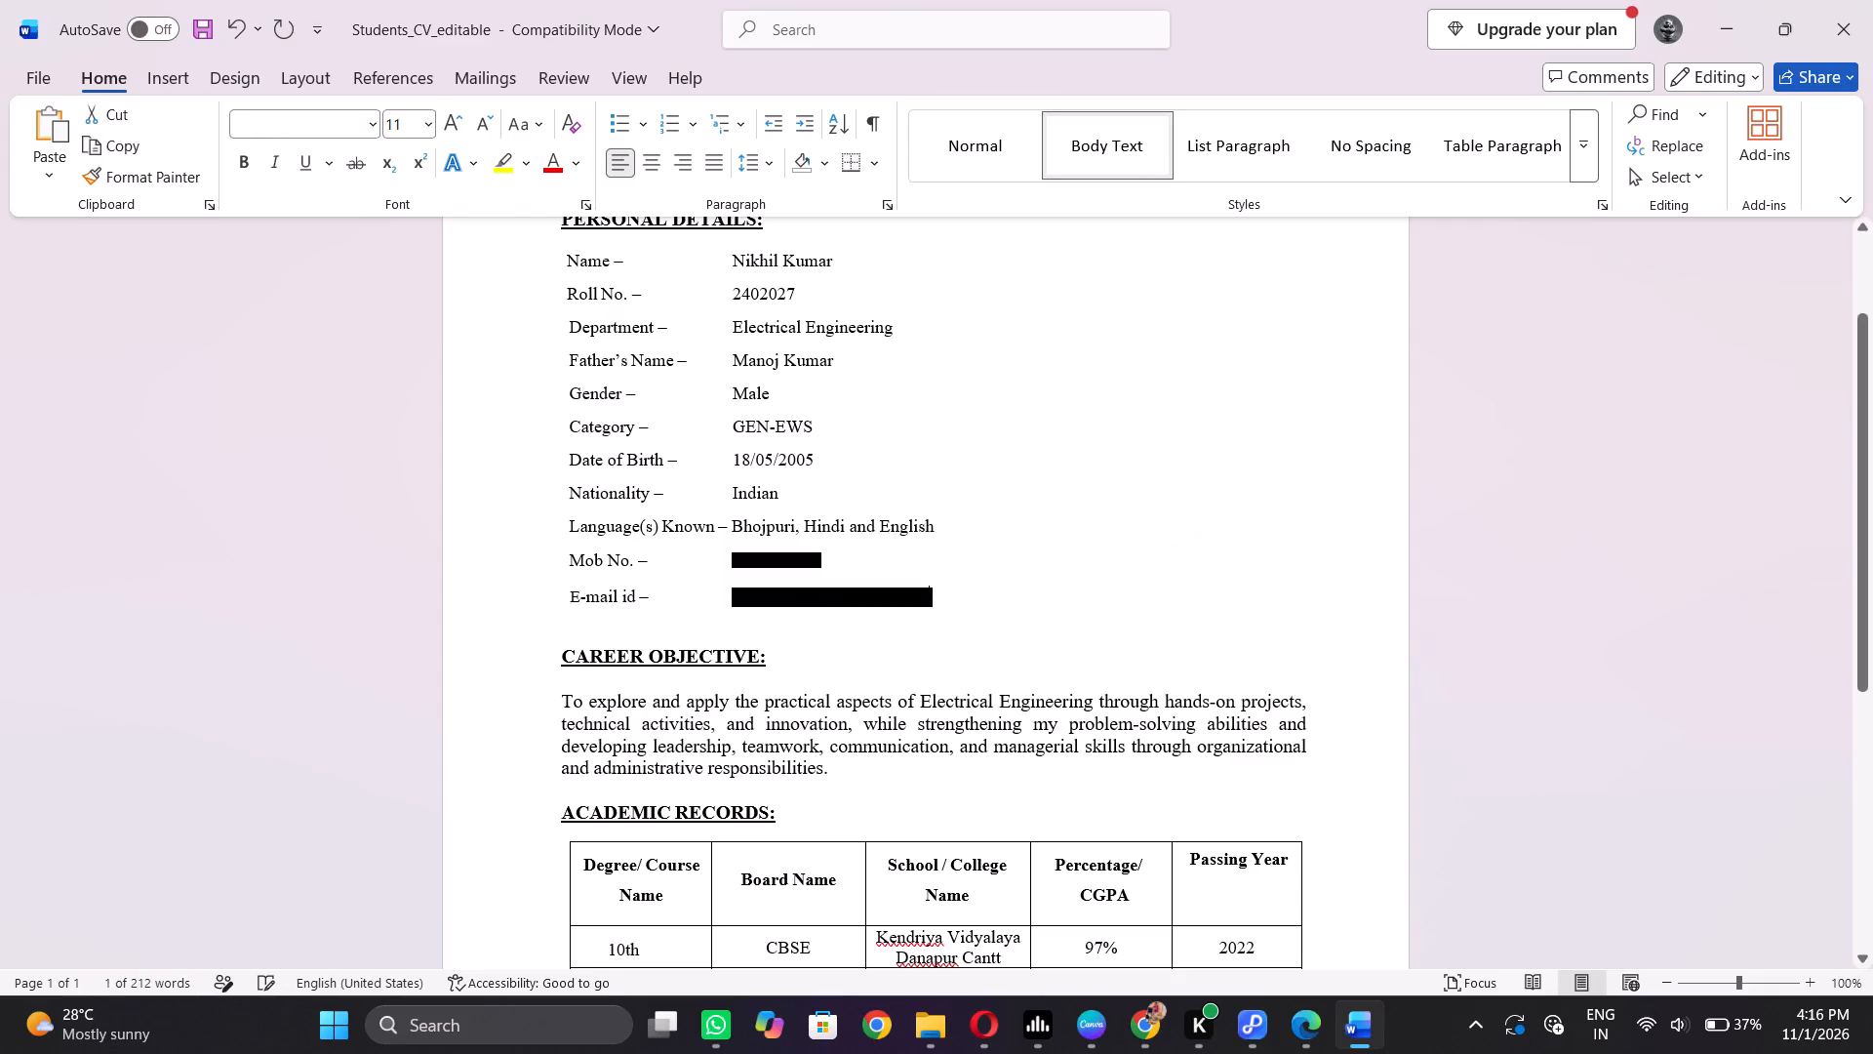
{"action": "key", "text": "BackSpace"}
{"action": "key", "text": "BackSpace"}
{"action": "key", "text": "BackSpace"}
Review the CV from the personal details through the academic records to the achievements and declaration.
{"action": "scroll", "coordinate": [935, 602], "scroll_direction": "down", "scroll_amount": 1}
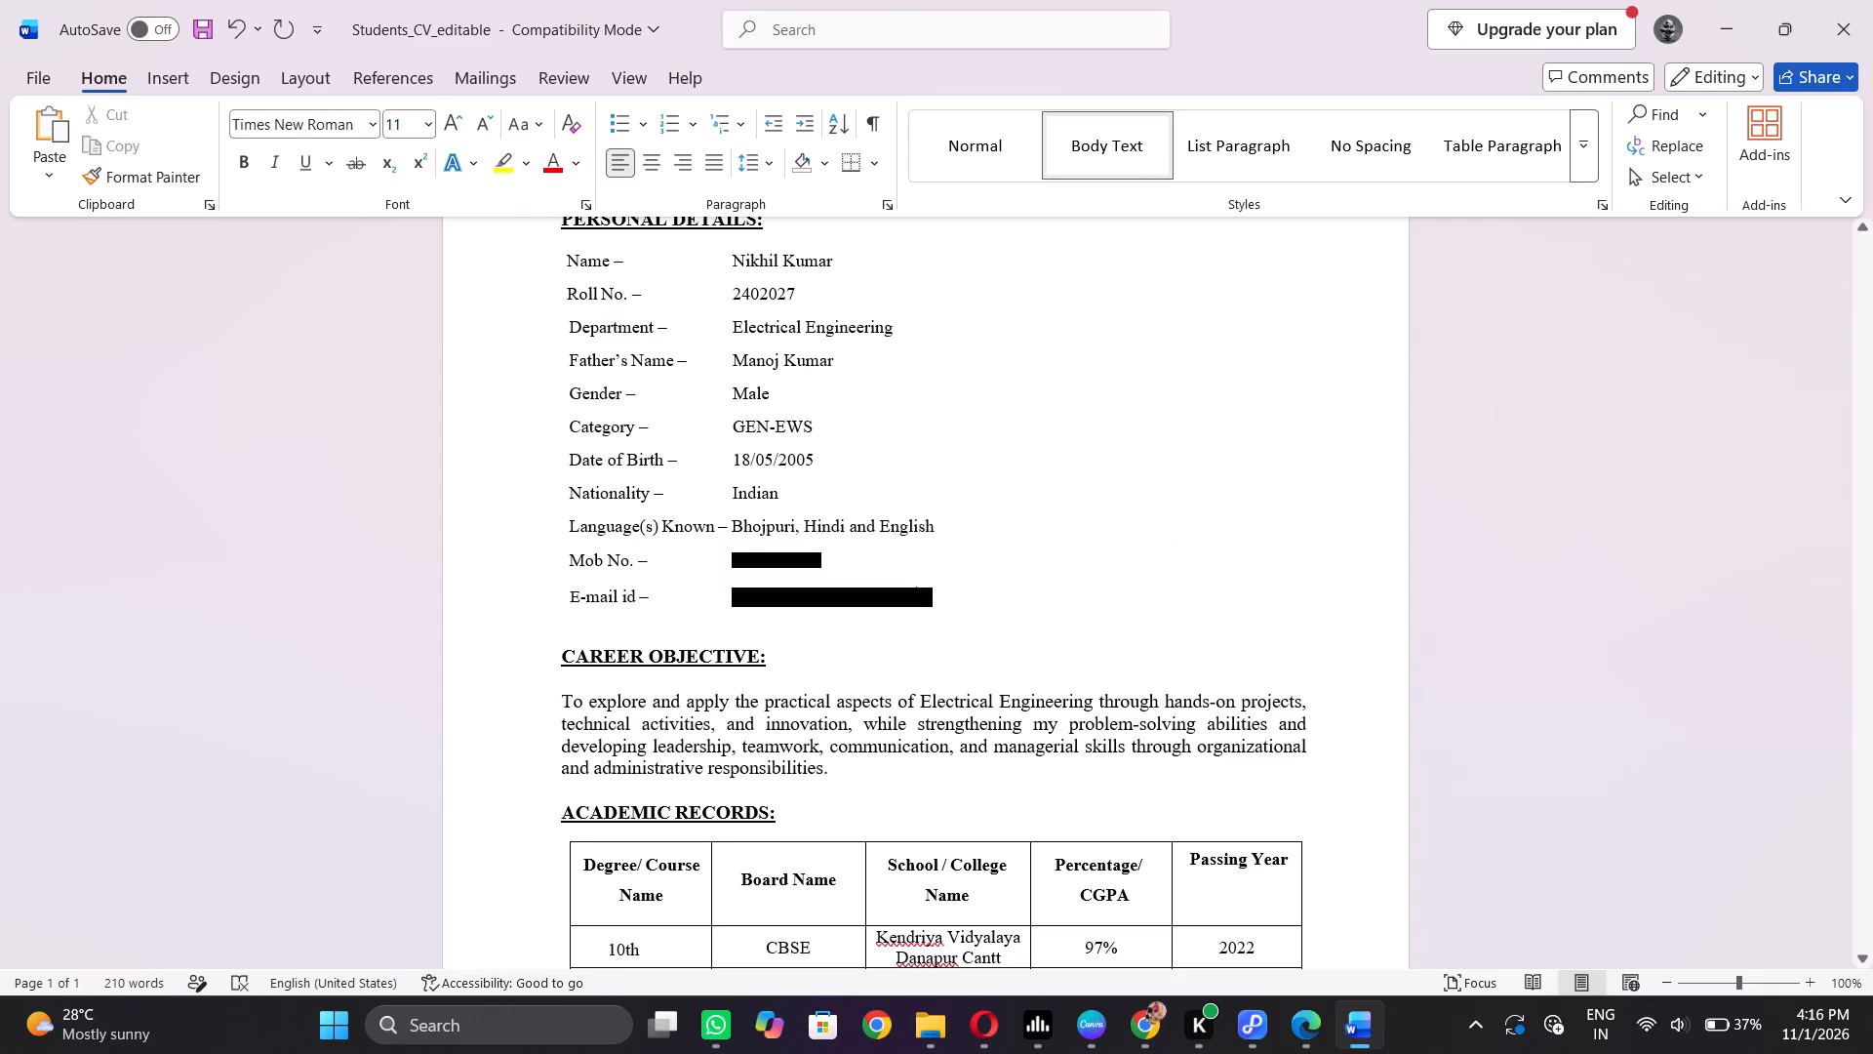
{"action": "scroll", "coordinate": [935, 602], "scroll_direction": "down", "scroll_amount": 2}
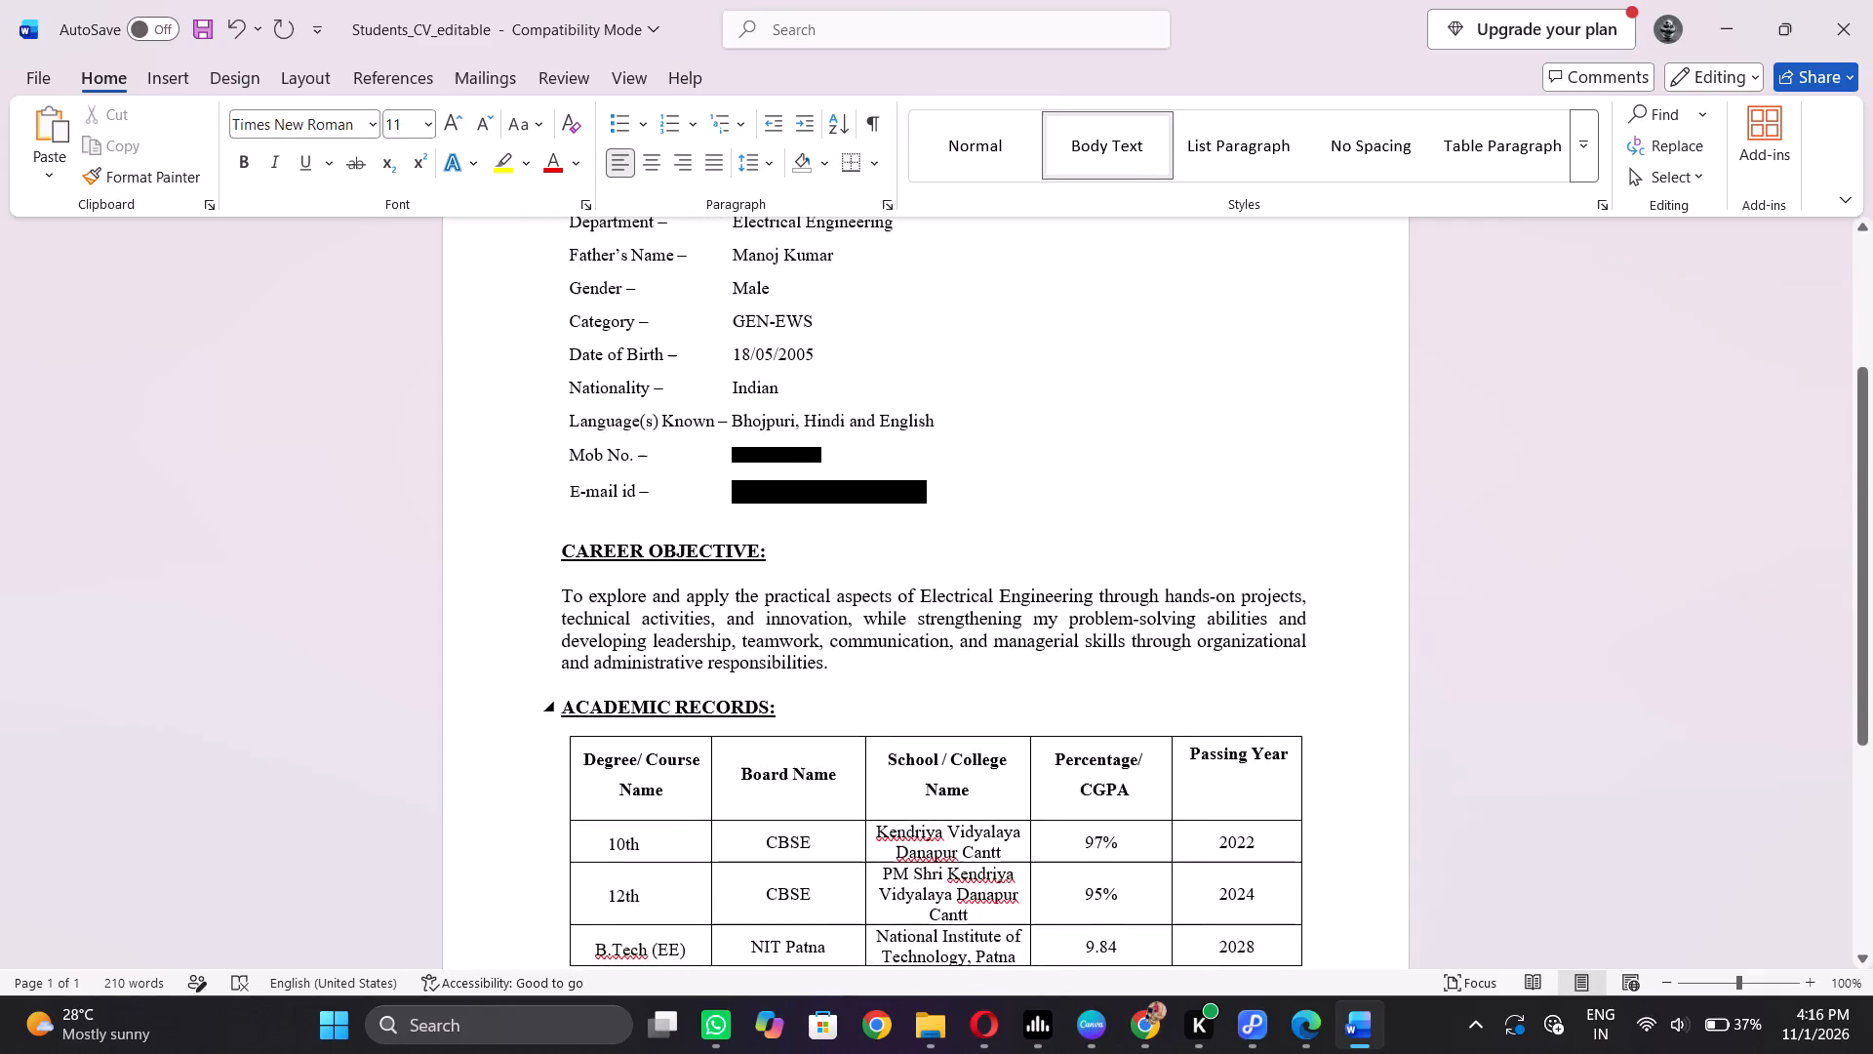
{"action": "scroll", "coordinate": [938, 675], "scroll_direction": "down", "scroll_amount": 1}
{"action": "scroll", "coordinate": [938, 675], "scroll_direction": "up", "scroll_amount": 8}
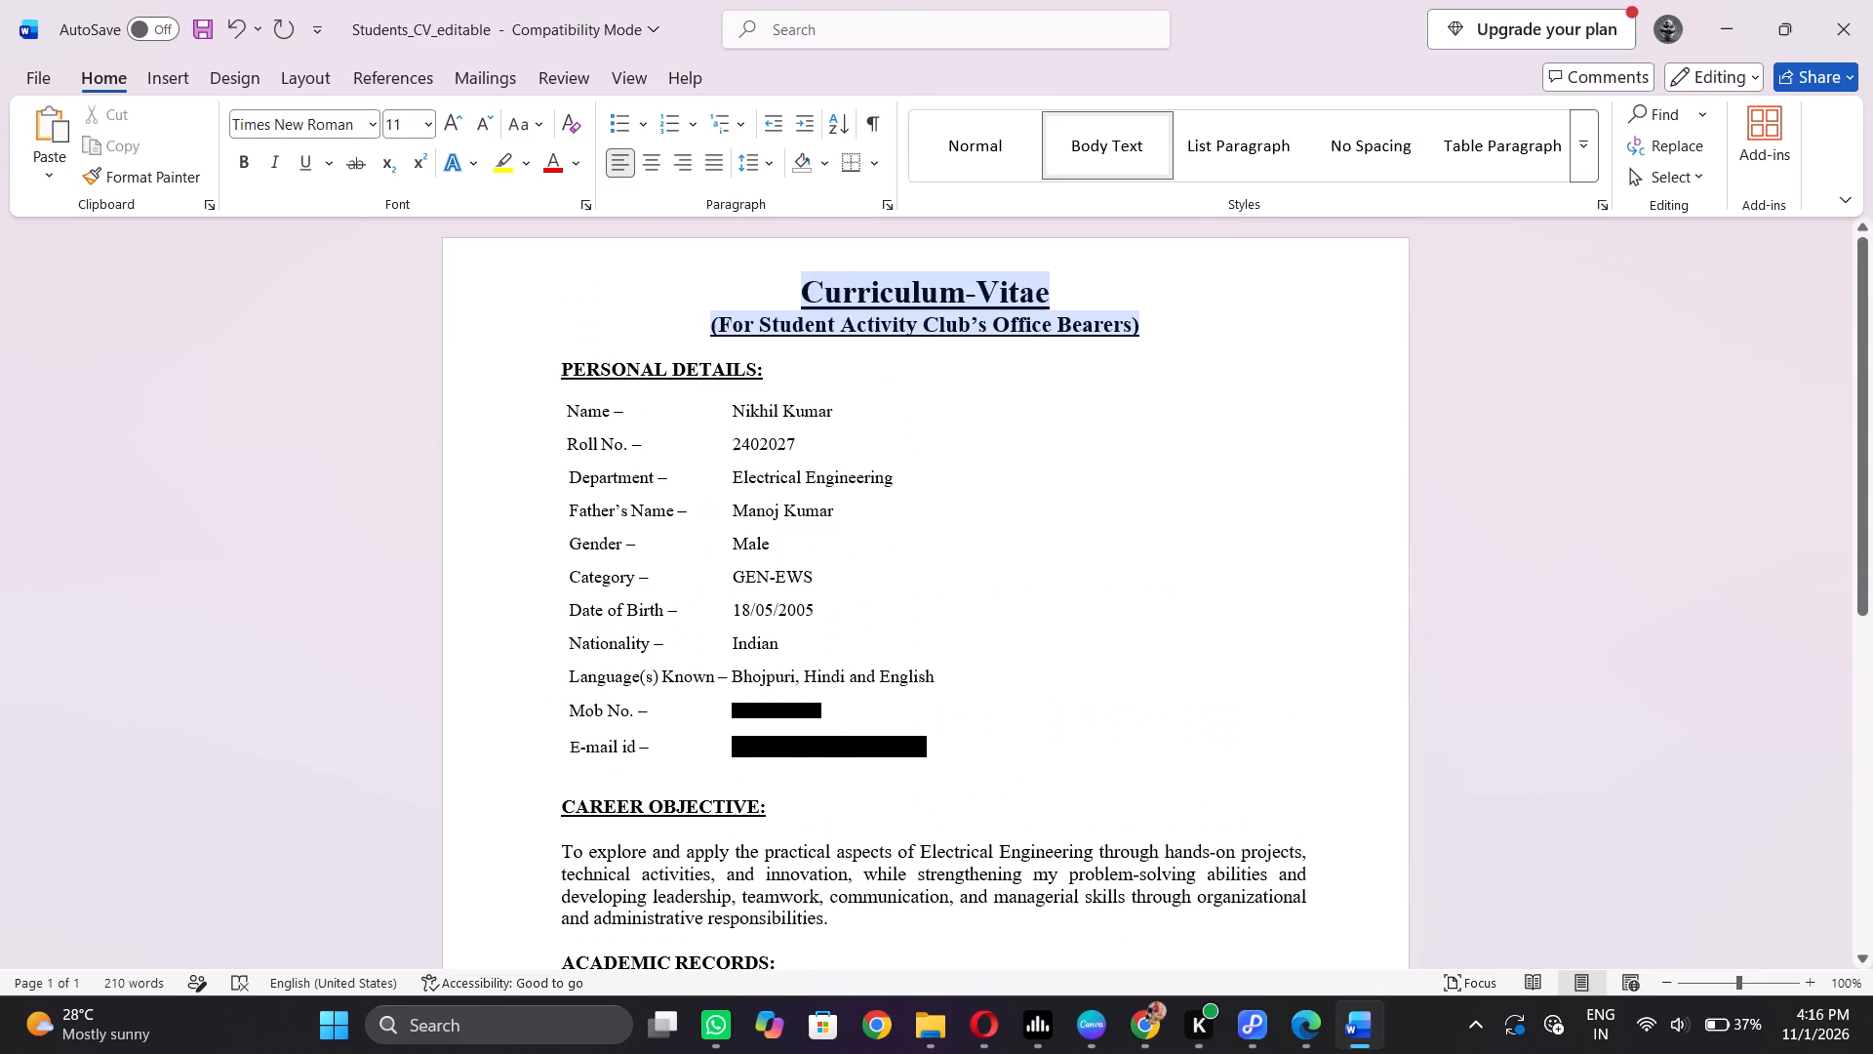
{"action": "scroll", "coordinate": [938, 675], "scroll_direction": "down", "scroll_amount": 7}
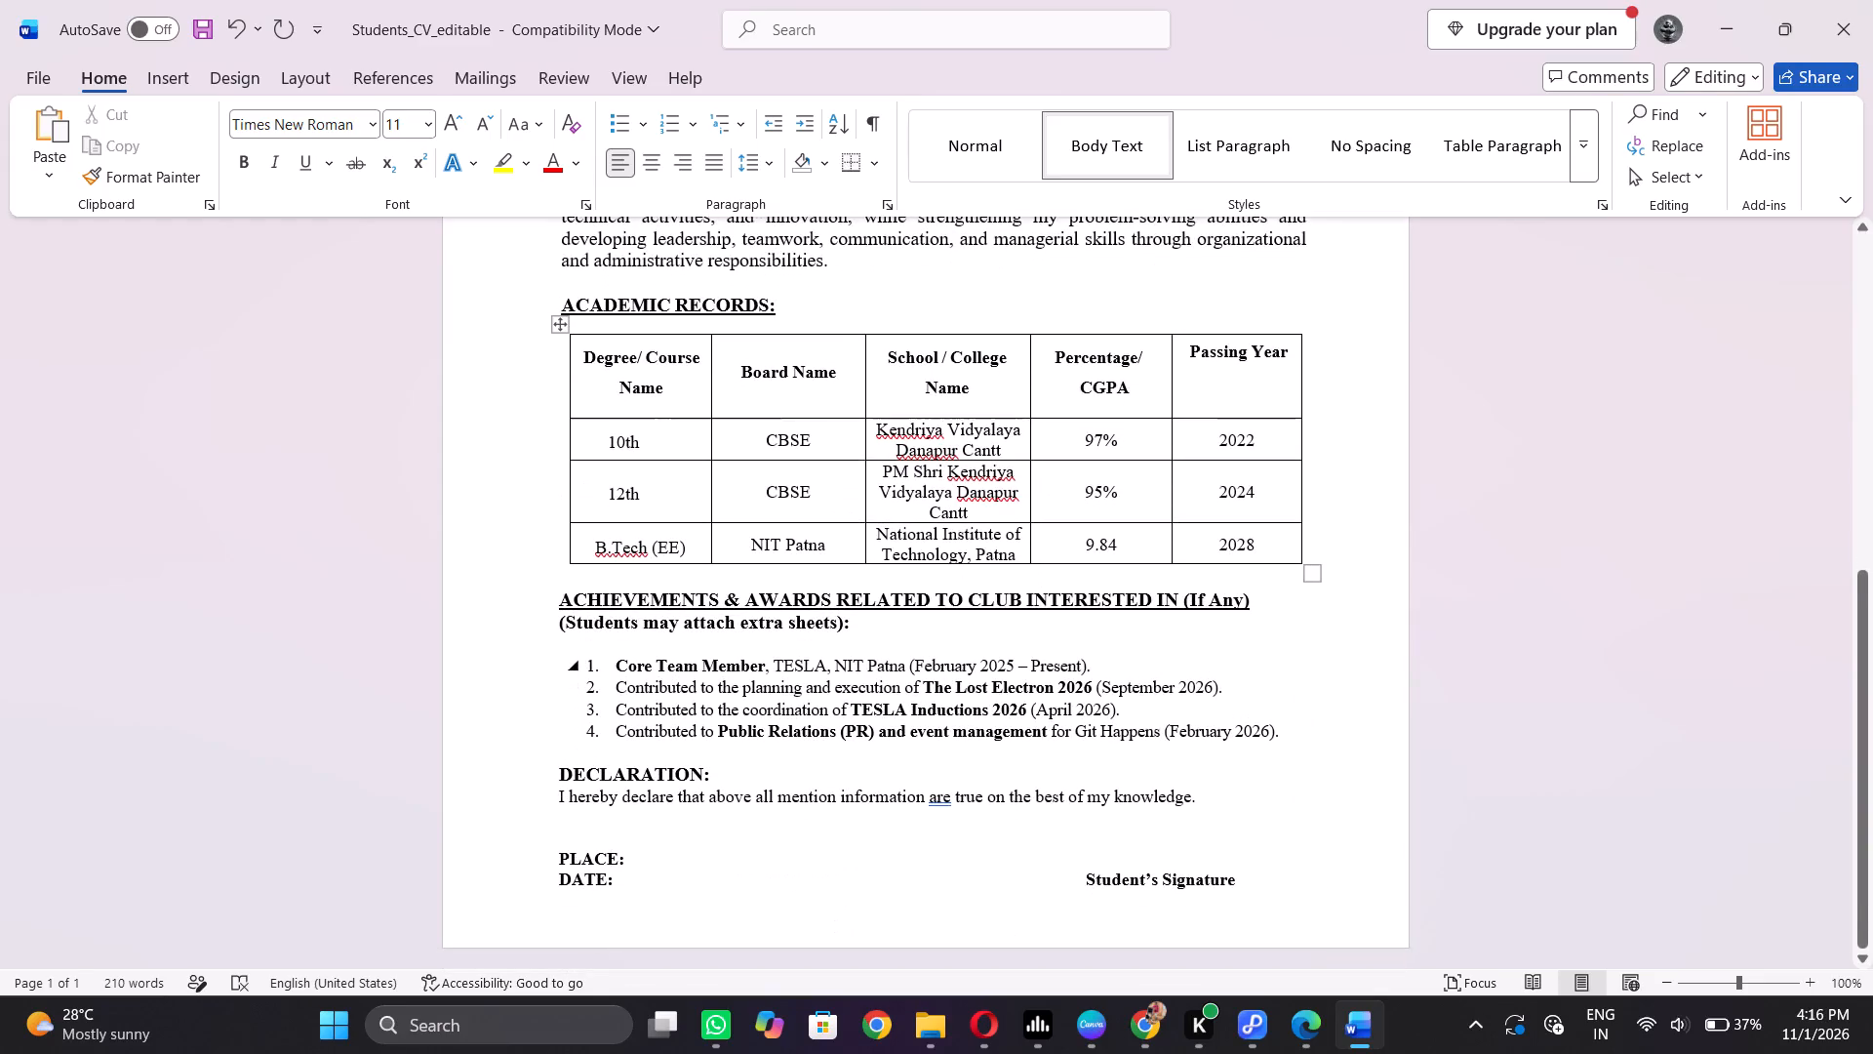
{"action": "scroll", "coordinate": [1098, 468], "scroll_direction": "up", "scroll_amount": 1}
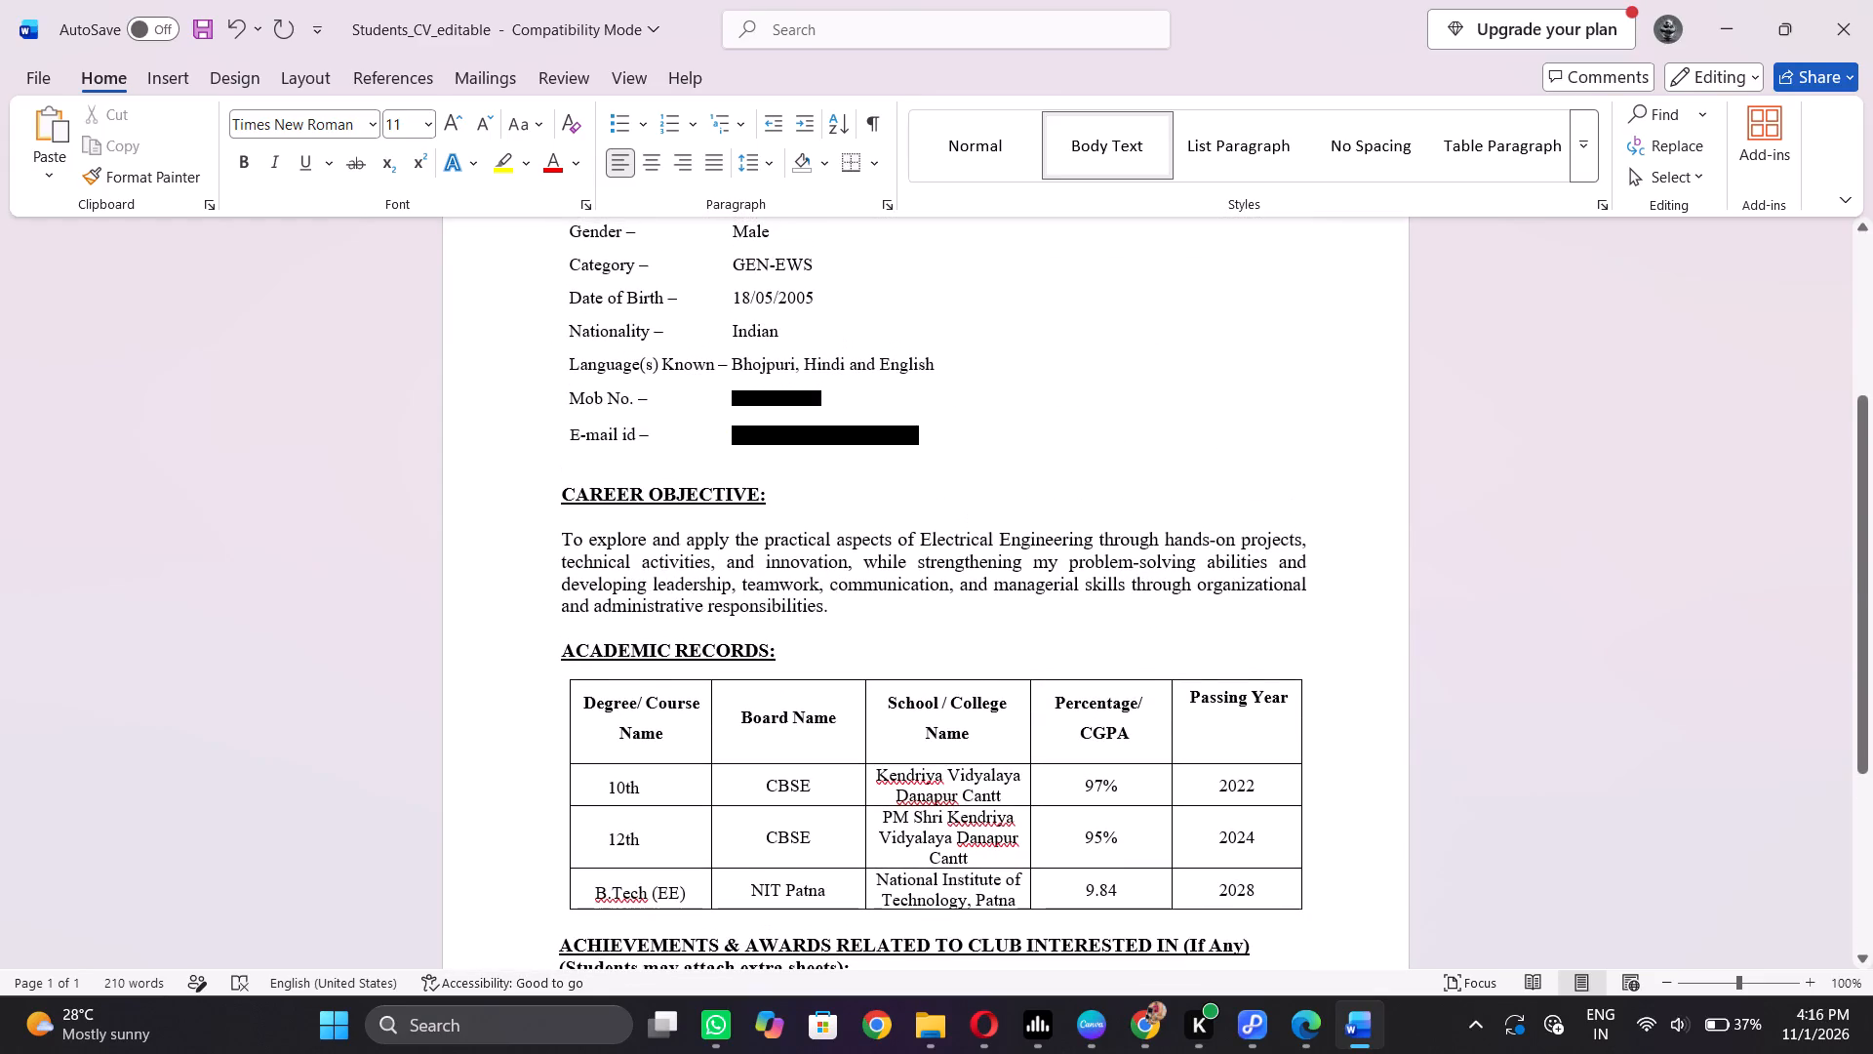
{"action": "scroll", "coordinate": [1098, 468], "scroll_direction": "up", "scroll_amount": 1}
Set the 12th row's board name to BSEB in the academic records table.
{"action": "scroll", "coordinate": [814, 853], "scroll_direction": "down", "scroll_amount": 1}
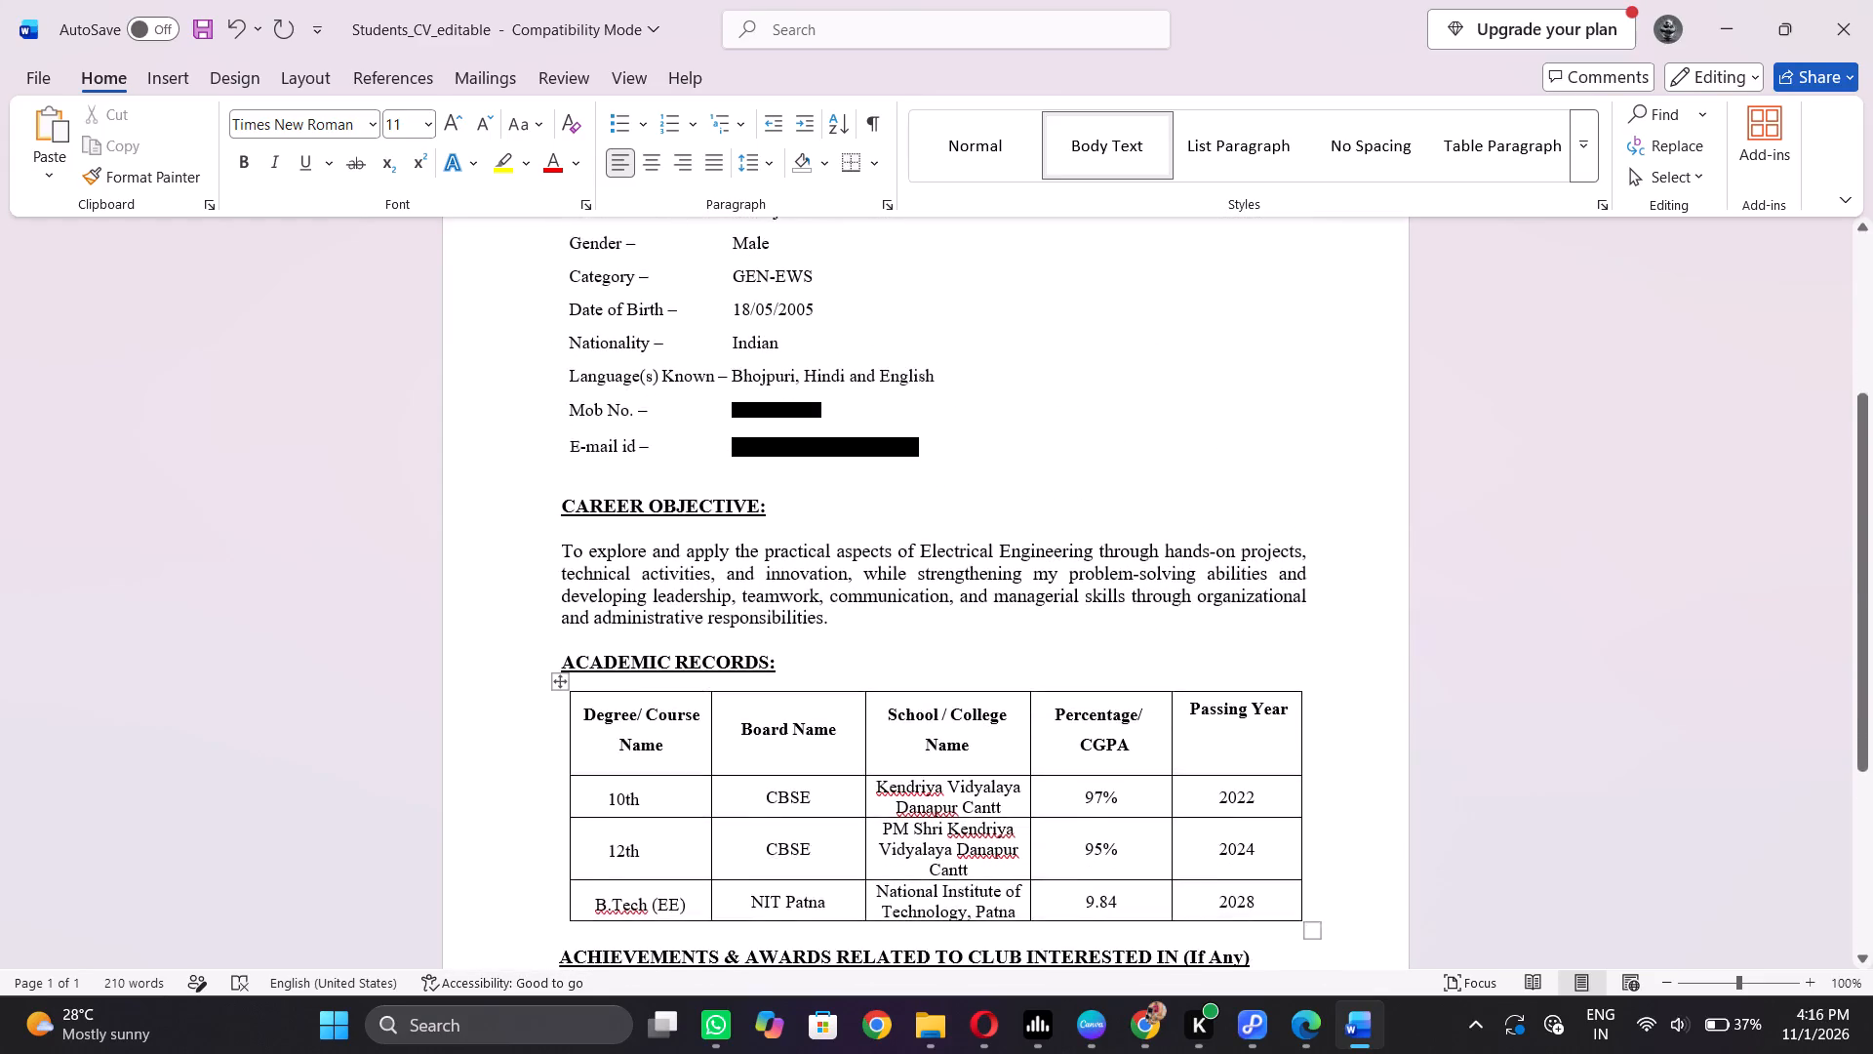
{"action": "scroll", "coordinate": [814, 853], "scroll_direction": "down", "scroll_amount": 1}
{"action": "left_click_drag", "start_coordinate": [817, 847], "coordinate": [751, 843]}
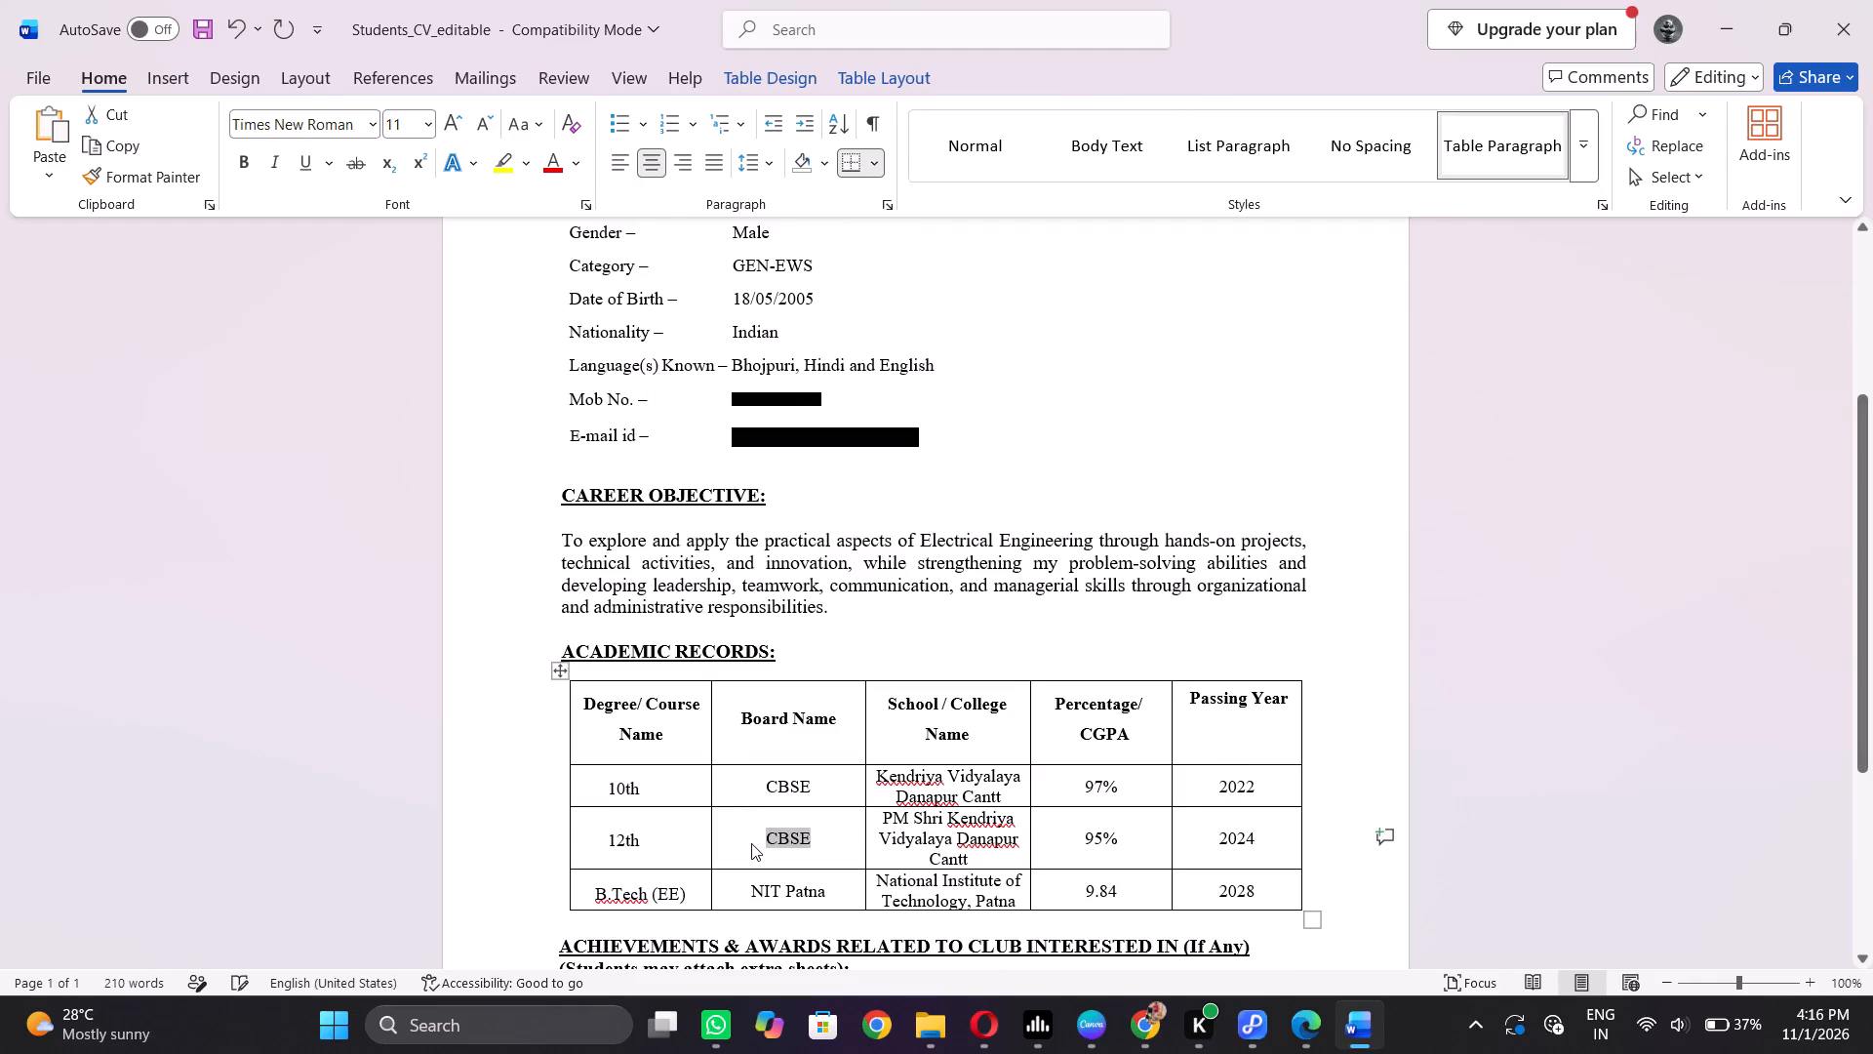
{"action": "type", "text": "BSEB"}
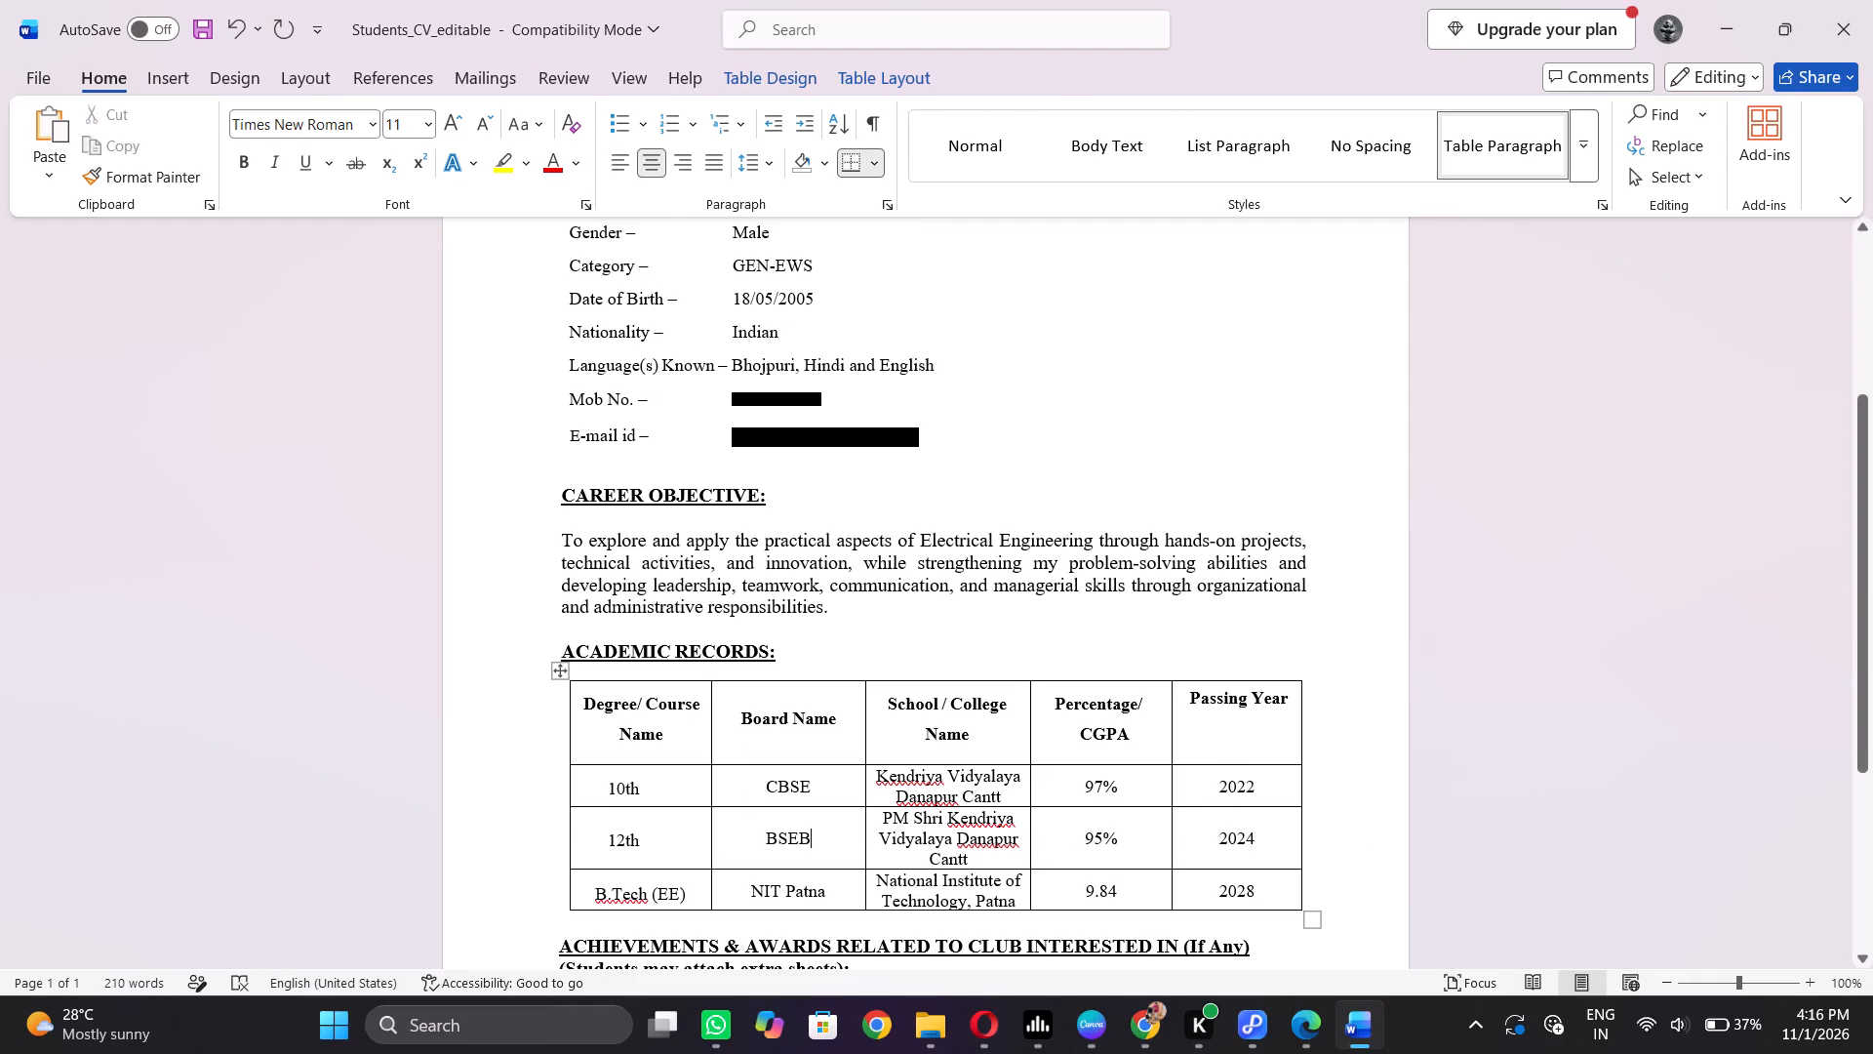
Set the 10th row's percentage to 93% and its passing year to 2021.
{"action": "left_click", "coordinate": [1103, 788]}
{"action": "key", "text": "BackSpace"}
{"action": "key", "text": "BackSpace"}
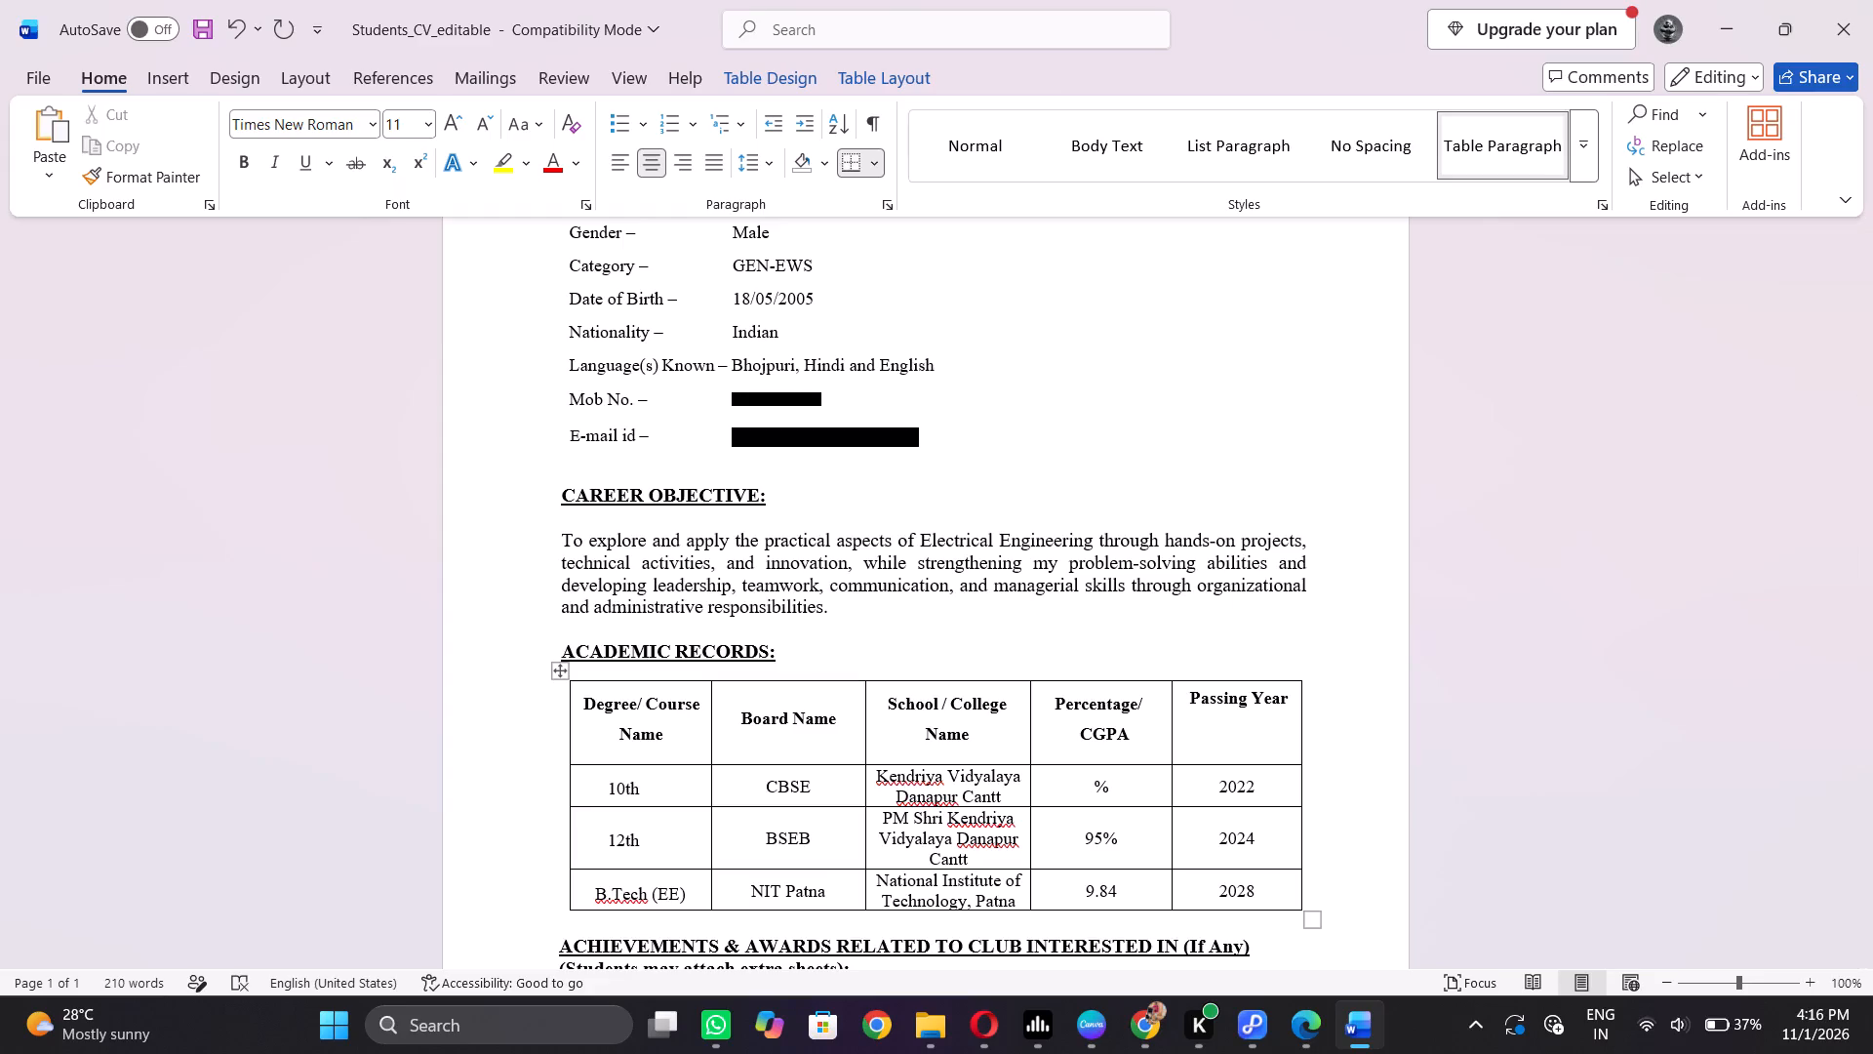
{"action": "type", "text": "93"}
{"action": "left_click", "coordinate": [1264, 792]}
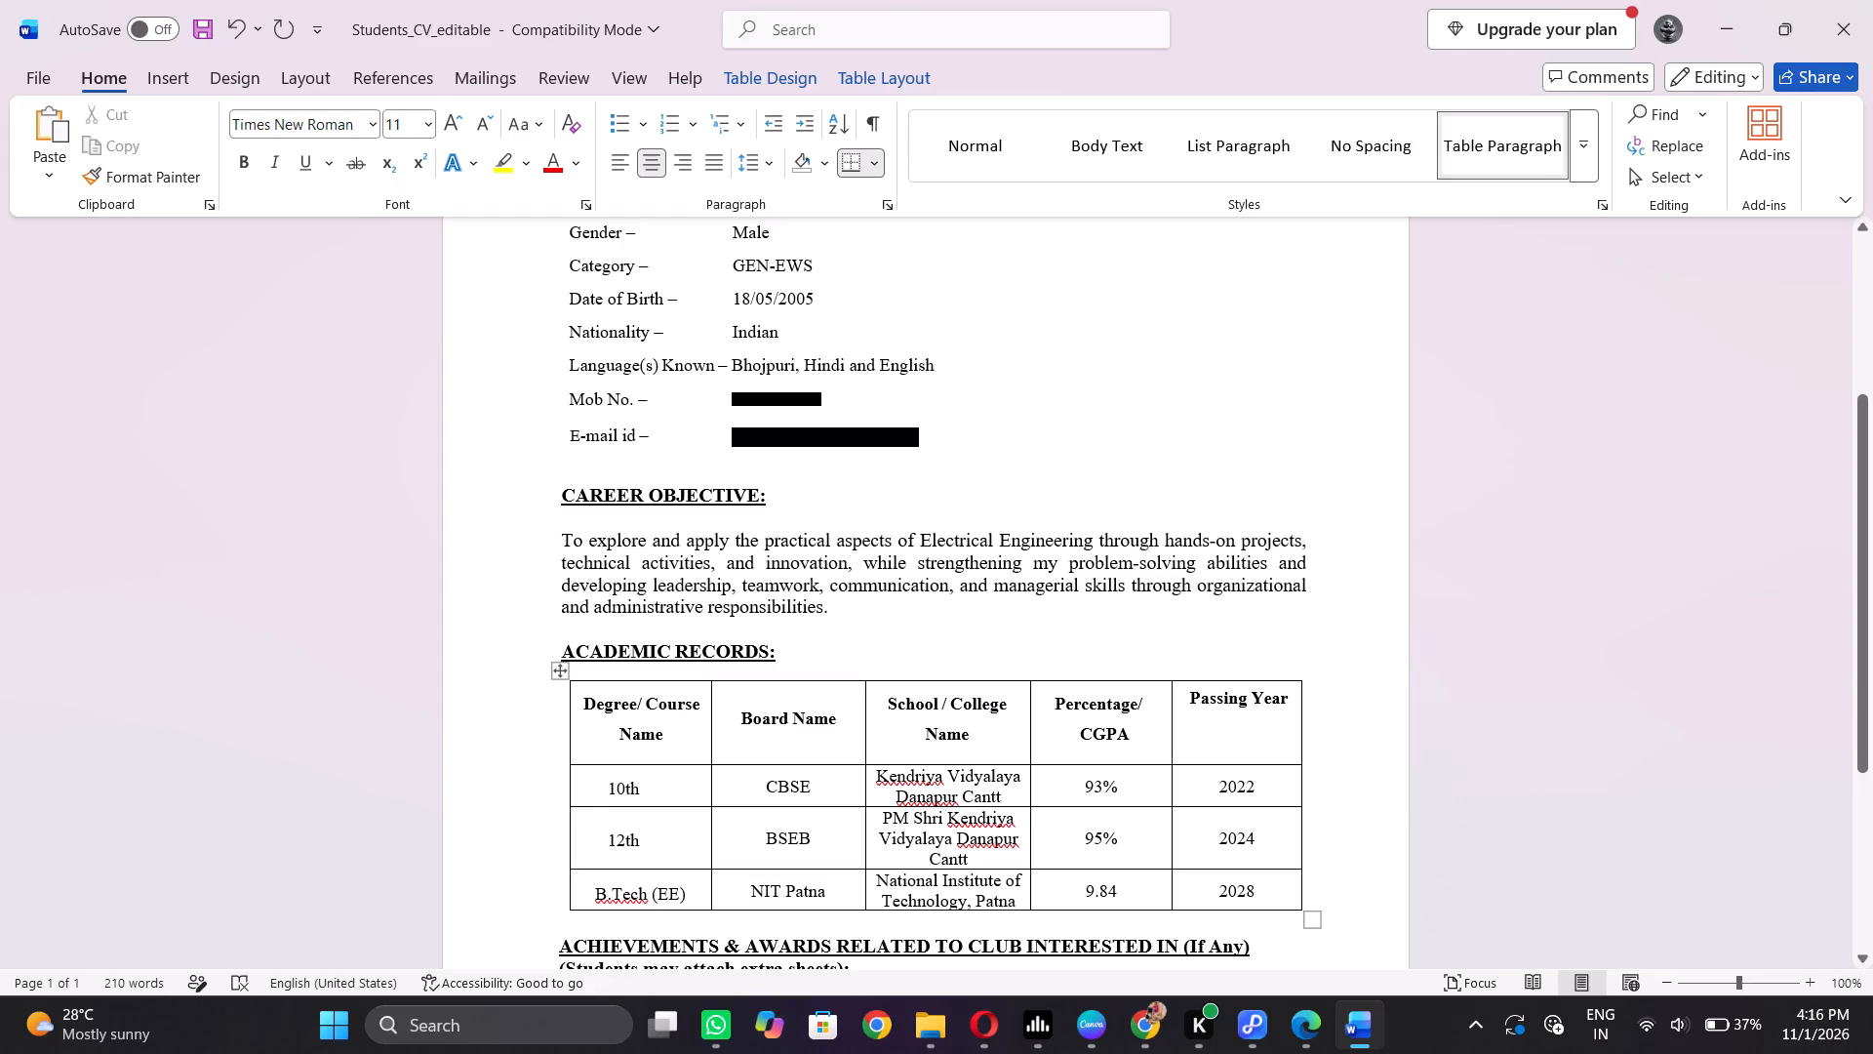
{"action": "key", "text": "BackSpace"}
{"action": "key", "text": "2"}
{"action": "key", "text": "BackSpace"}
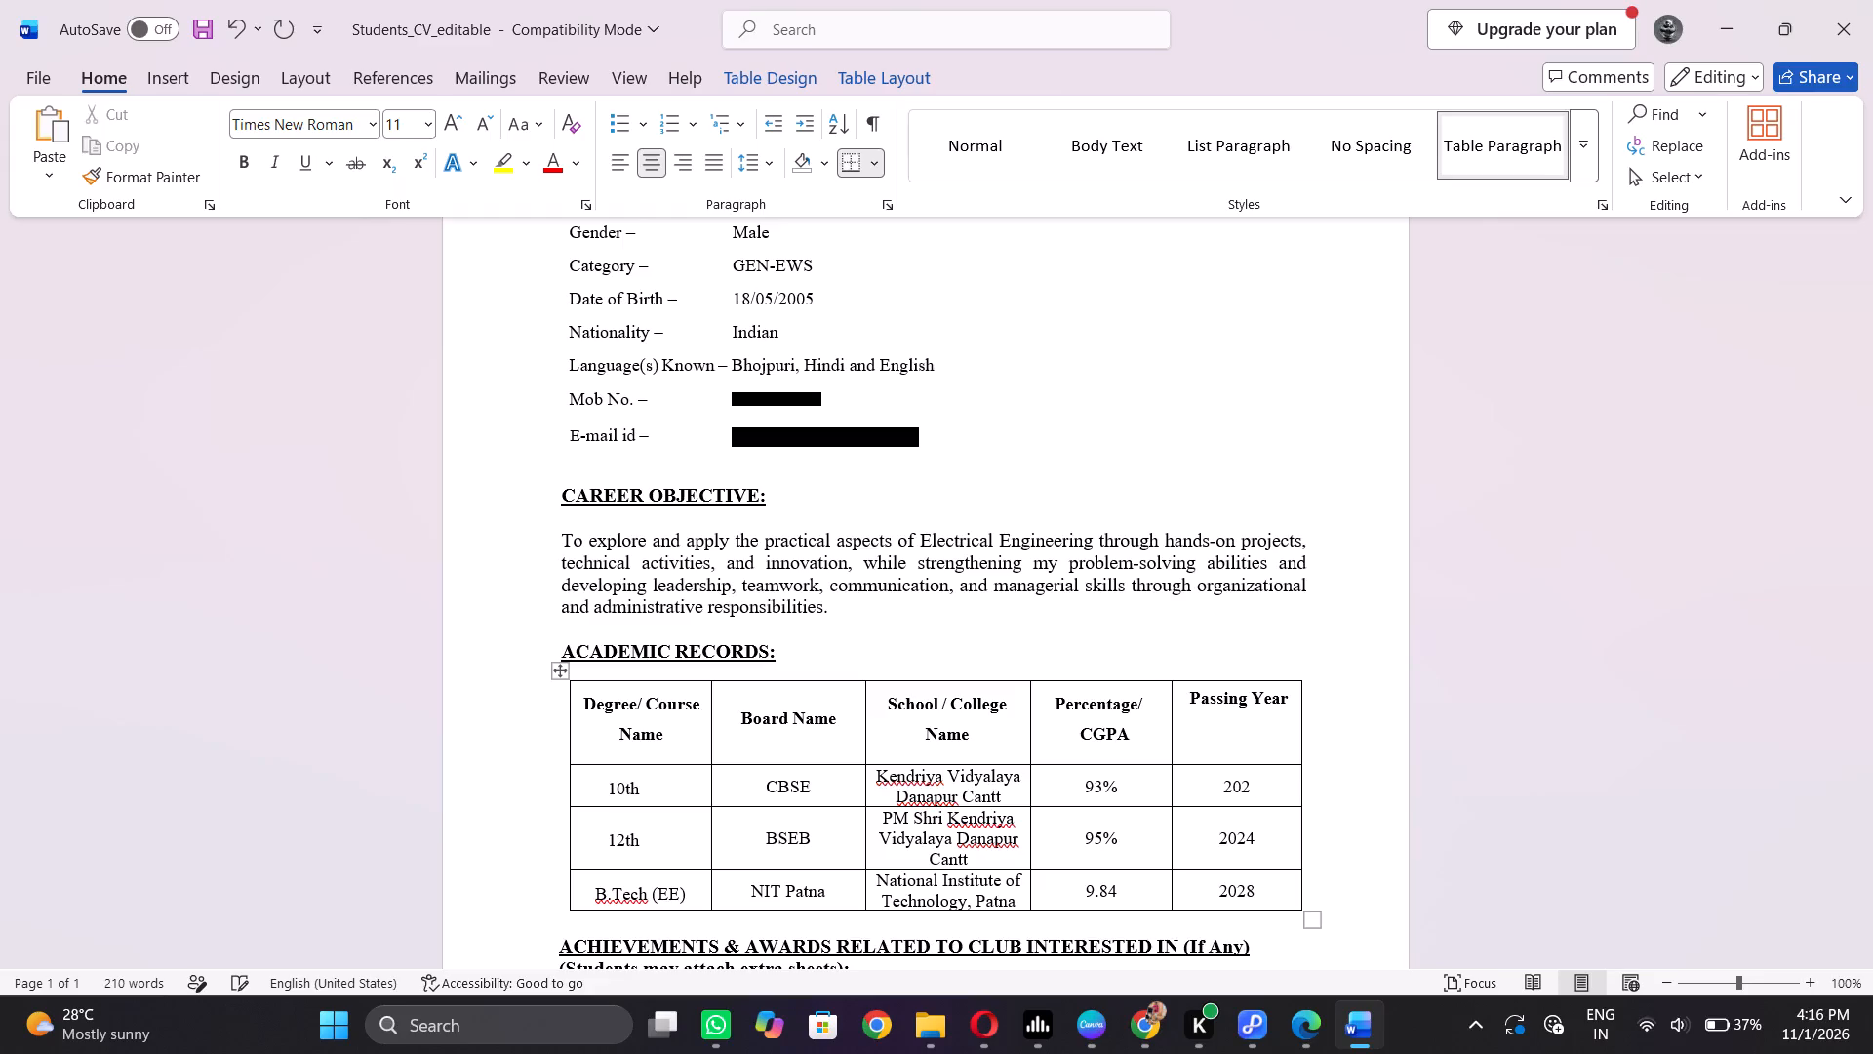
{"action": "key", "text": "1"}
Set the 12th row's passing year to 2023 and its percentage to 88.4%.
{"action": "left_click", "coordinate": [1263, 841]}
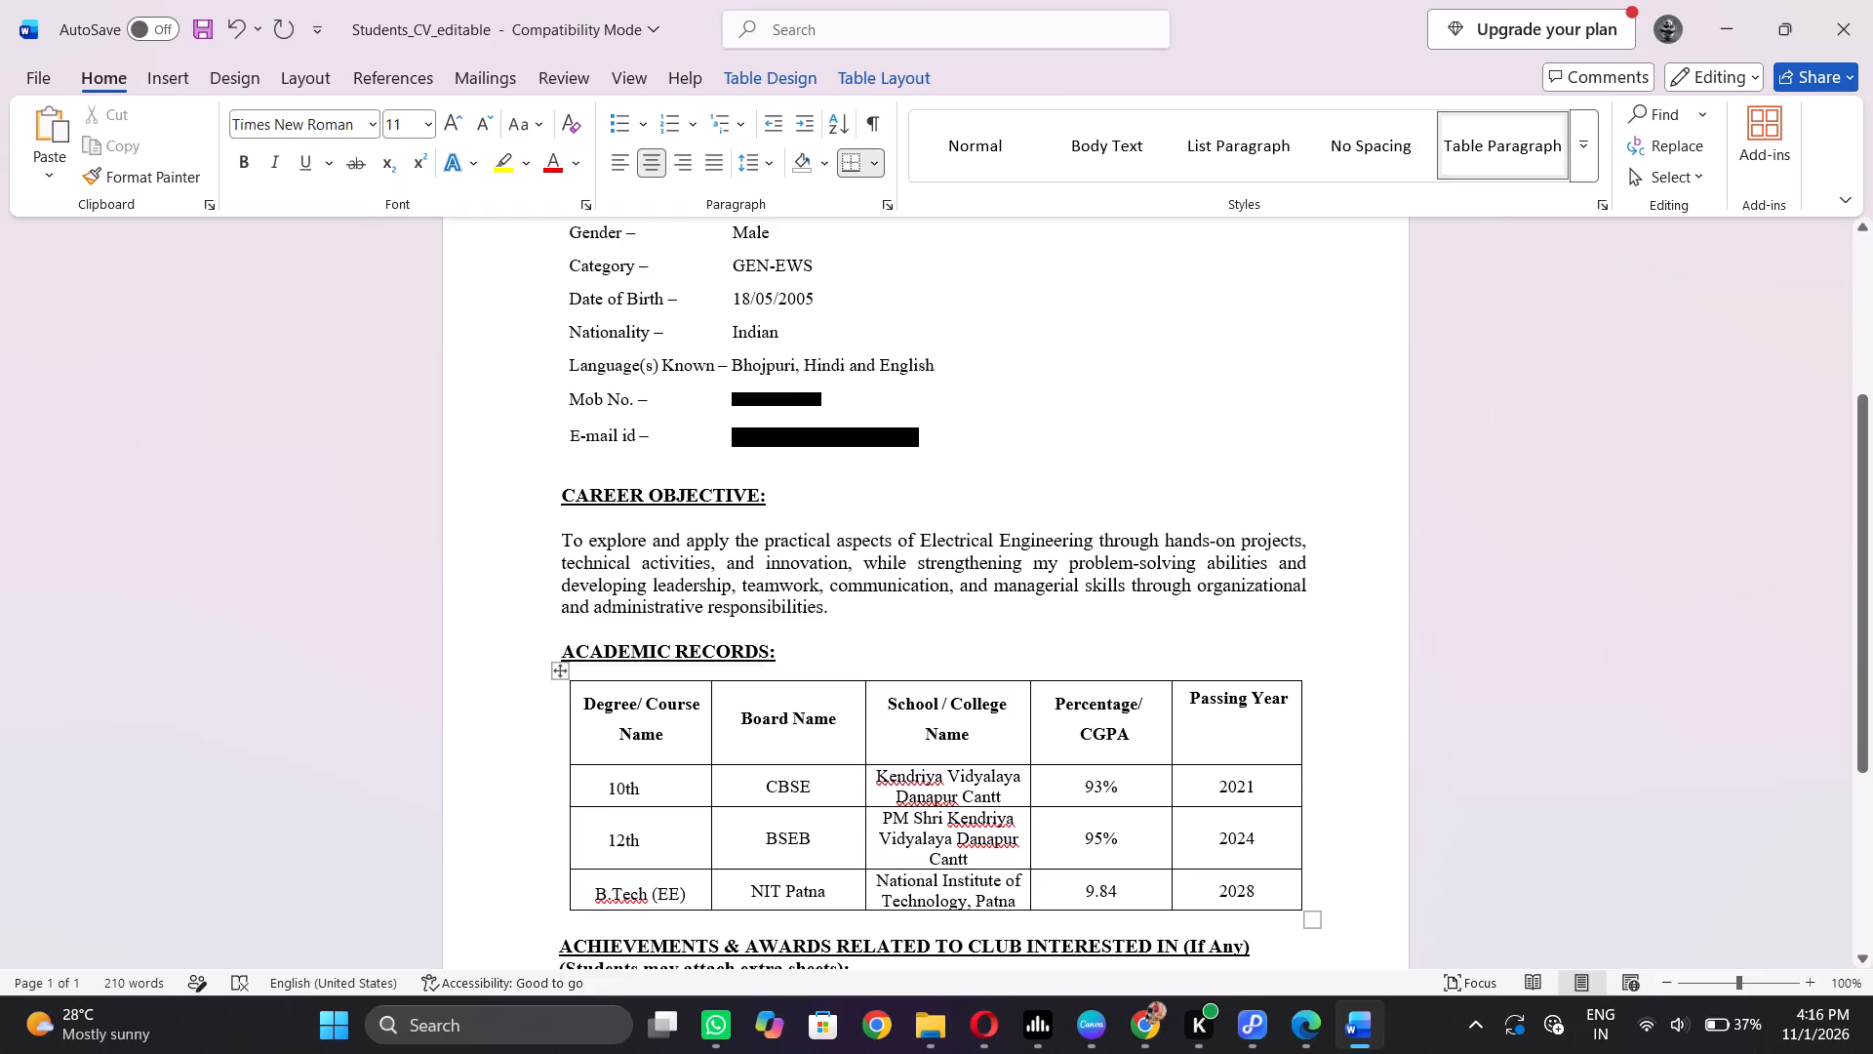
{"action": "key", "text": "BackSpace"}
{"action": "key", "text": "3"}
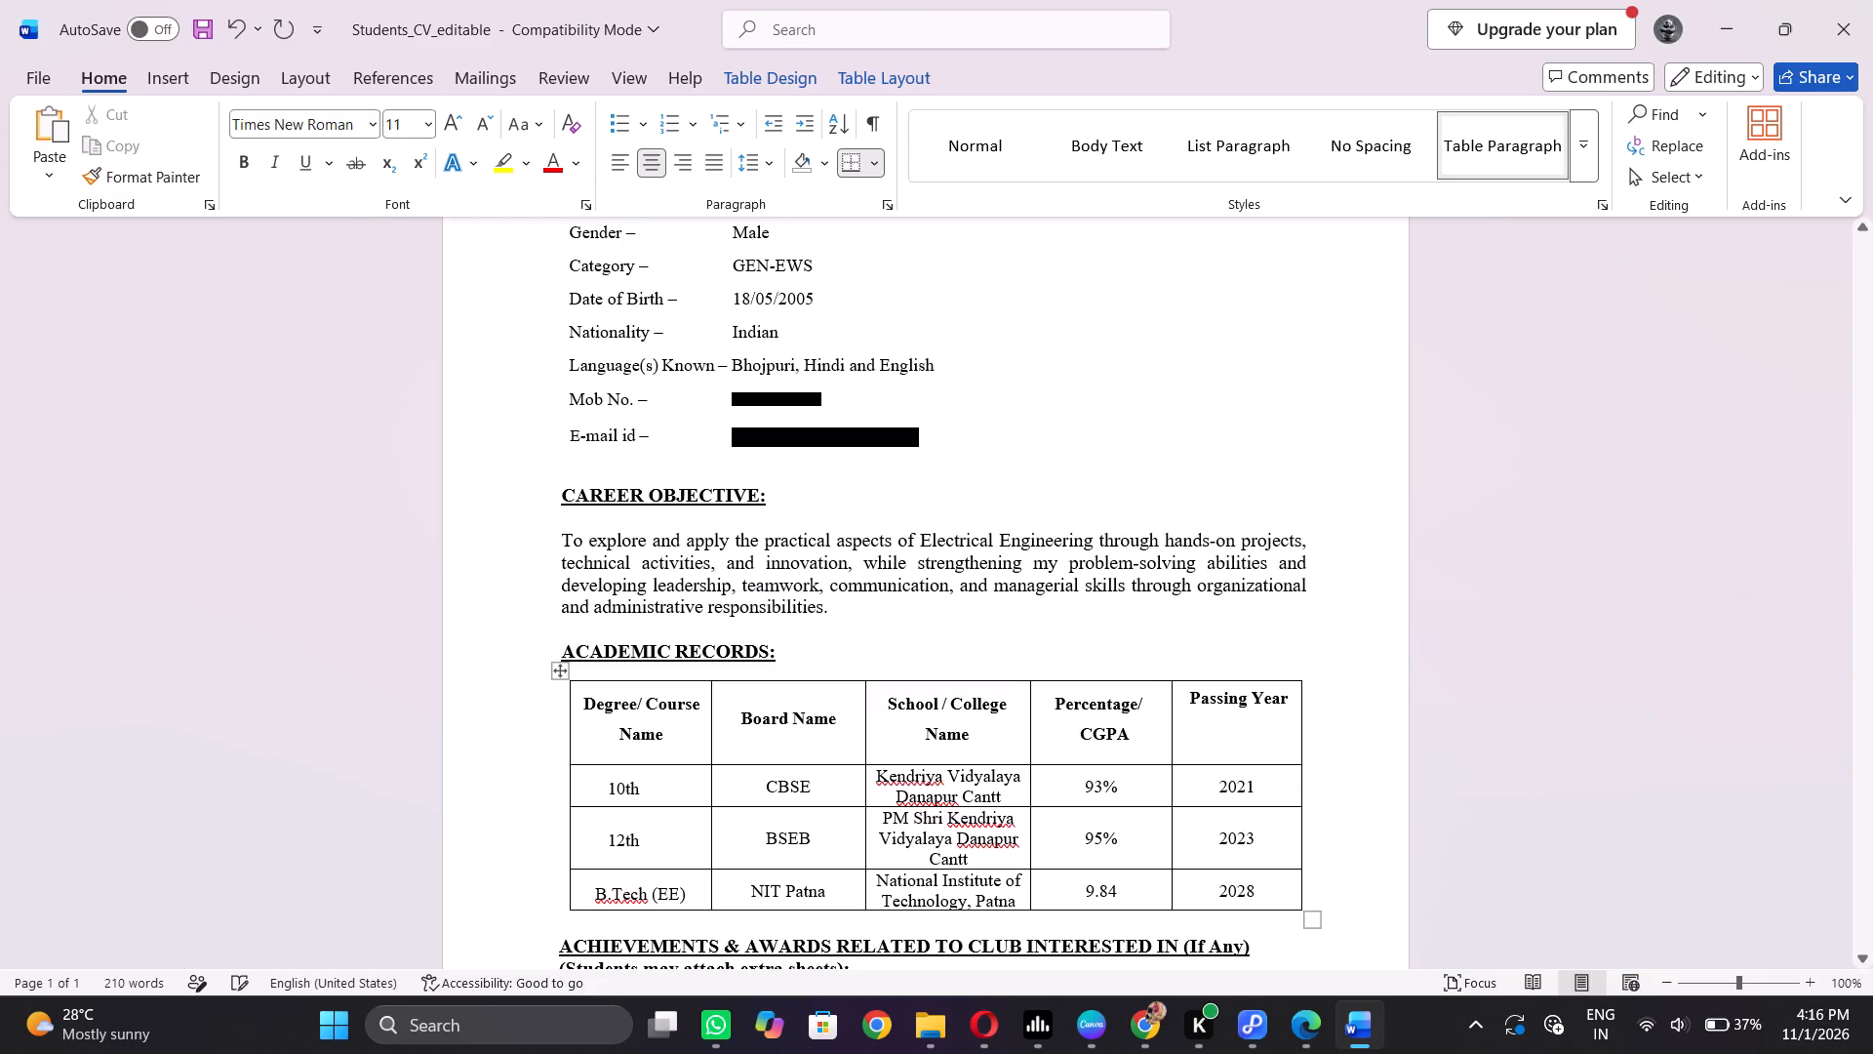
{"action": "left_click", "coordinate": [1103, 838]}
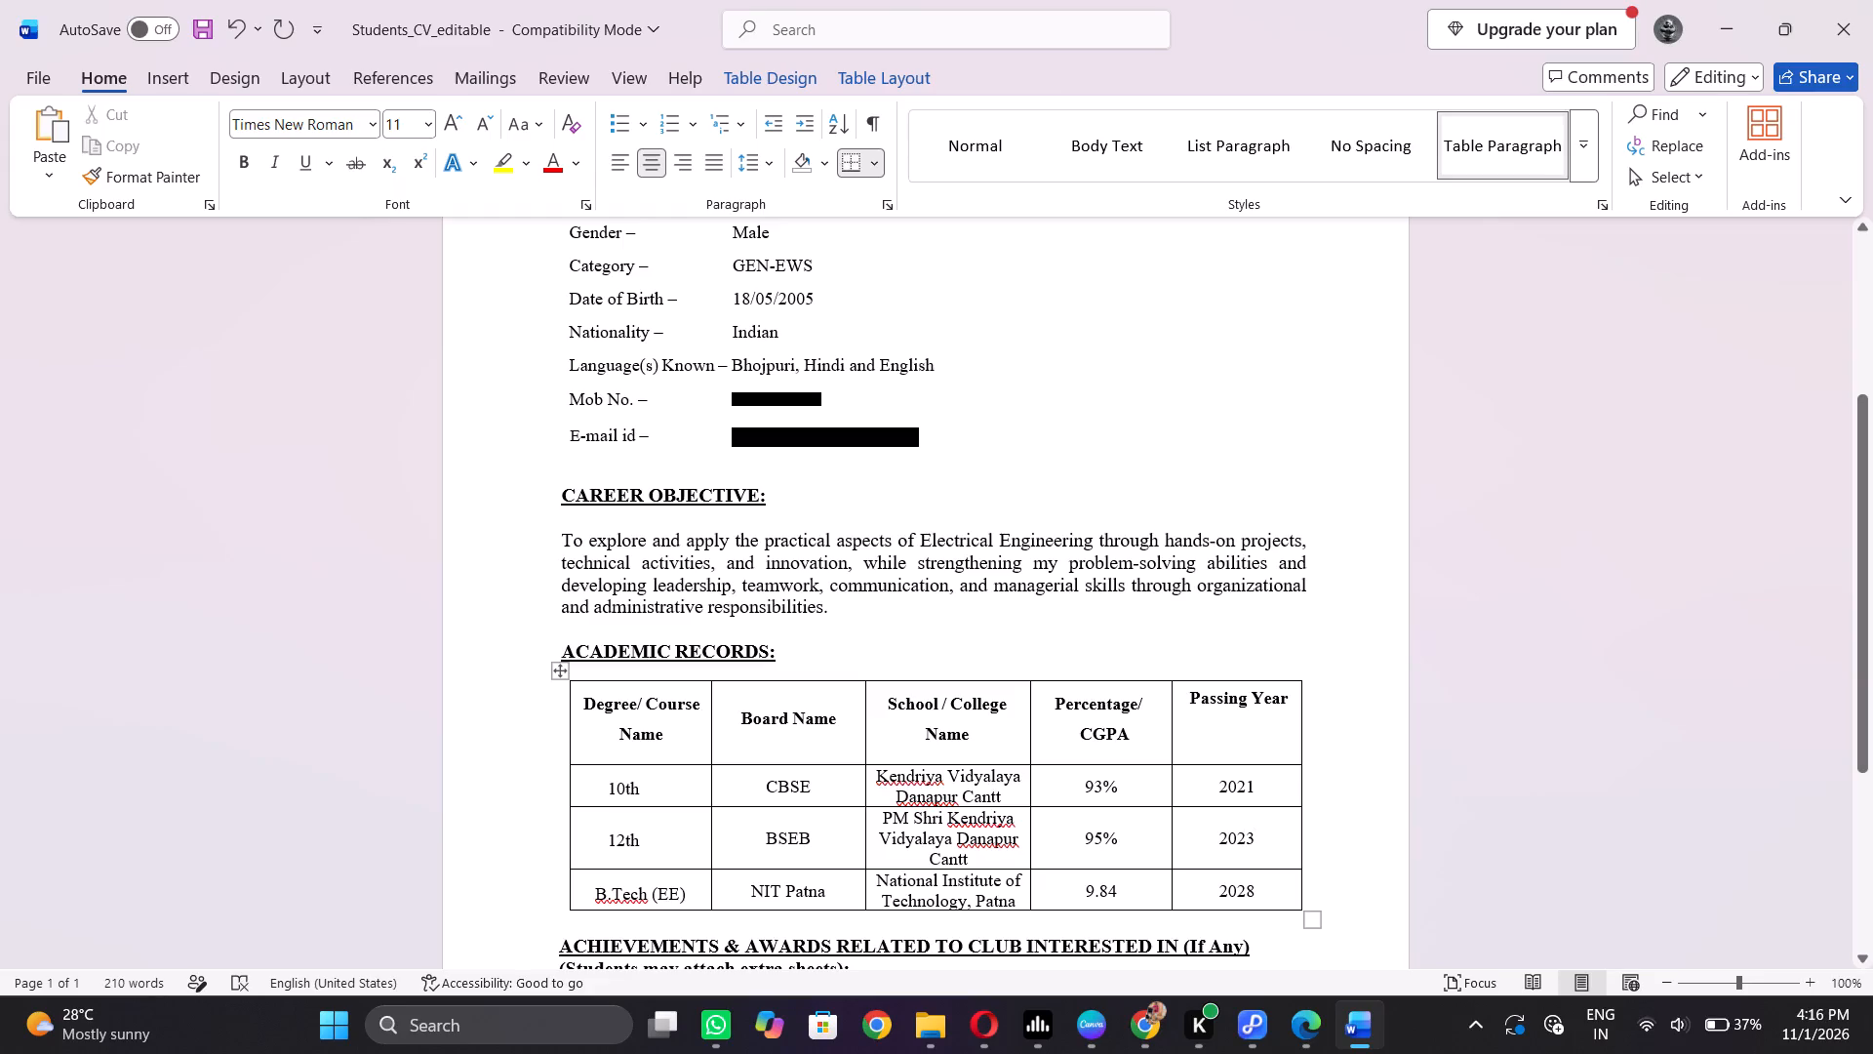
{"action": "key", "text": "BackSpace"}
{"action": "key", "text": "BackSpace"}
{"action": "type", "text": "88"}
{"action": "type", "text": ".4"}
Replace the 10th row's school name with St. Michaels Academy in the academic records table.
{"action": "left_click_drag", "start_coordinate": [1004, 798], "coordinate": [873, 781]}
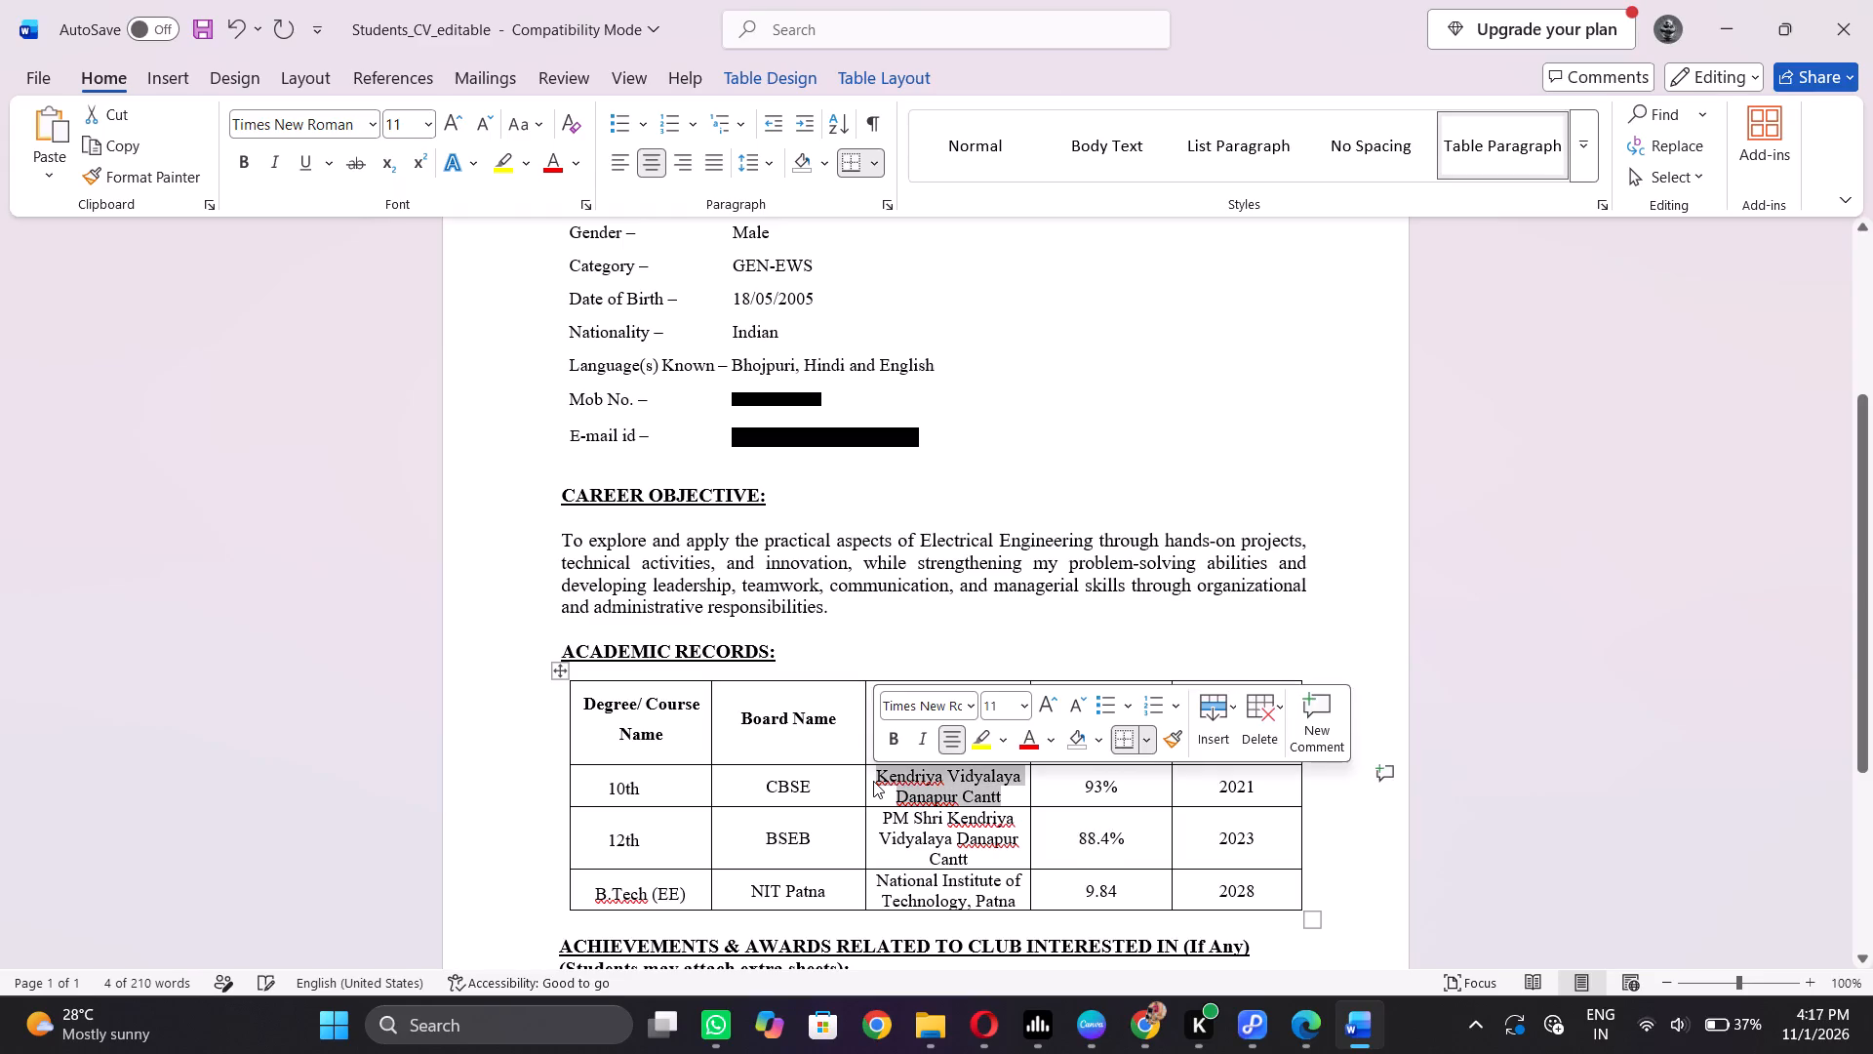
{"action": "key", "text": "shift+s"}
{"action": "key", "text": "t"}
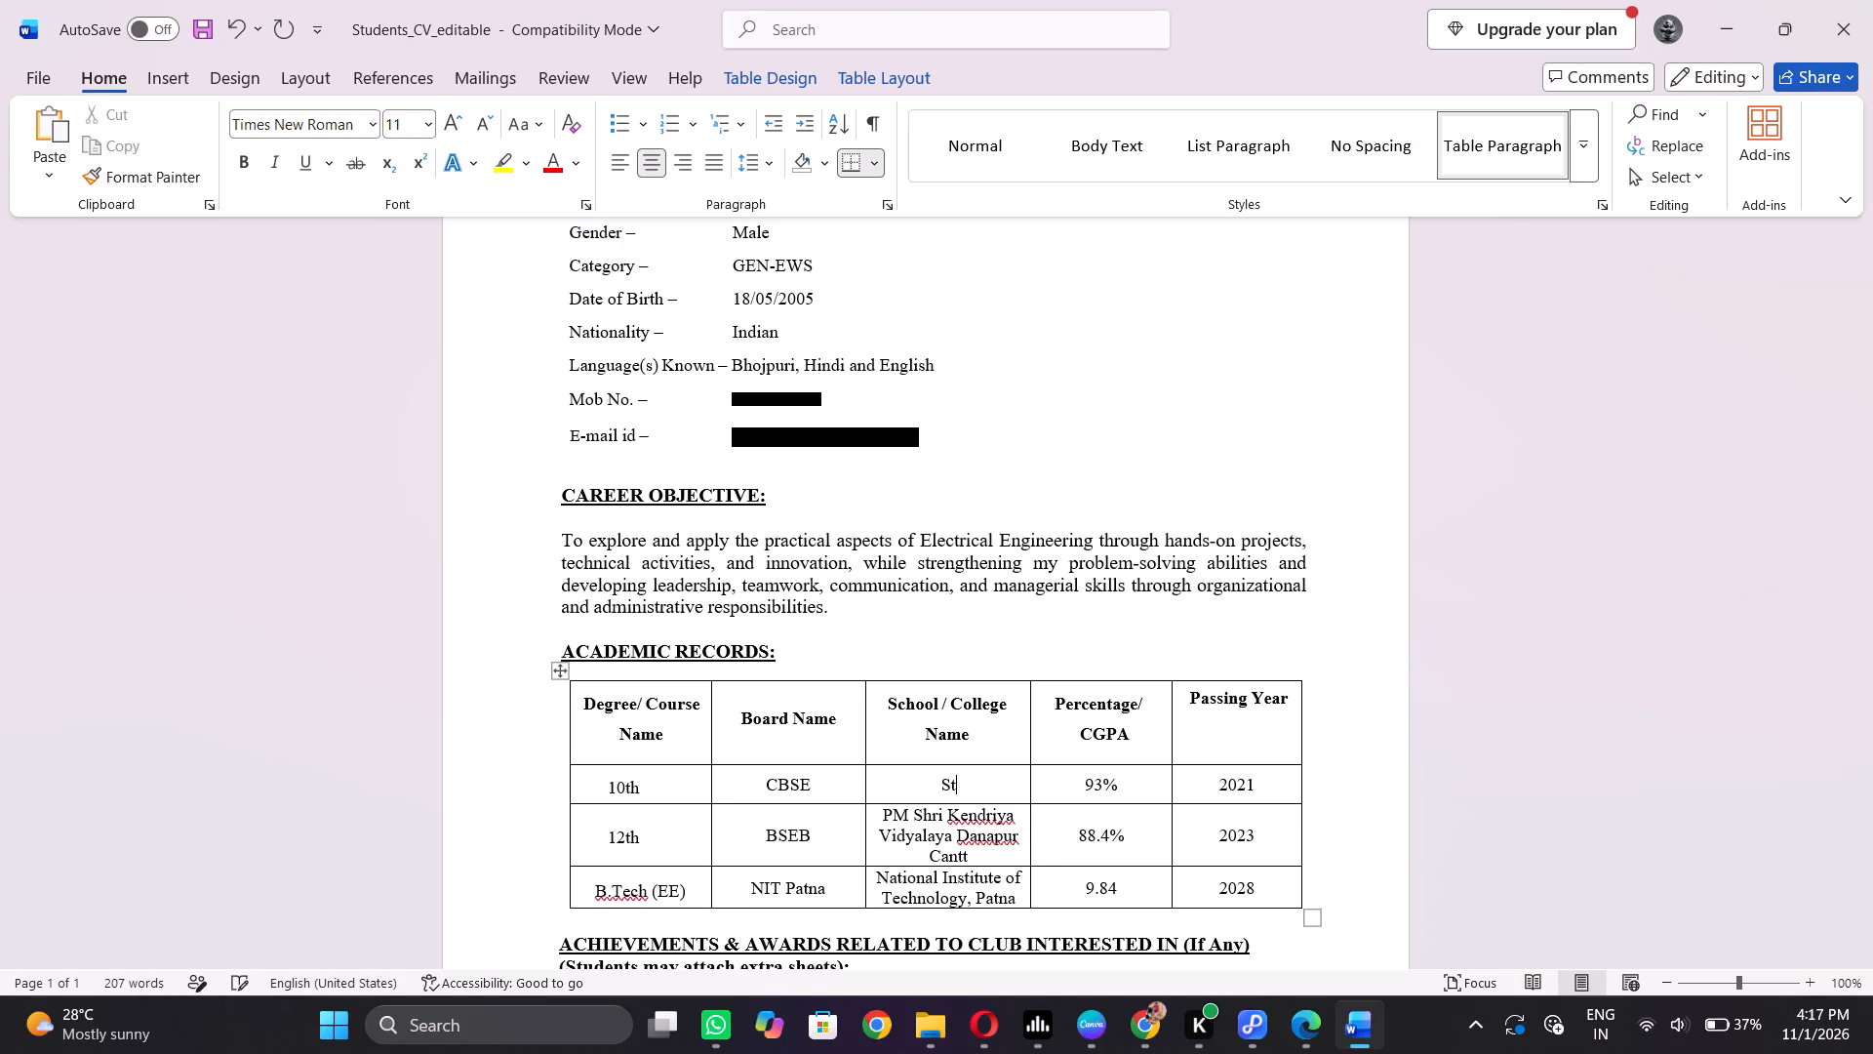
{"action": "key", "text": "comma"}
{"action": "key", "text": "BackSpace"}
{"action": "type", "text": ". Michaels Academ"}
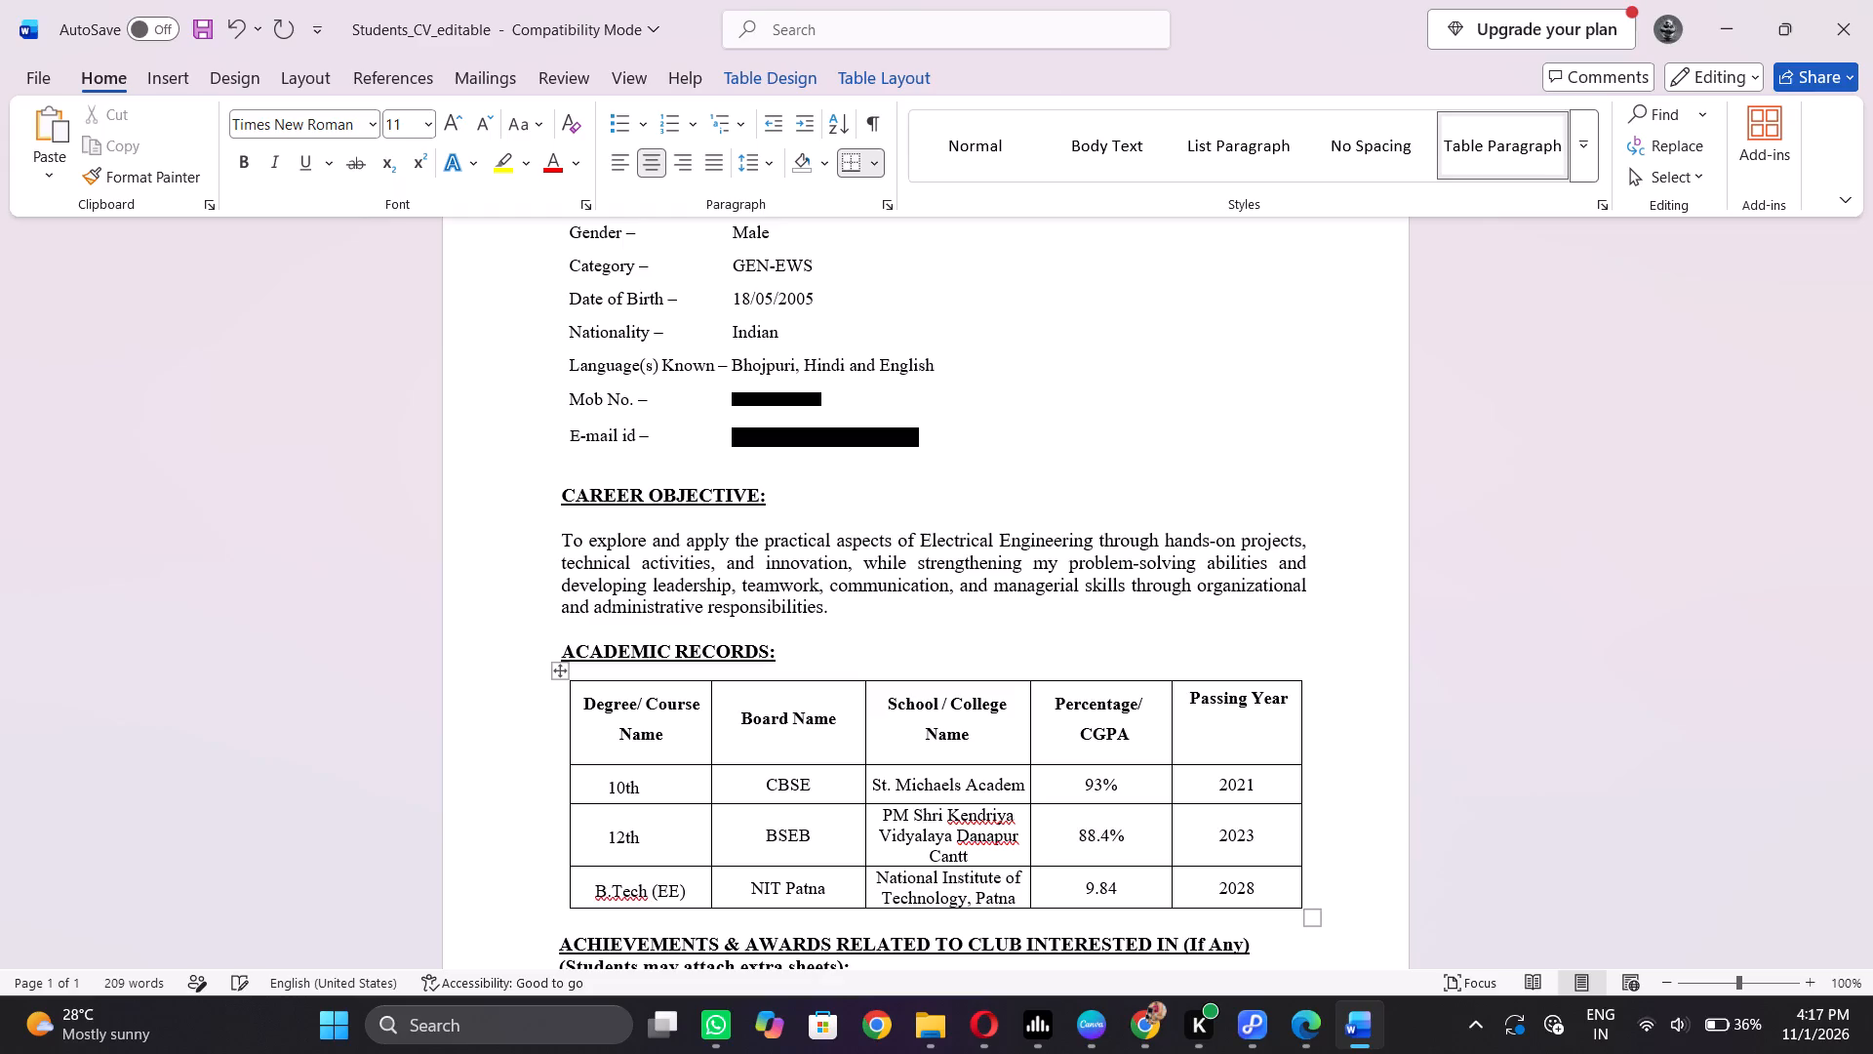
{"action": "key", "text": "y"}
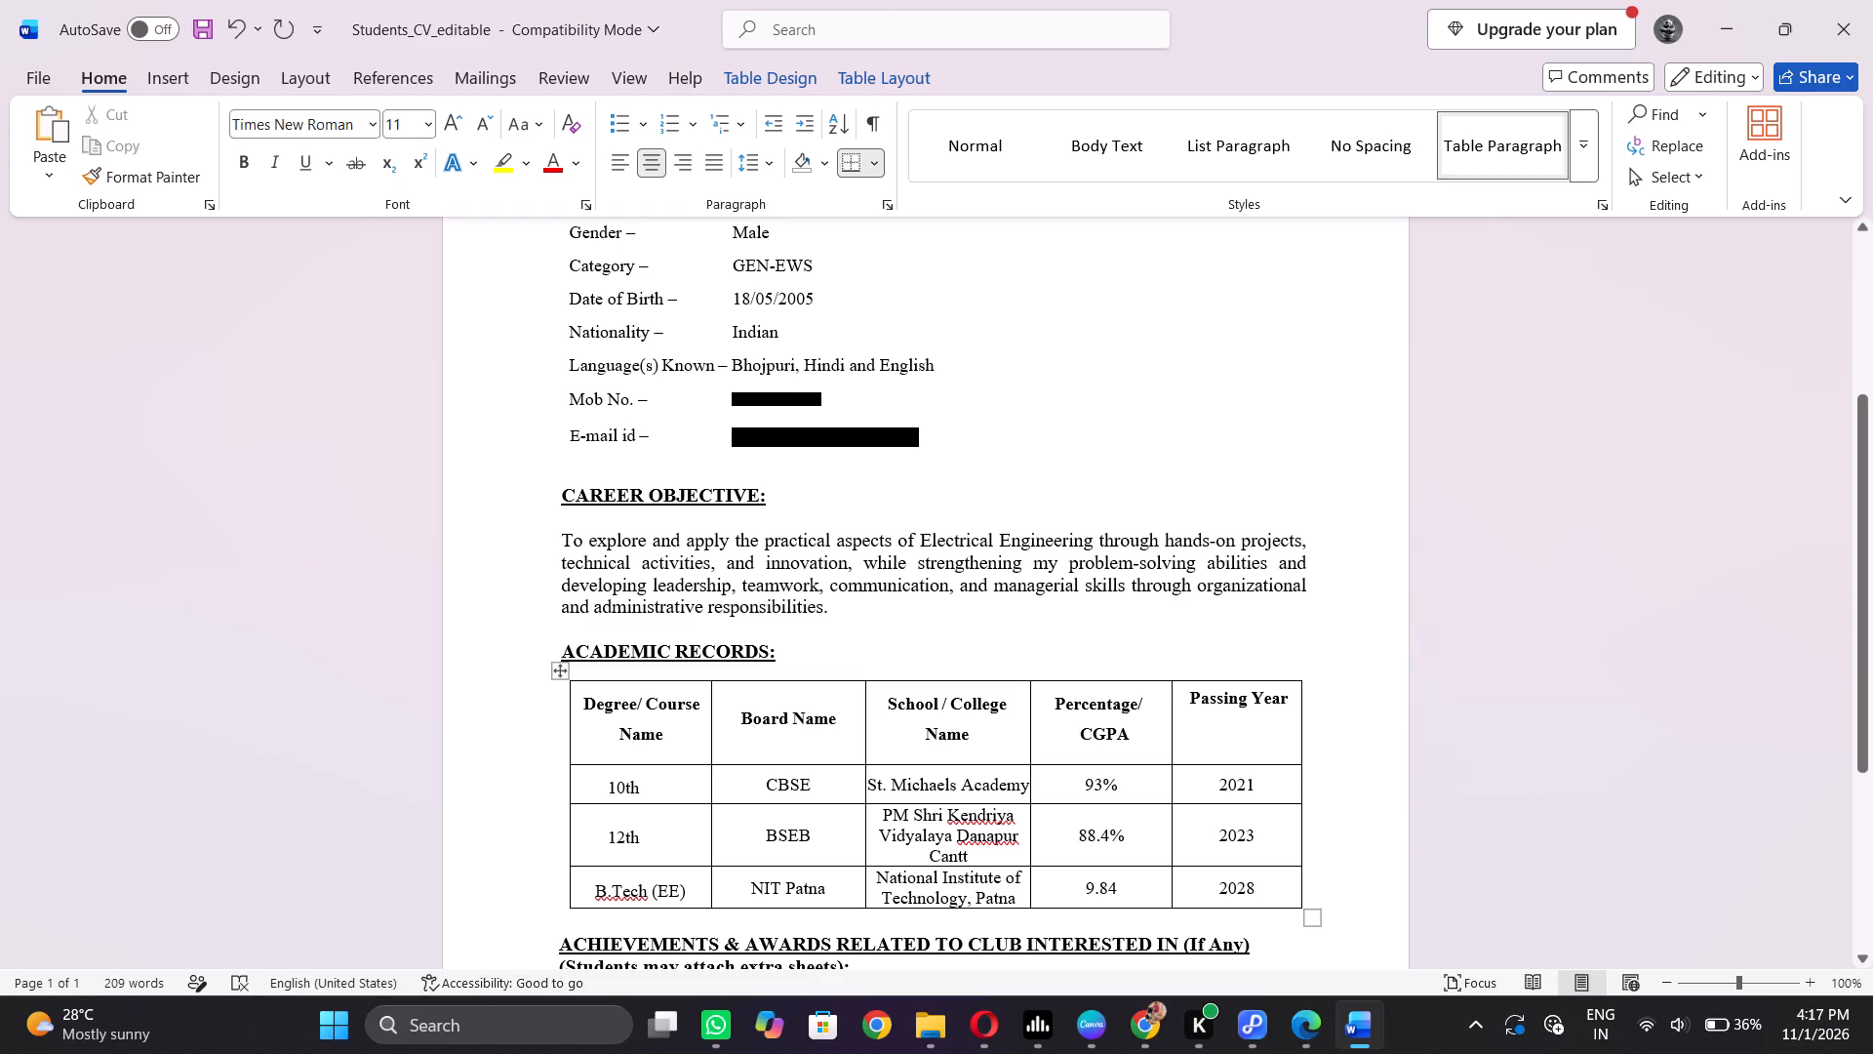
{"action": "left_click", "coordinate": [1086, 805]}
{"action": "left_click", "coordinate": [1126, 796]}
{"action": "left_click", "coordinate": [1266, 785]}
Replace the 12th row's school name with MJK College Bettiah in the academic records table.
{"action": "left_click_drag", "start_coordinate": [990, 848], "coordinate": [928, 837]}
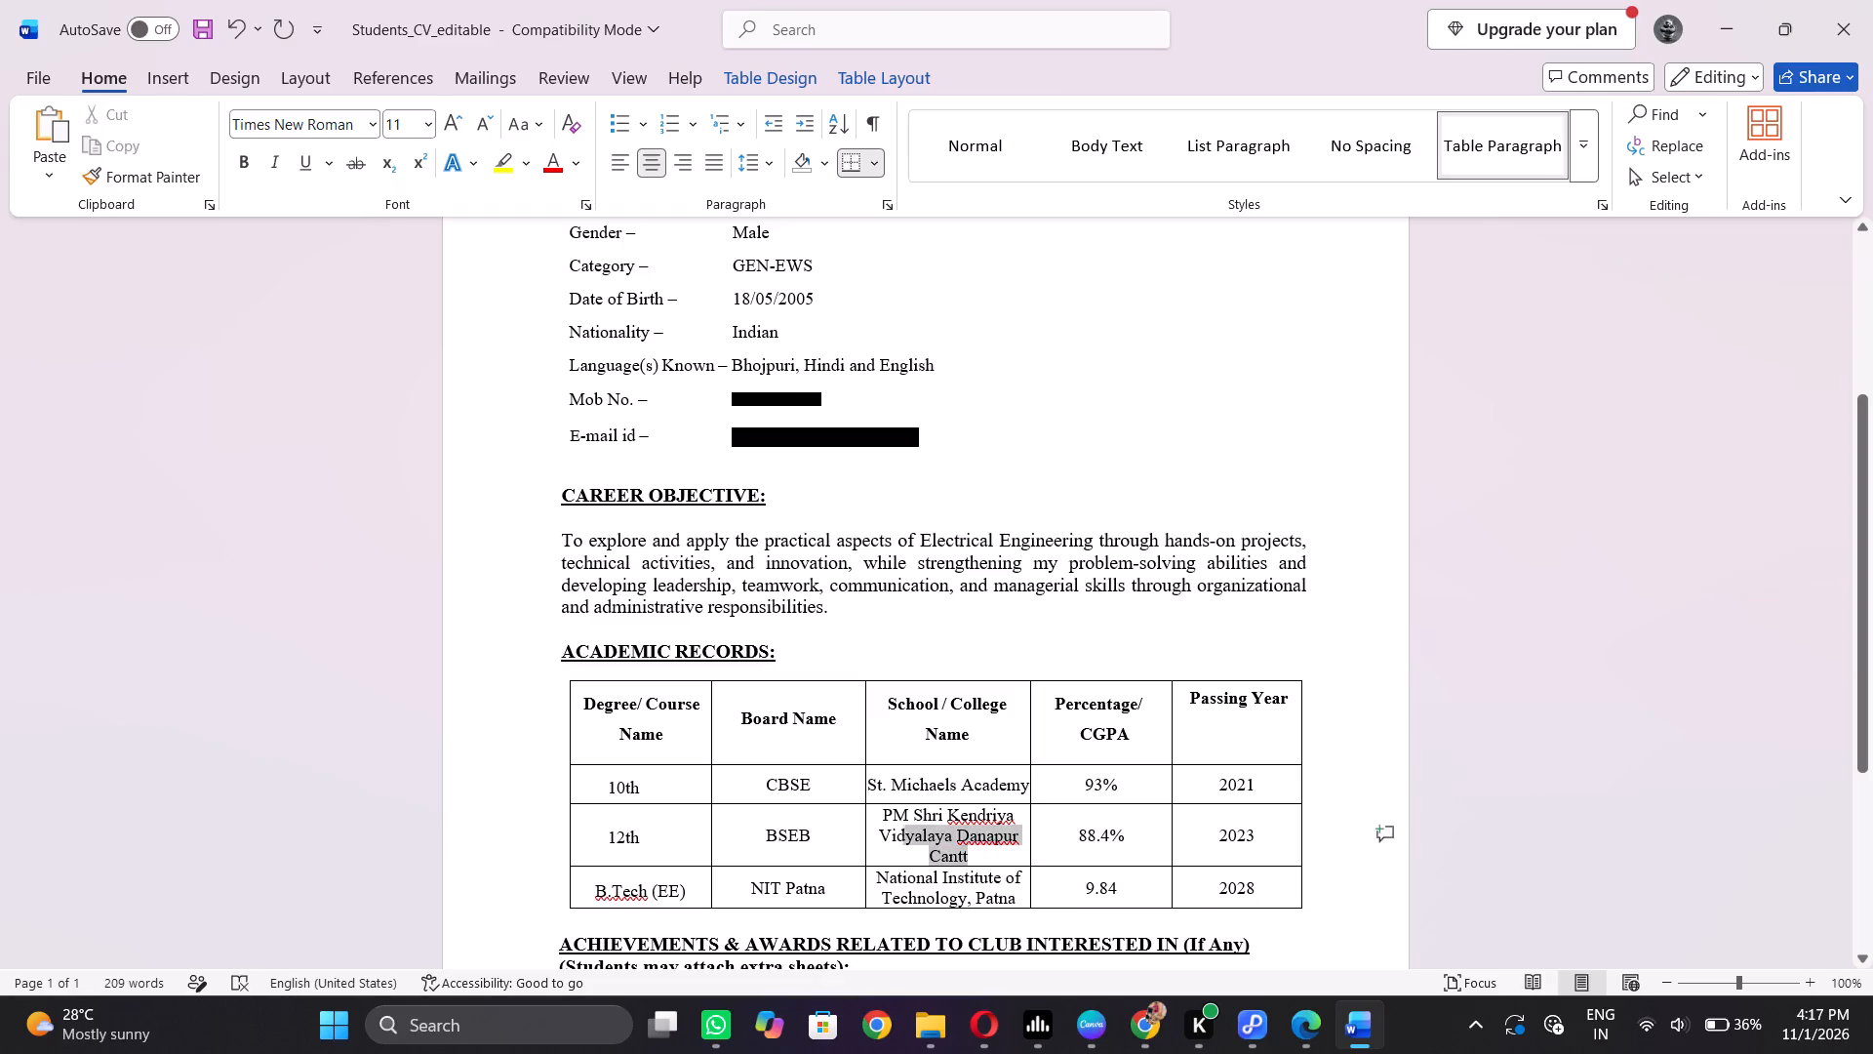
{"action": "left_click_drag", "start_coordinate": [928, 837], "coordinate": [895, 814]}
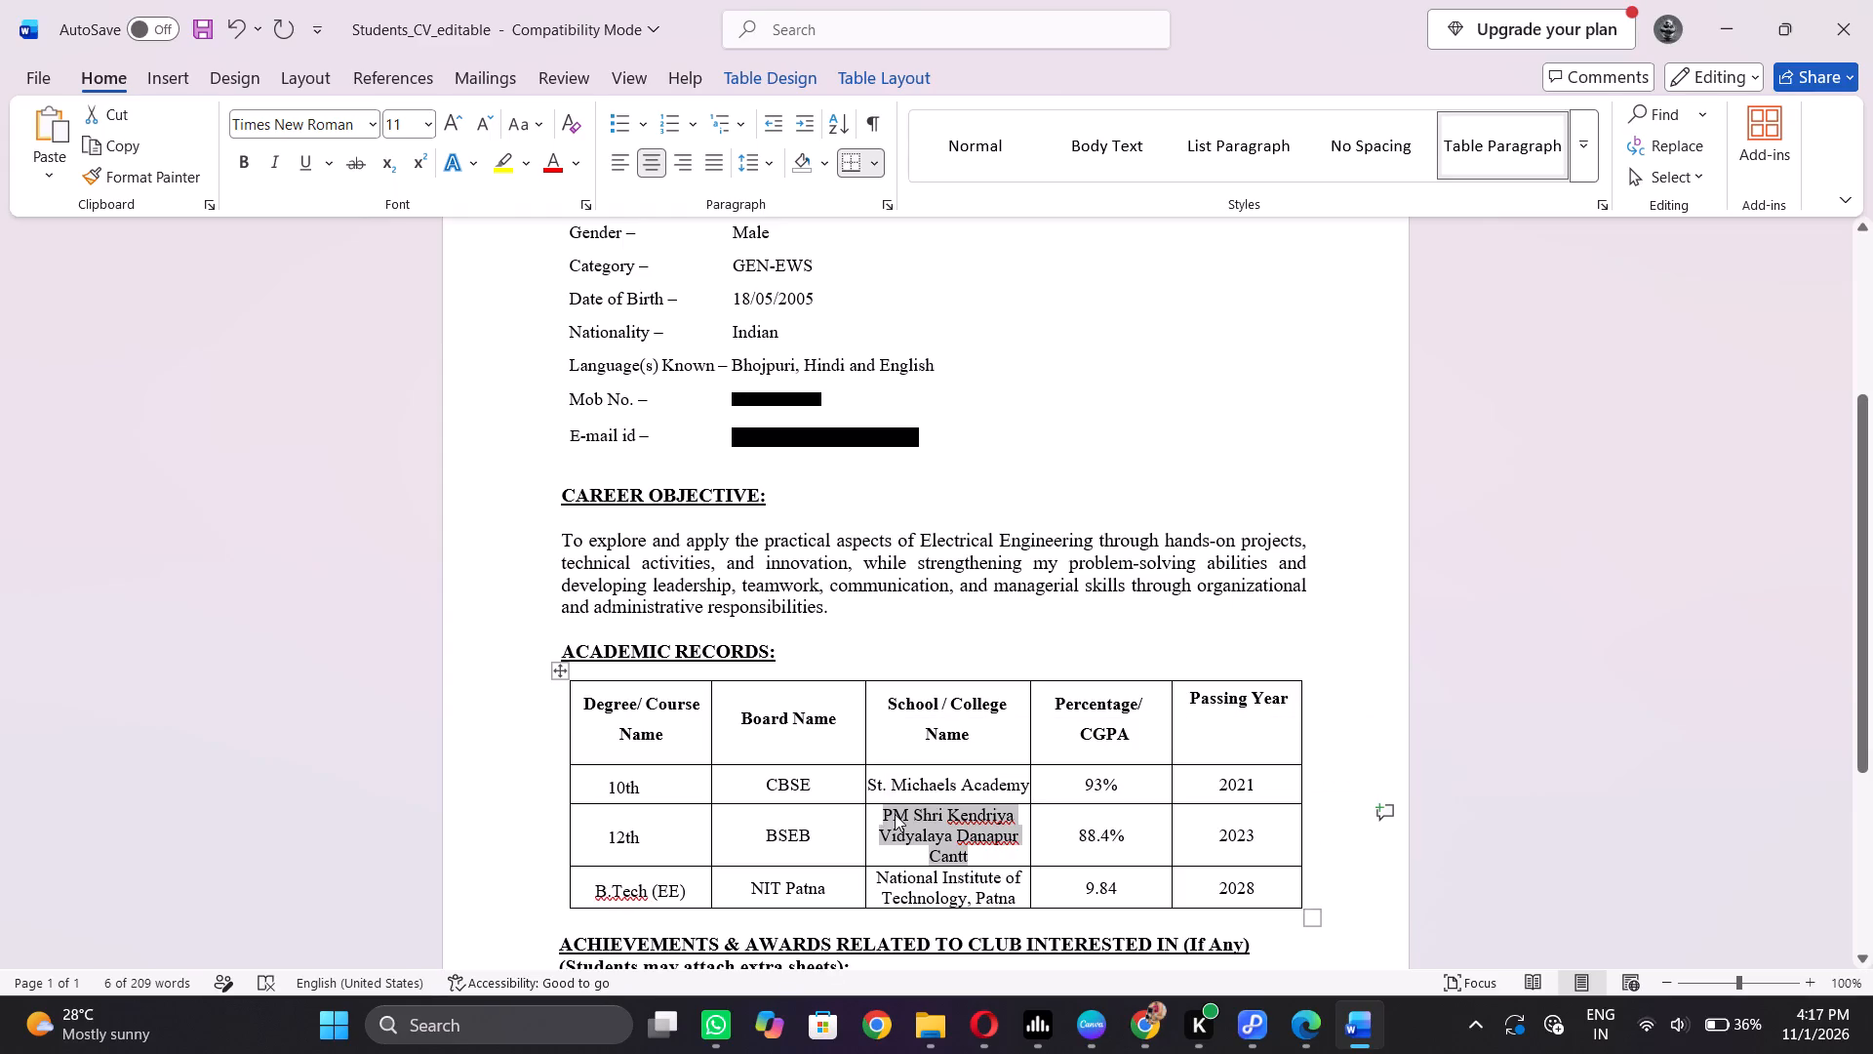
{"action": "key", "text": "shift+m"}
{"action": "key", "text": "shift+j"}
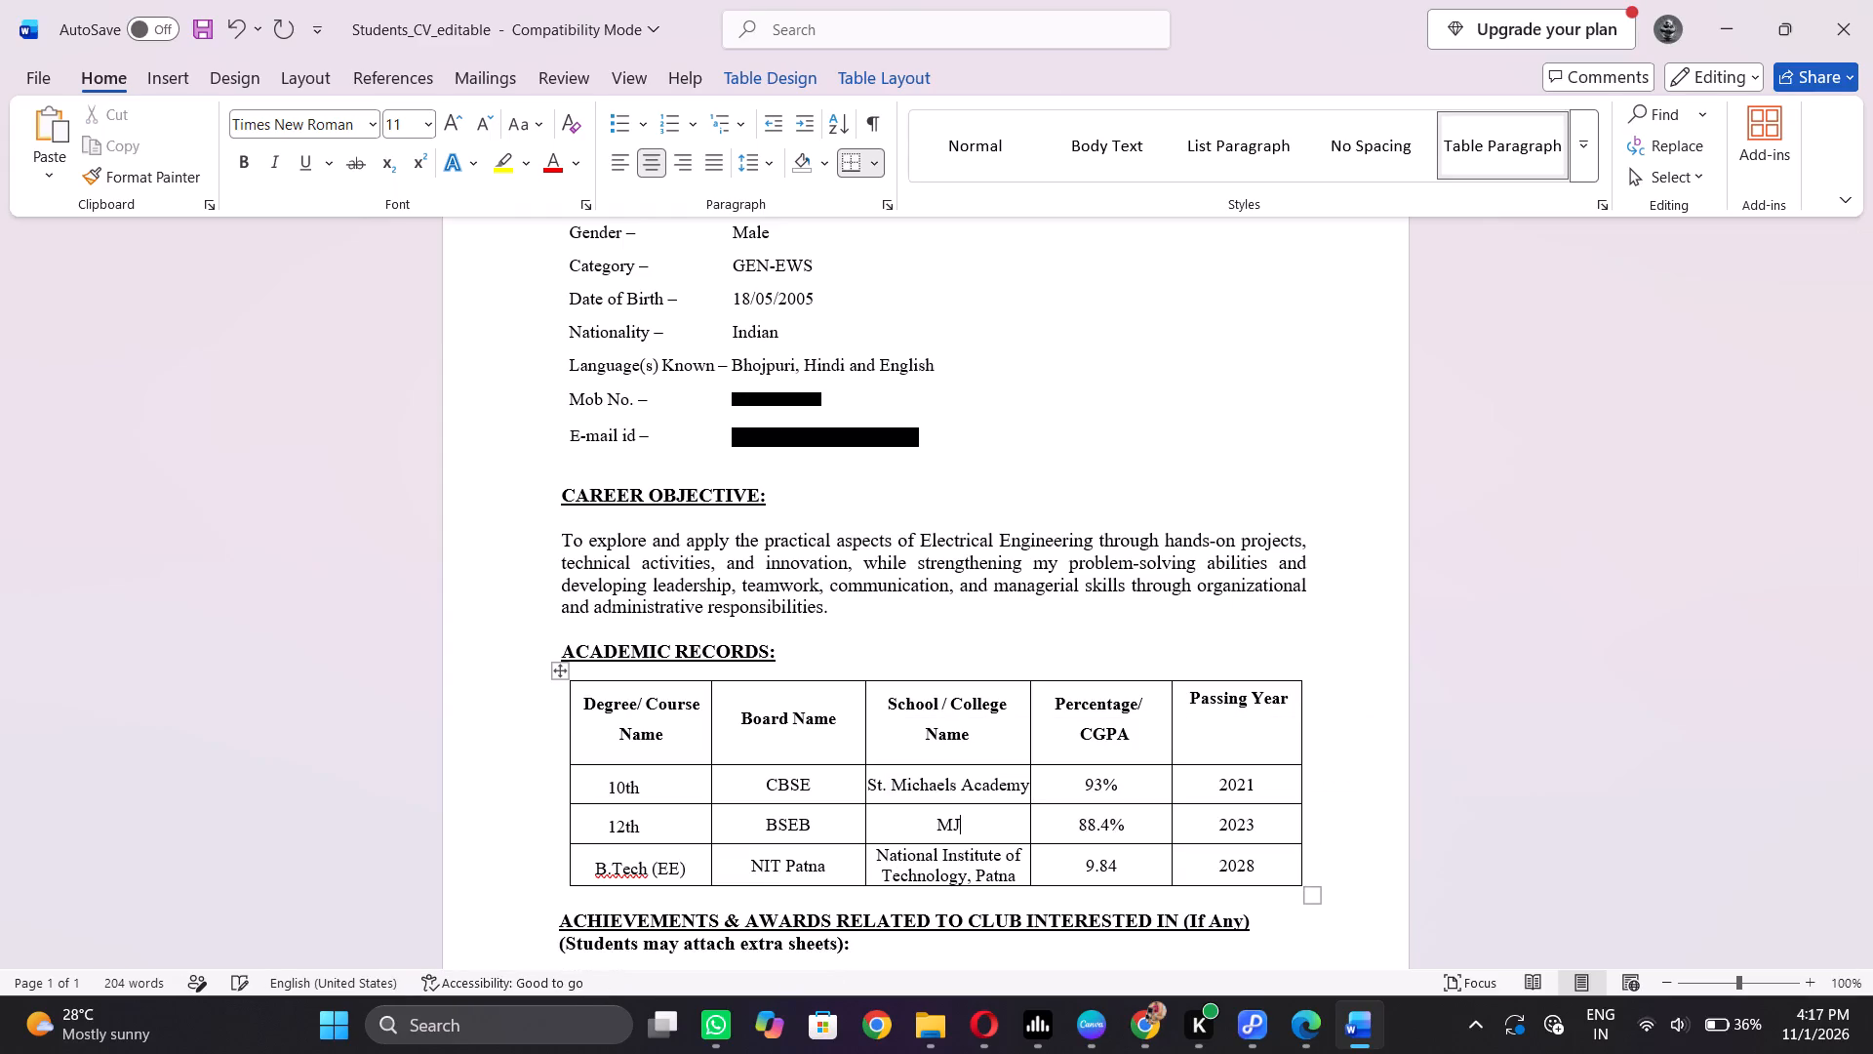
{"action": "type", "text": "K Coll"}
{"action": "type", "text": "ege Bettiah"}
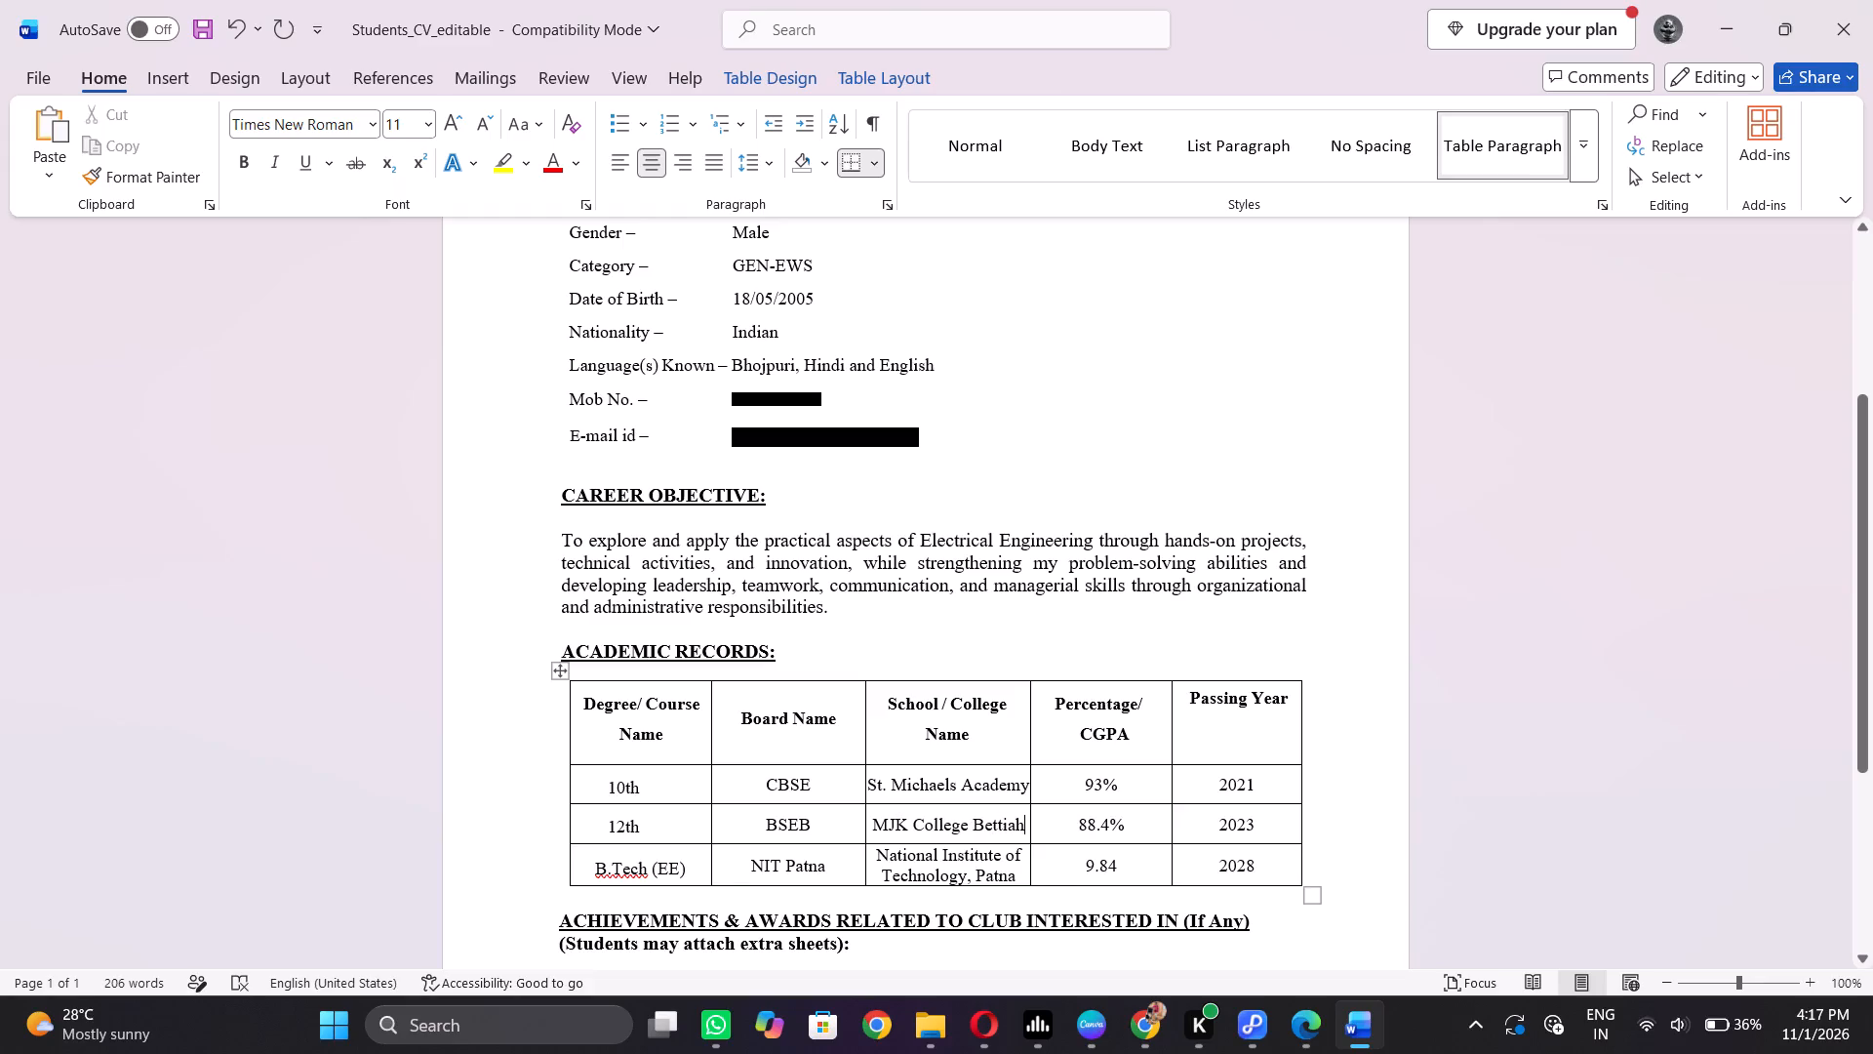
Append Bettiah to the 10th row's school name, after St. Michaels Academy.
{"action": "left_click", "coordinate": [1024, 792]}
{"action": "key", "text": "Right"}
{"action": "key", "text": "space"}
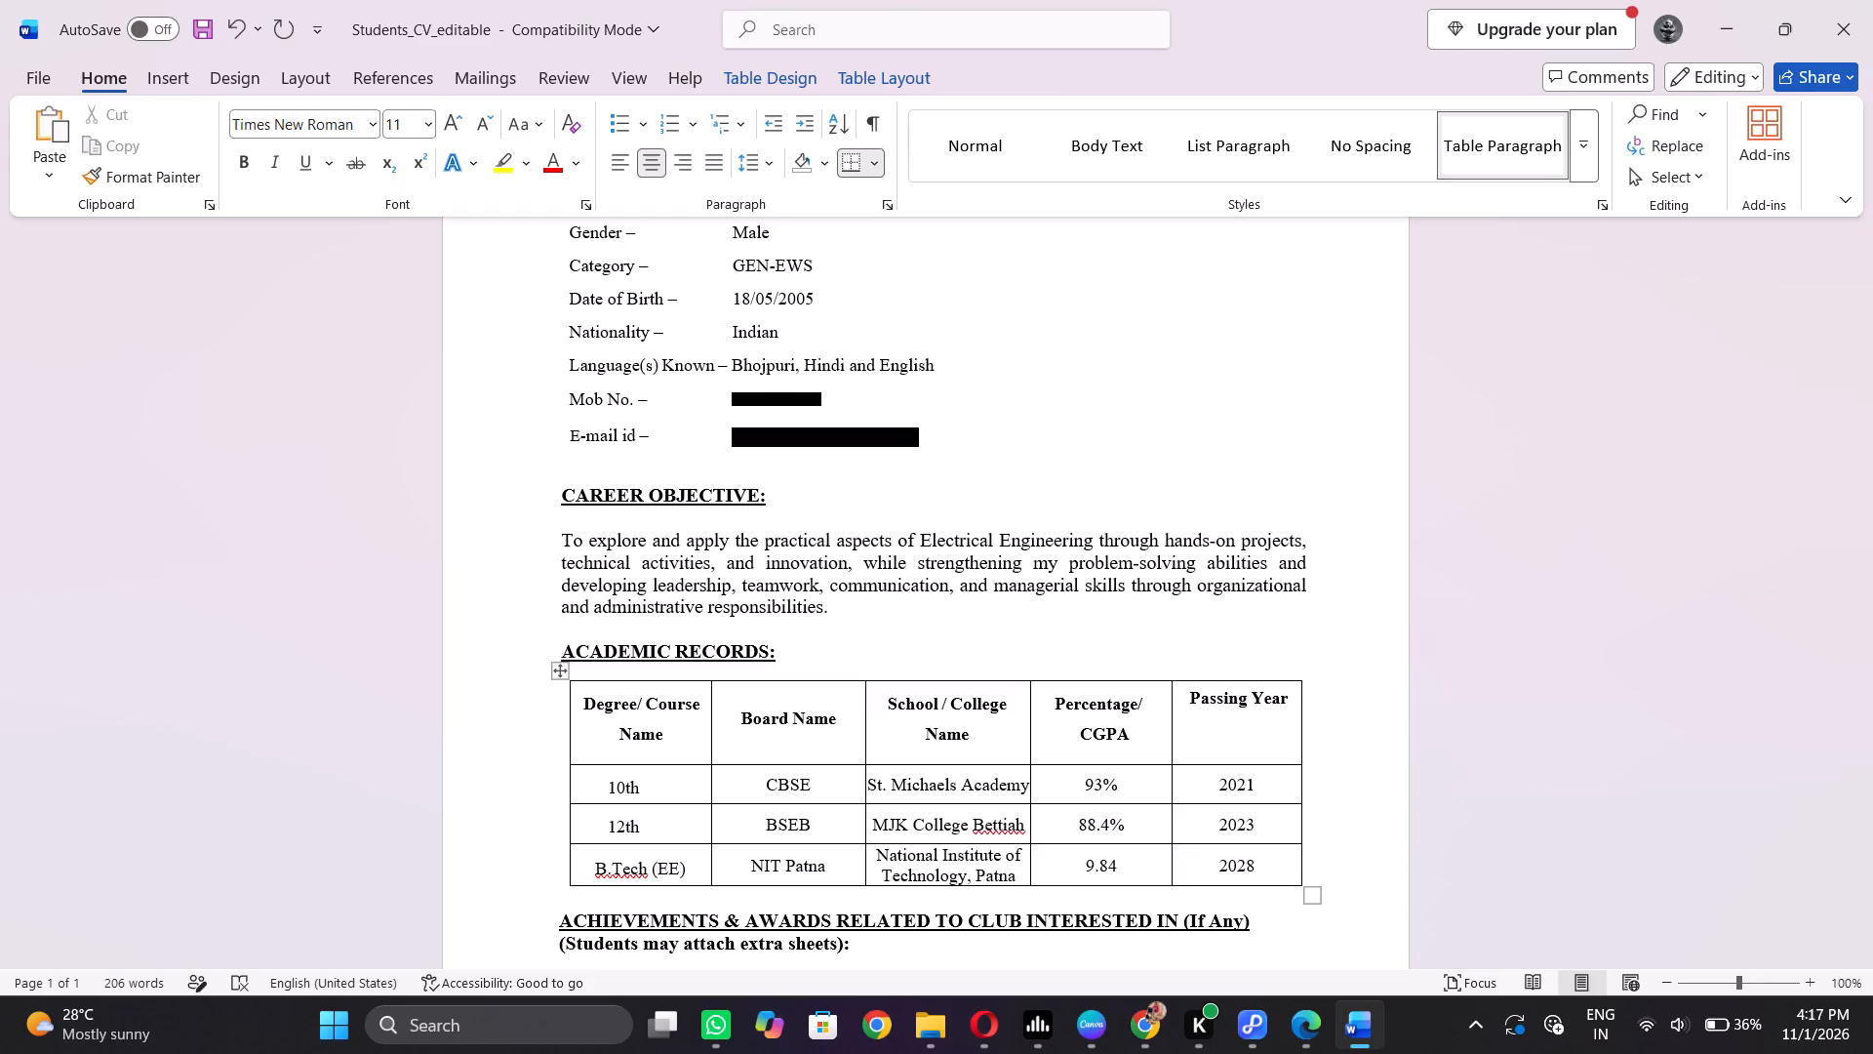
{"action": "type", "text": "Be"}
{"action": "type", "text": "ttaih"}
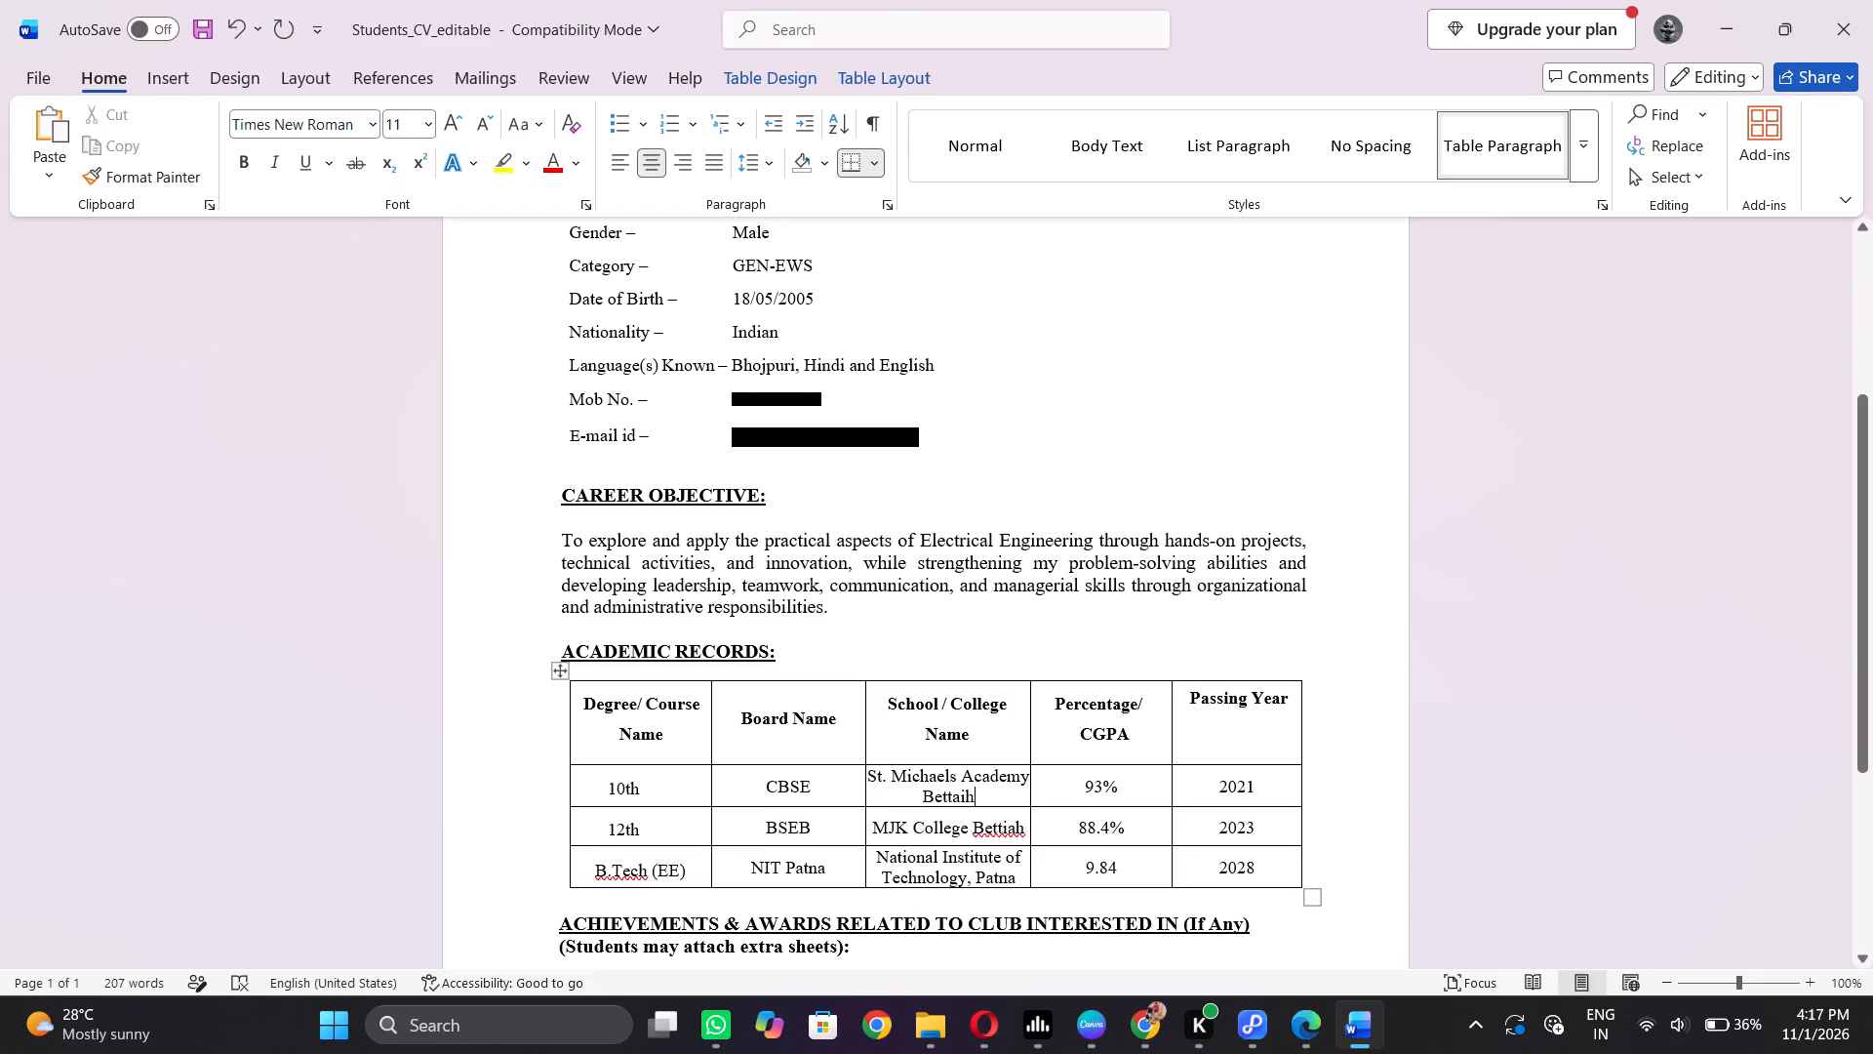
{"action": "key", "text": "BackSpace"}
{"action": "key", "text": "BackSpace"}
{"action": "key", "text": "a"}
{"action": "key", "text": "BackSpace"}
{"action": "key", "text": "BackSpace"}
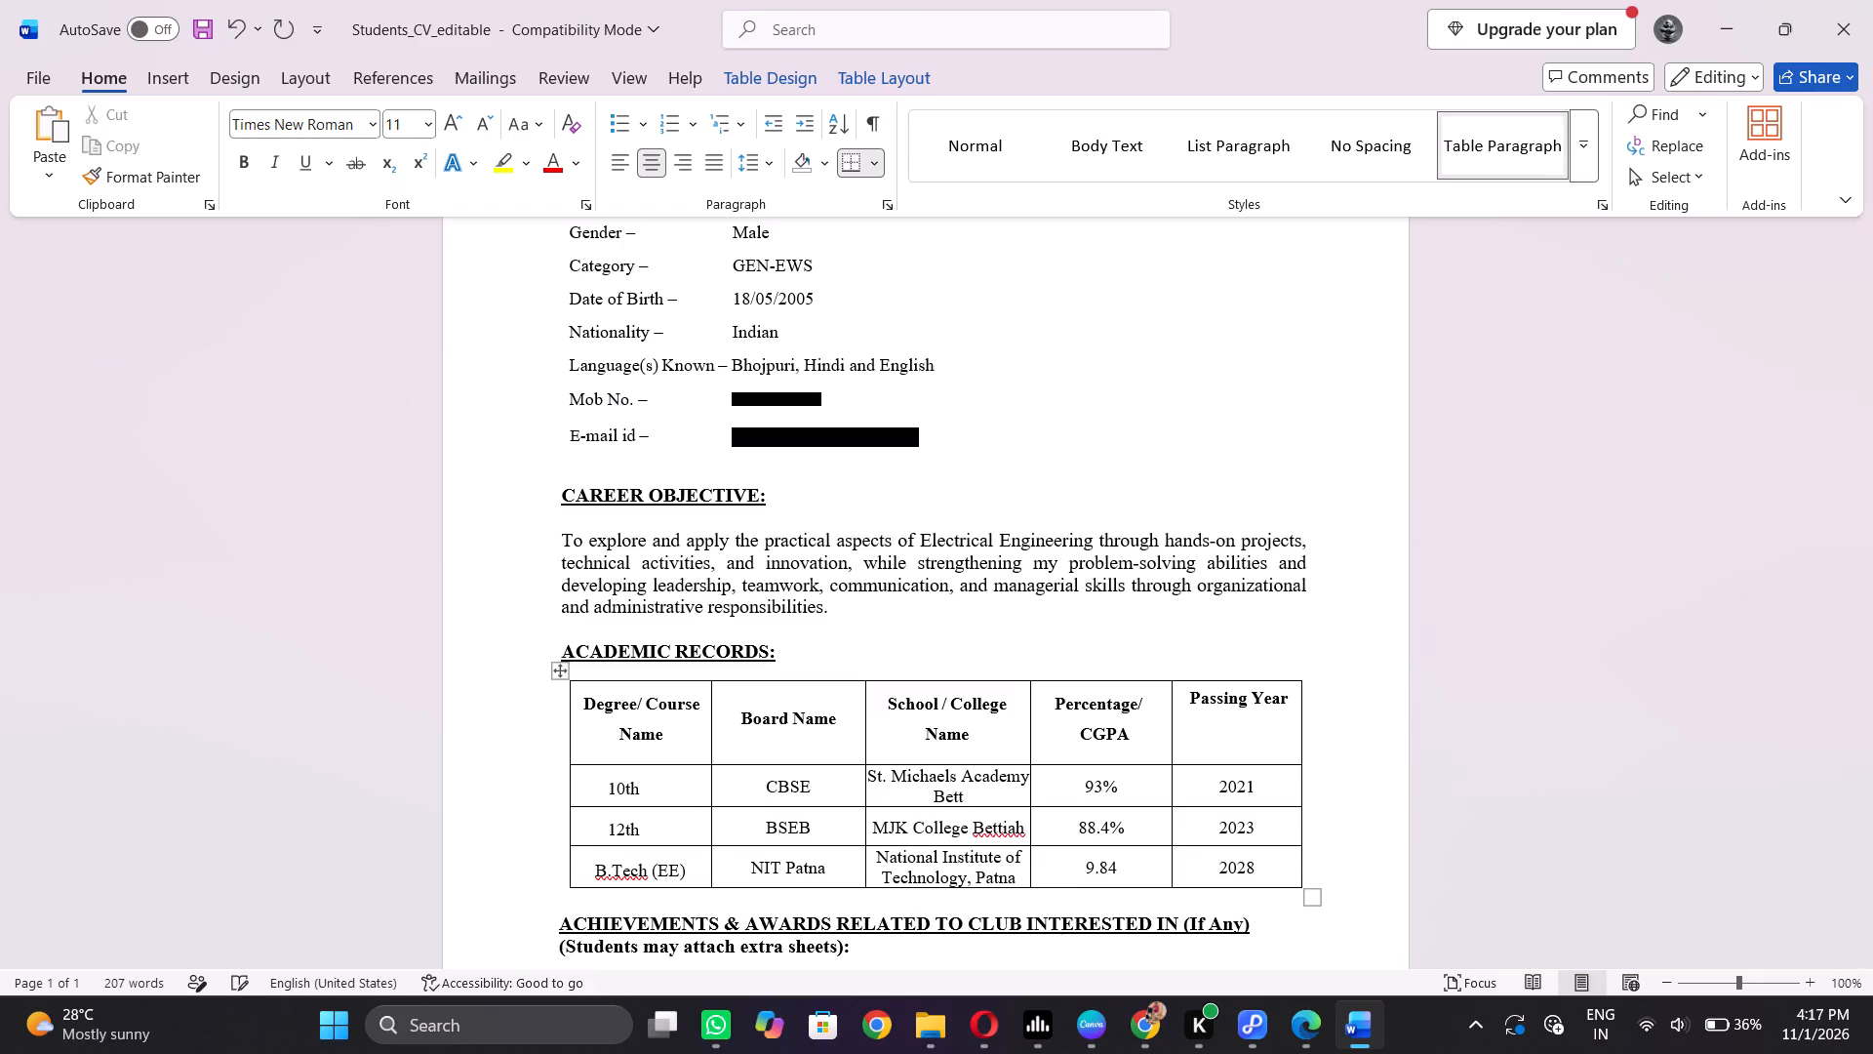
{"action": "type", "text": "iah"}
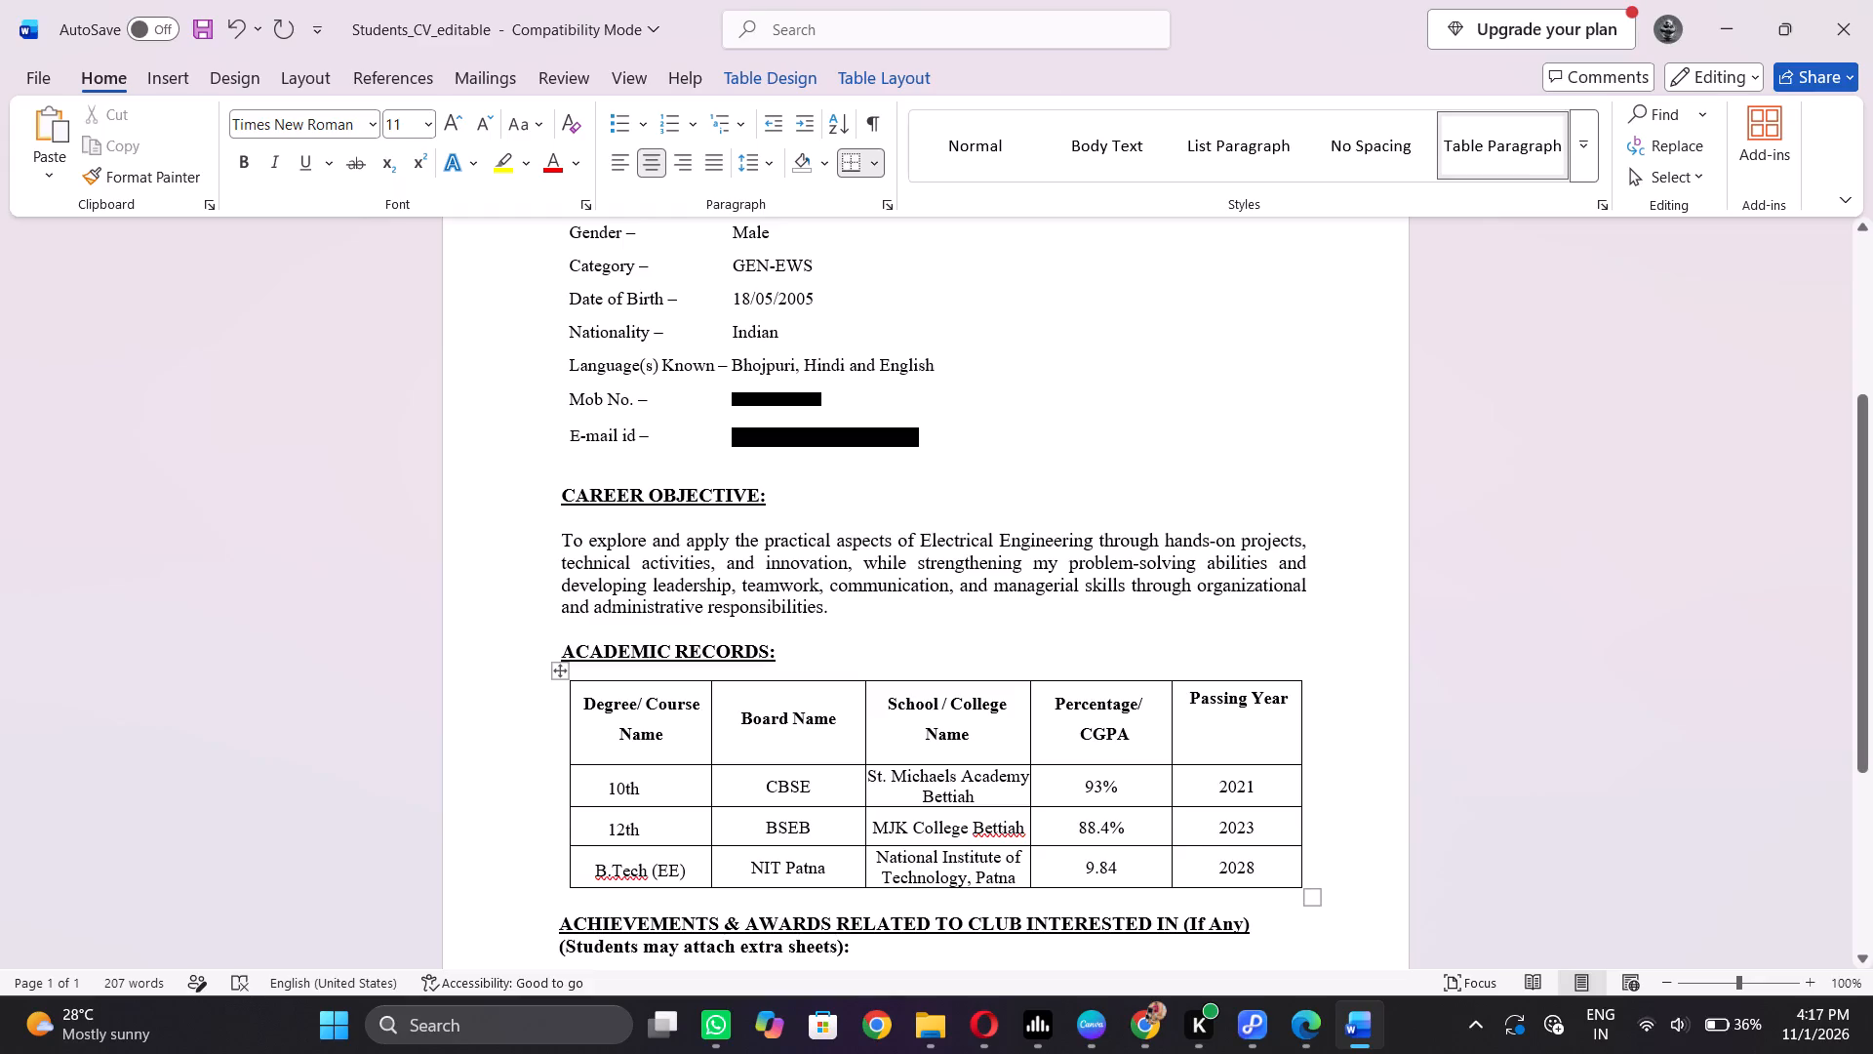
Set the B.Tech (EE) row's CGPA to 8.66 in the academic records table.
{"action": "scroll", "coordinate": [1187, 816], "scroll_direction": "down", "scroll_amount": 1}
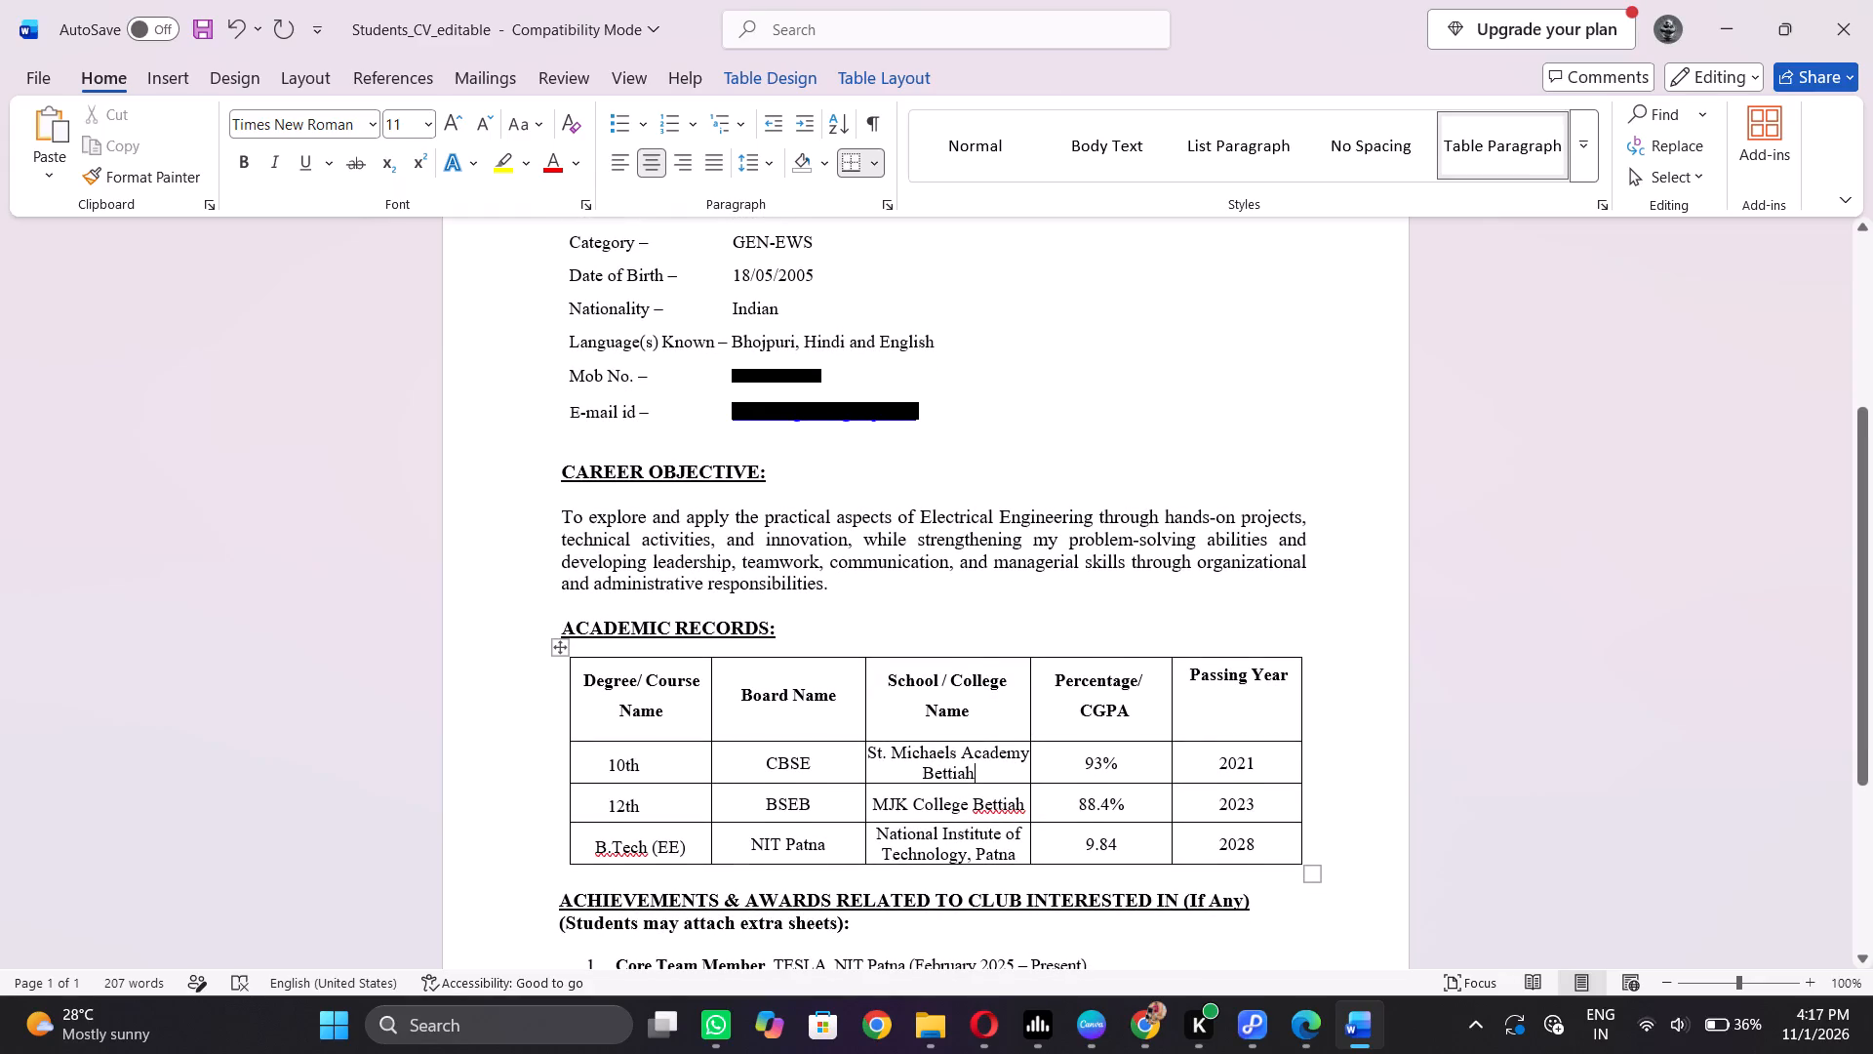
{"action": "scroll", "coordinate": [1006, 845], "scroll_direction": "down", "scroll_amount": 1}
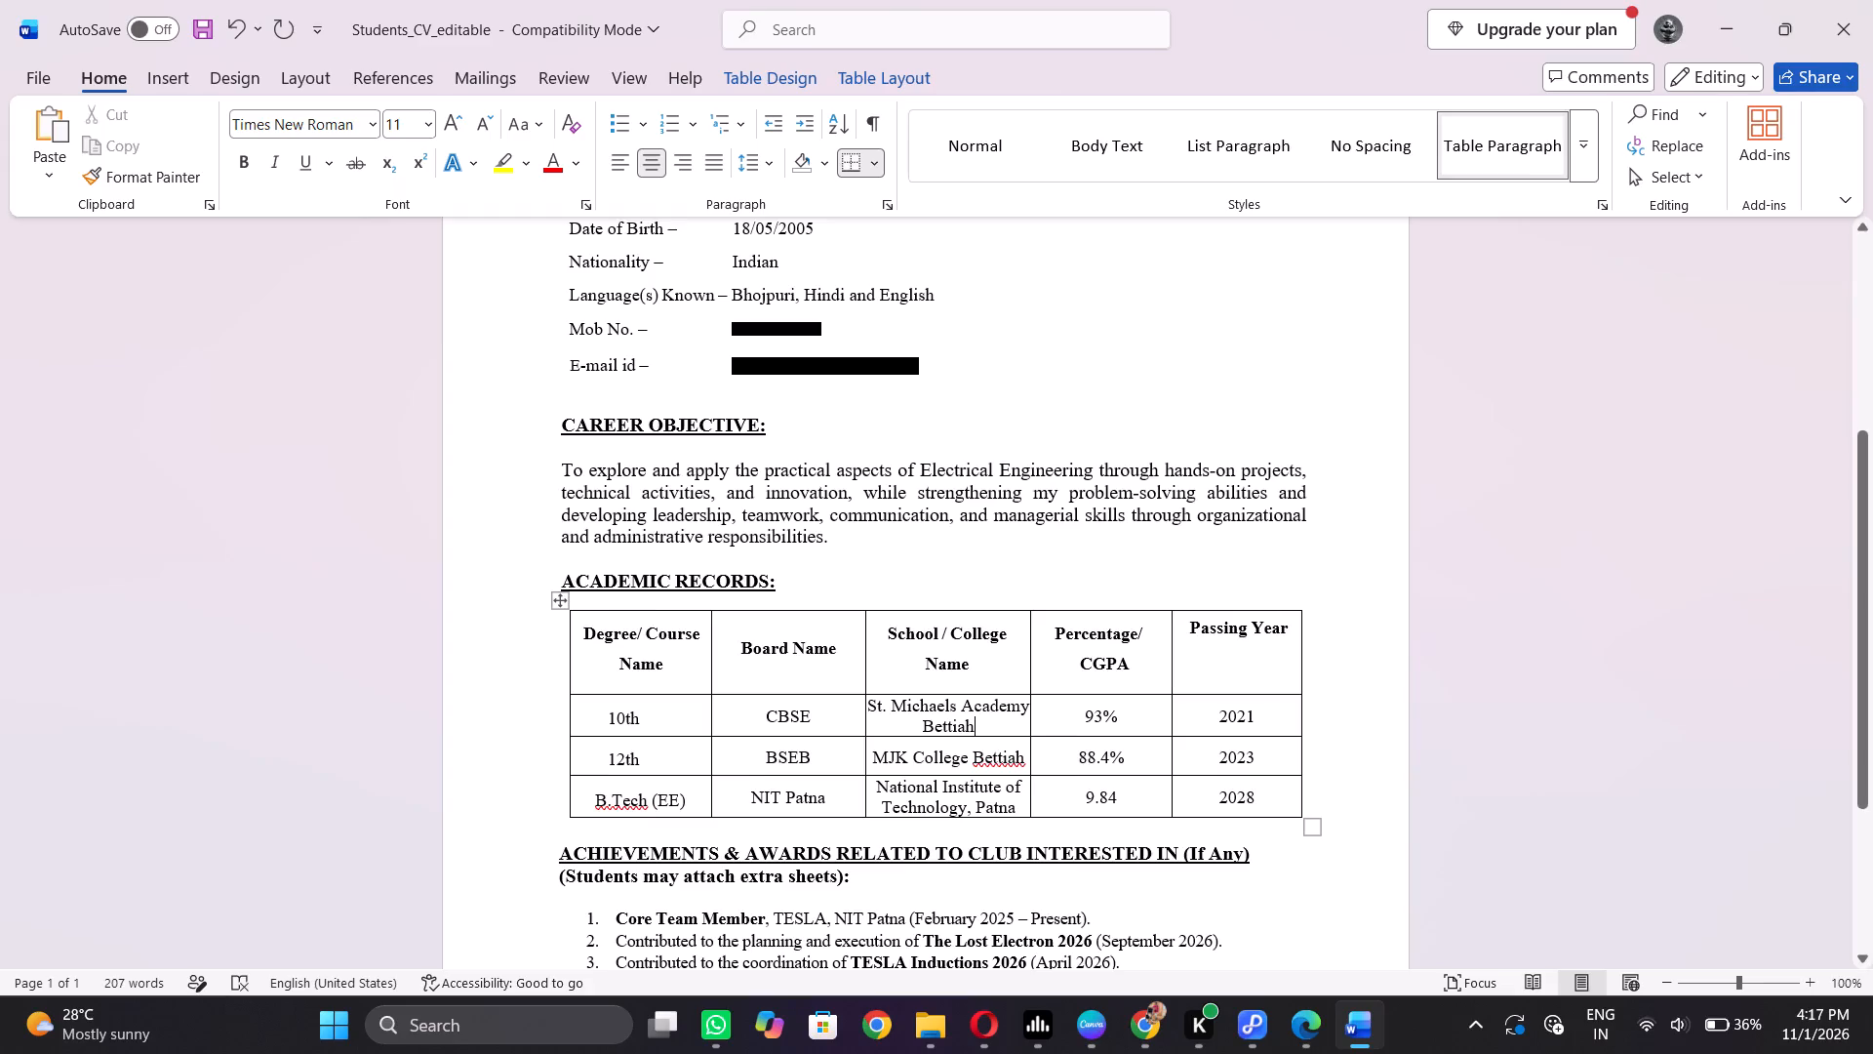
{"action": "left_click", "coordinate": [1124, 806]}
{"action": "key", "text": "BackSpace"}
{"action": "key", "text": "BackSpace"}
{"action": "key", "text": "BackSpace"}
{"action": "key", "text": "BackSpace"}
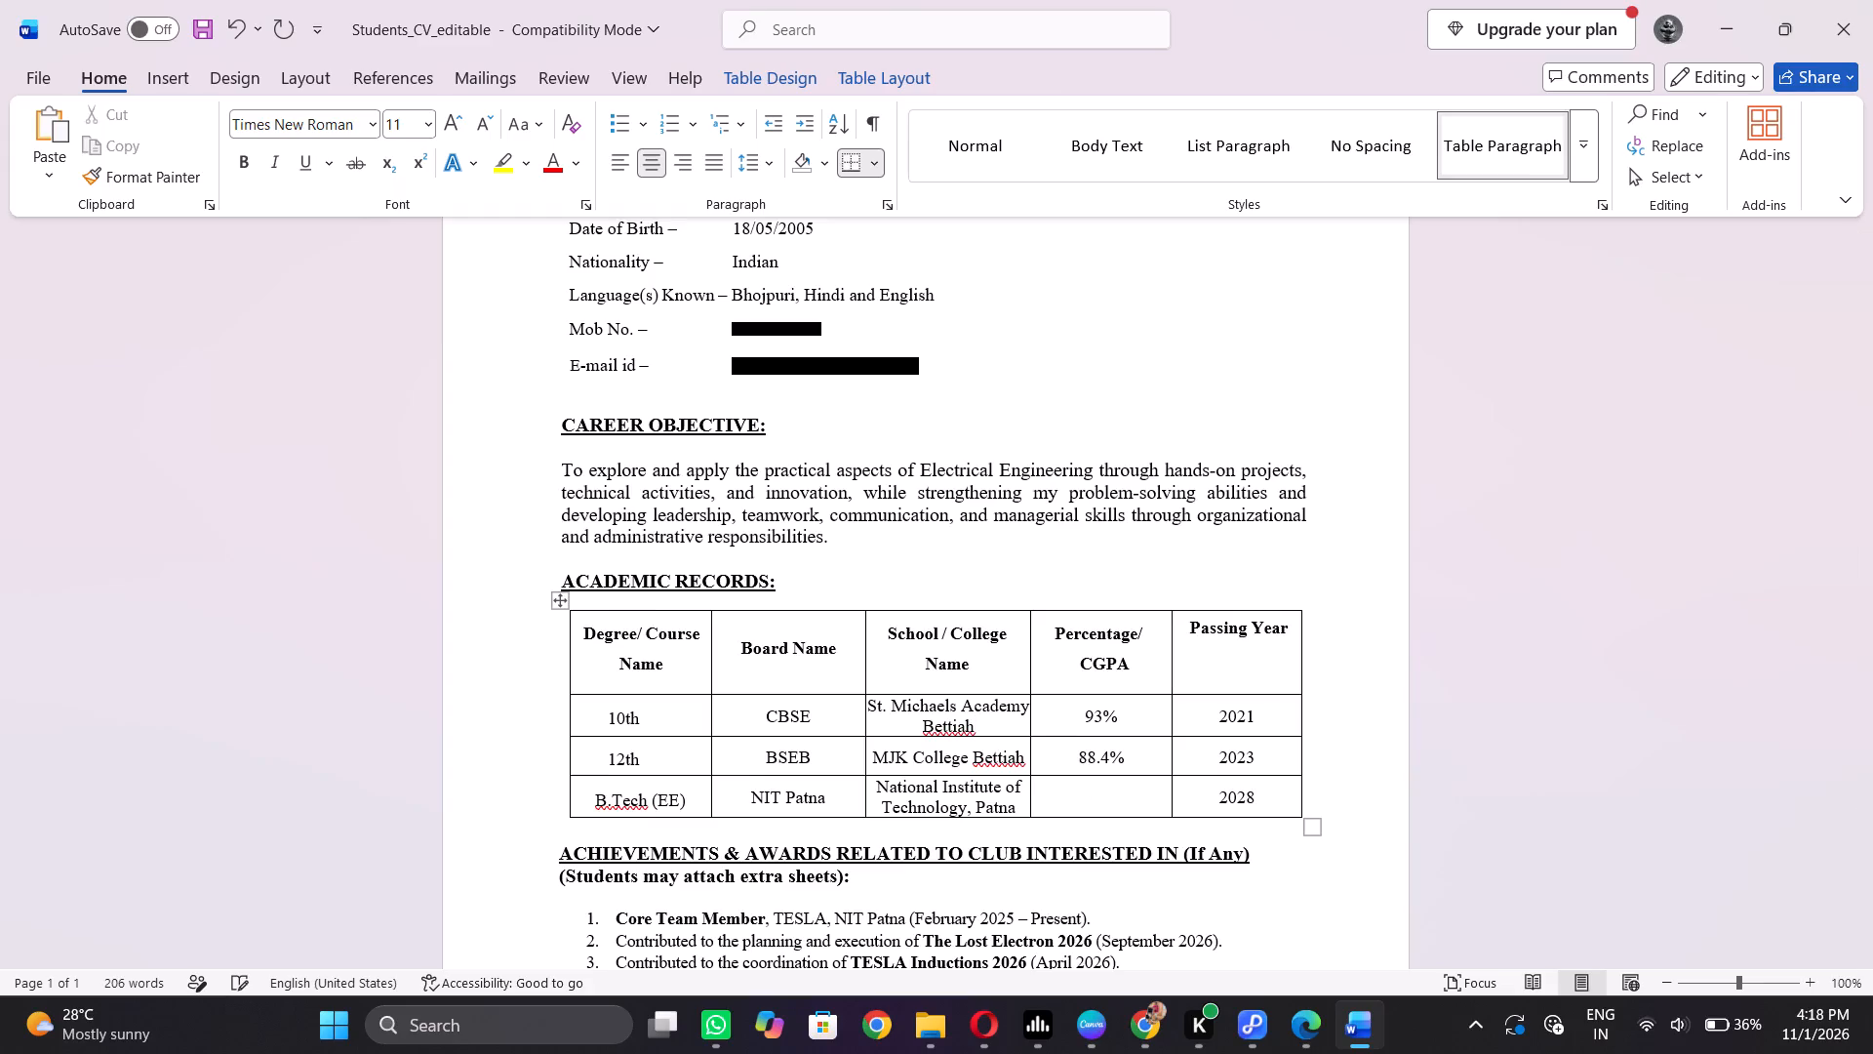
{"action": "key", "text": "9"}
{"action": "key", "text": "BackSpace"}
{"action": "key", "text": "8"}
{"action": "type", "text": ".8"}
{"action": "key", "text": "BackSpace"}
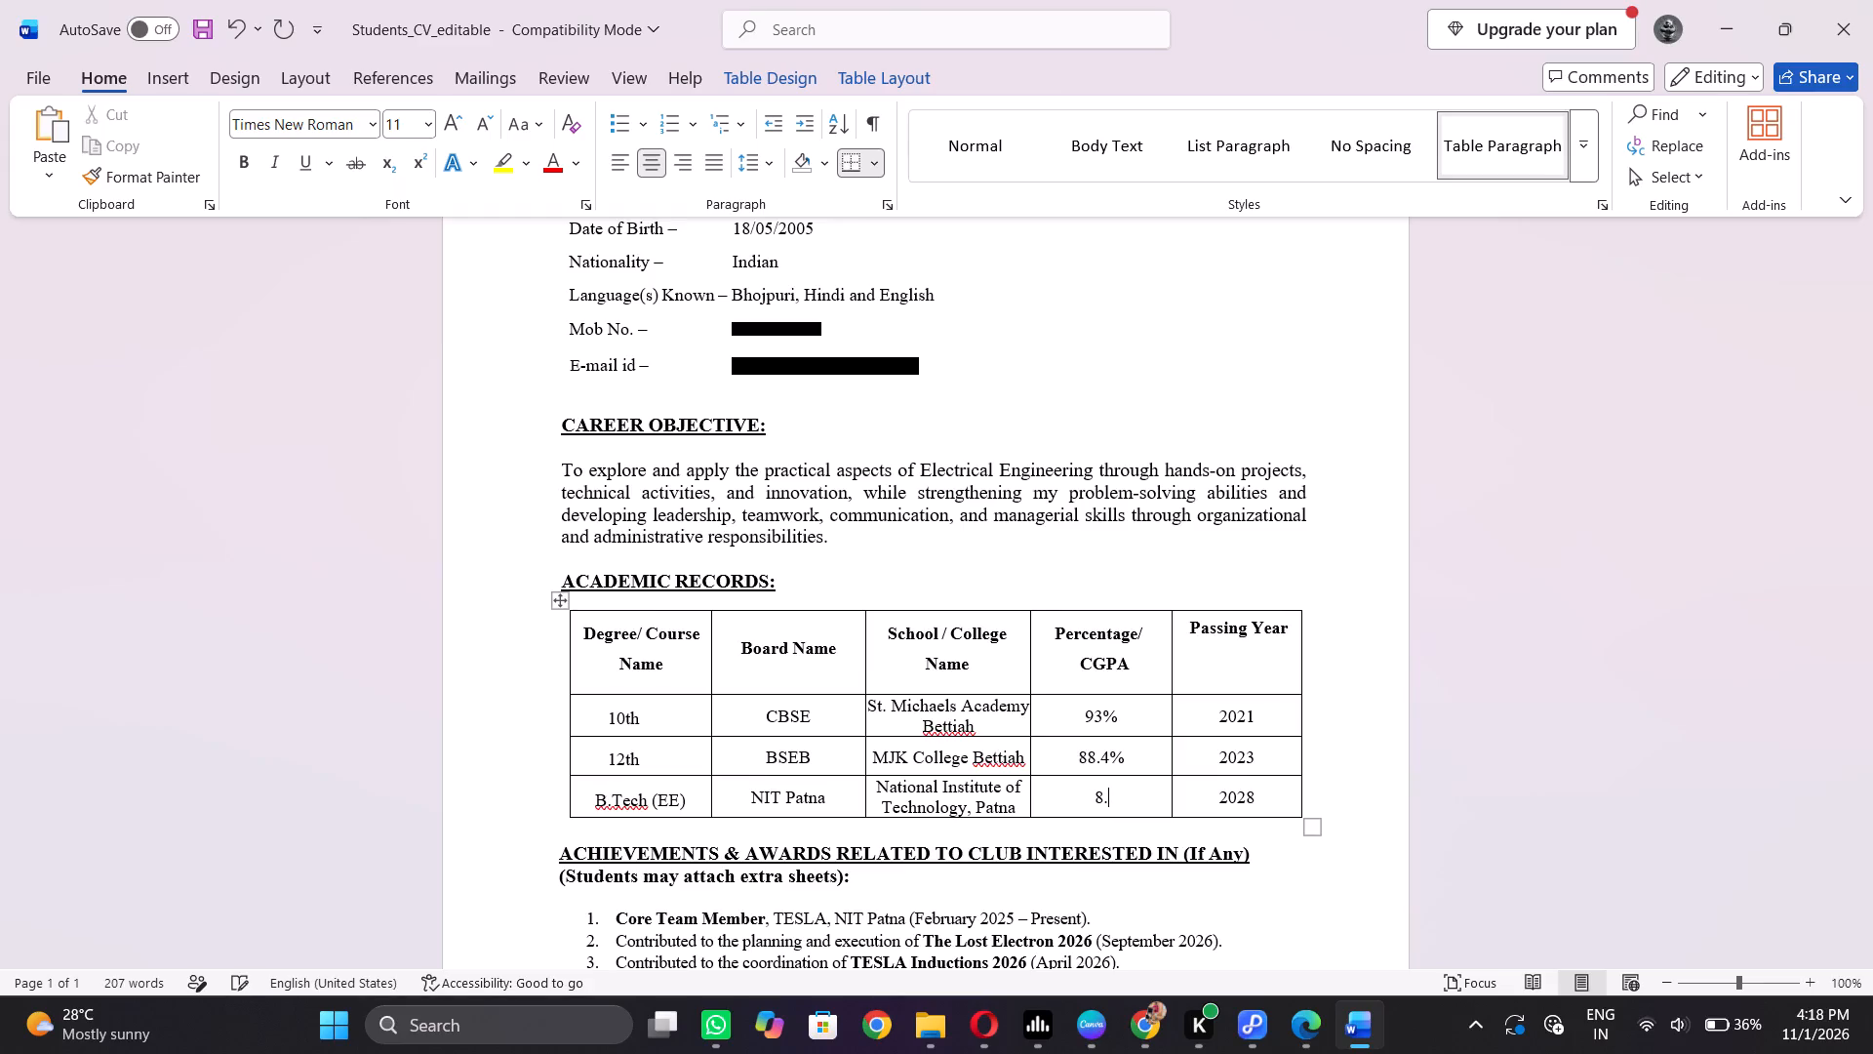
{"action": "type", "text": "66"}
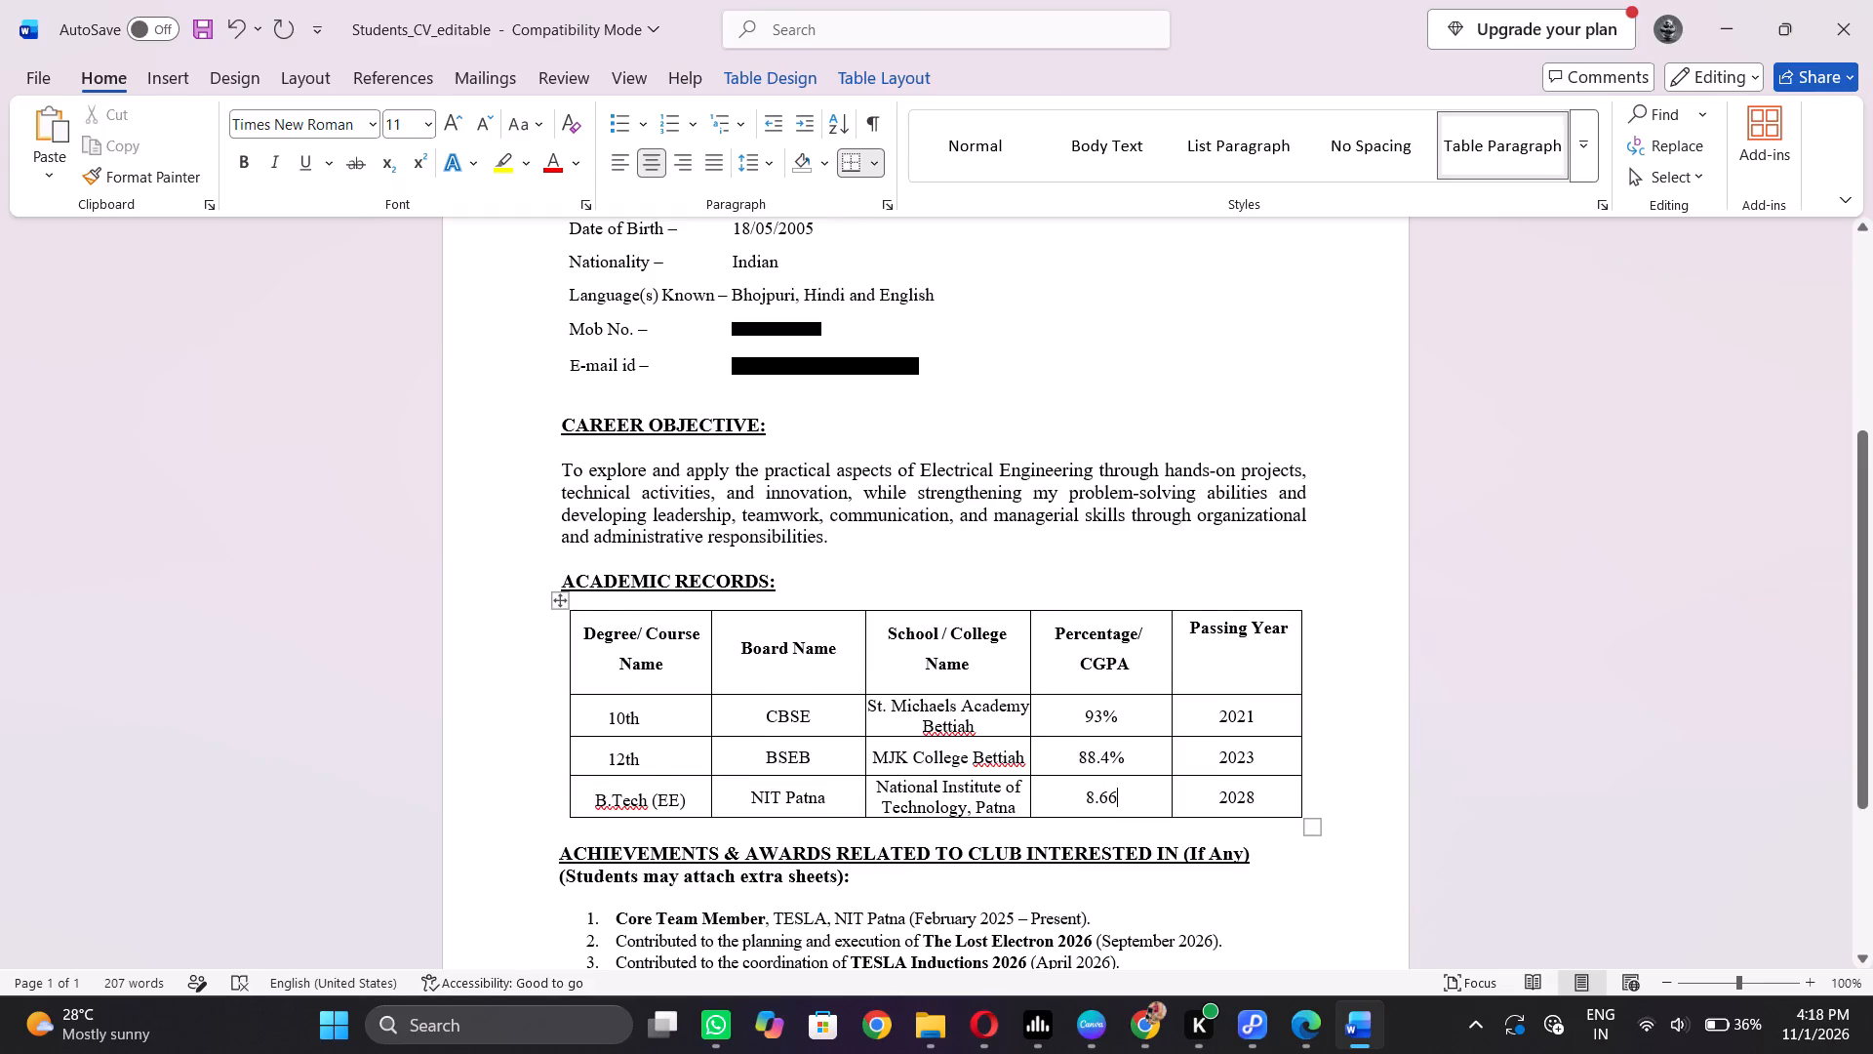
{"action": "scroll", "coordinate": [1280, 803], "scroll_direction": "down", "scroll_amount": 2}
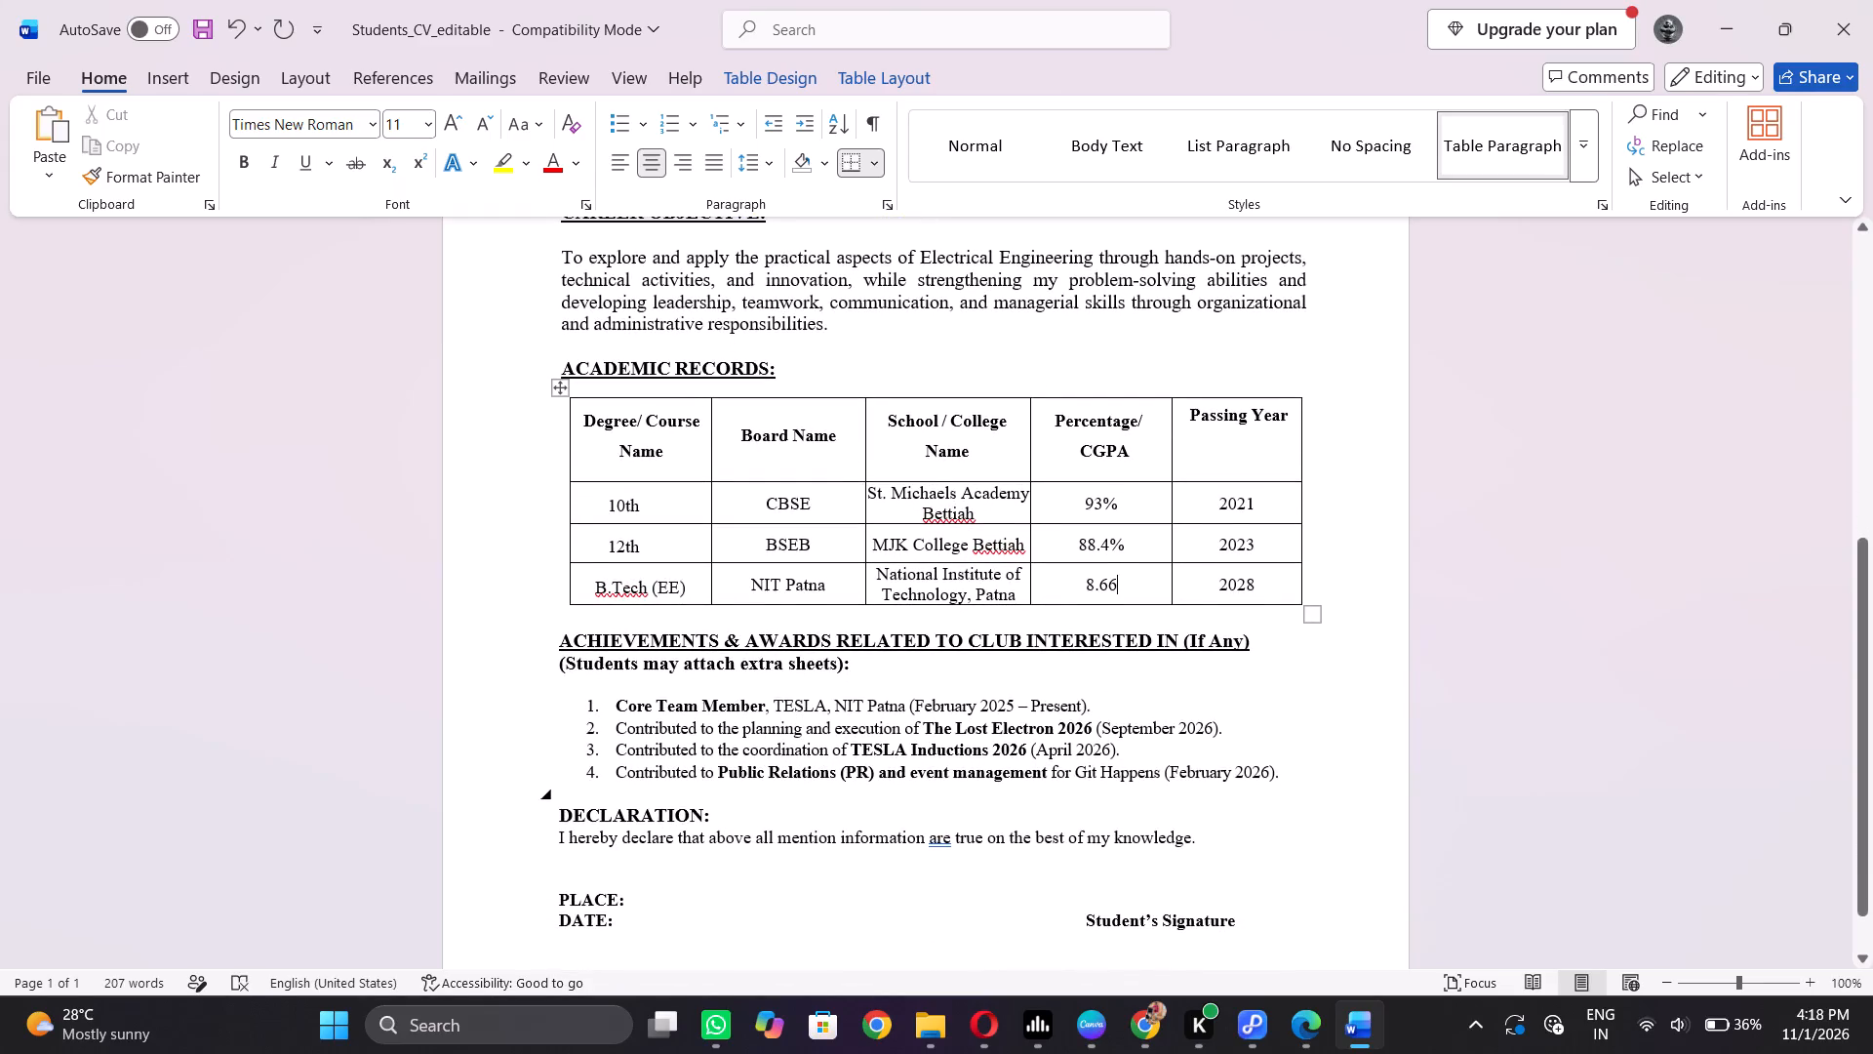
{"action": "scroll", "coordinate": [1280, 803], "scroll_direction": "down", "scroll_amount": 1}
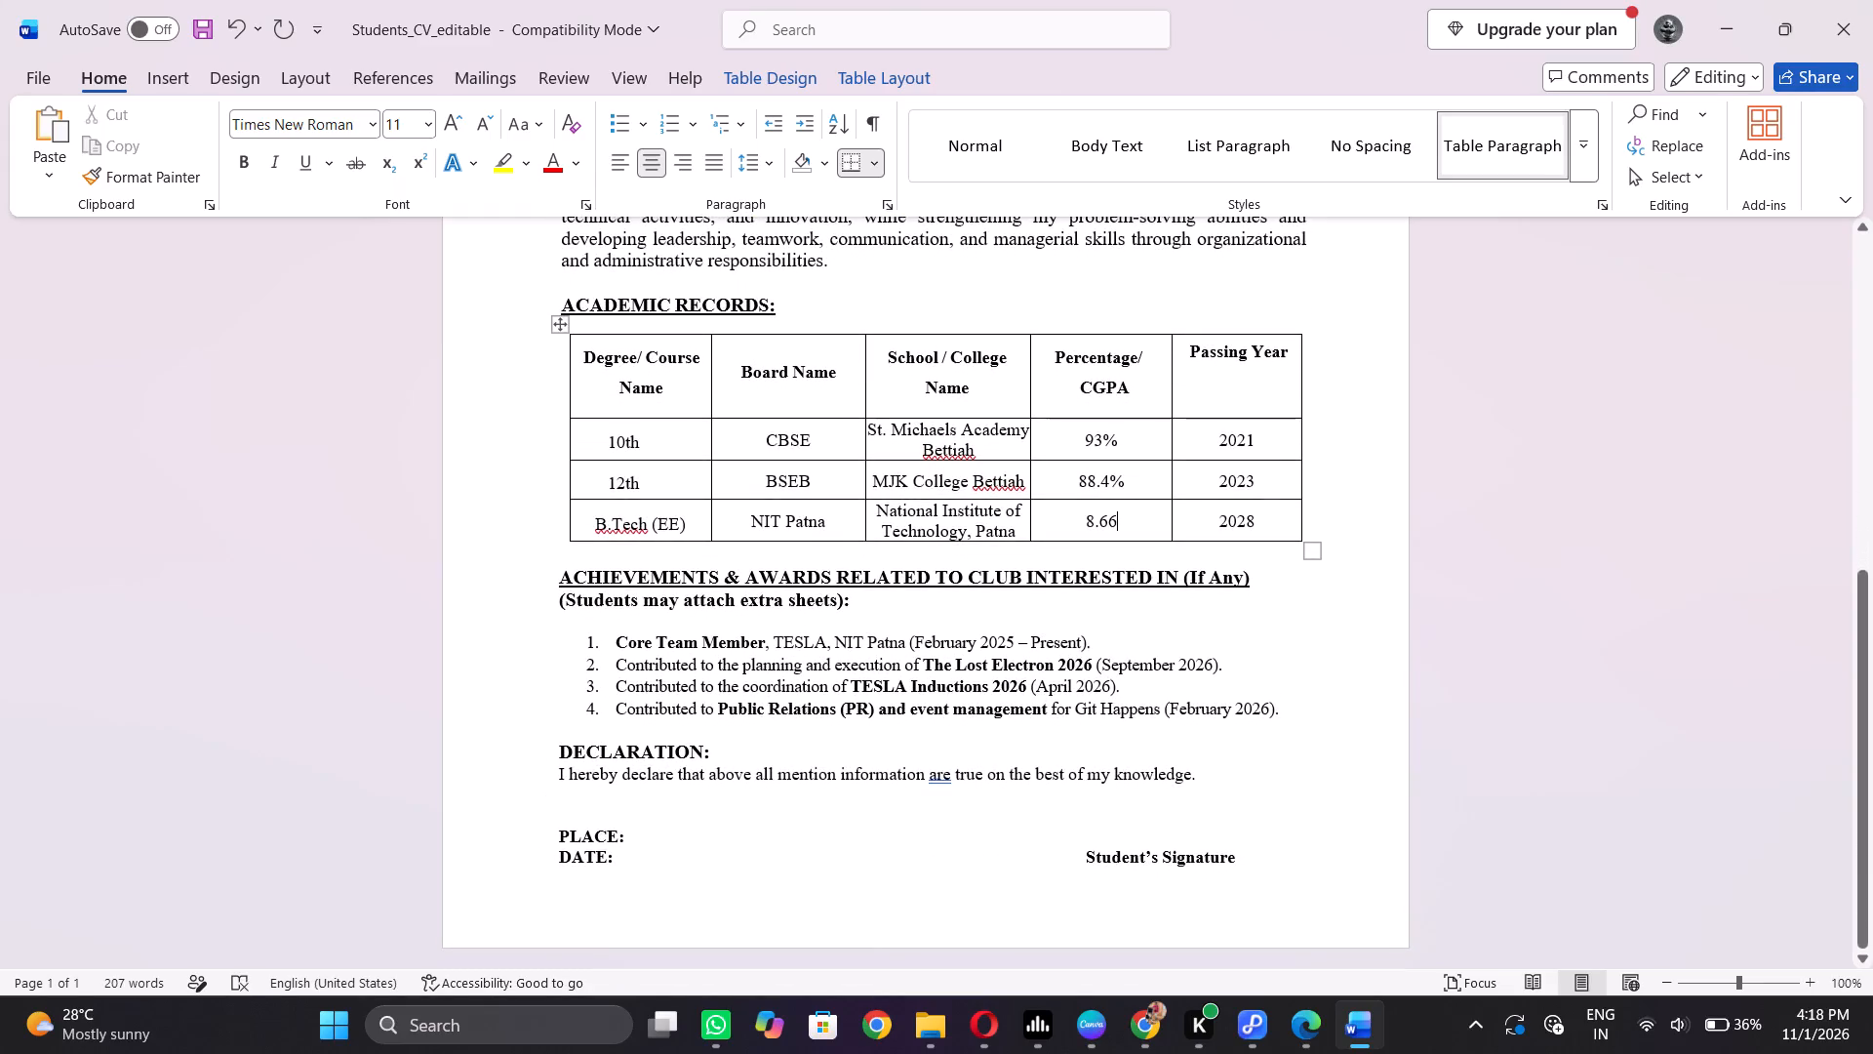
{"action": "scroll", "coordinate": [1280, 803], "scroll_direction": "down", "scroll_amount": 1}
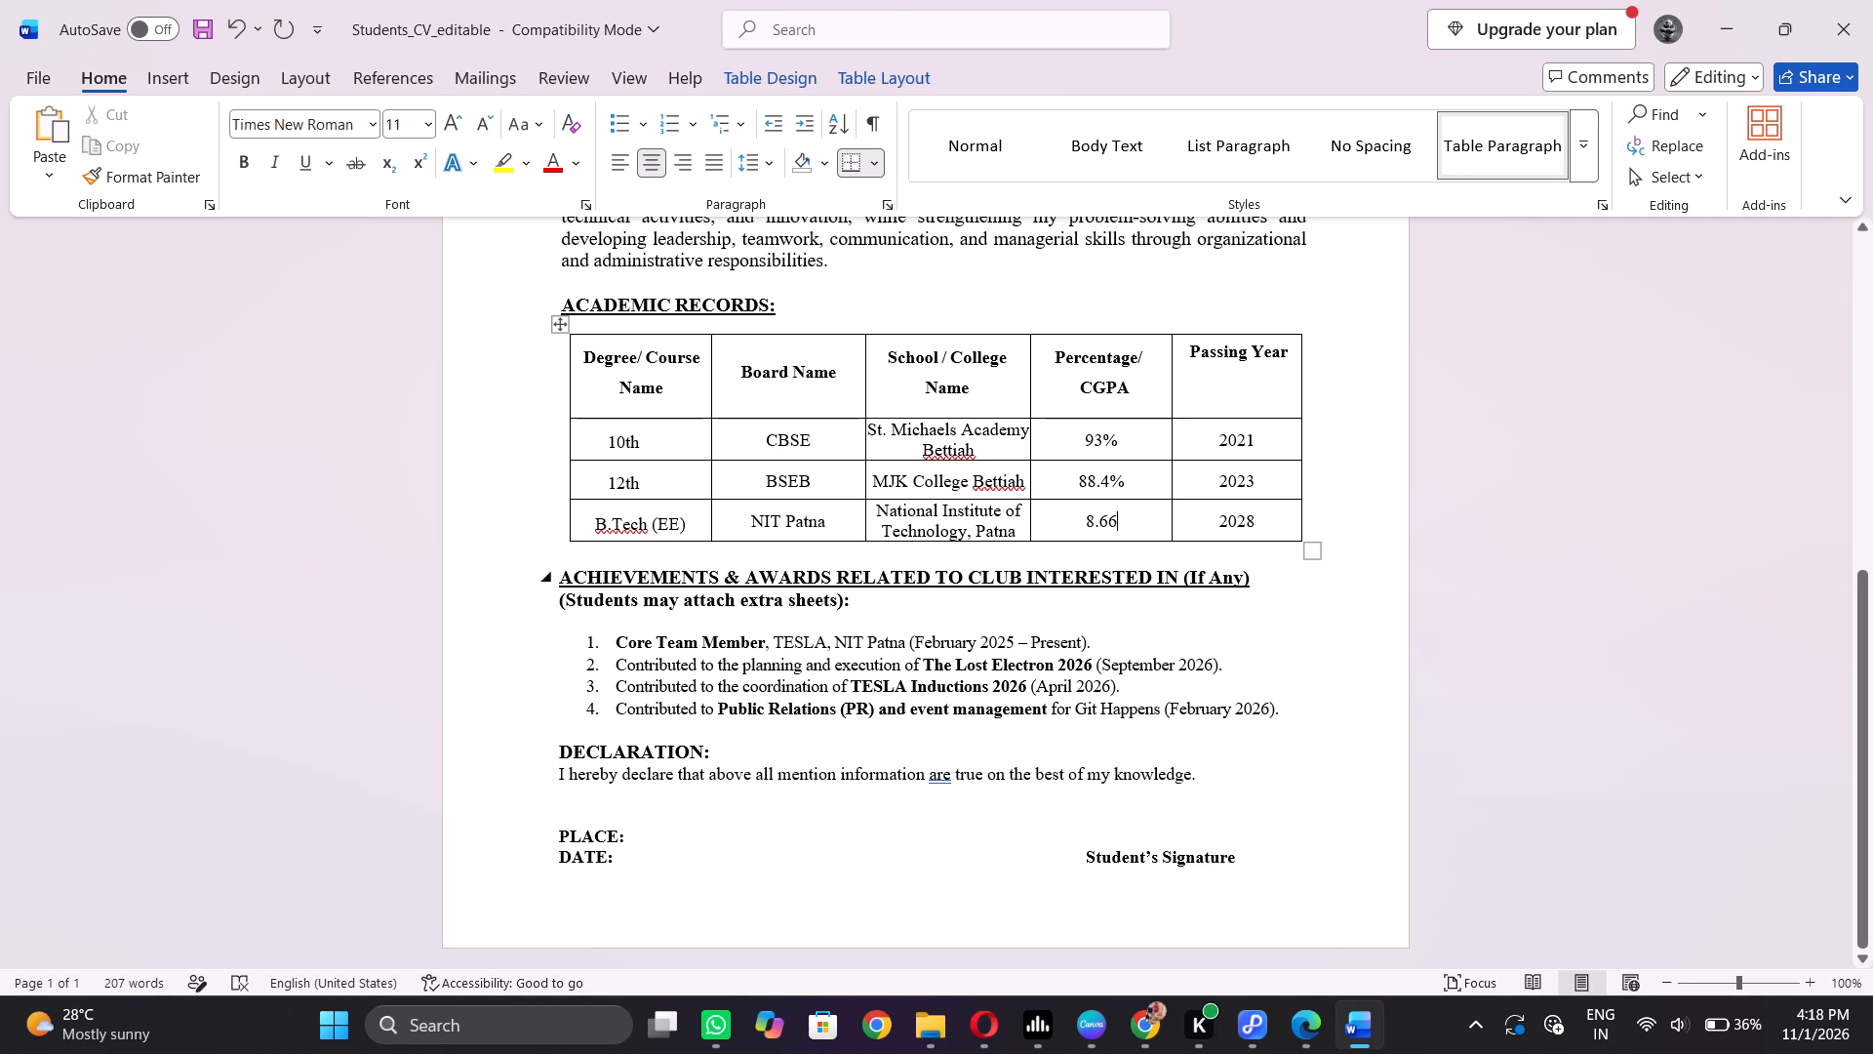
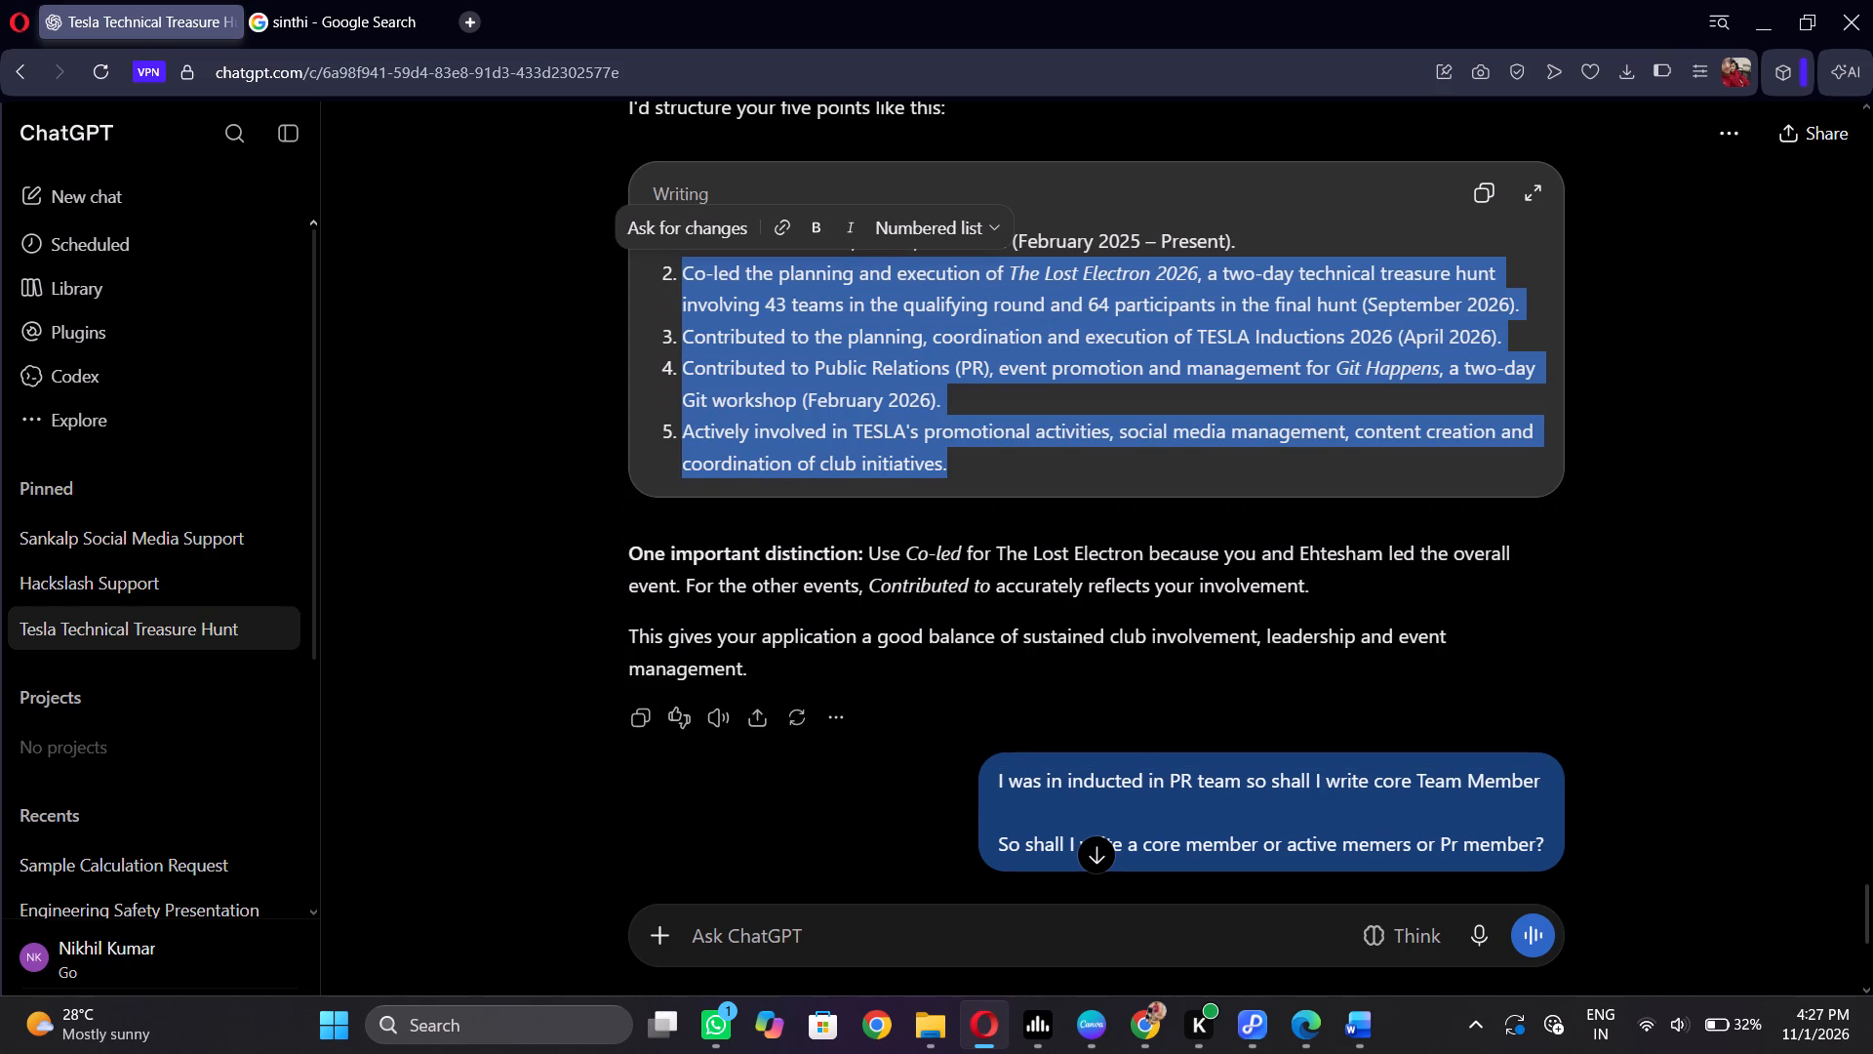
{"action": "key", "text": "ctrl+c"}
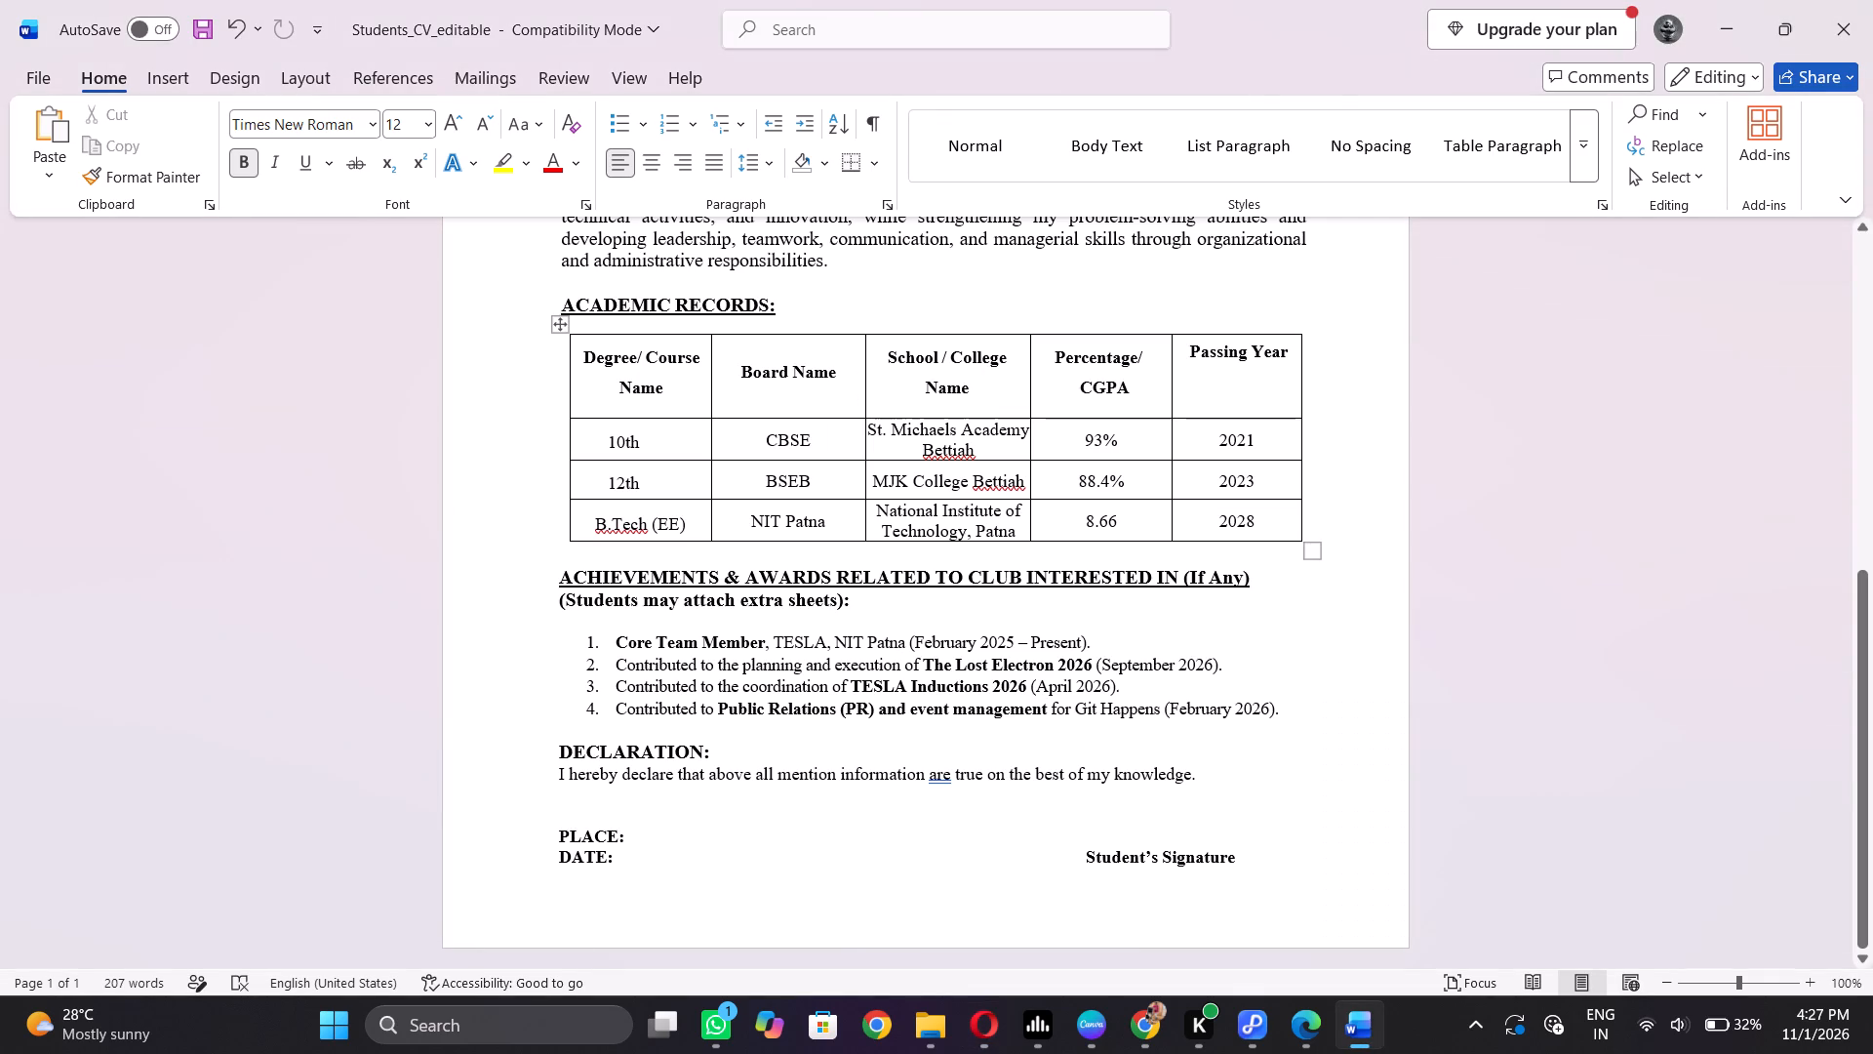
{"action": "left_click_drag", "start_coordinate": [608, 634], "coordinate": [1015, 690]}
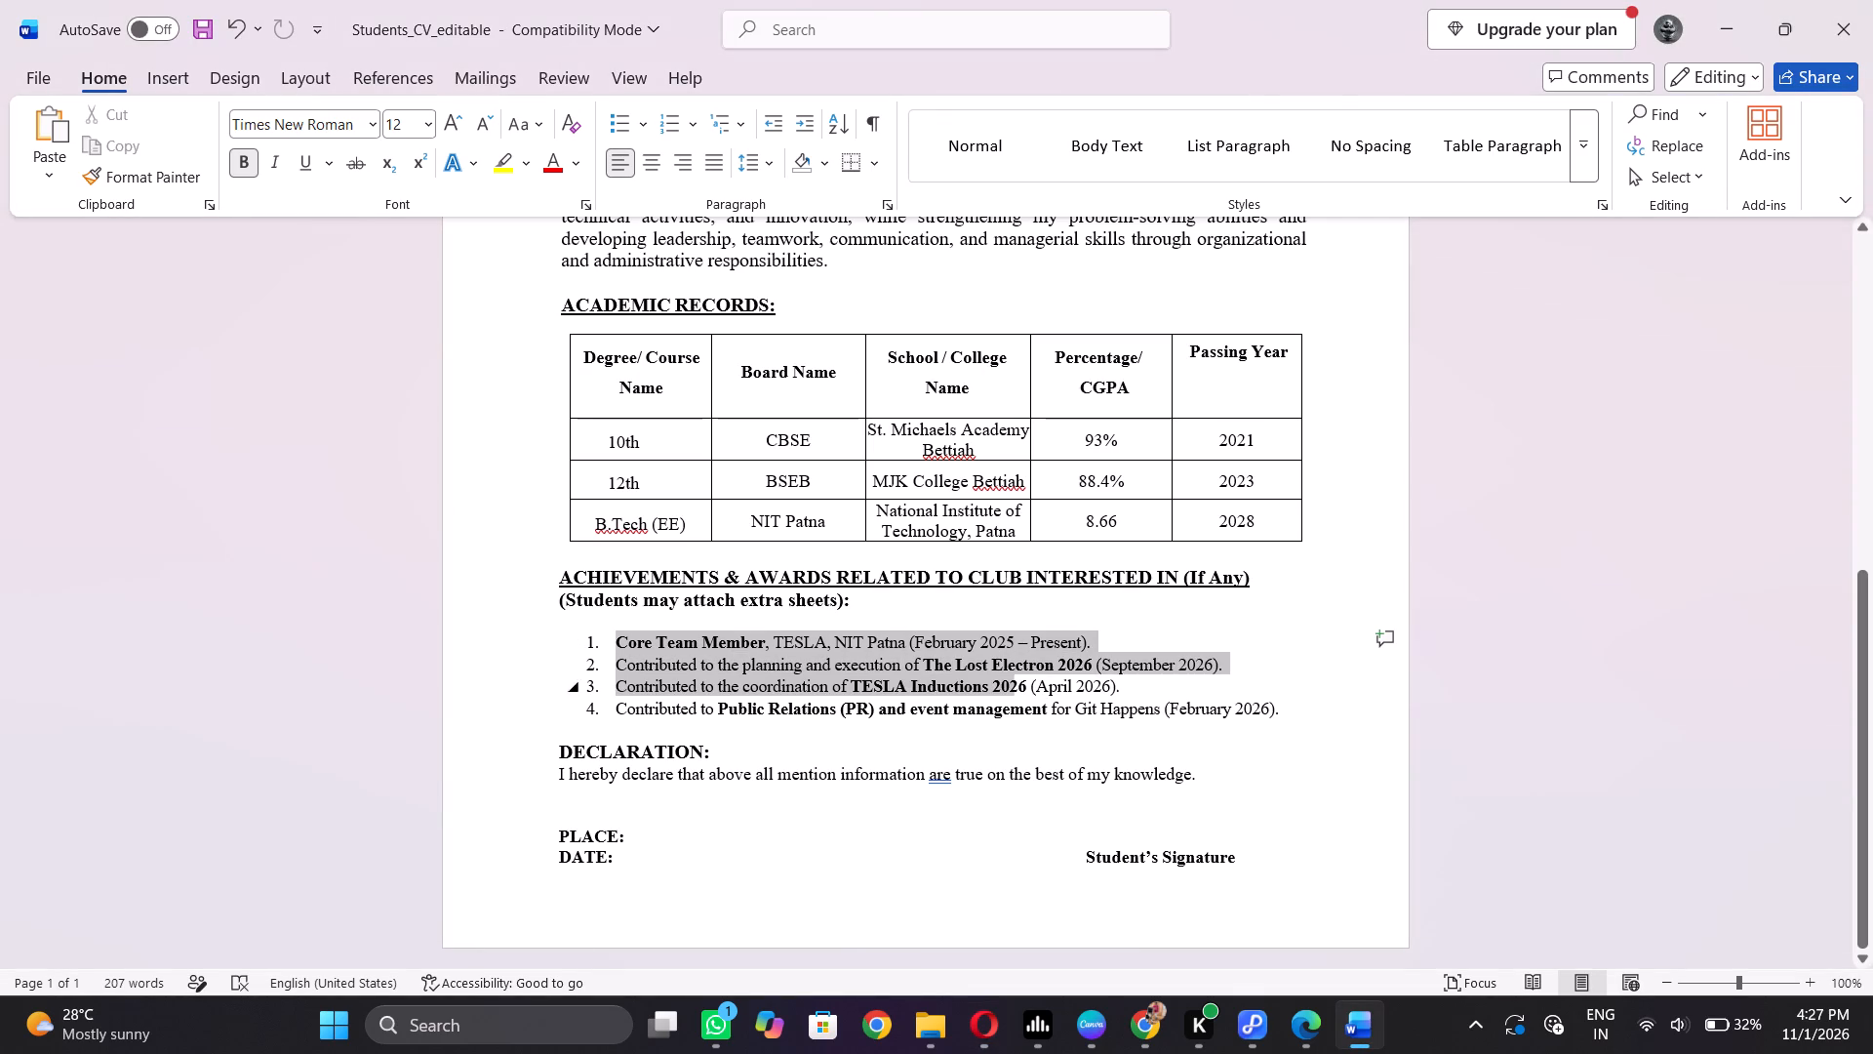
{"action": "left_click_drag", "start_coordinate": [1015, 690], "coordinate": [1243, 727]}
{"action": "key", "text": "ctrl+v"}
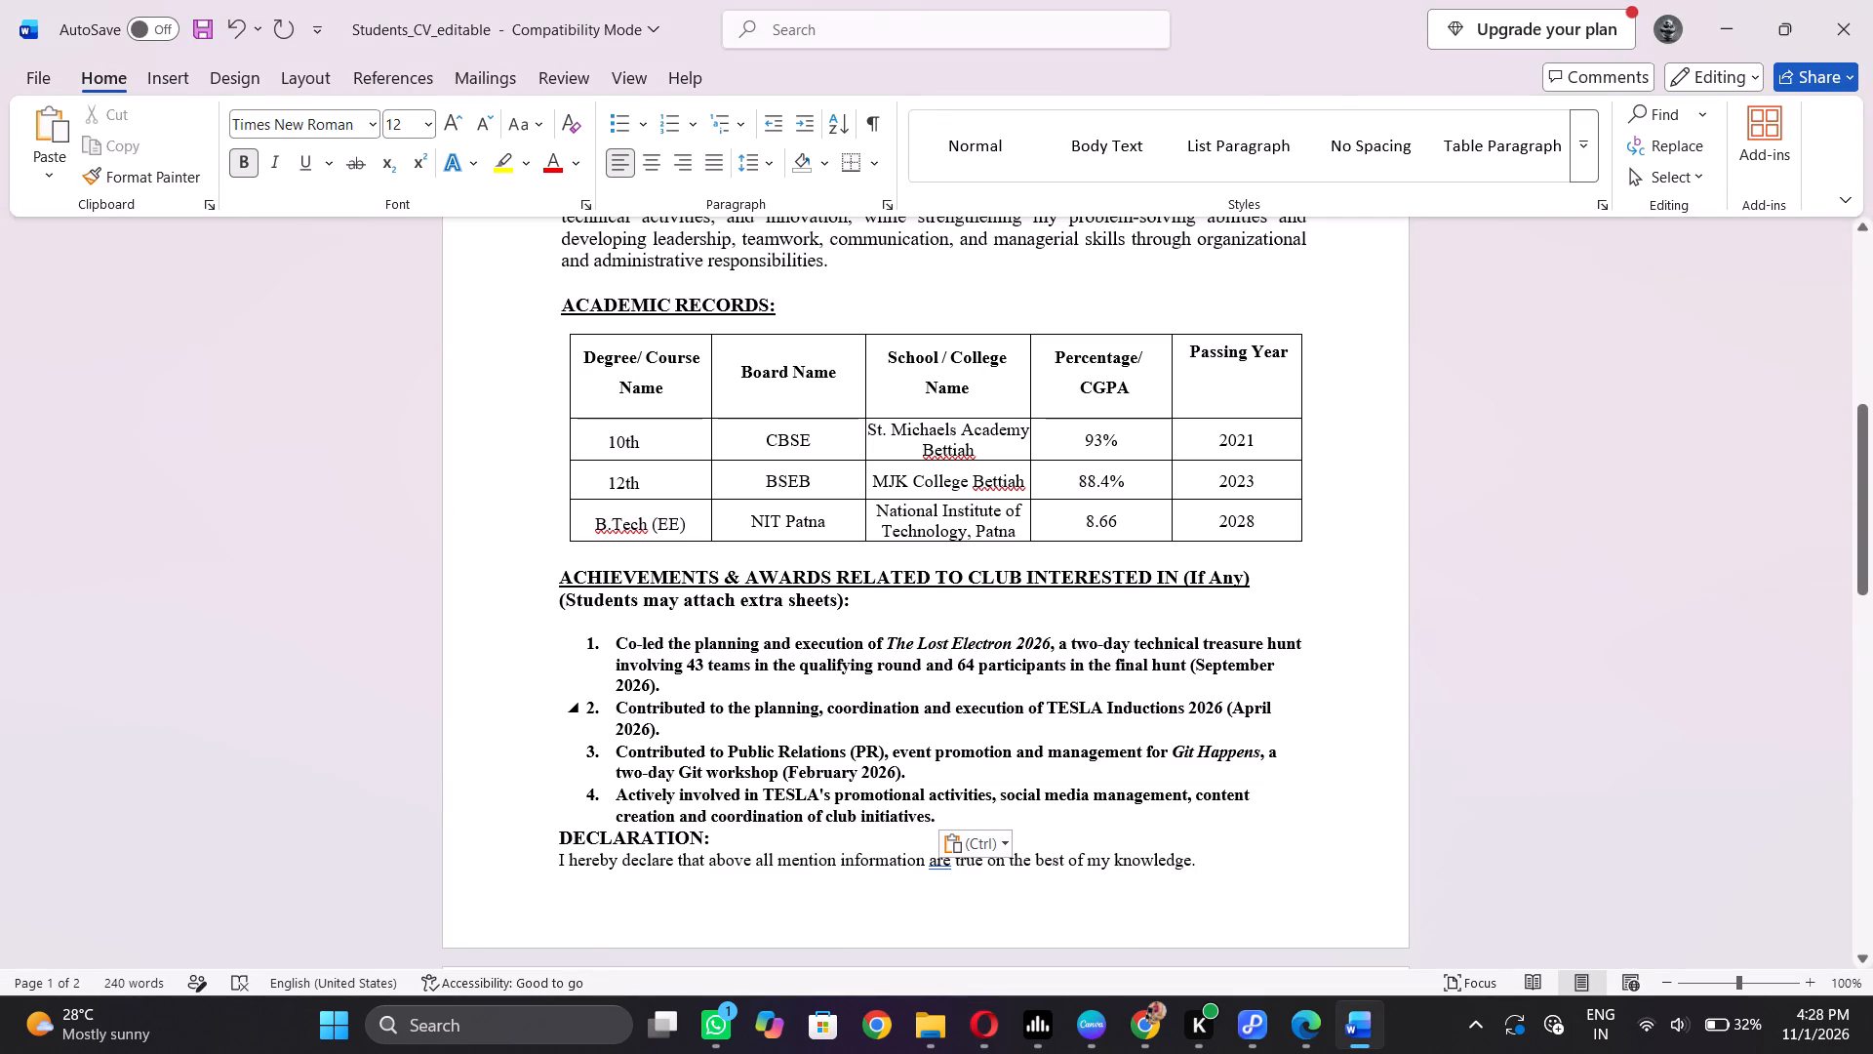
Remove the bold formatting from the four pasted achievement entries.
{"action": "left_click_drag", "start_coordinate": [951, 816], "coordinate": [606, 632]}
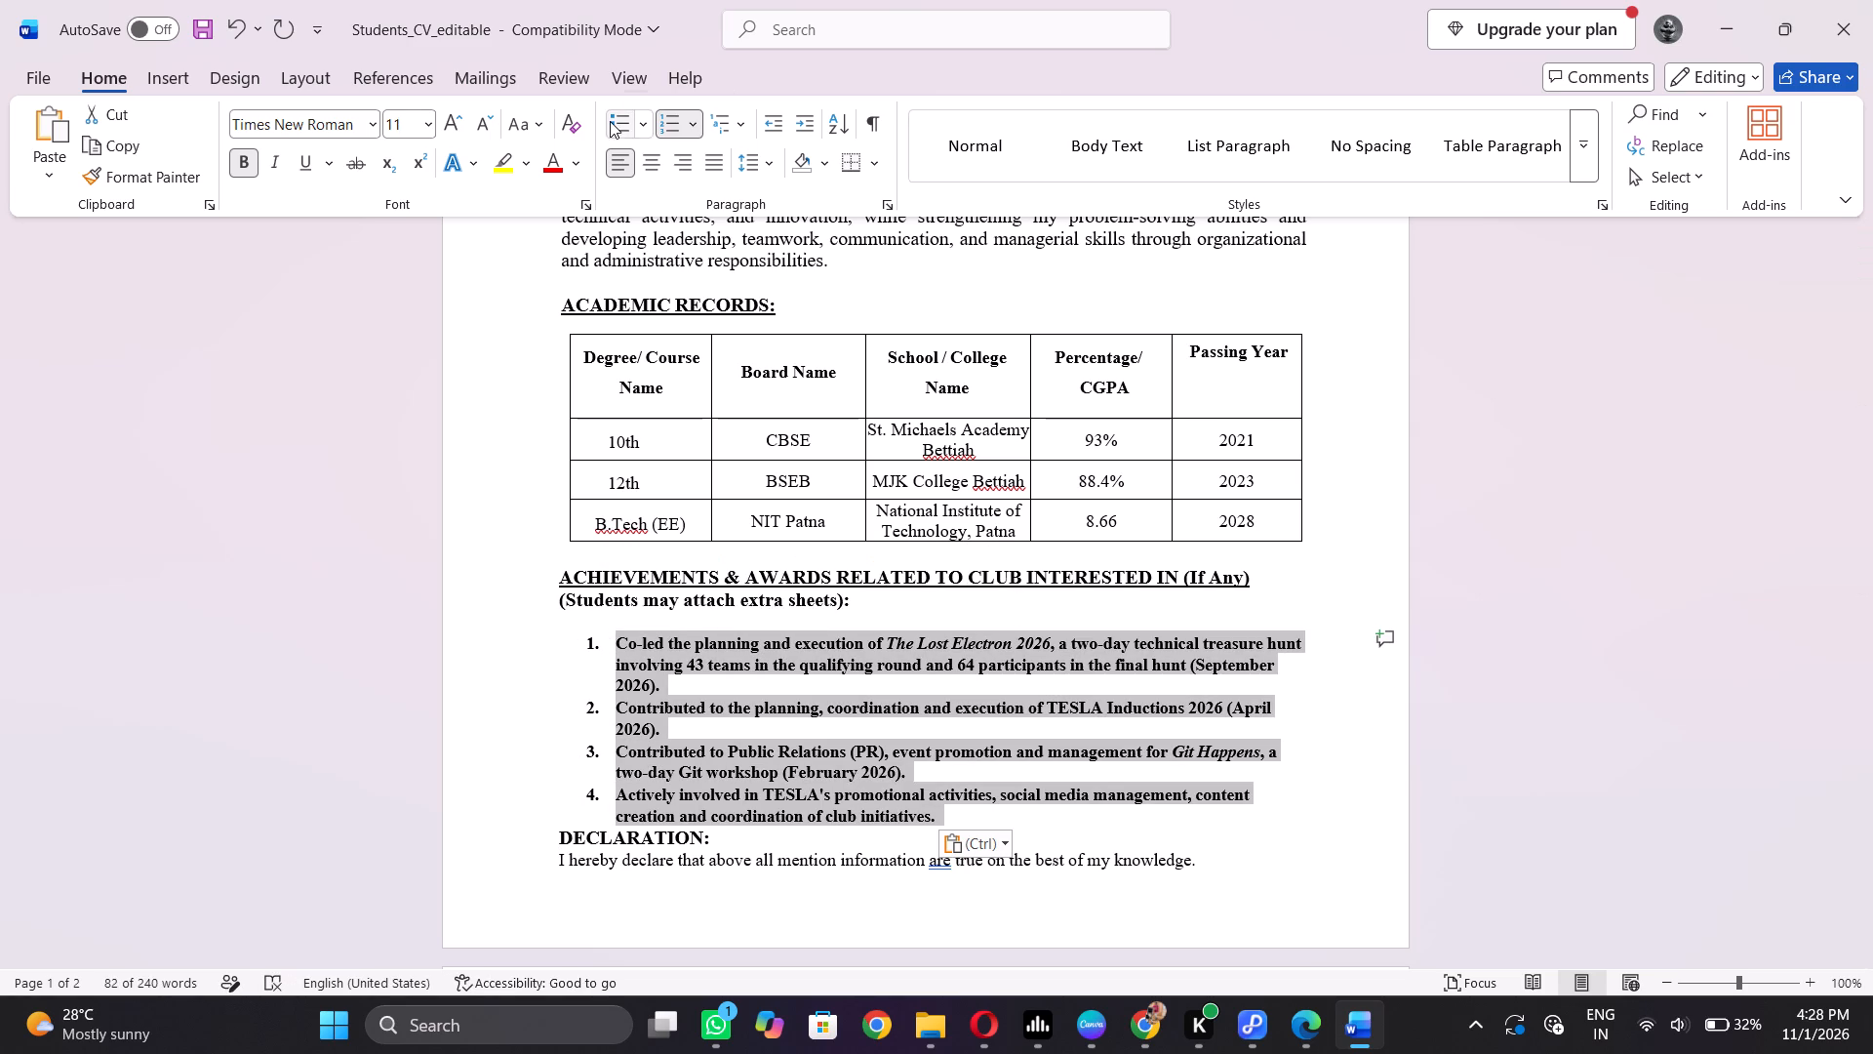
{"action": "left_click", "coordinate": [255, 174]}
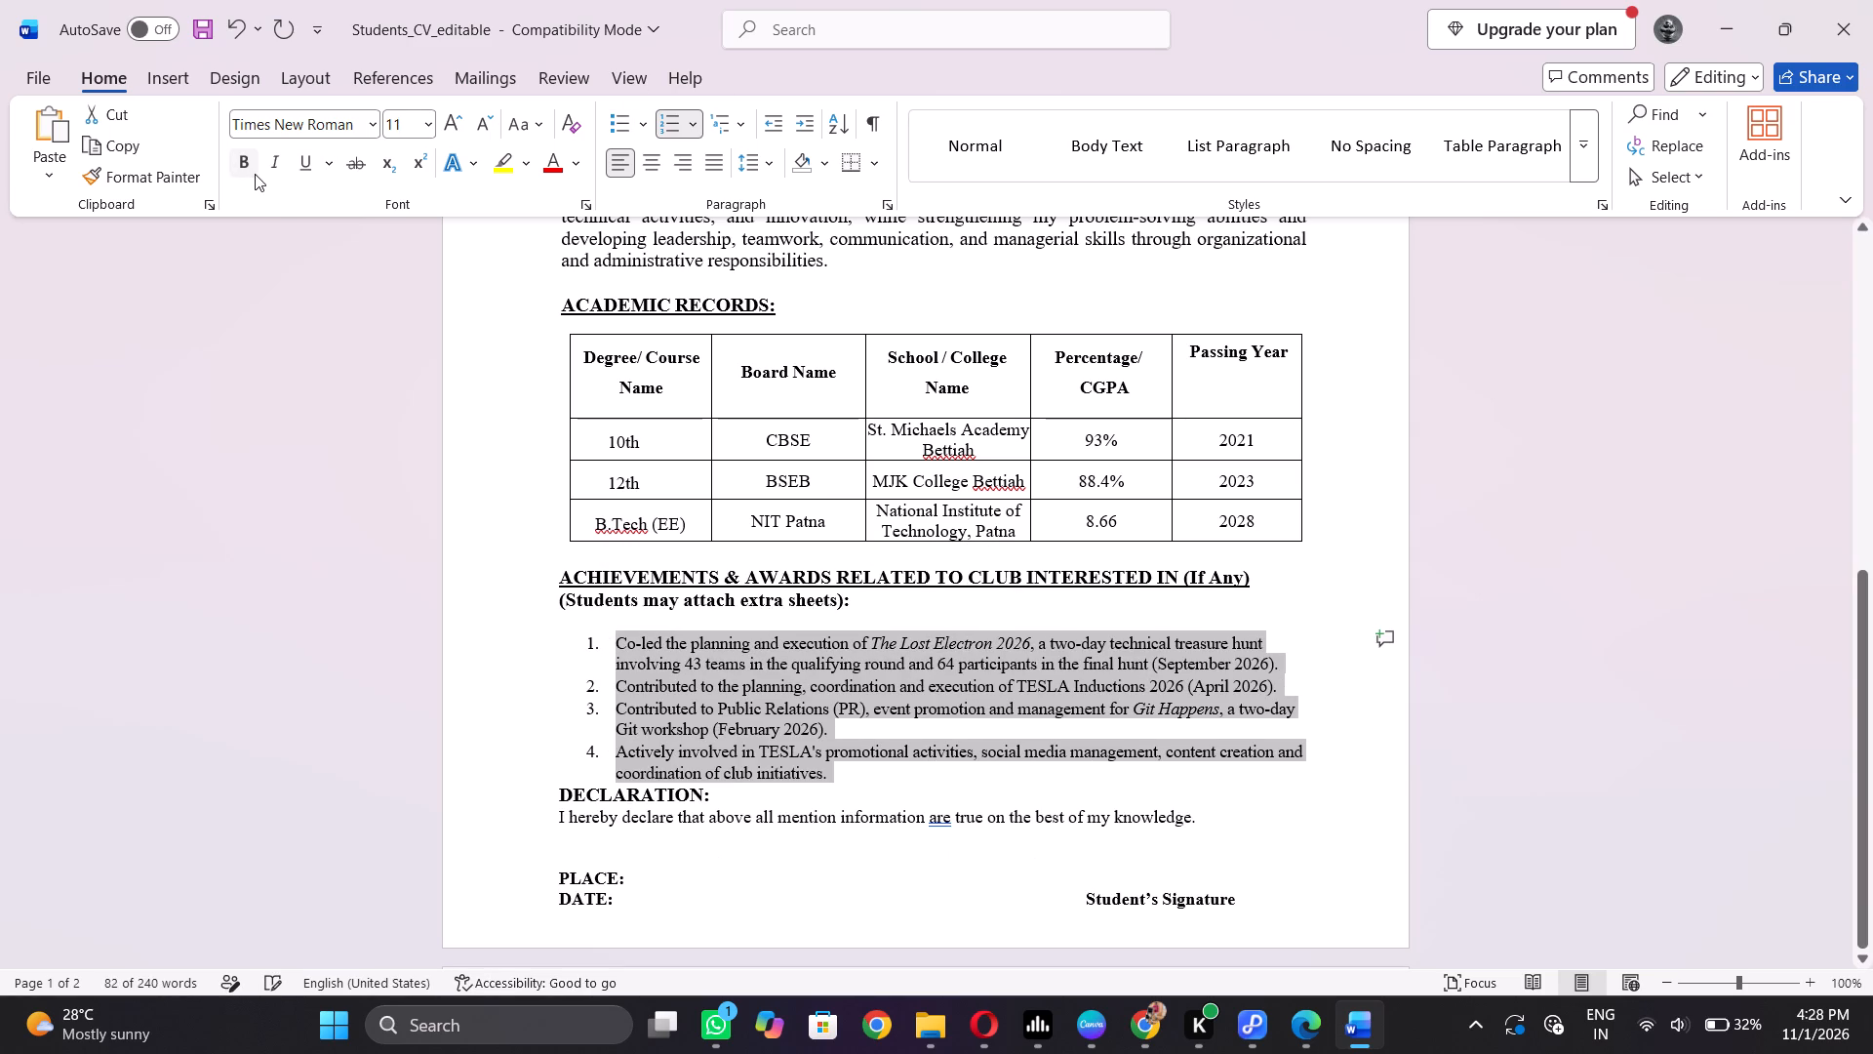
{"action": "left_click", "coordinate": [1725, 730]}
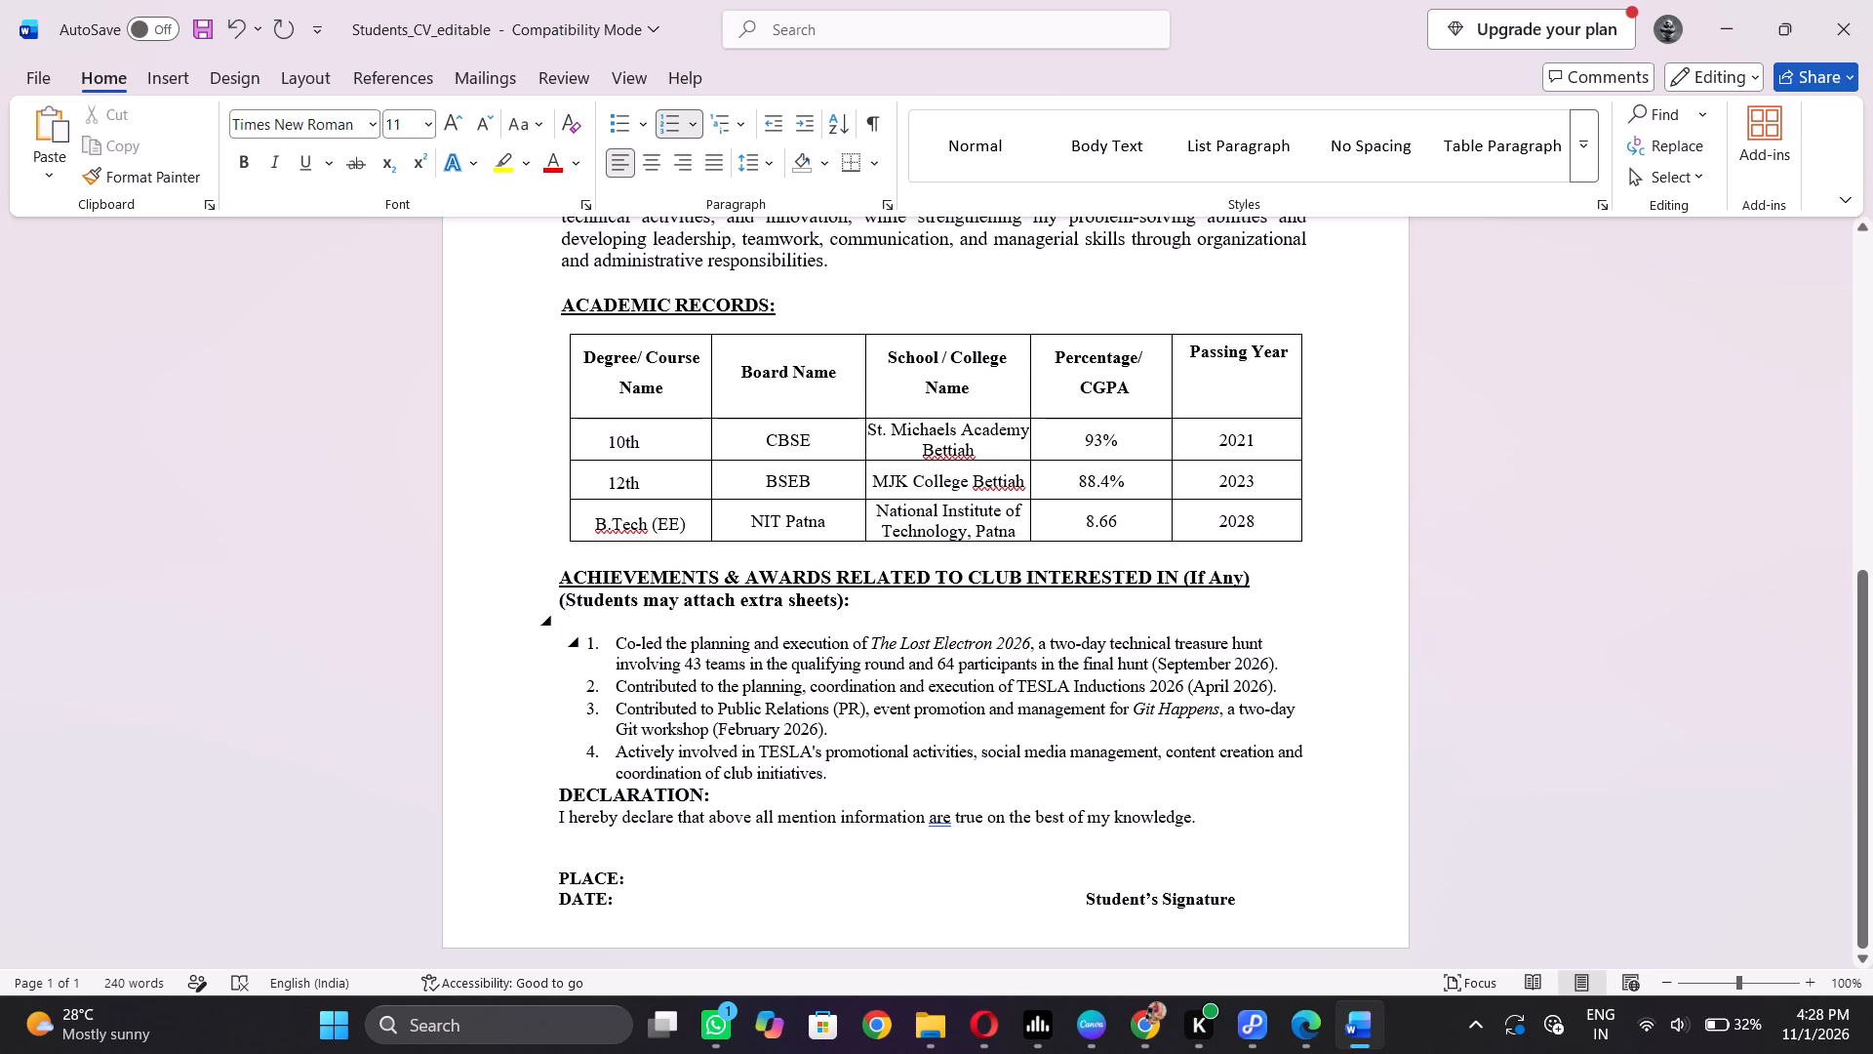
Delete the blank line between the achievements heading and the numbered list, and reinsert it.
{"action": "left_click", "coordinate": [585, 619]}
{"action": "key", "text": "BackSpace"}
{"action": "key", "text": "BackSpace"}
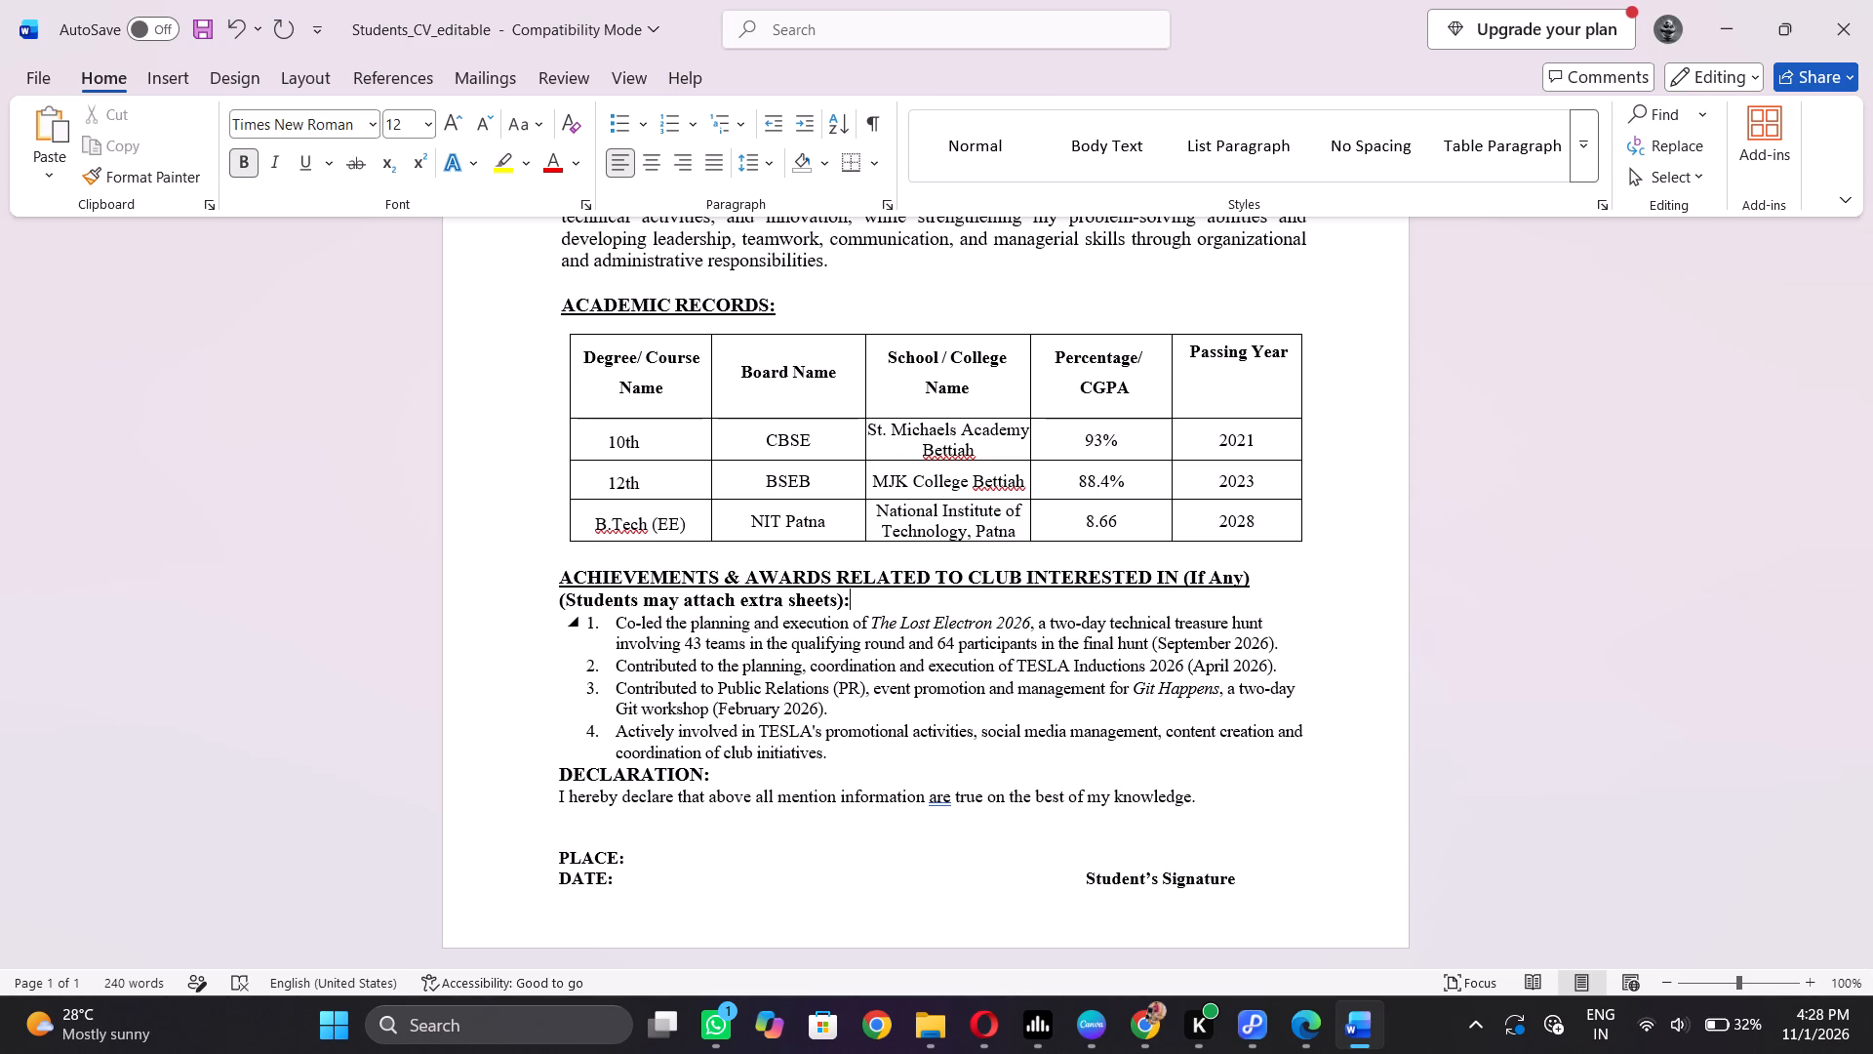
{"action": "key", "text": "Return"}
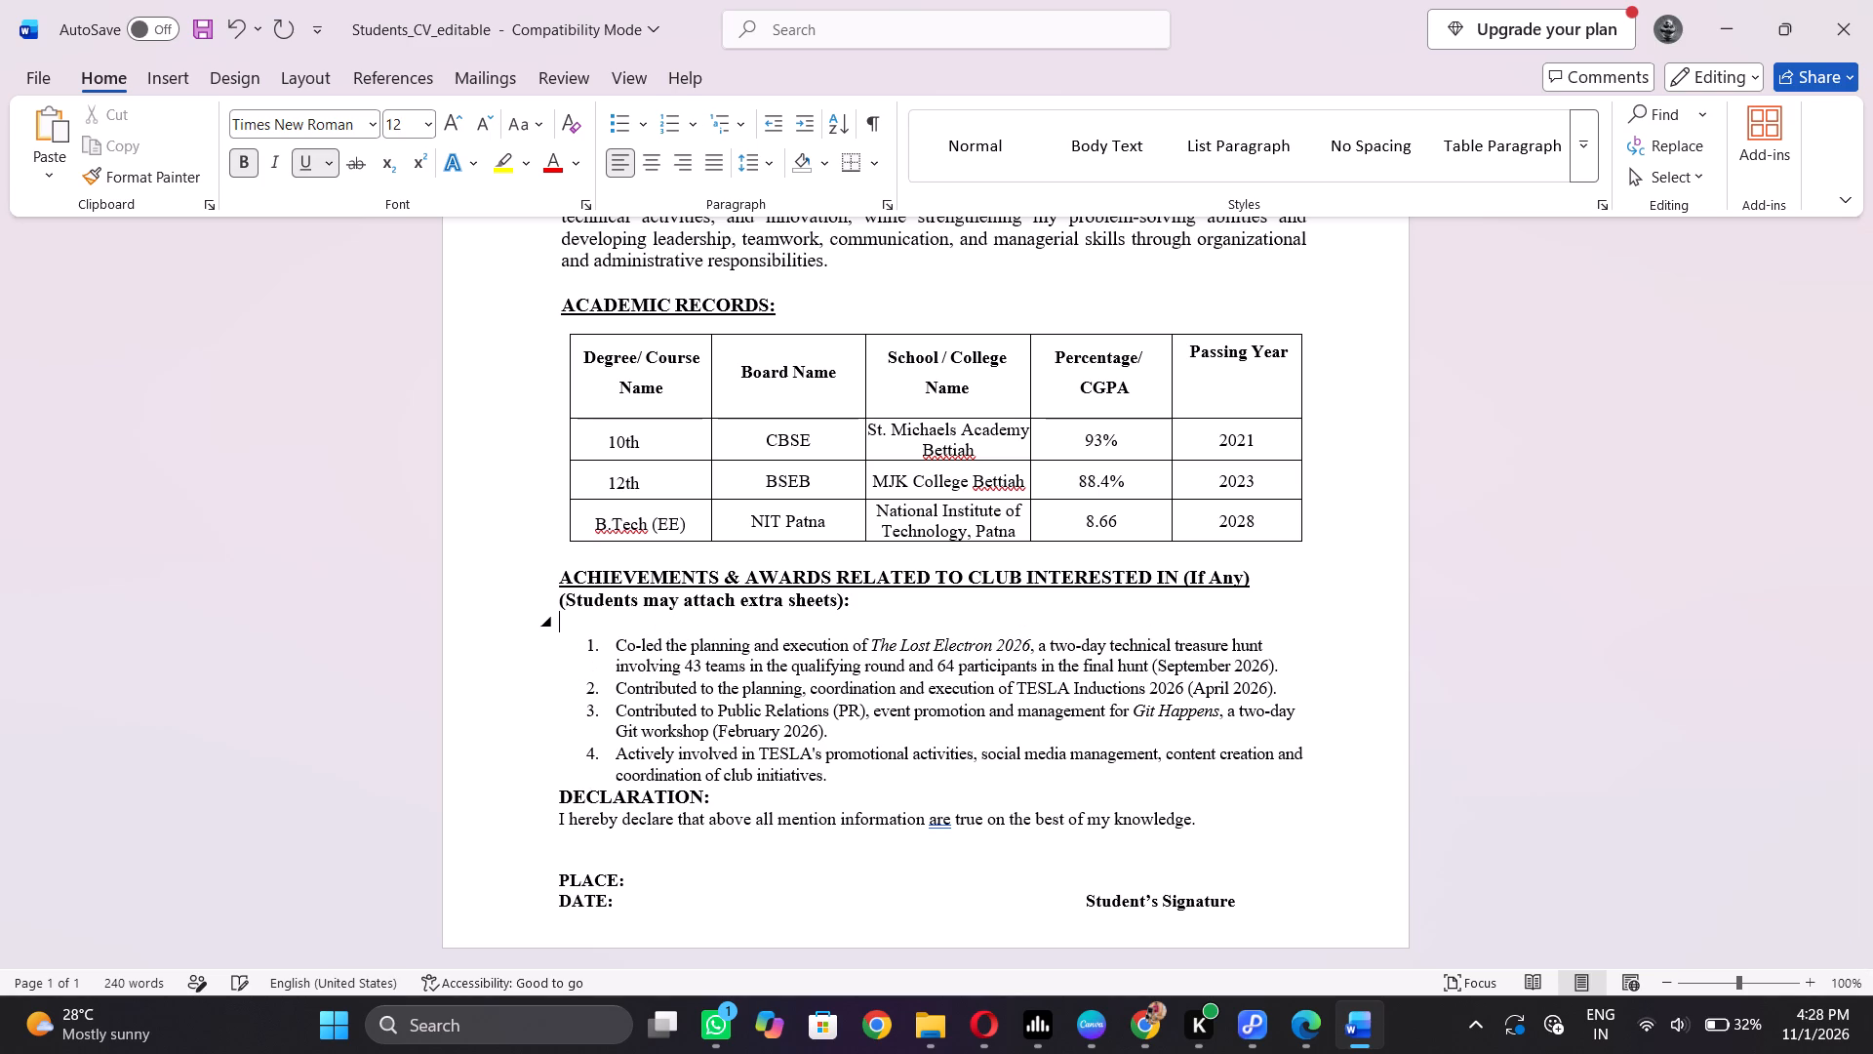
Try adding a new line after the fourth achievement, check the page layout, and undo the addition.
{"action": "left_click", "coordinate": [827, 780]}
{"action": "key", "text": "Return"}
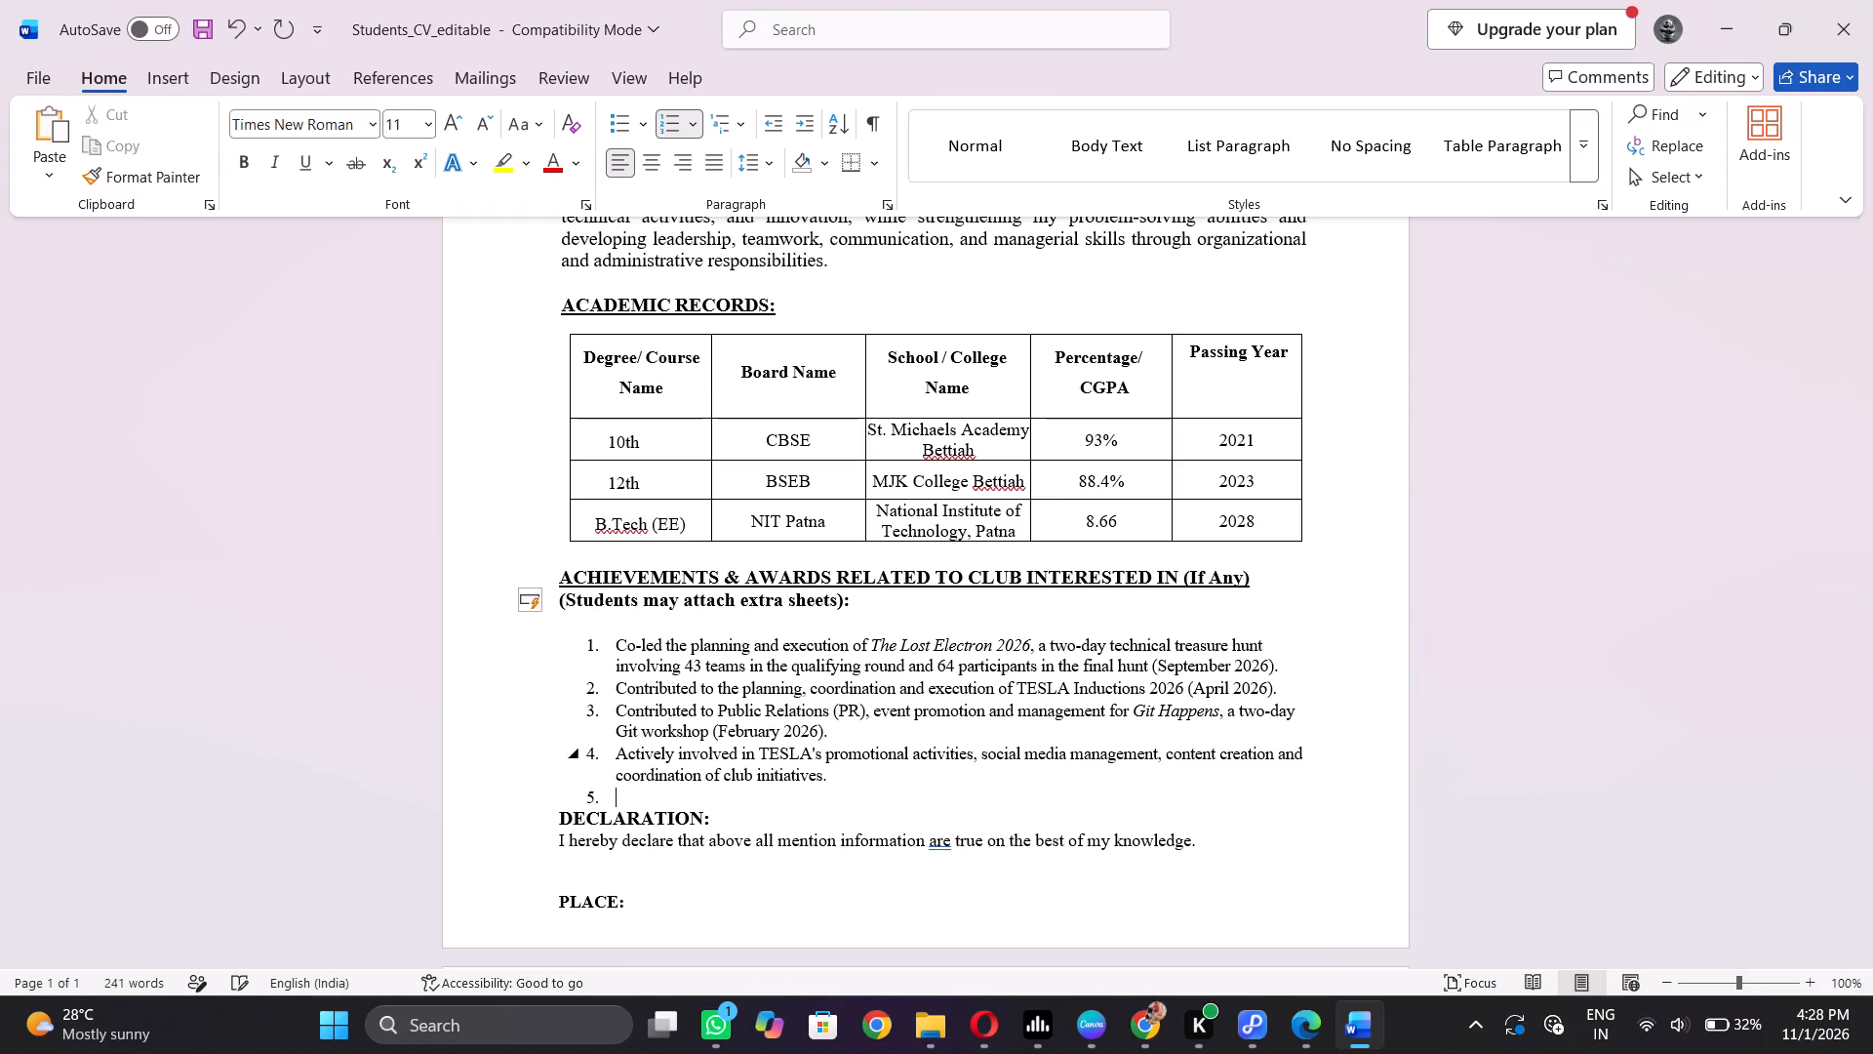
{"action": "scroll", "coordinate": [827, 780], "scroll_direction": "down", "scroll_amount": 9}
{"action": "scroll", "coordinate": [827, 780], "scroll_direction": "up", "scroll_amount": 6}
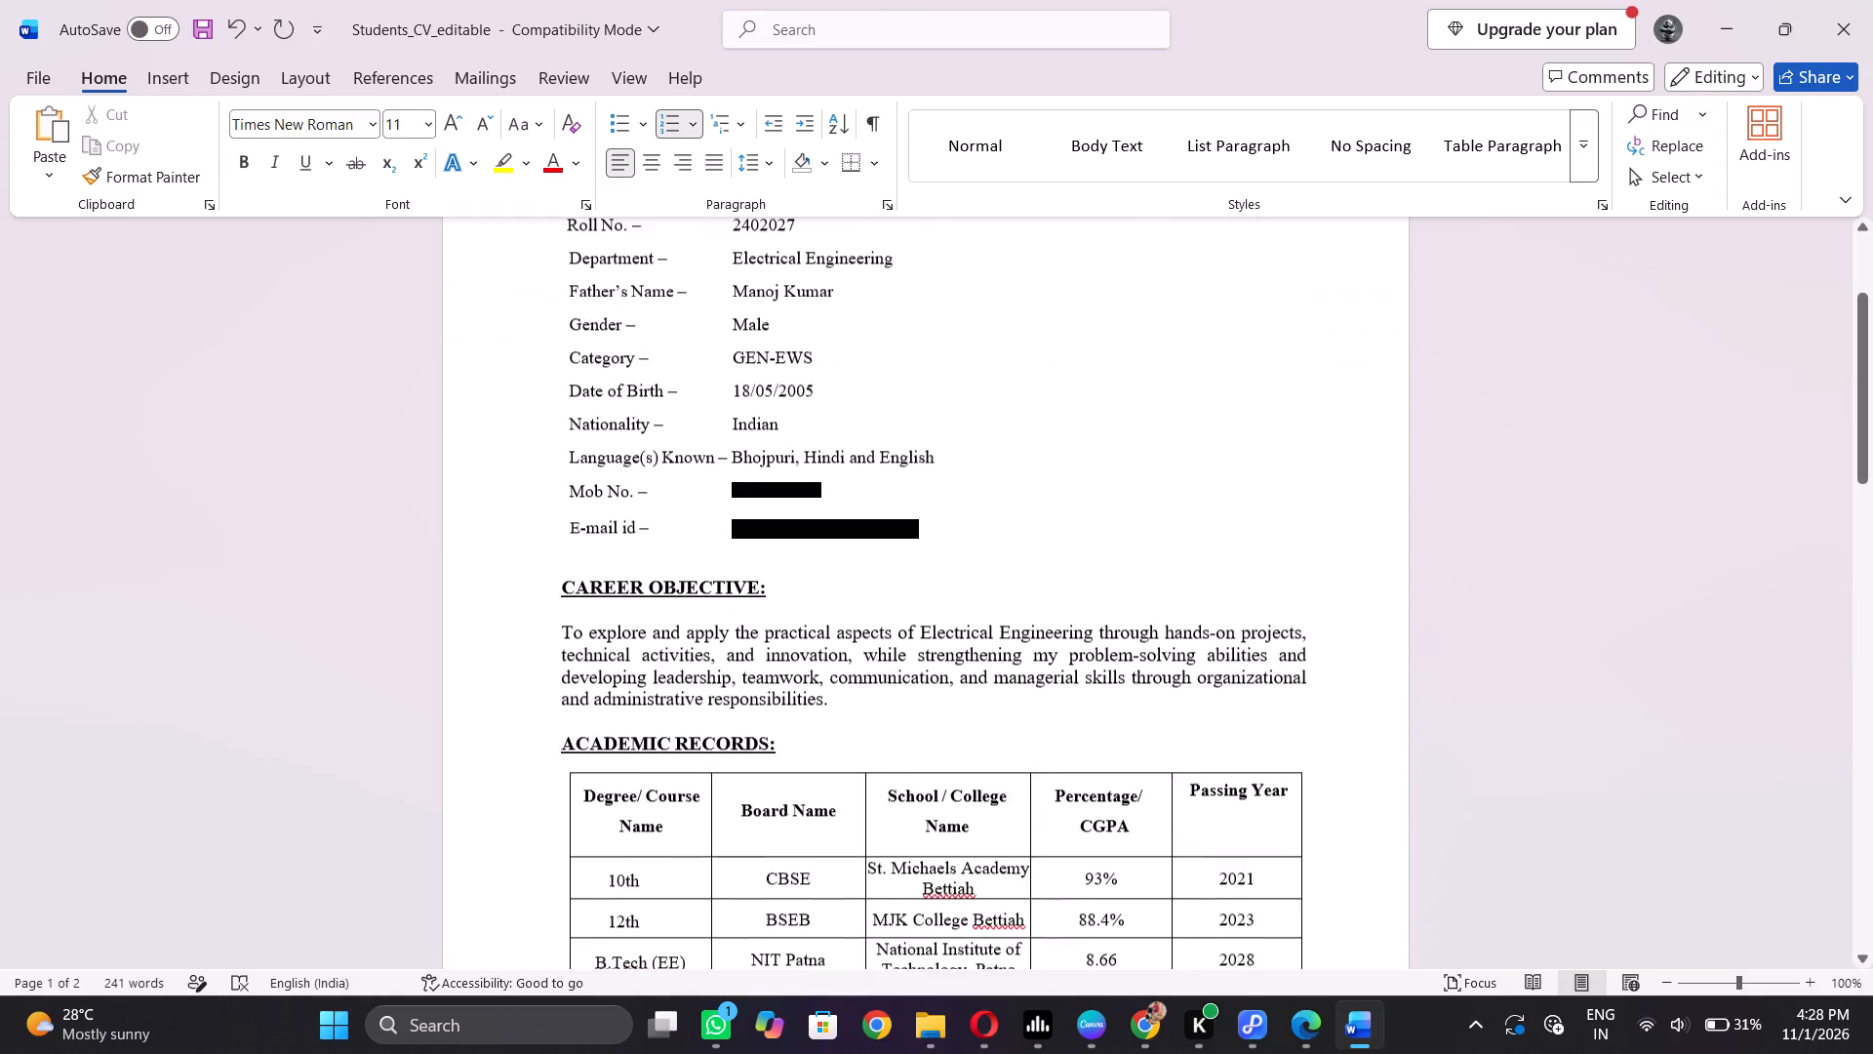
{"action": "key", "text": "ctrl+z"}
Delete one blank line between the declaration sentence and PLACE.
{"action": "scroll", "coordinate": [827, 780], "scroll_direction": "down", "scroll_amount": 1}
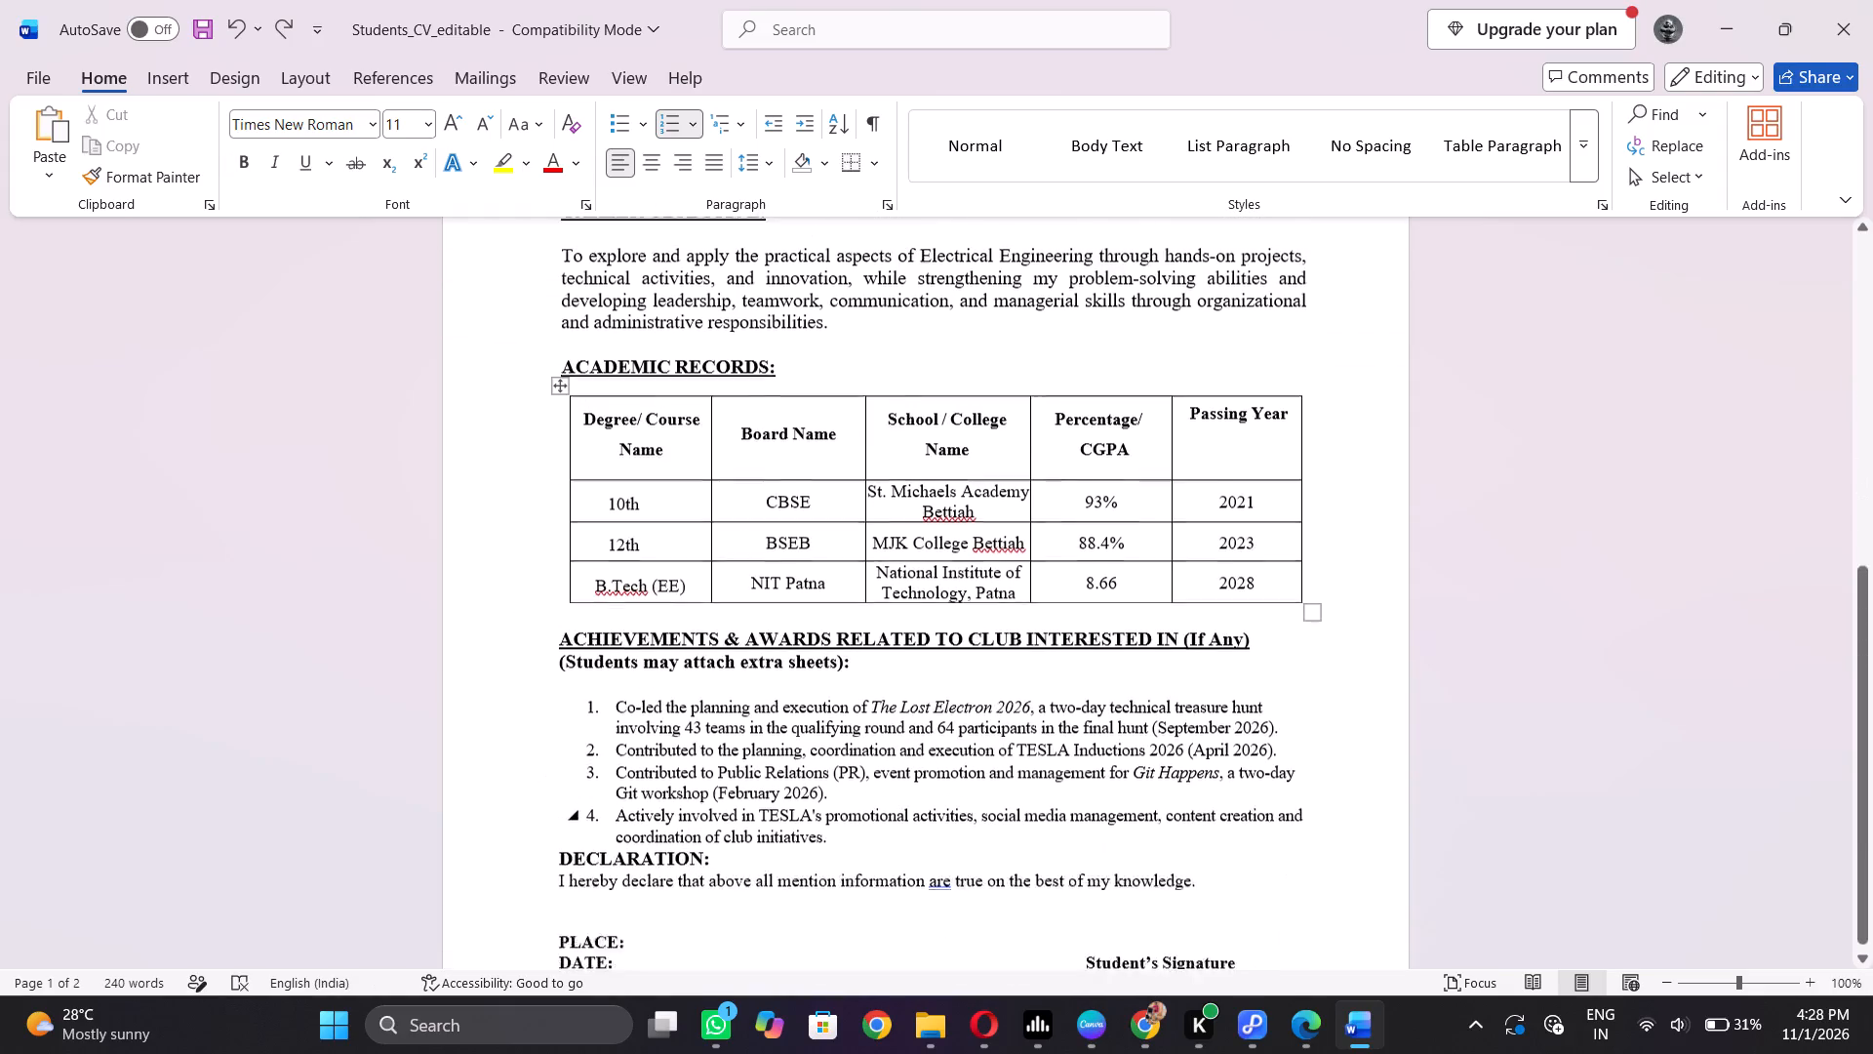
{"action": "scroll", "coordinate": [827, 780], "scroll_direction": "down", "scroll_amount": 2}
{"action": "left_click", "coordinate": [663, 853]}
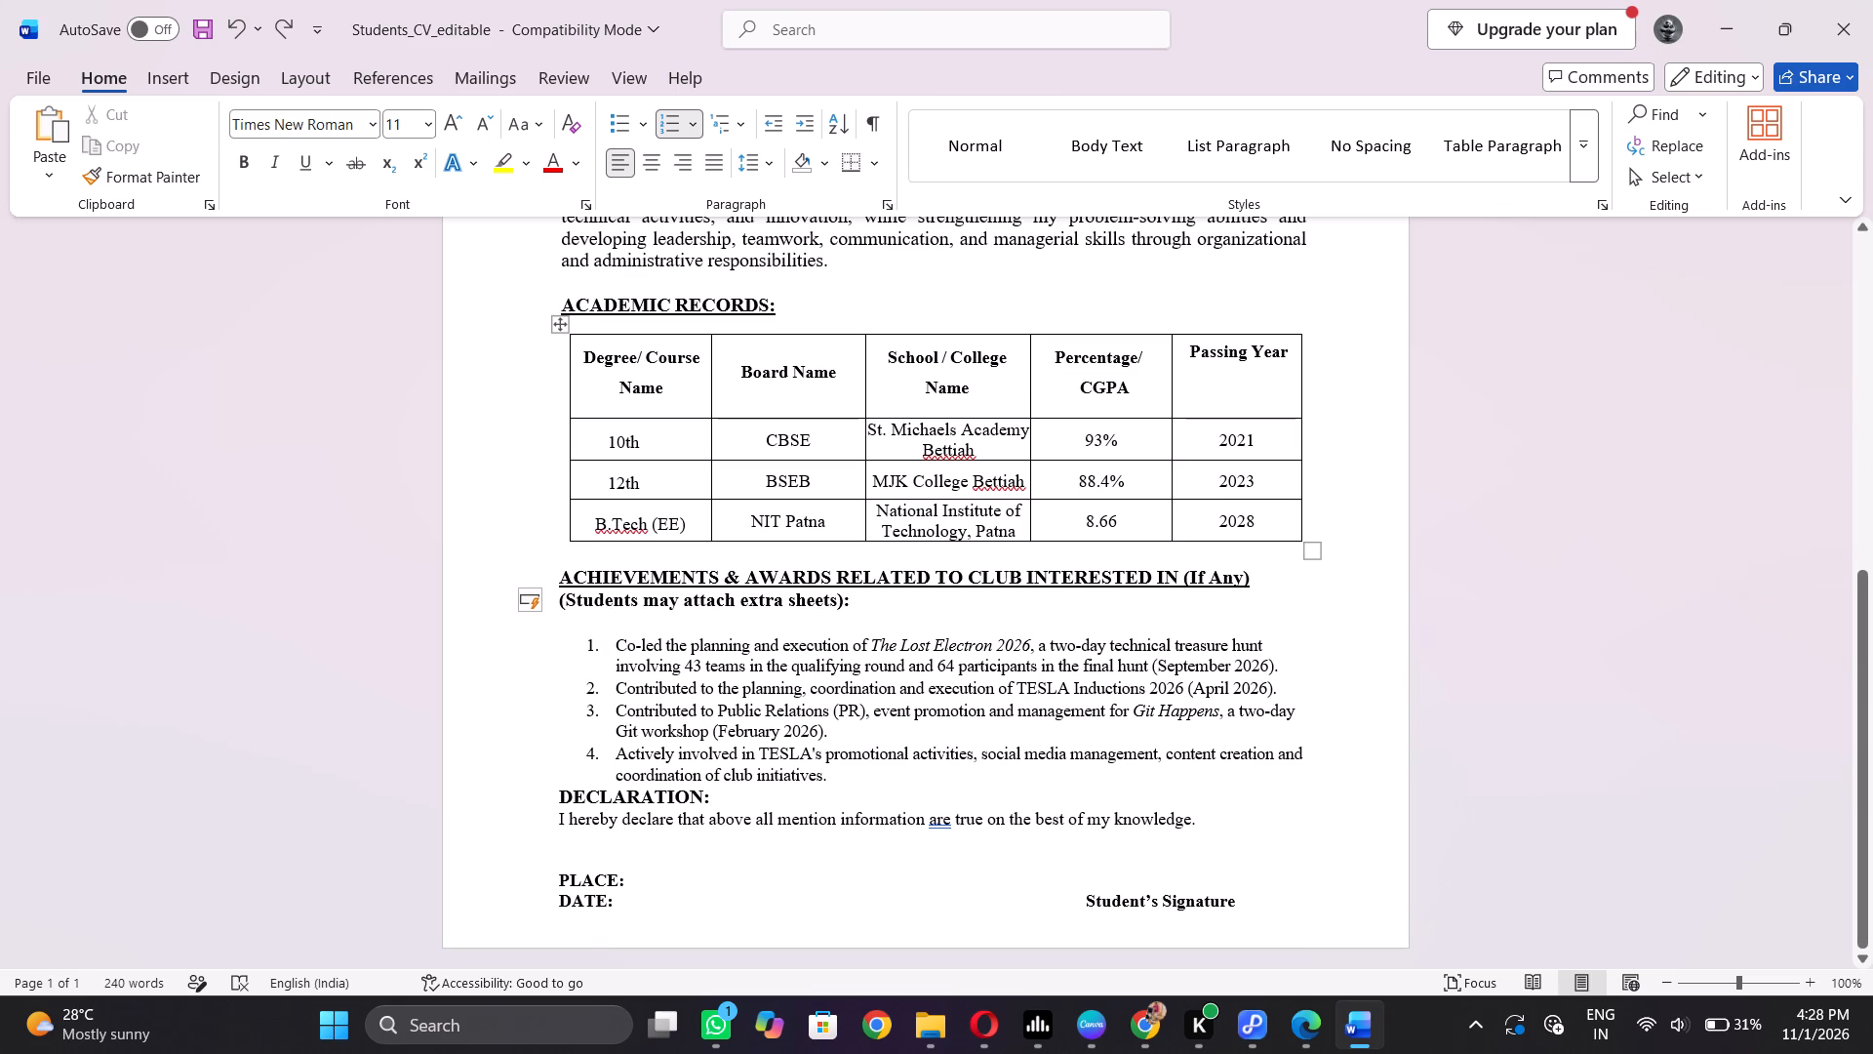
{"action": "left_click", "coordinate": [726, 812]}
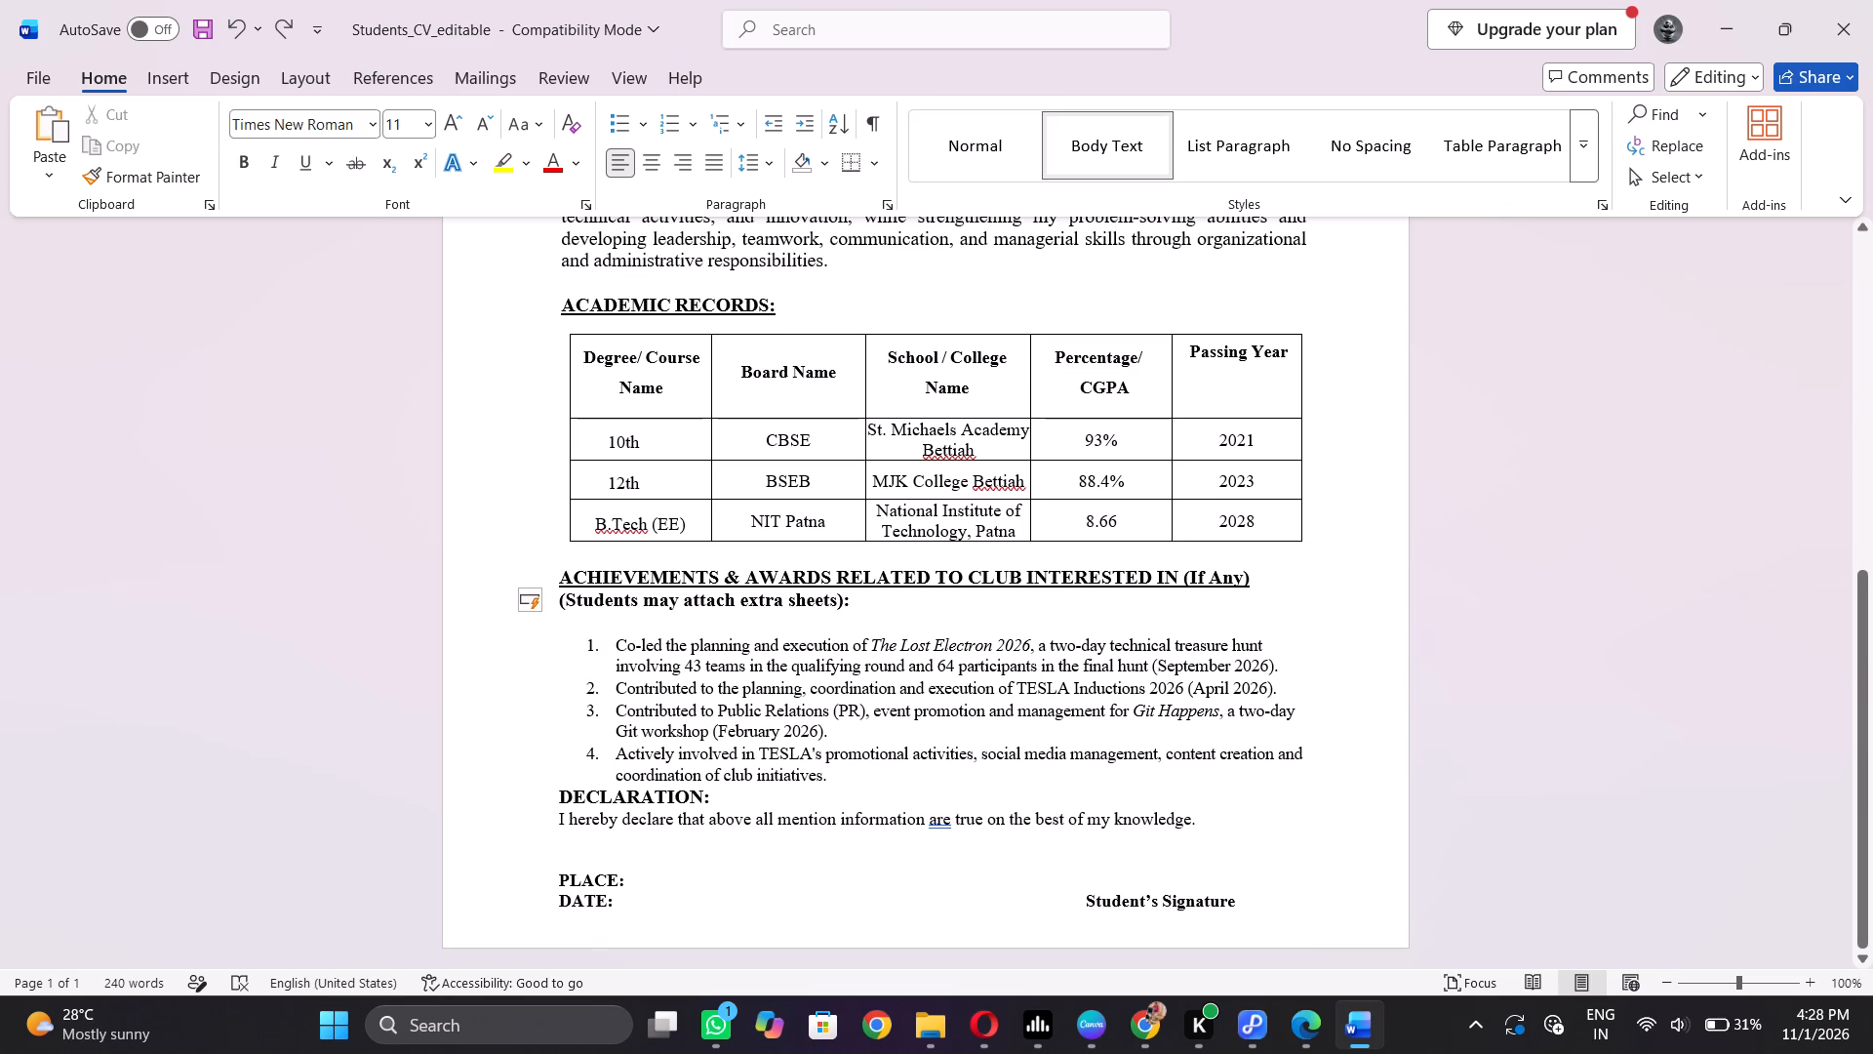
{"action": "left_click", "coordinate": [655, 840]}
{"action": "key", "text": "BackSpace"}
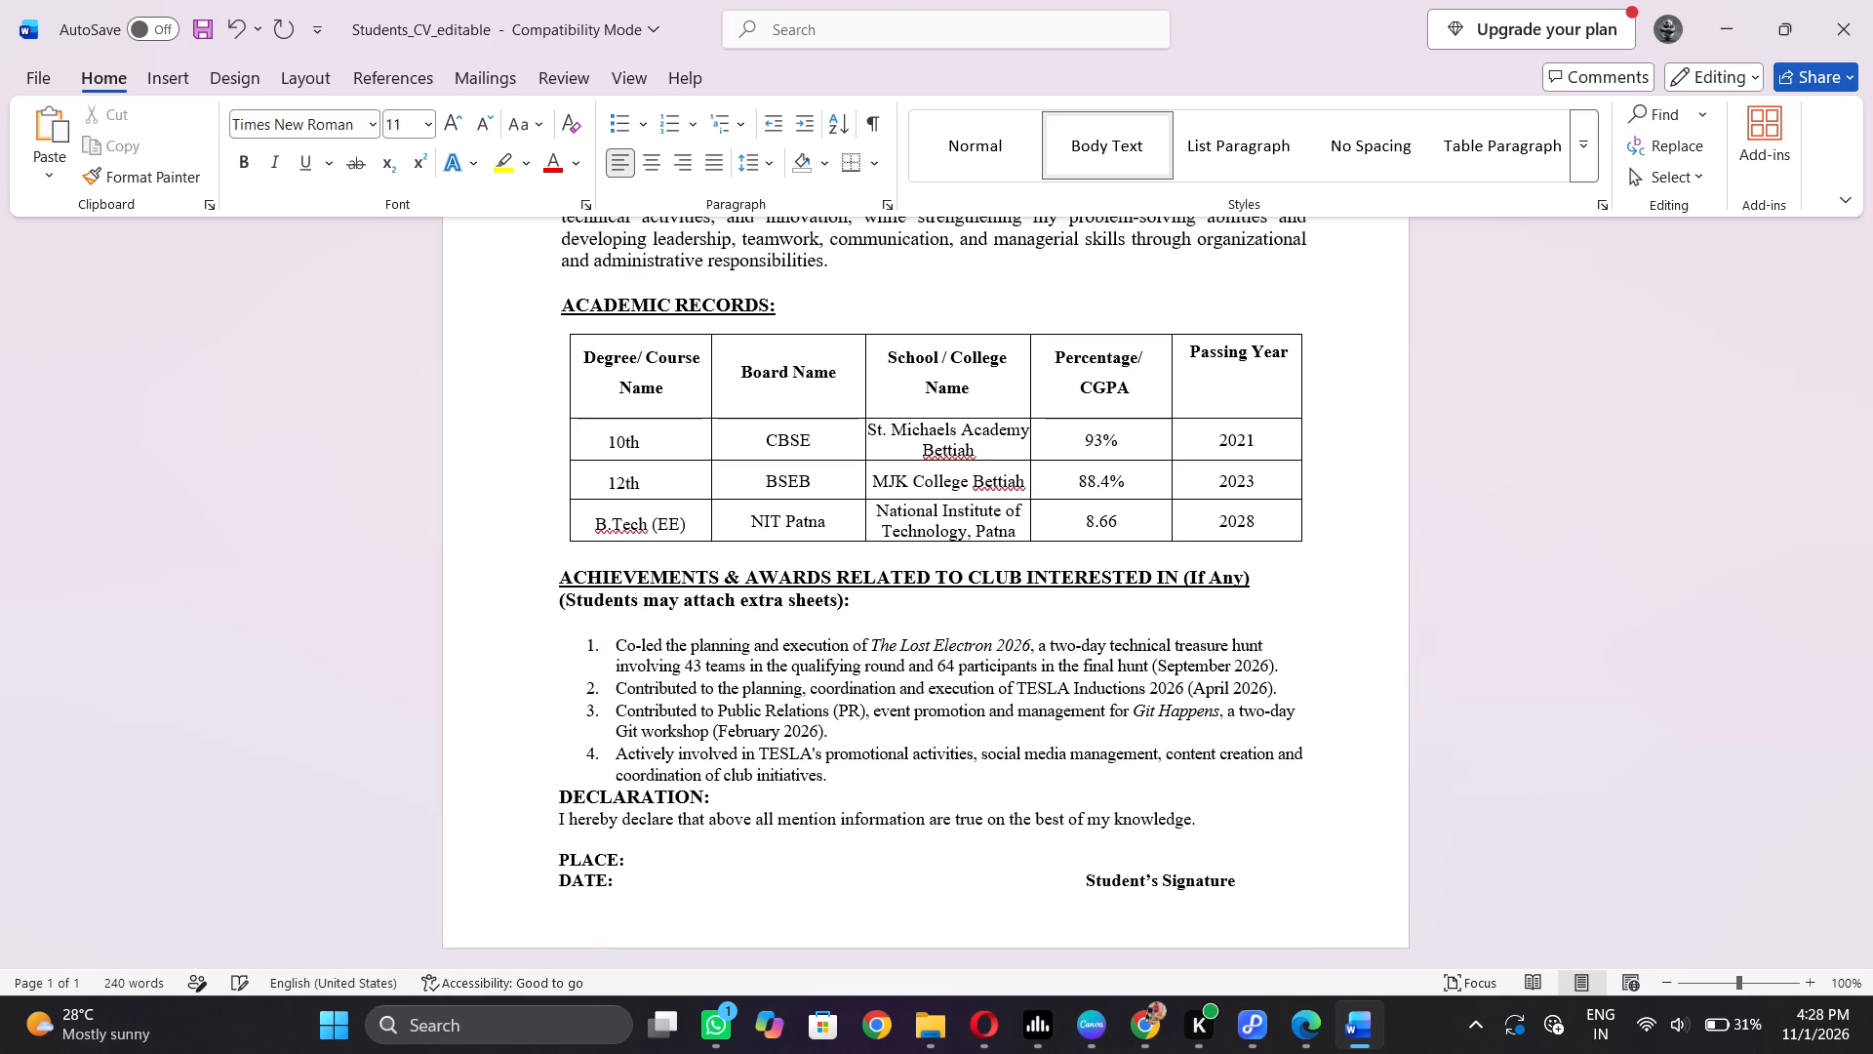
Insert an unnumbered blank line between the fourth achievement and the DECLARATION heading.
{"action": "left_click", "coordinate": [839, 781]}
{"action": "key", "text": "Return"}
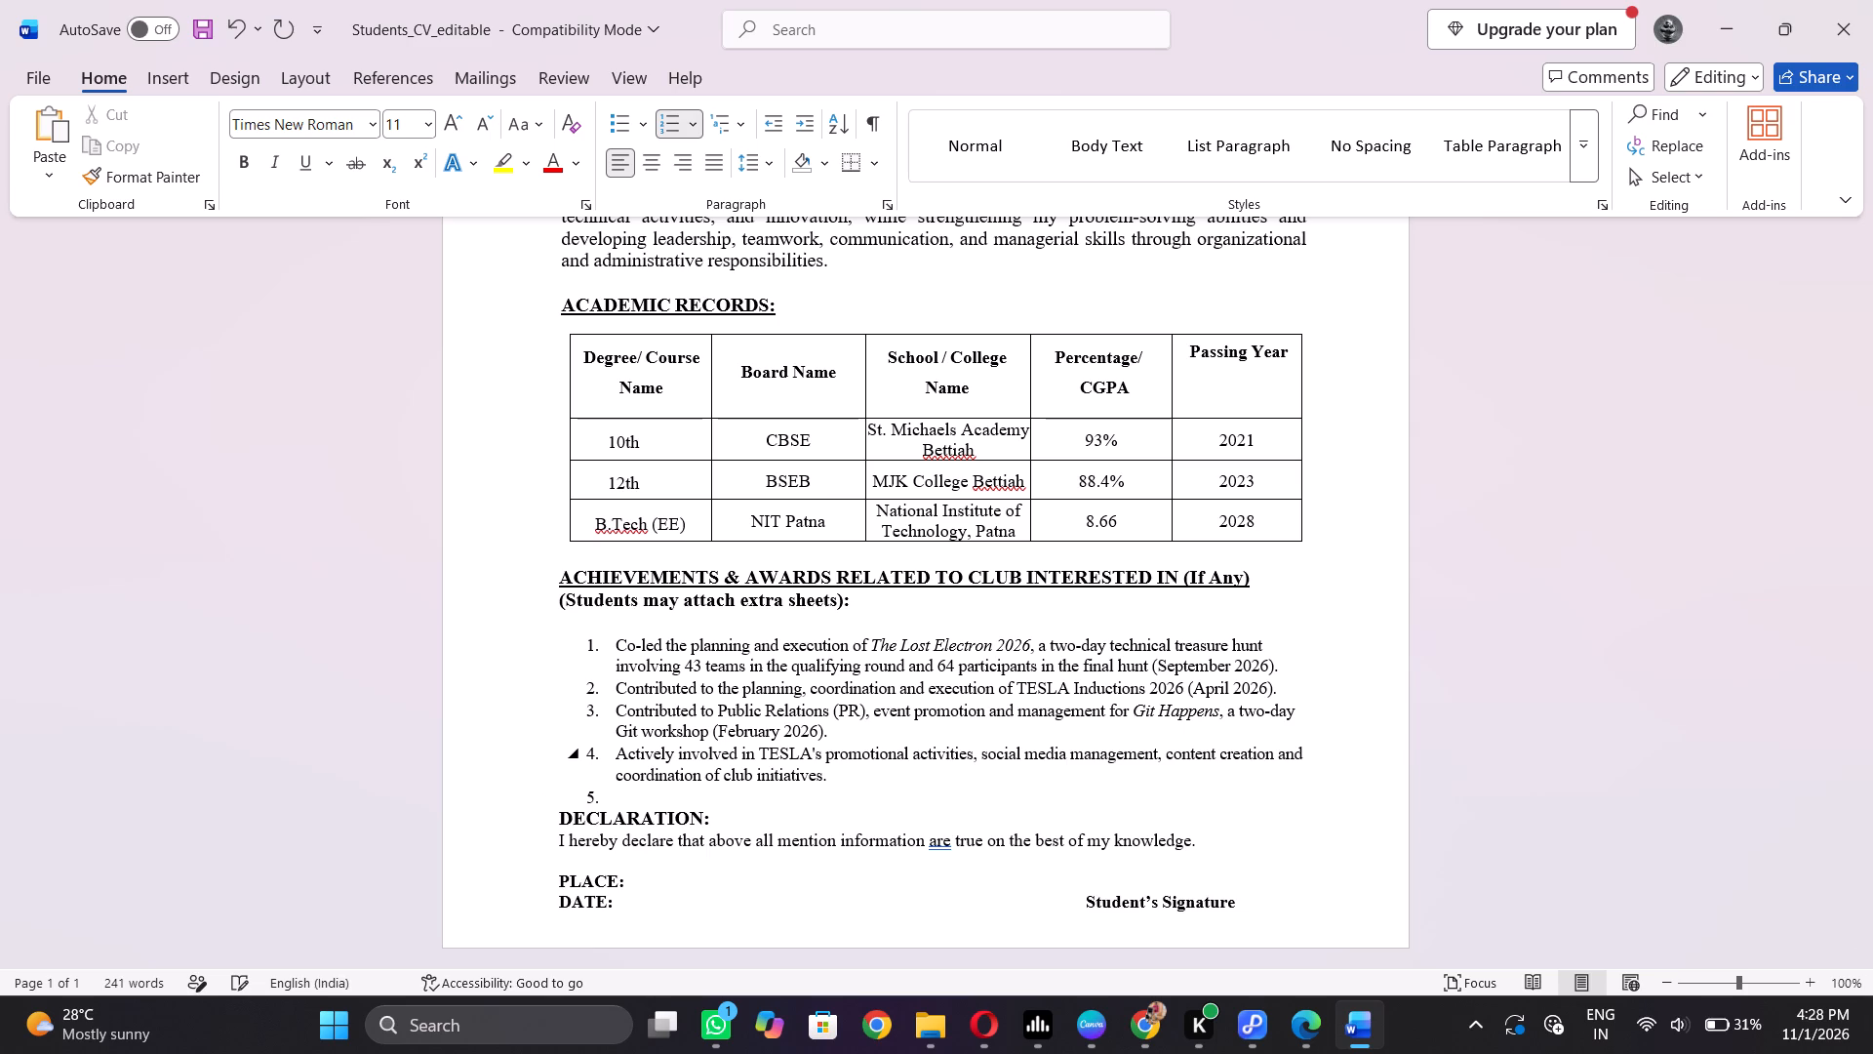
{"action": "key", "text": "BackSpace"}
{"action": "left_click", "coordinate": [1671, 566]}
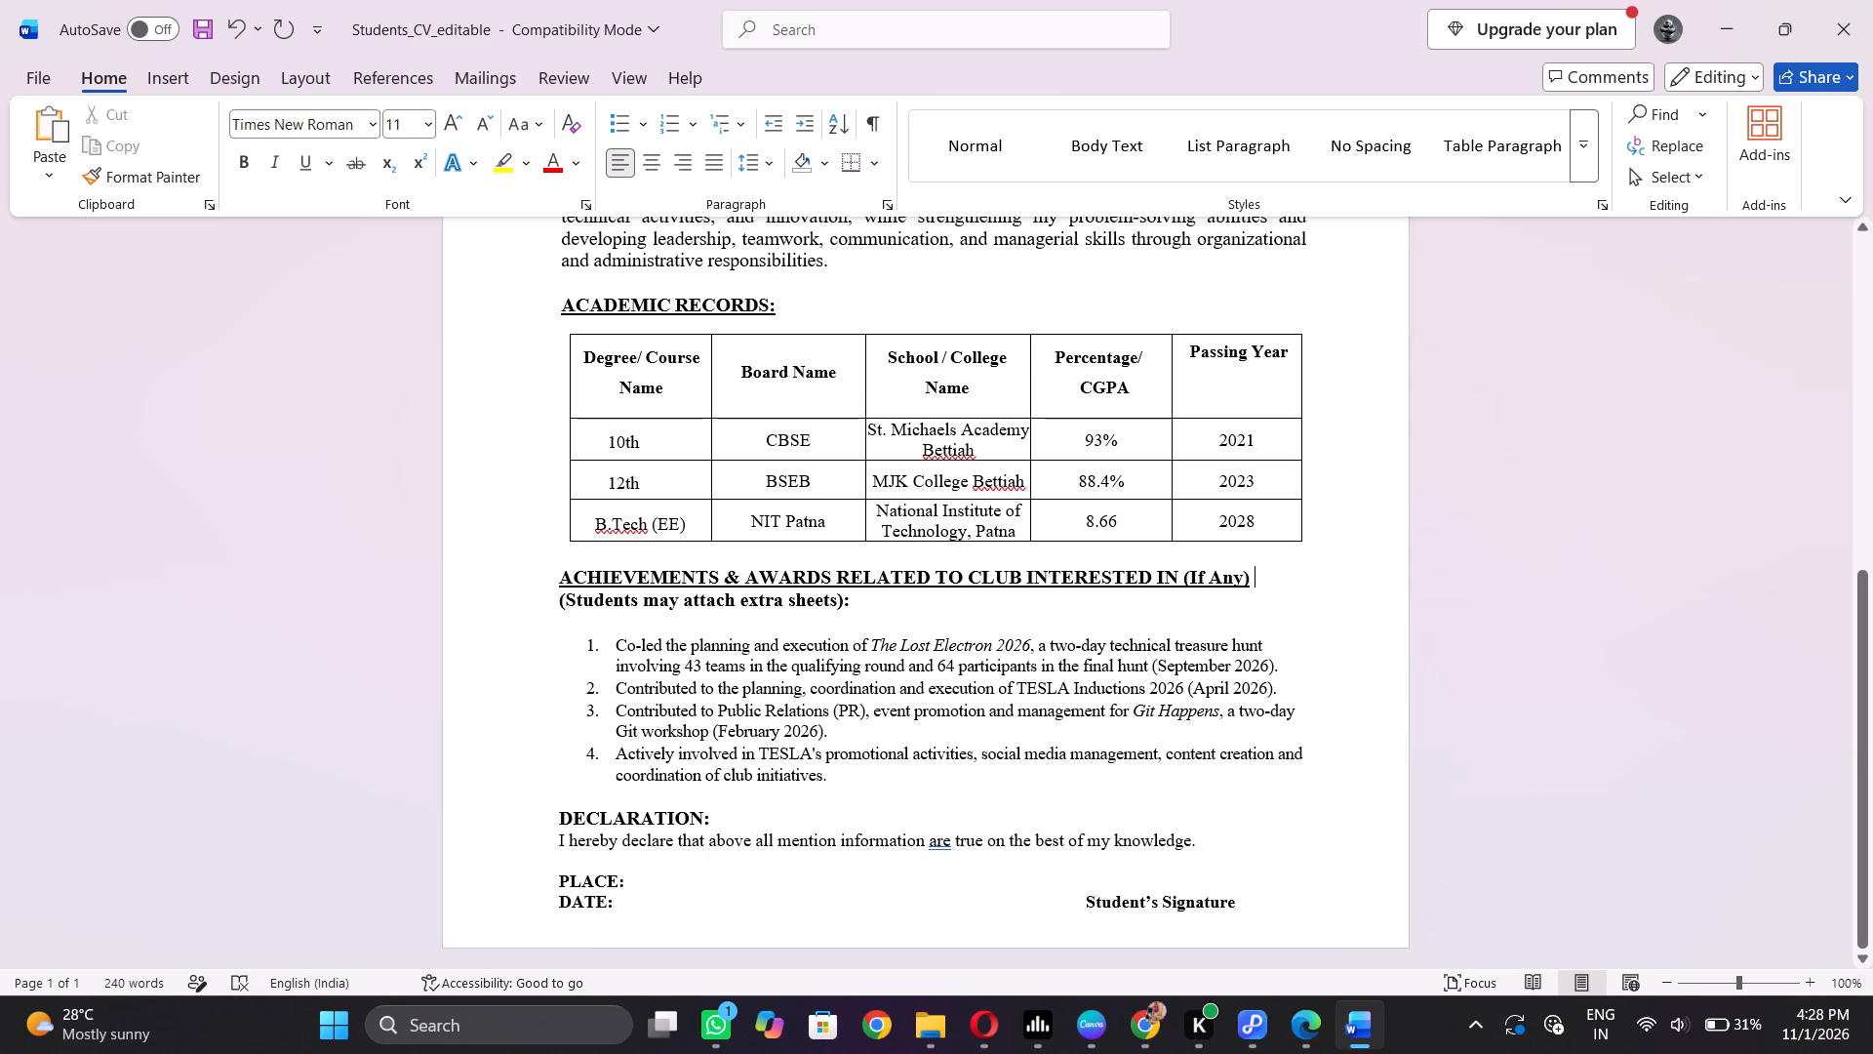
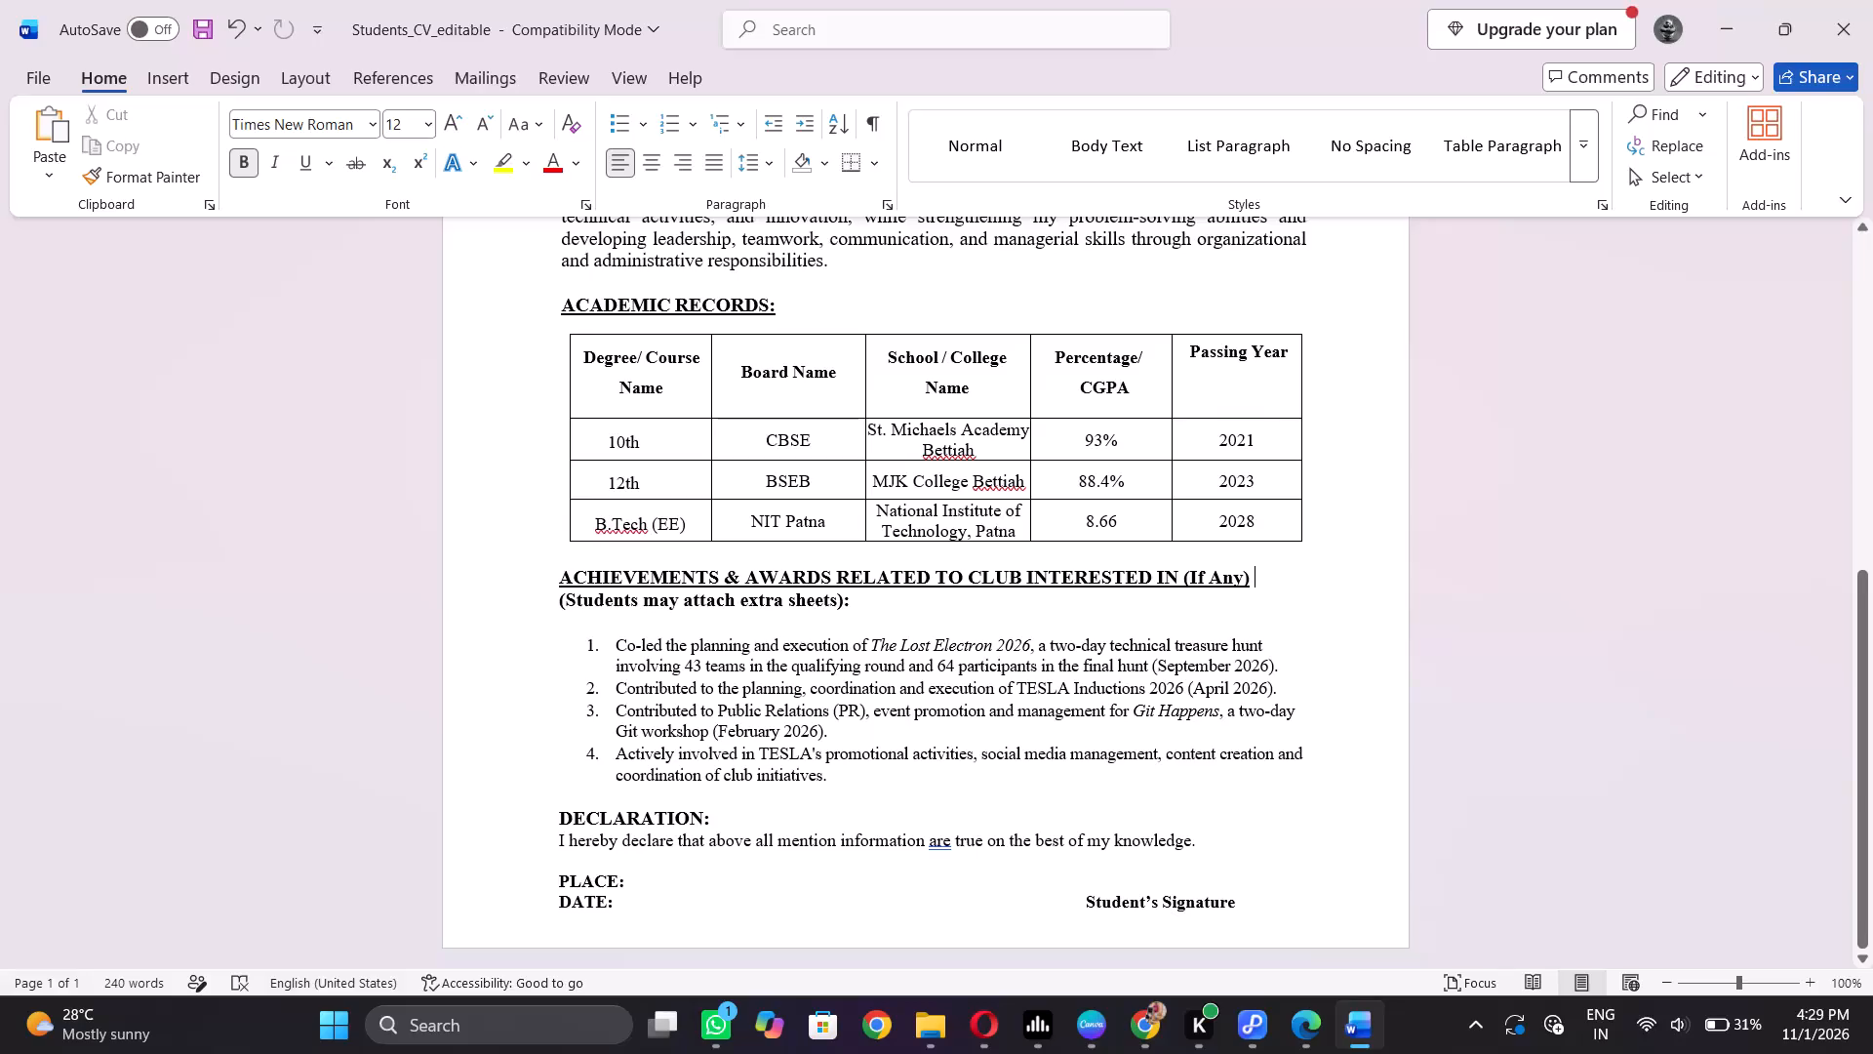
Review the whole CV page from the title to the signature line to check its layout.
{"action": "scroll", "coordinate": [1321, 543], "scroll_direction": "up", "scroll_amount": 3}
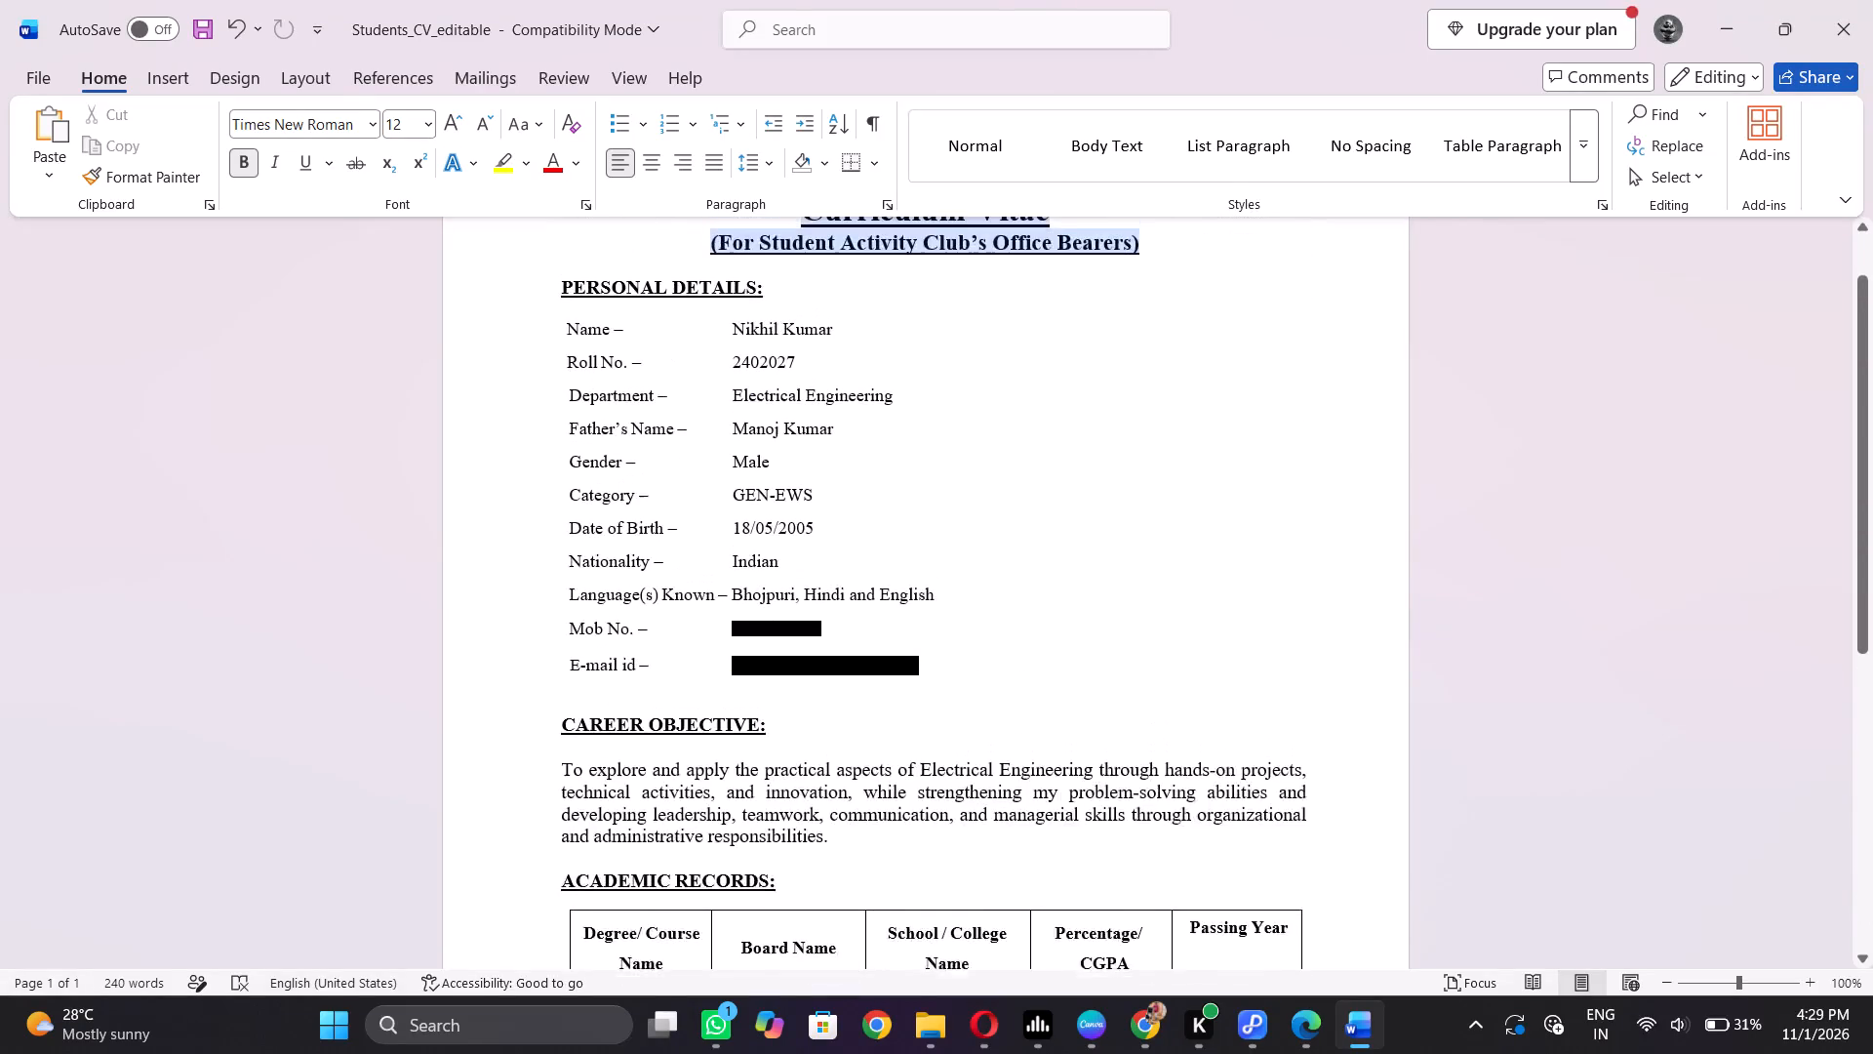
{"action": "scroll", "coordinate": [1321, 543], "scroll_direction": "up", "scroll_amount": 2}
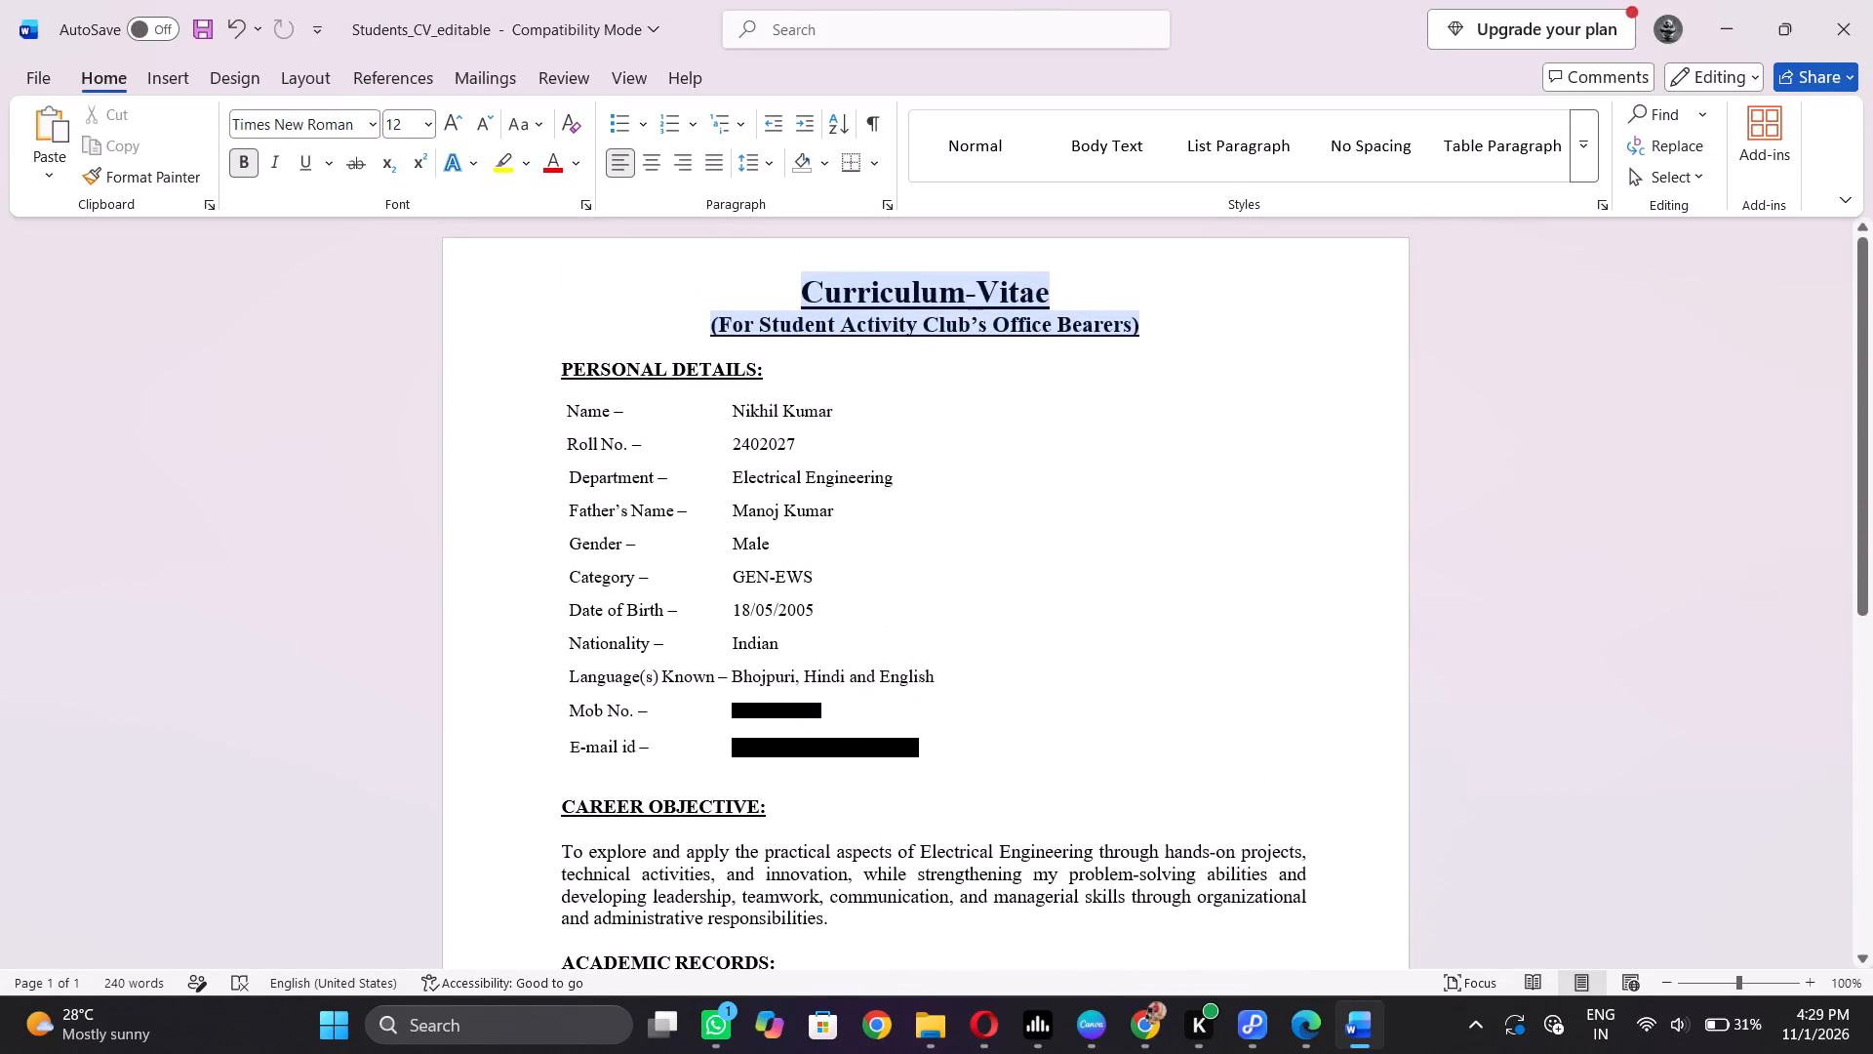
{"action": "scroll", "coordinate": [1321, 543], "scroll_direction": "down", "scroll_amount": 16}
{"action": "scroll", "coordinate": [1321, 543], "scroll_direction": "up", "scroll_amount": 3}
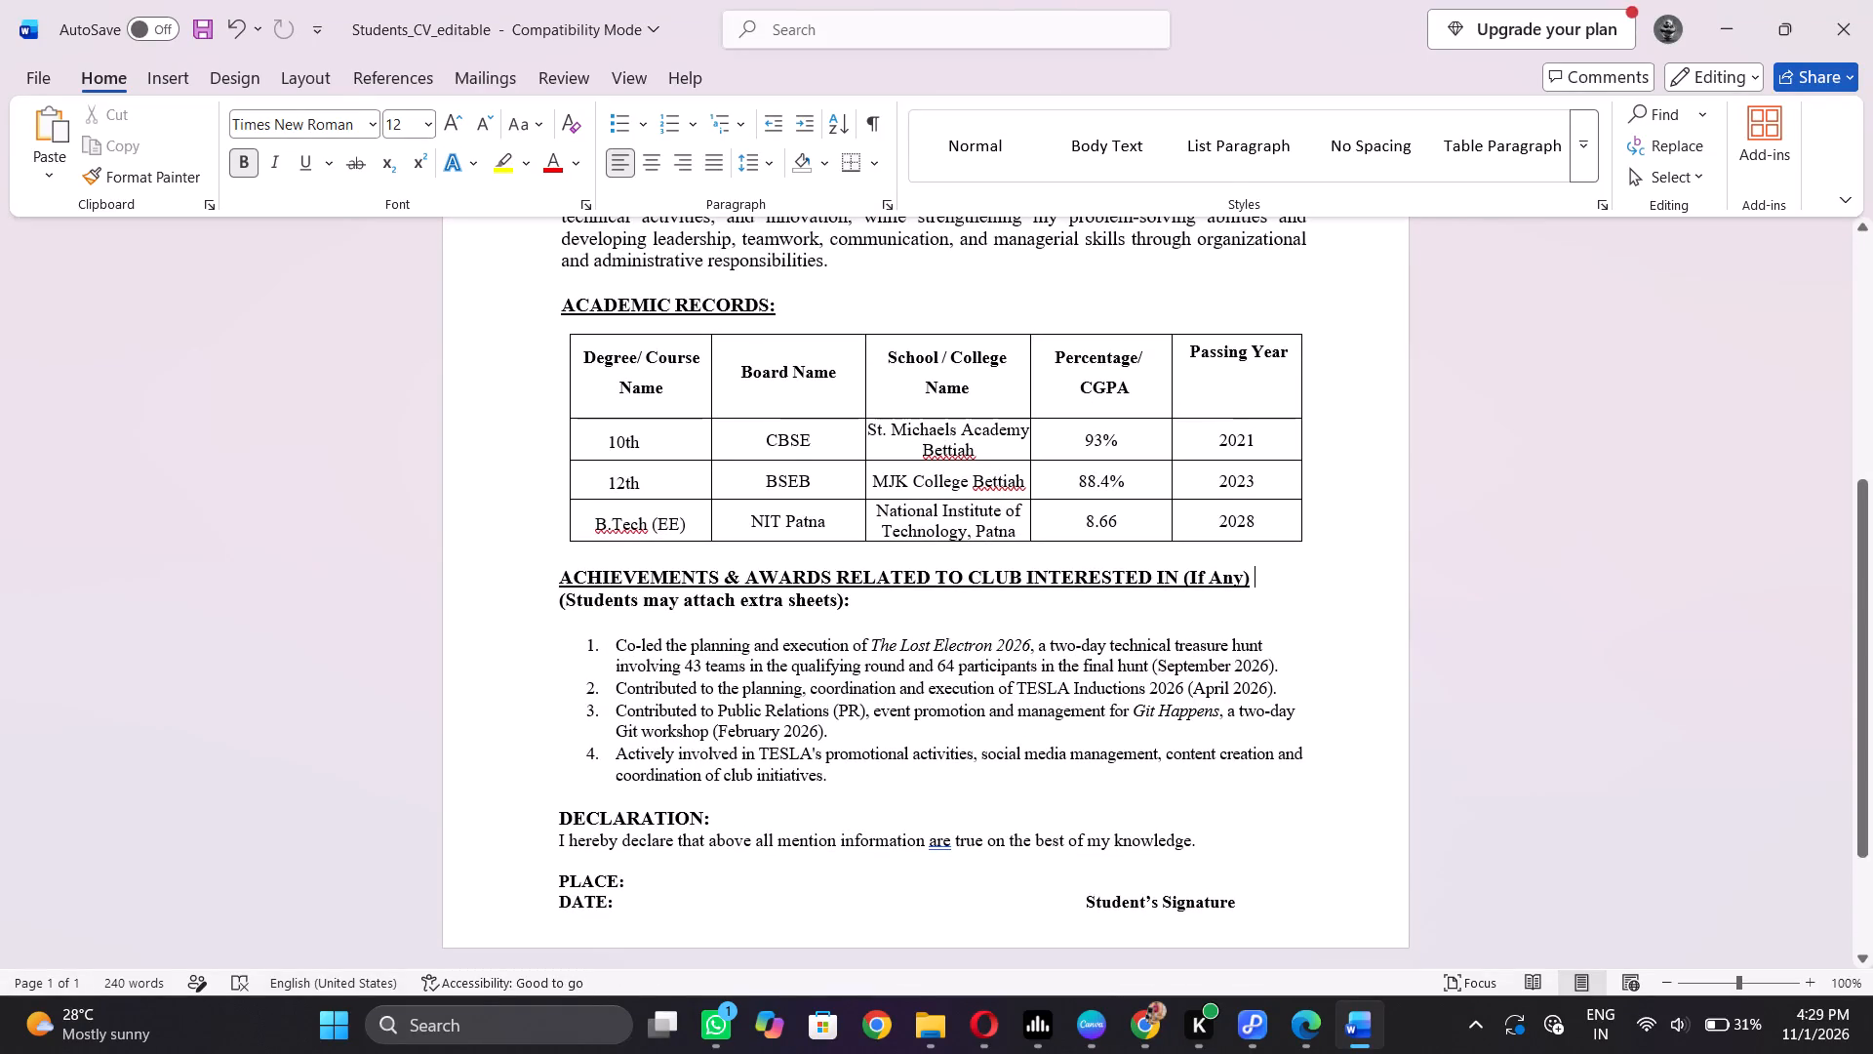
{"action": "scroll", "coordinate": [1321, 543], "scroll_direction": "up", "scroll_amount": 6}
{"action": "scroll", "coordinate": [1321, 543], "scroll_direction": "down", "scroll_amount": 2}
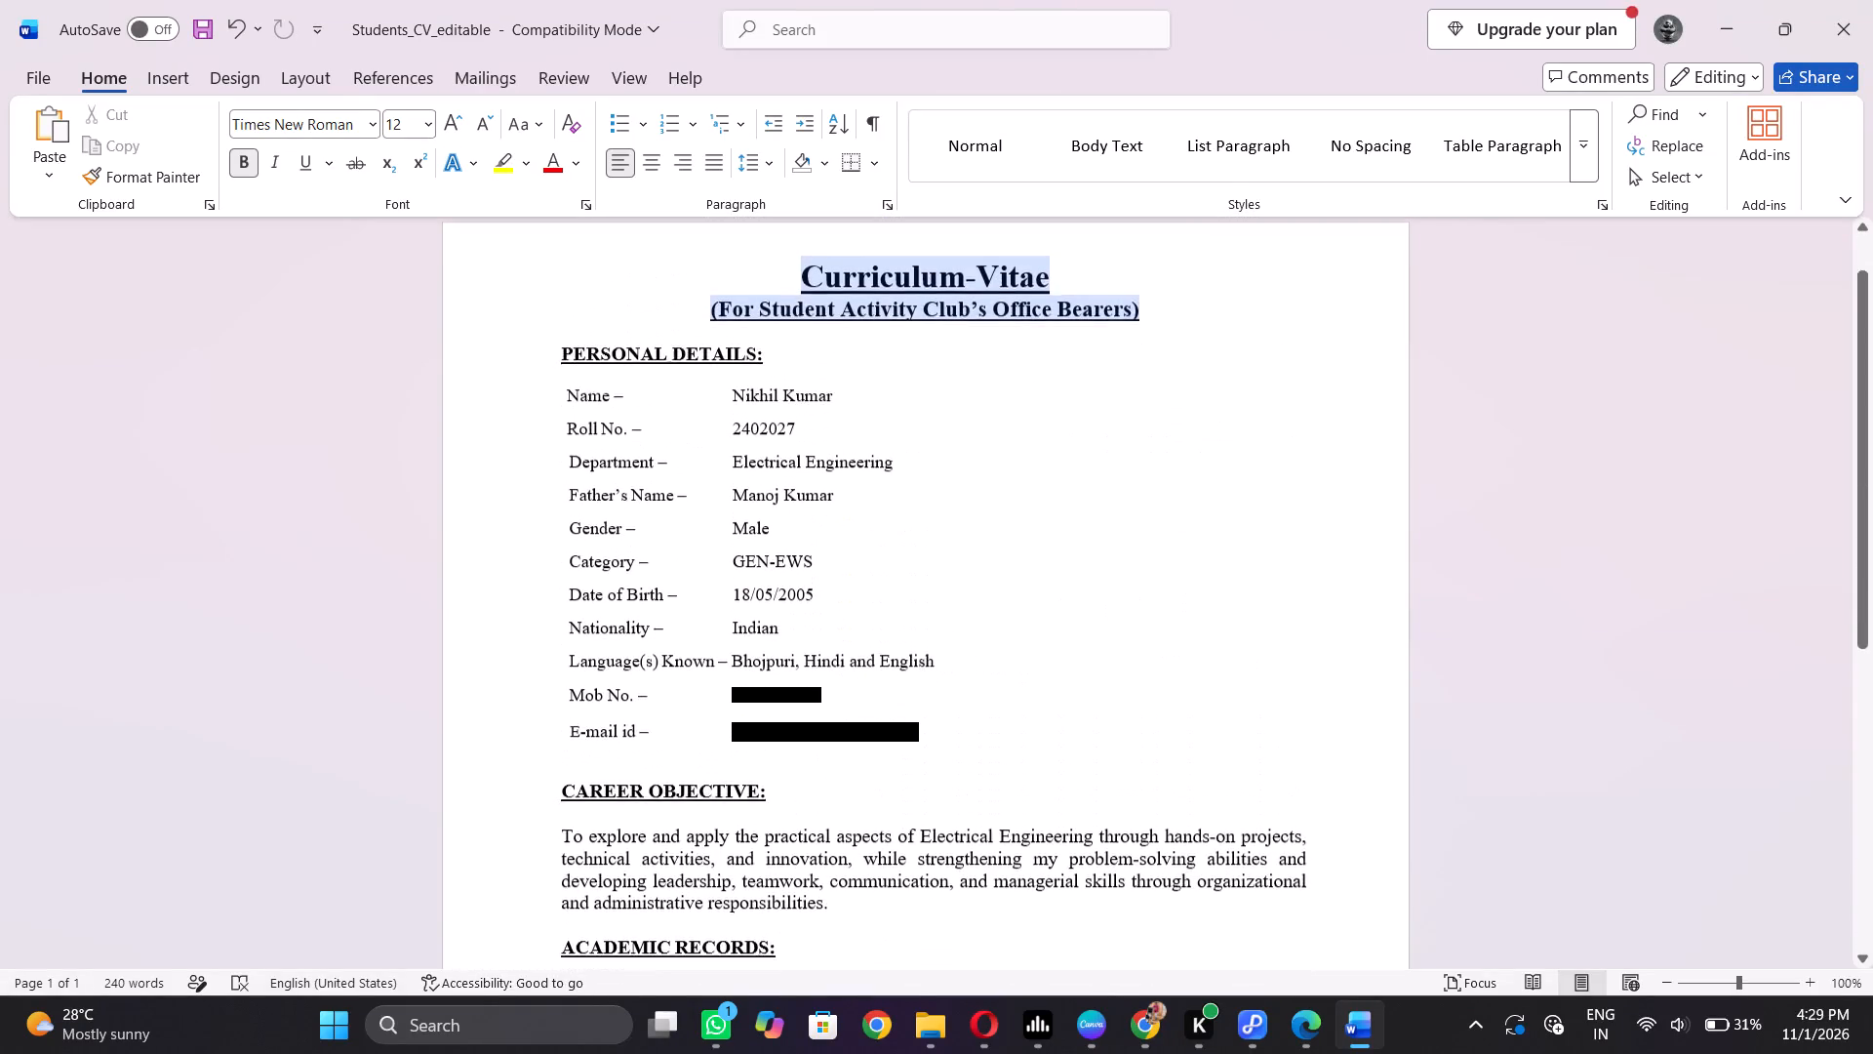
{"action": "scroll", "coordinate": [1321, 543], "scroll_direction": "down", "scroll_amount": 10}
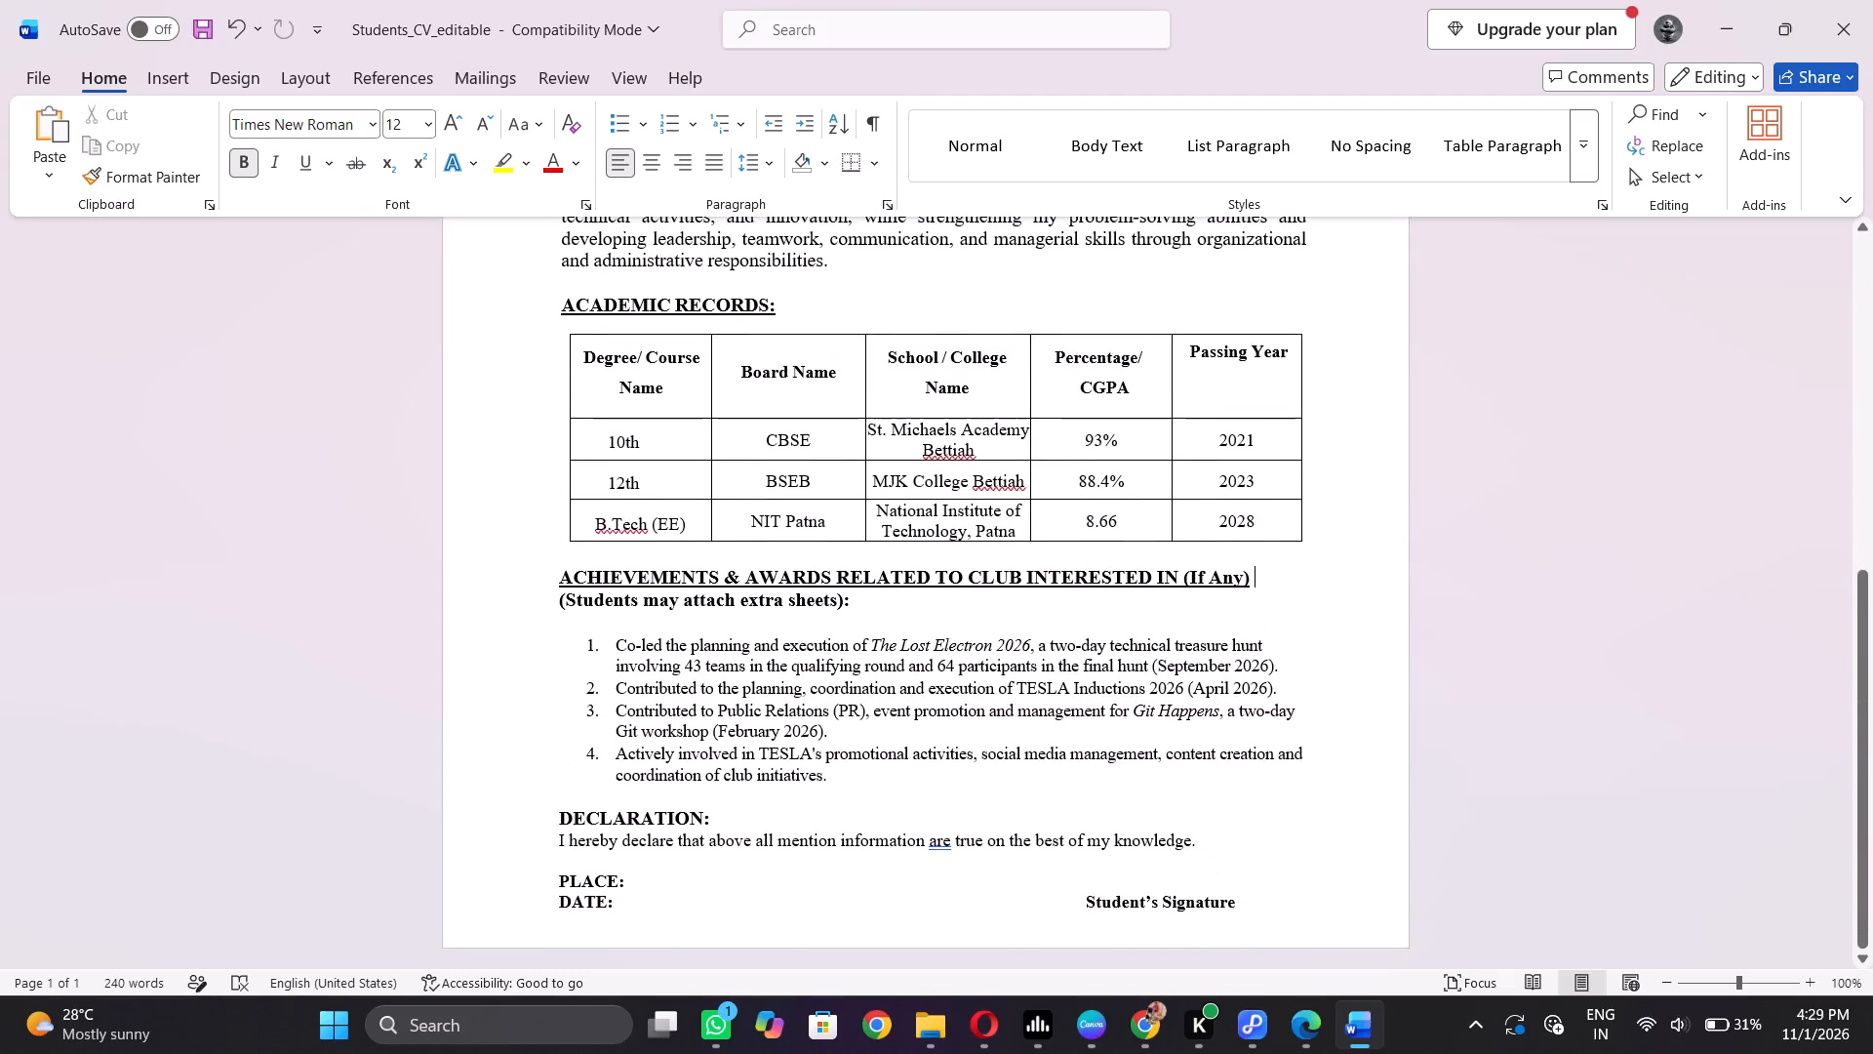
{"action": "scroll", "coordinate": [1321, 543], "scroll_direction": "down", "scroll_amount": 1}
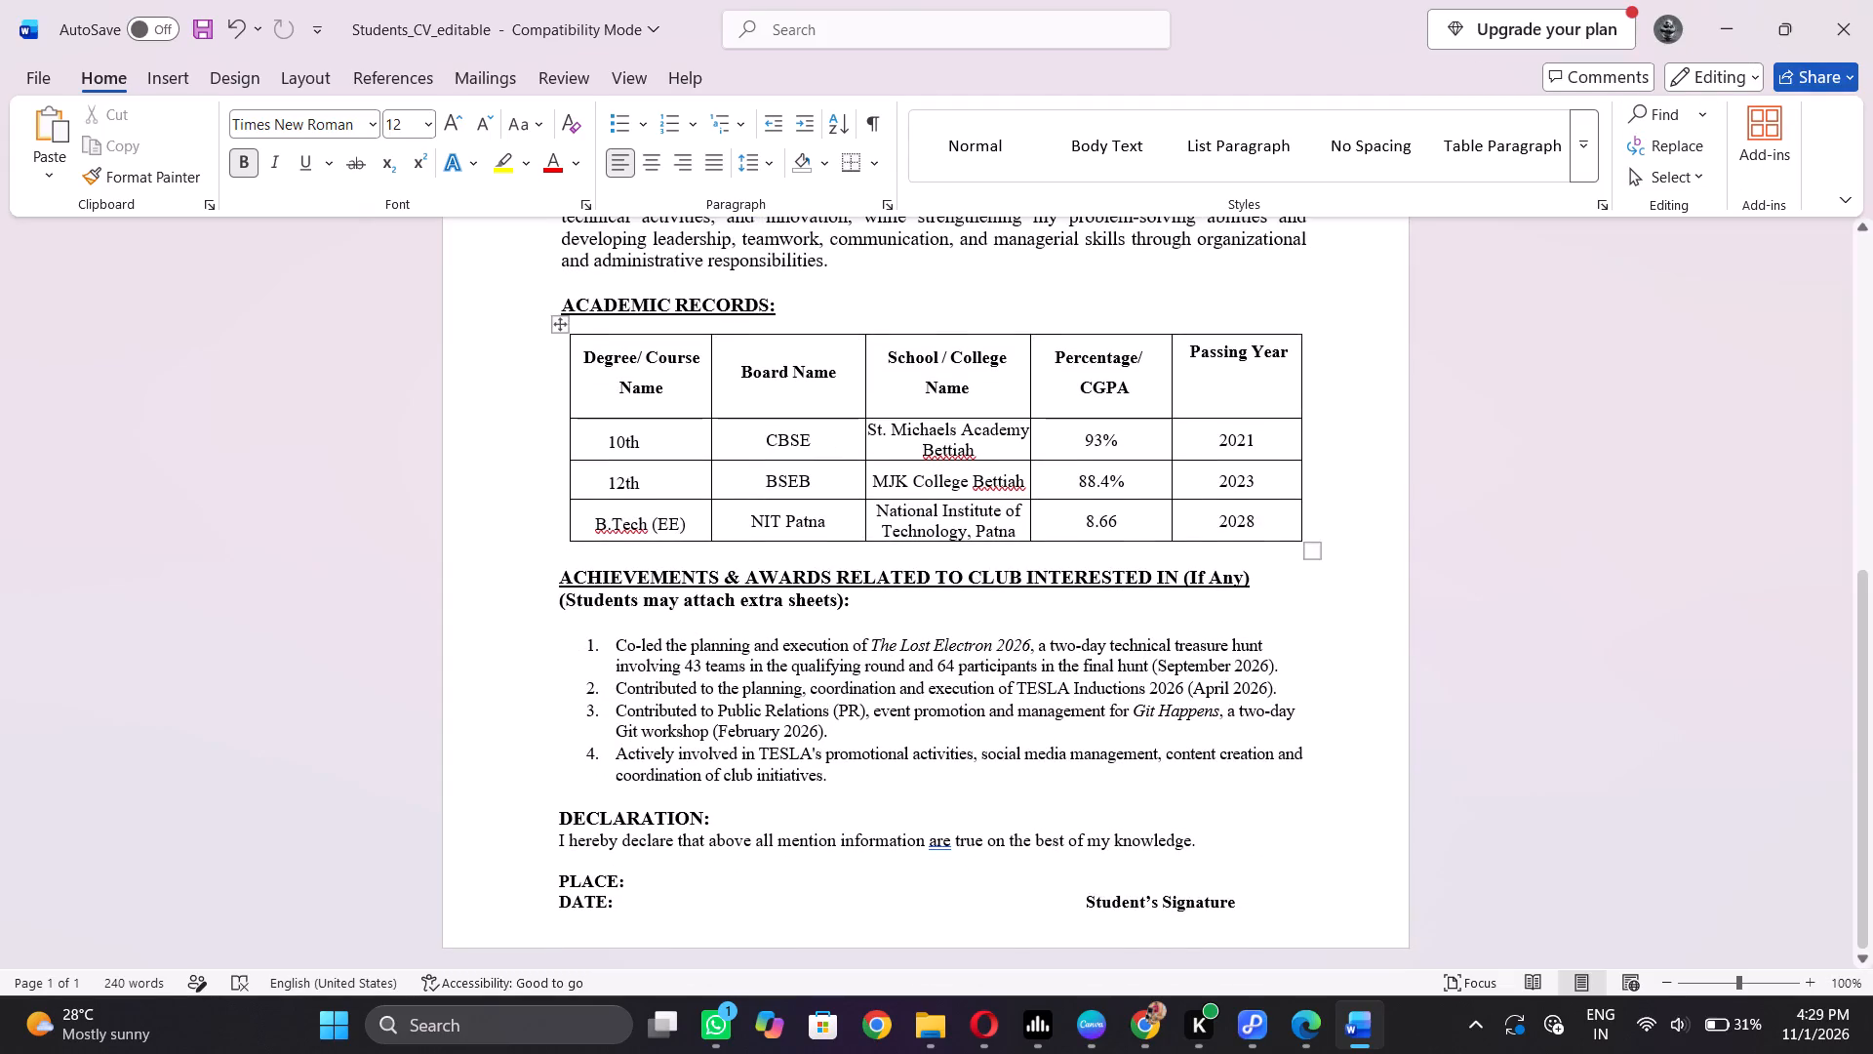
Save the CV as a Word document named "TESLA Office Bearer CV" in Downloads, accepting the upgrade to the newest file format.
{"action": "left_click", "coordinate": [35, 86]}
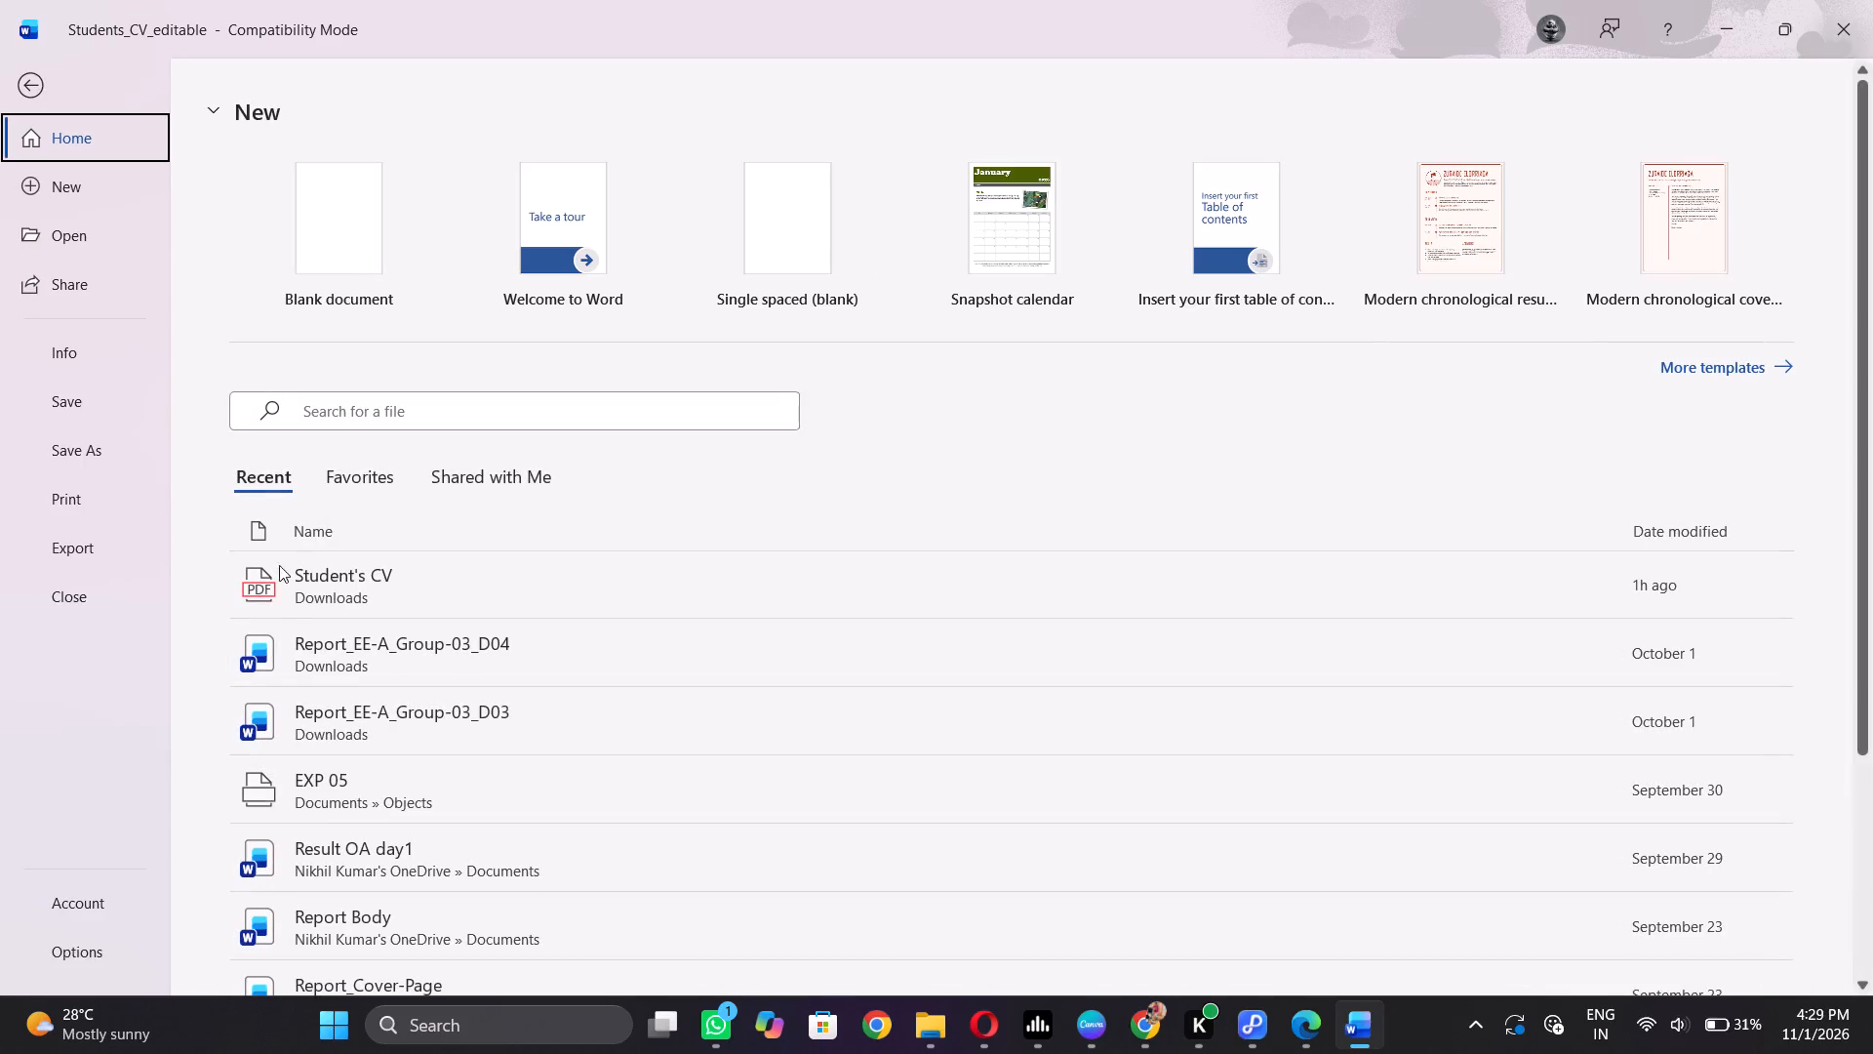
{"action": "left_click", "coordinate": [81, 454]}
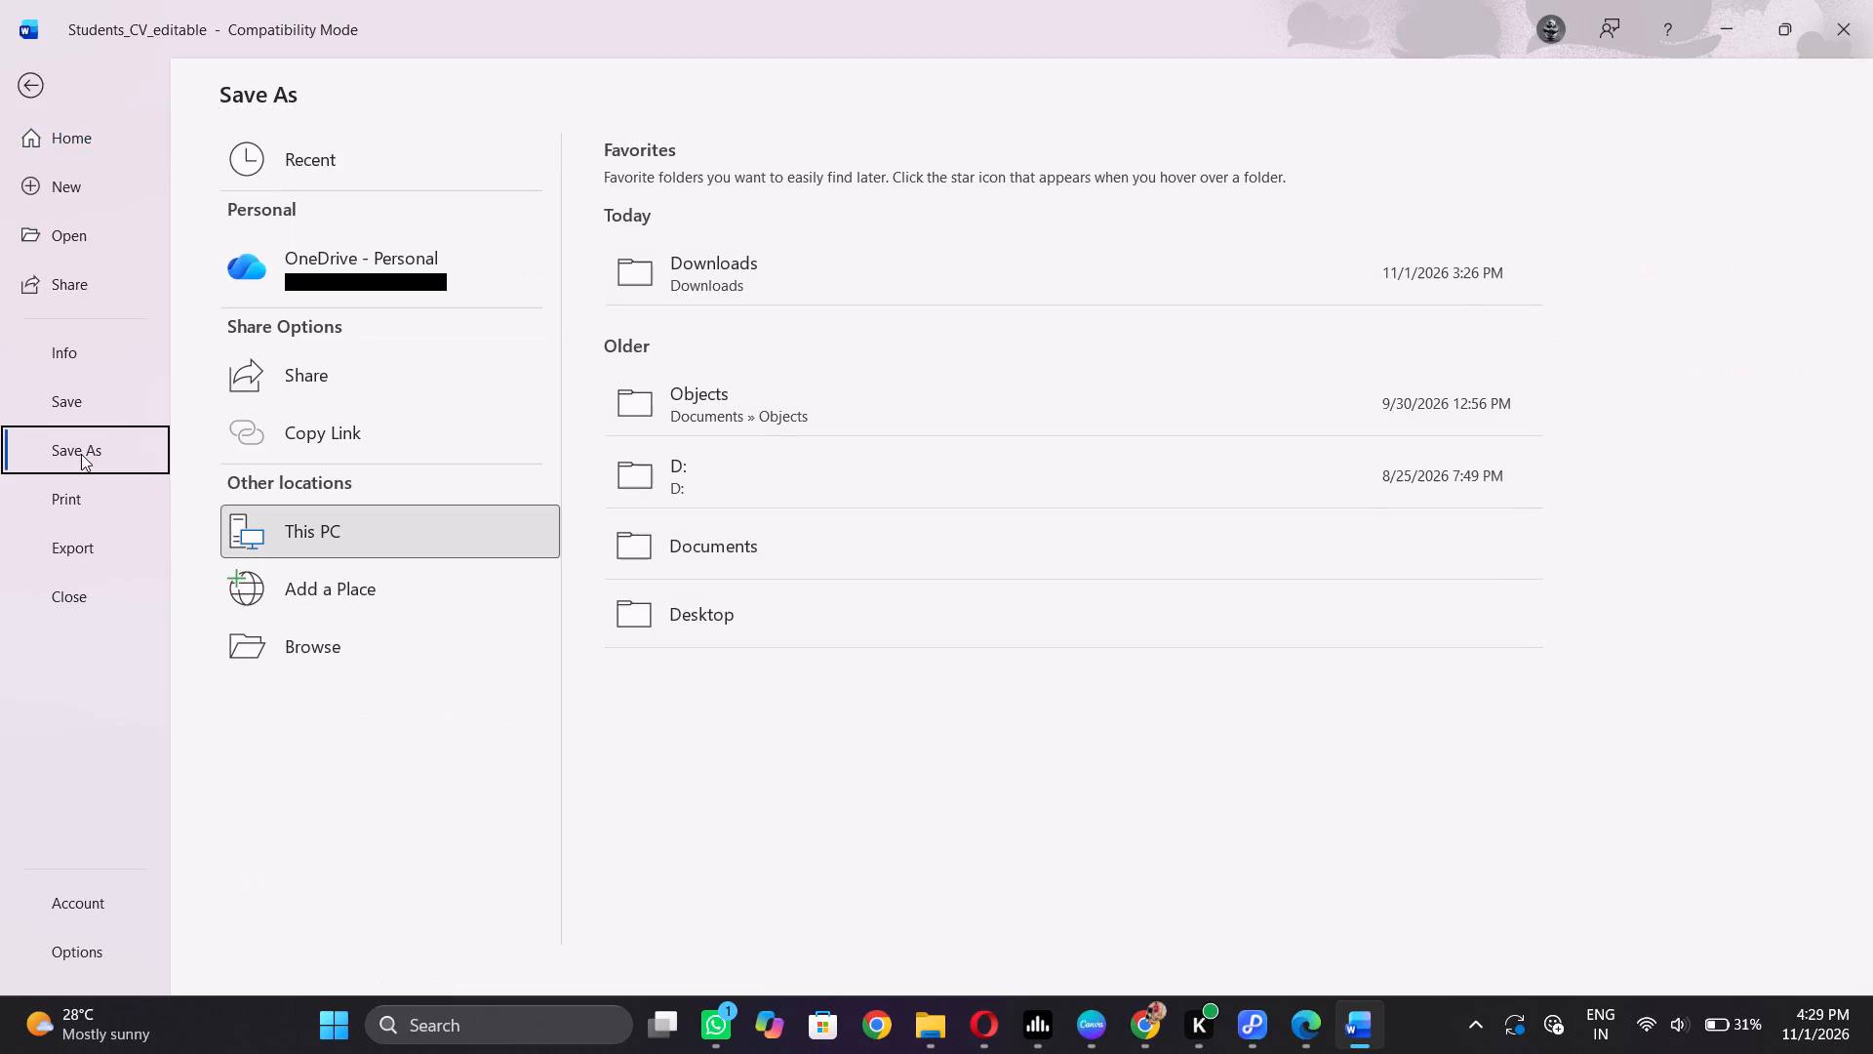
{"action": "left_click", "coordinate": [473, 659]}
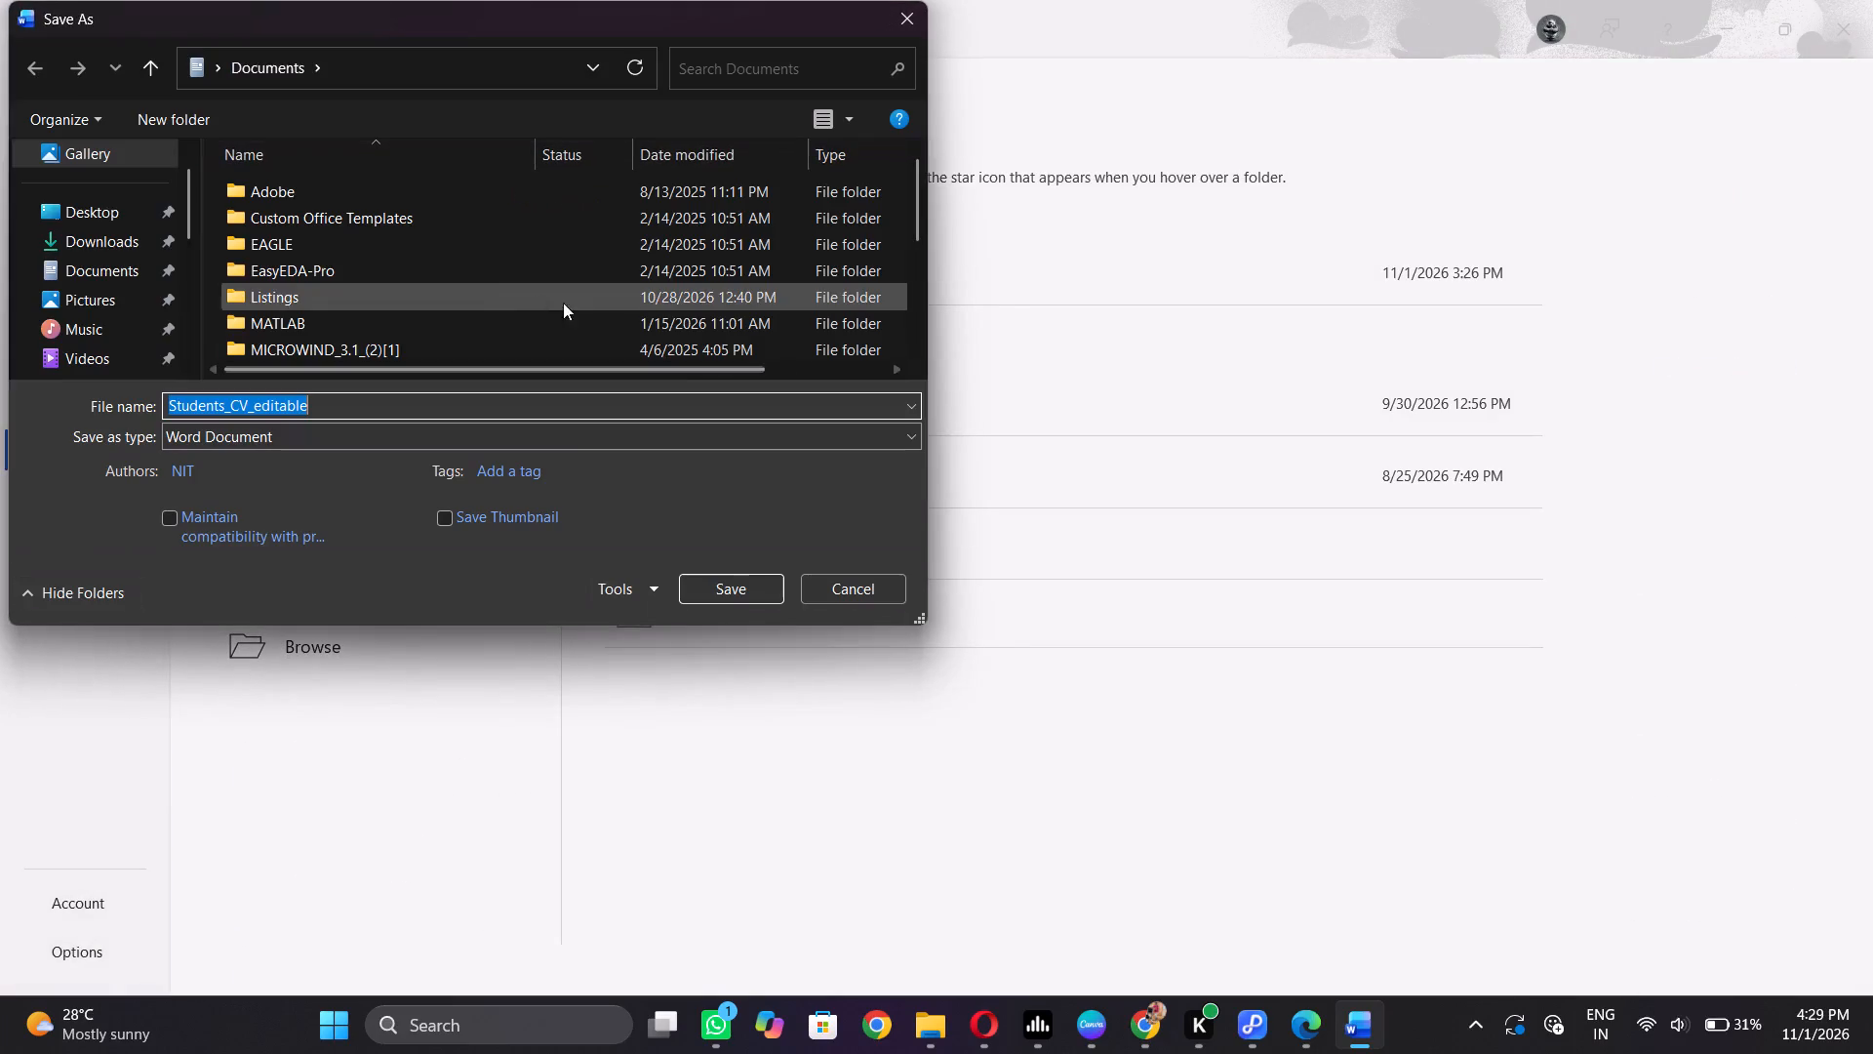
{"action": "left_click", "coordinate": [100, 239]}
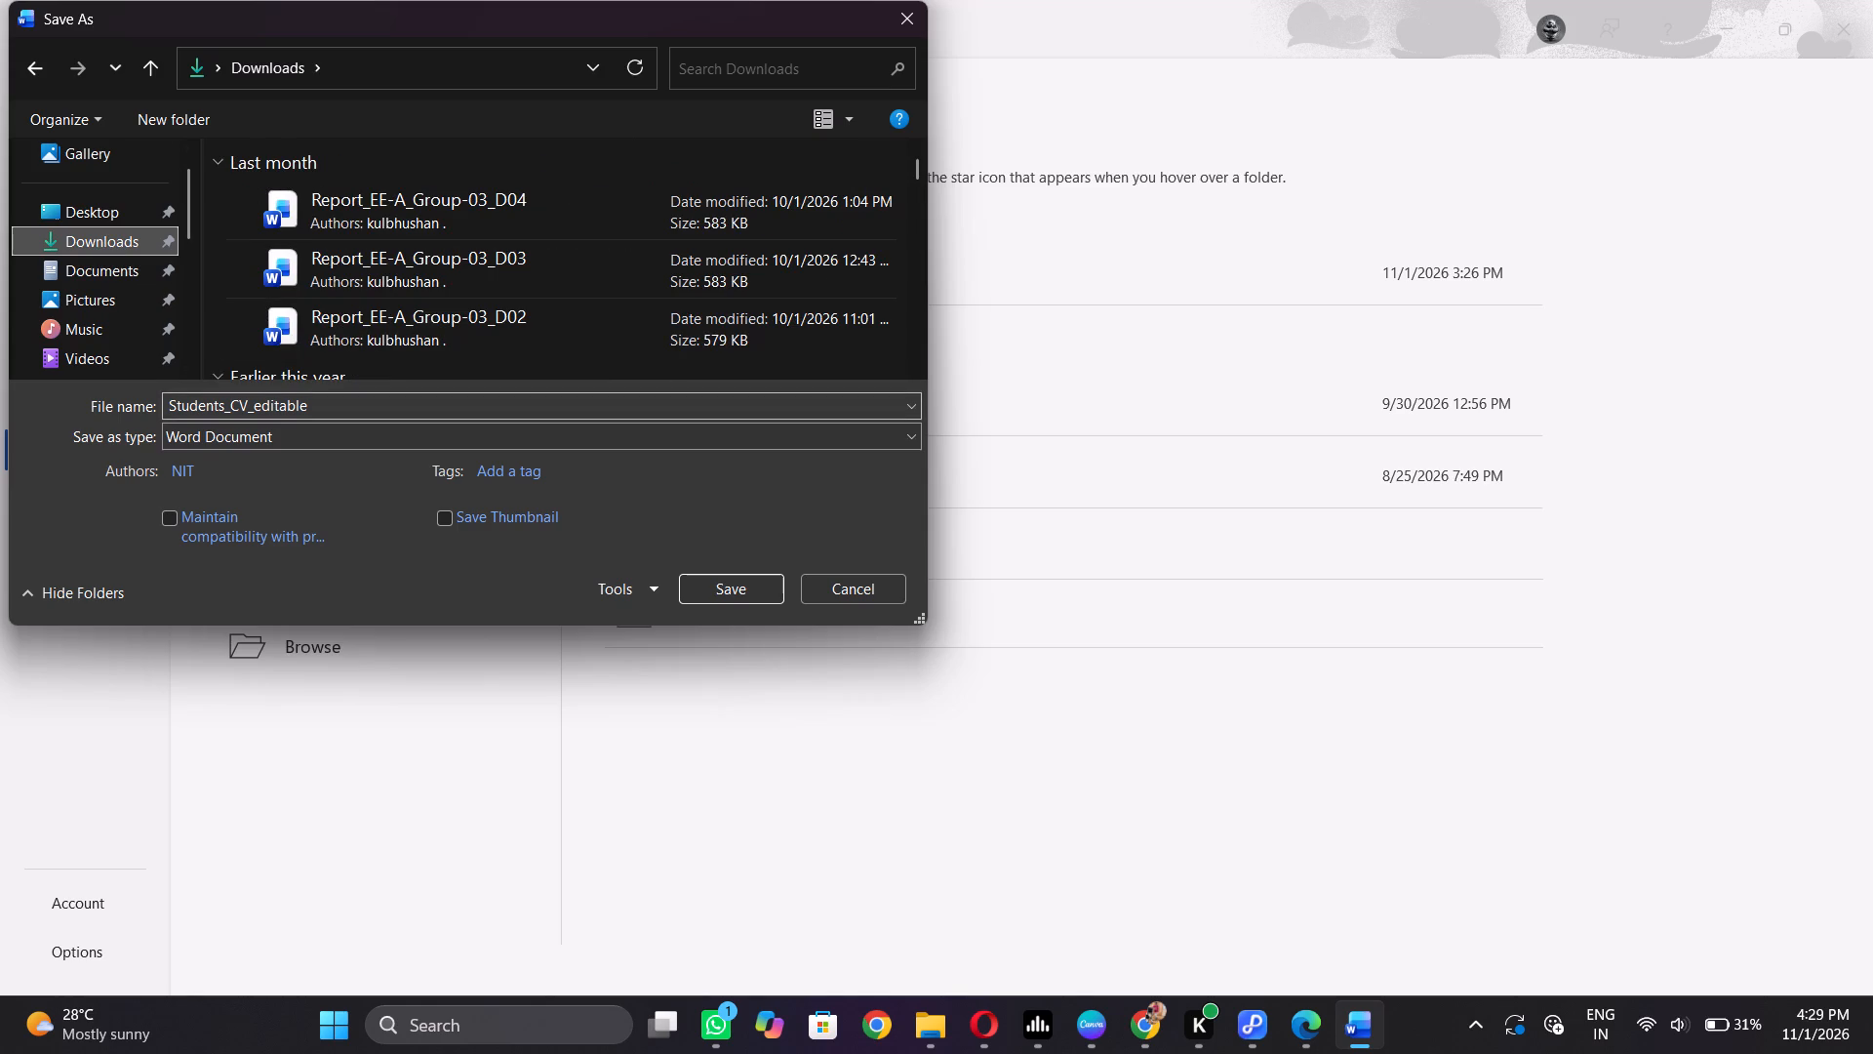
{"action": "left_click", "coordinate": [328, 413]}
{"action": "type", "text": "TES"}
{"action": "type", "text": "LA Office Beare"}
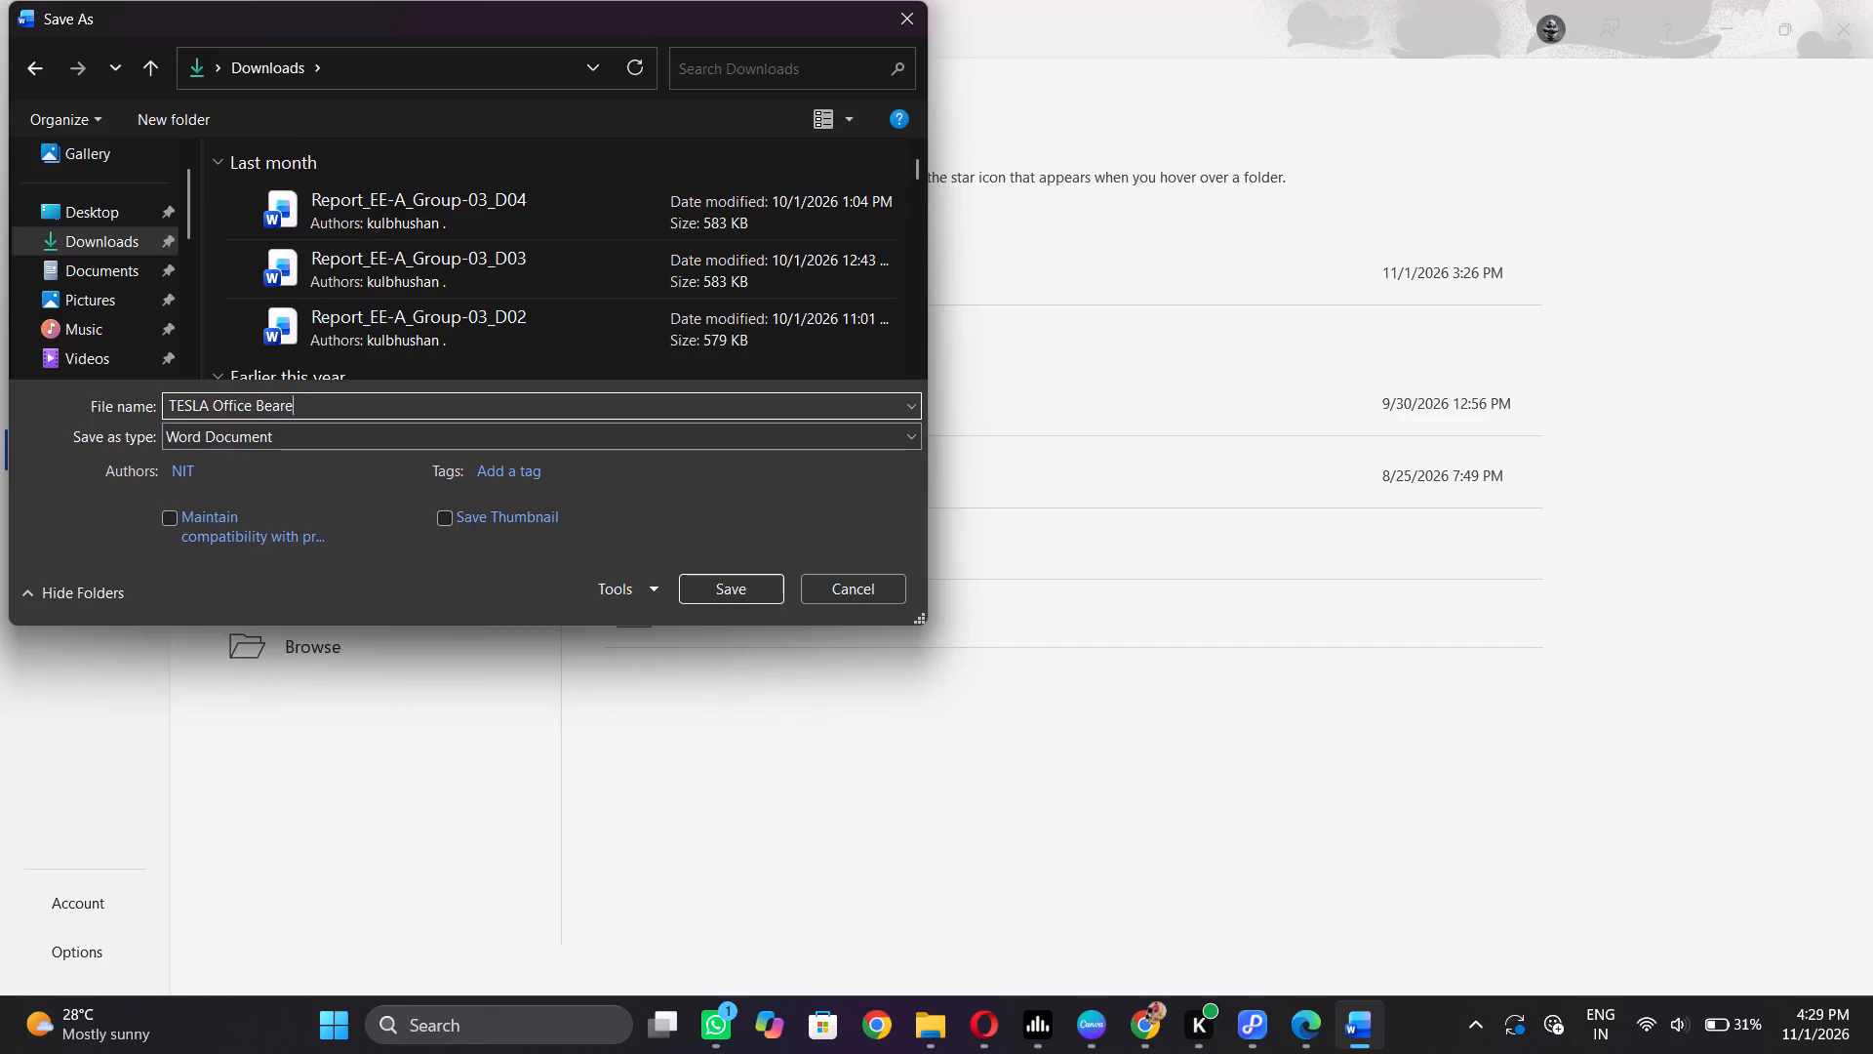
{"action": "key", "text": "BackSpace"}
{"action": "type", "text": "er"}
{"action": "key", "text": "space"}
{"action": "key", "text": "shift+c"}
{"action": "type", "text": "V"}
{"action": "key", "text": "space"}
{"action": "key", "text": "Return"}
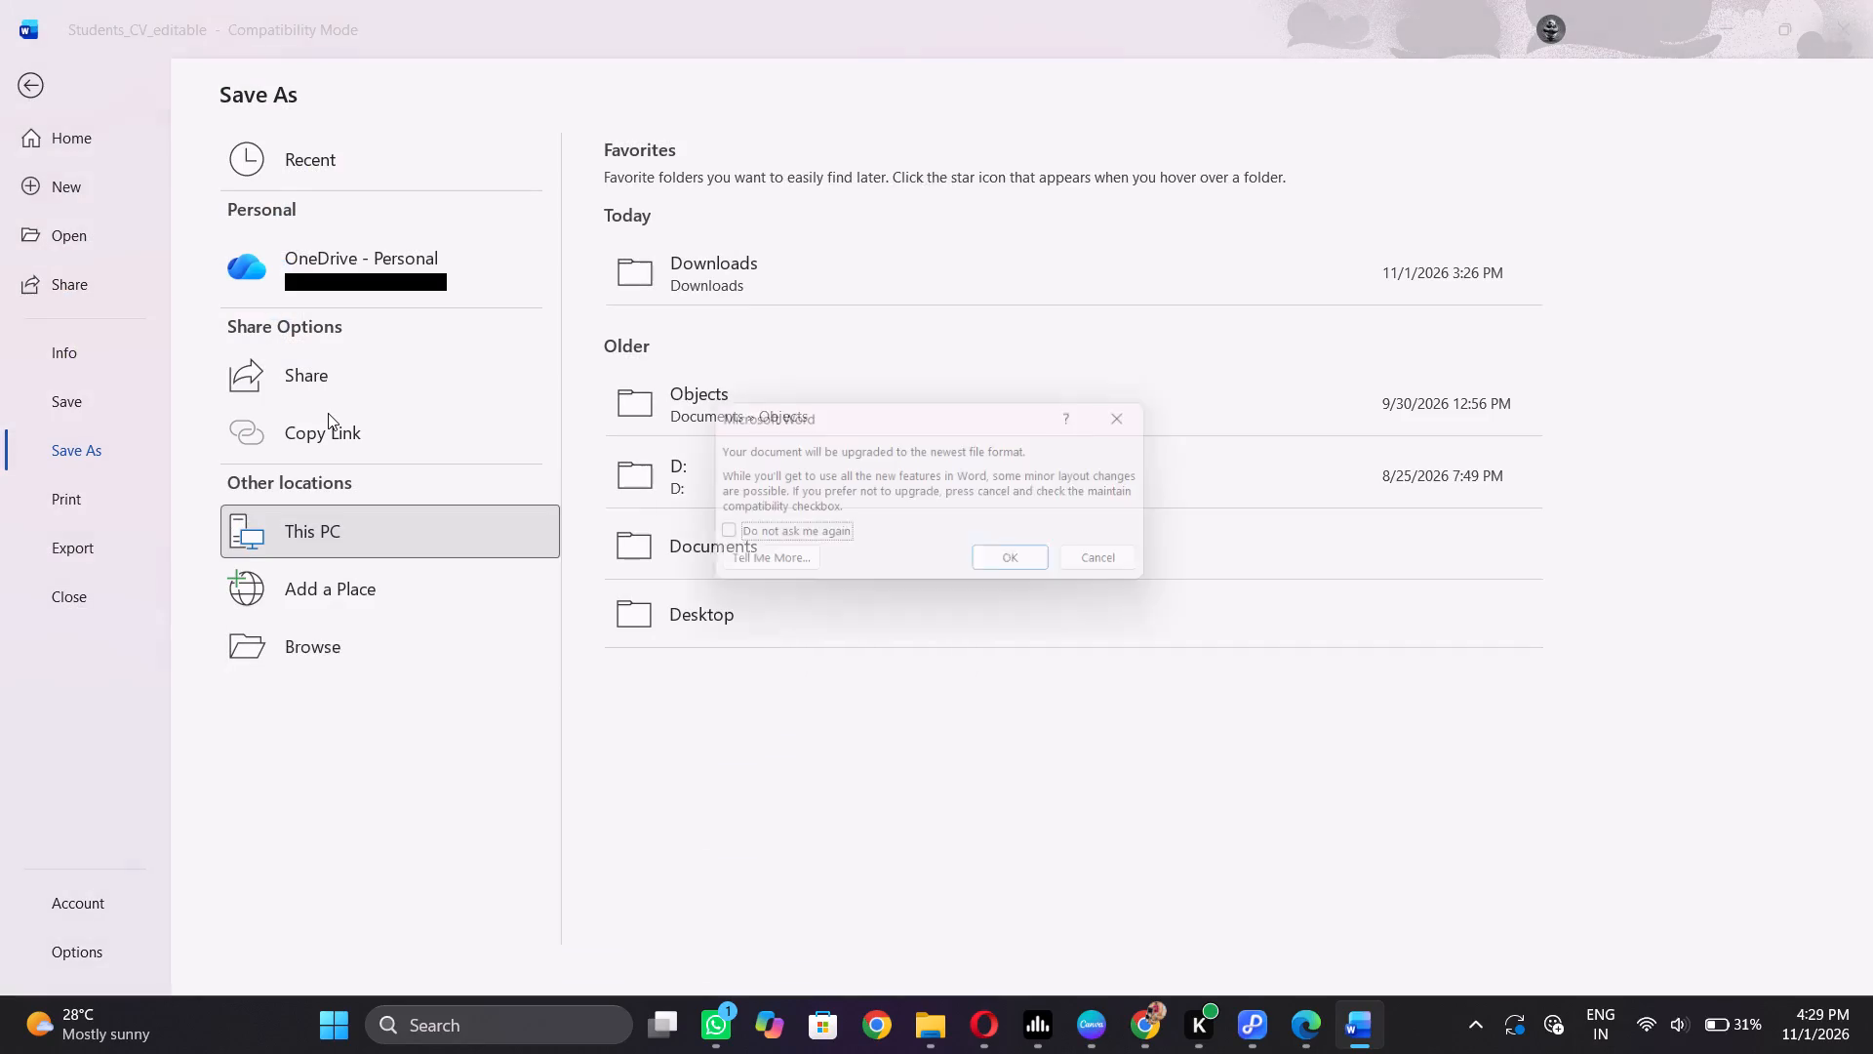
{"action": "left_click", "coordinate": [1023, 574]}
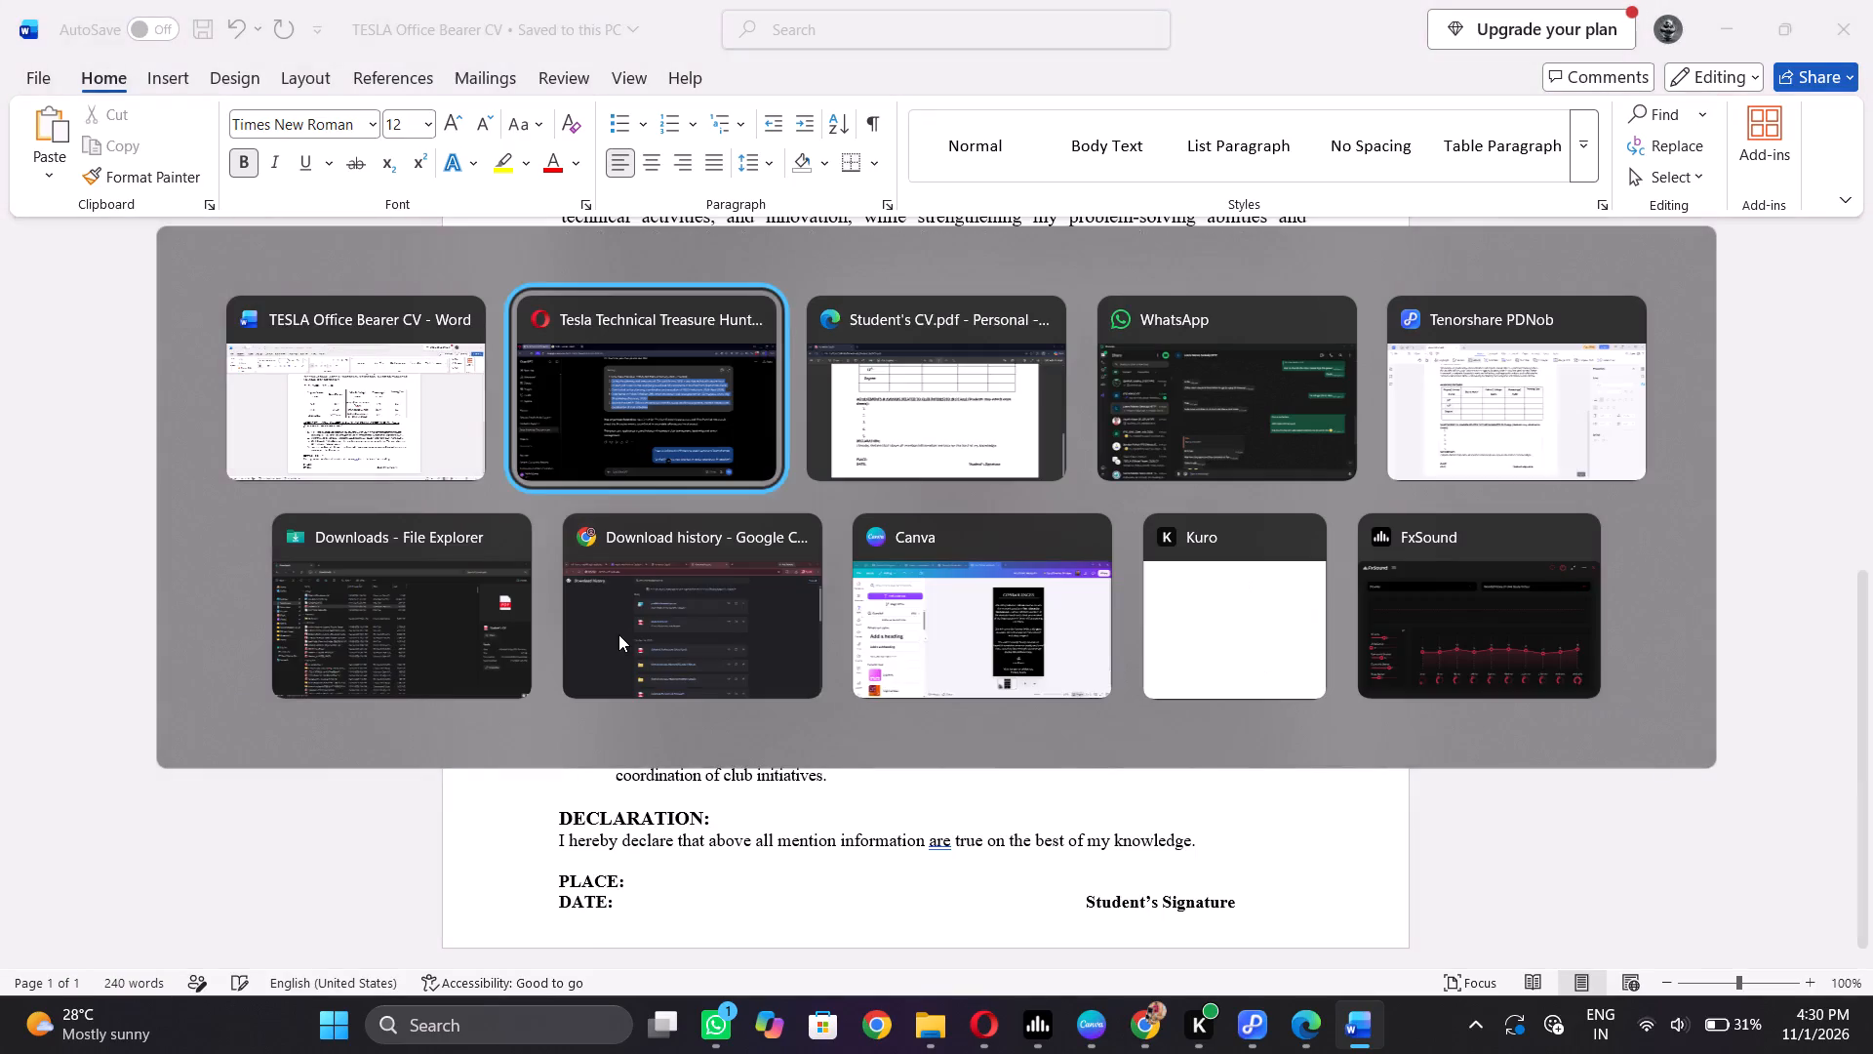
Open the Save As options for another copy of the TESLA Office Bearer CV.
{"action": "left_click", "coordinate": [40, 64]}
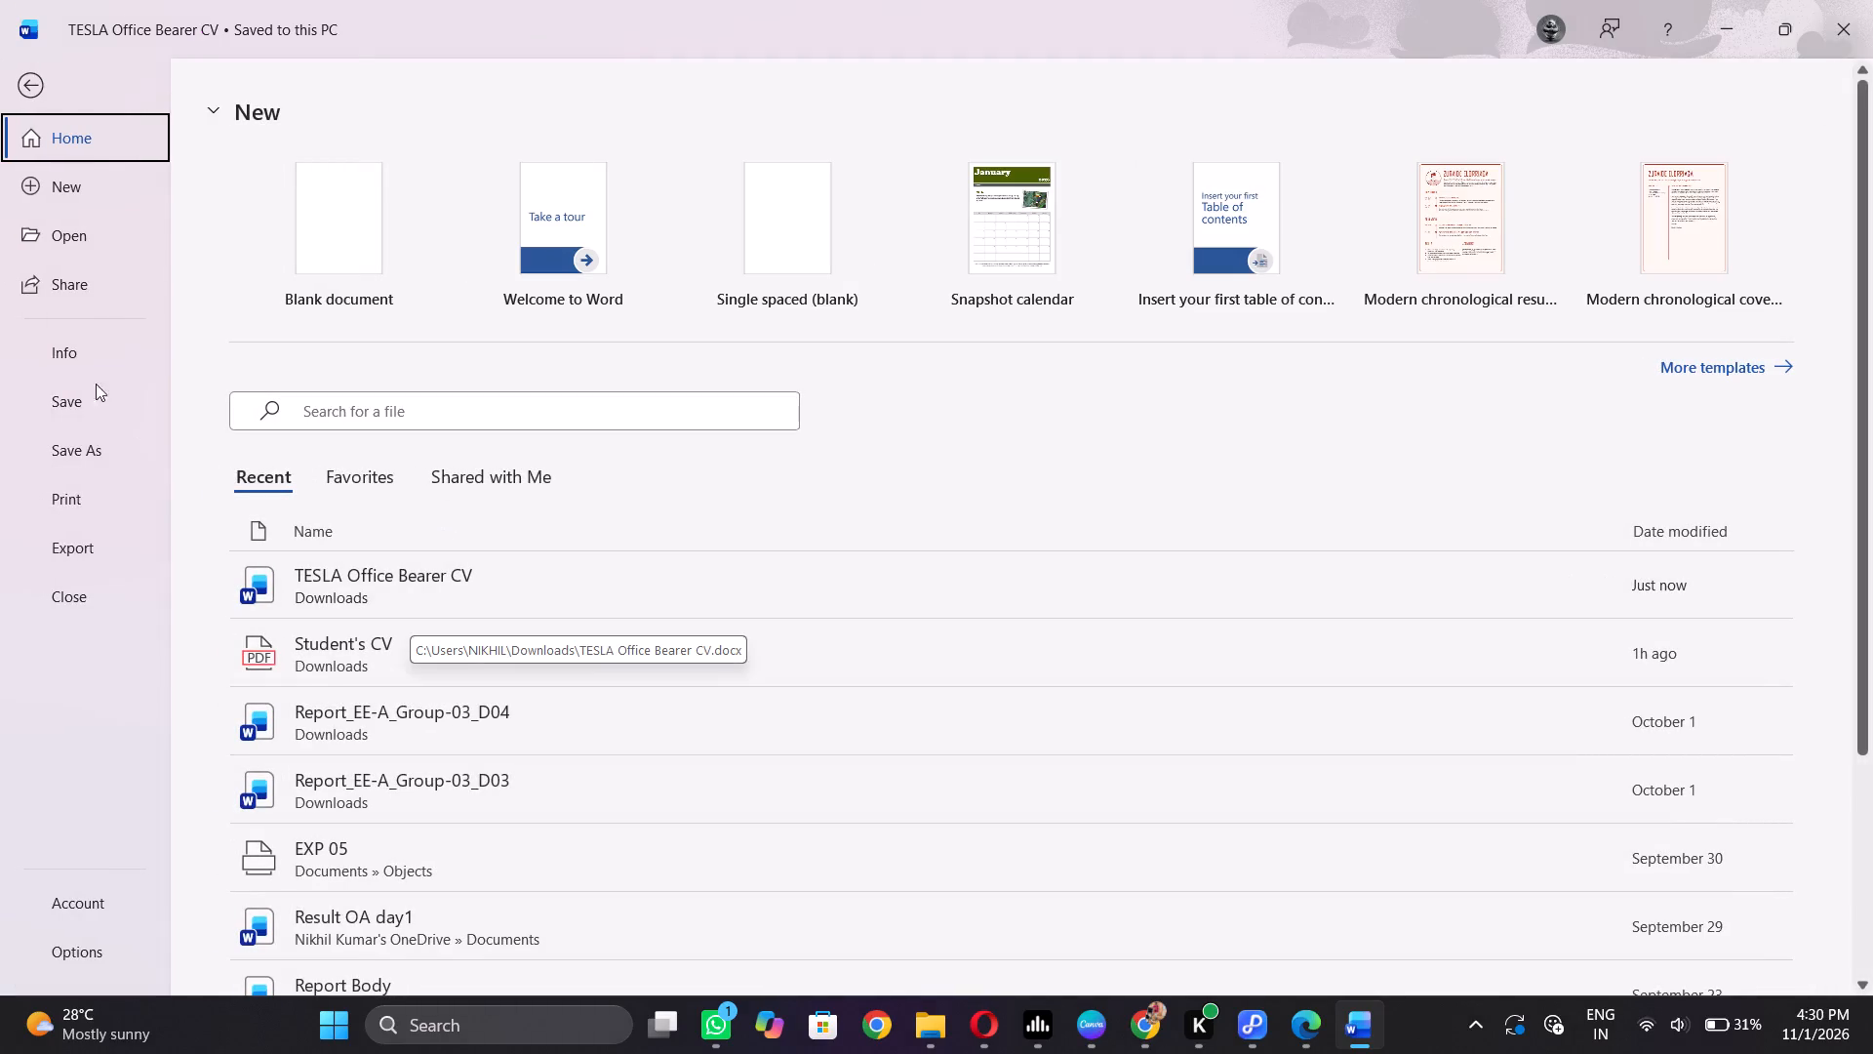
{"action": "left_click", "coordinate": [82, 465]}
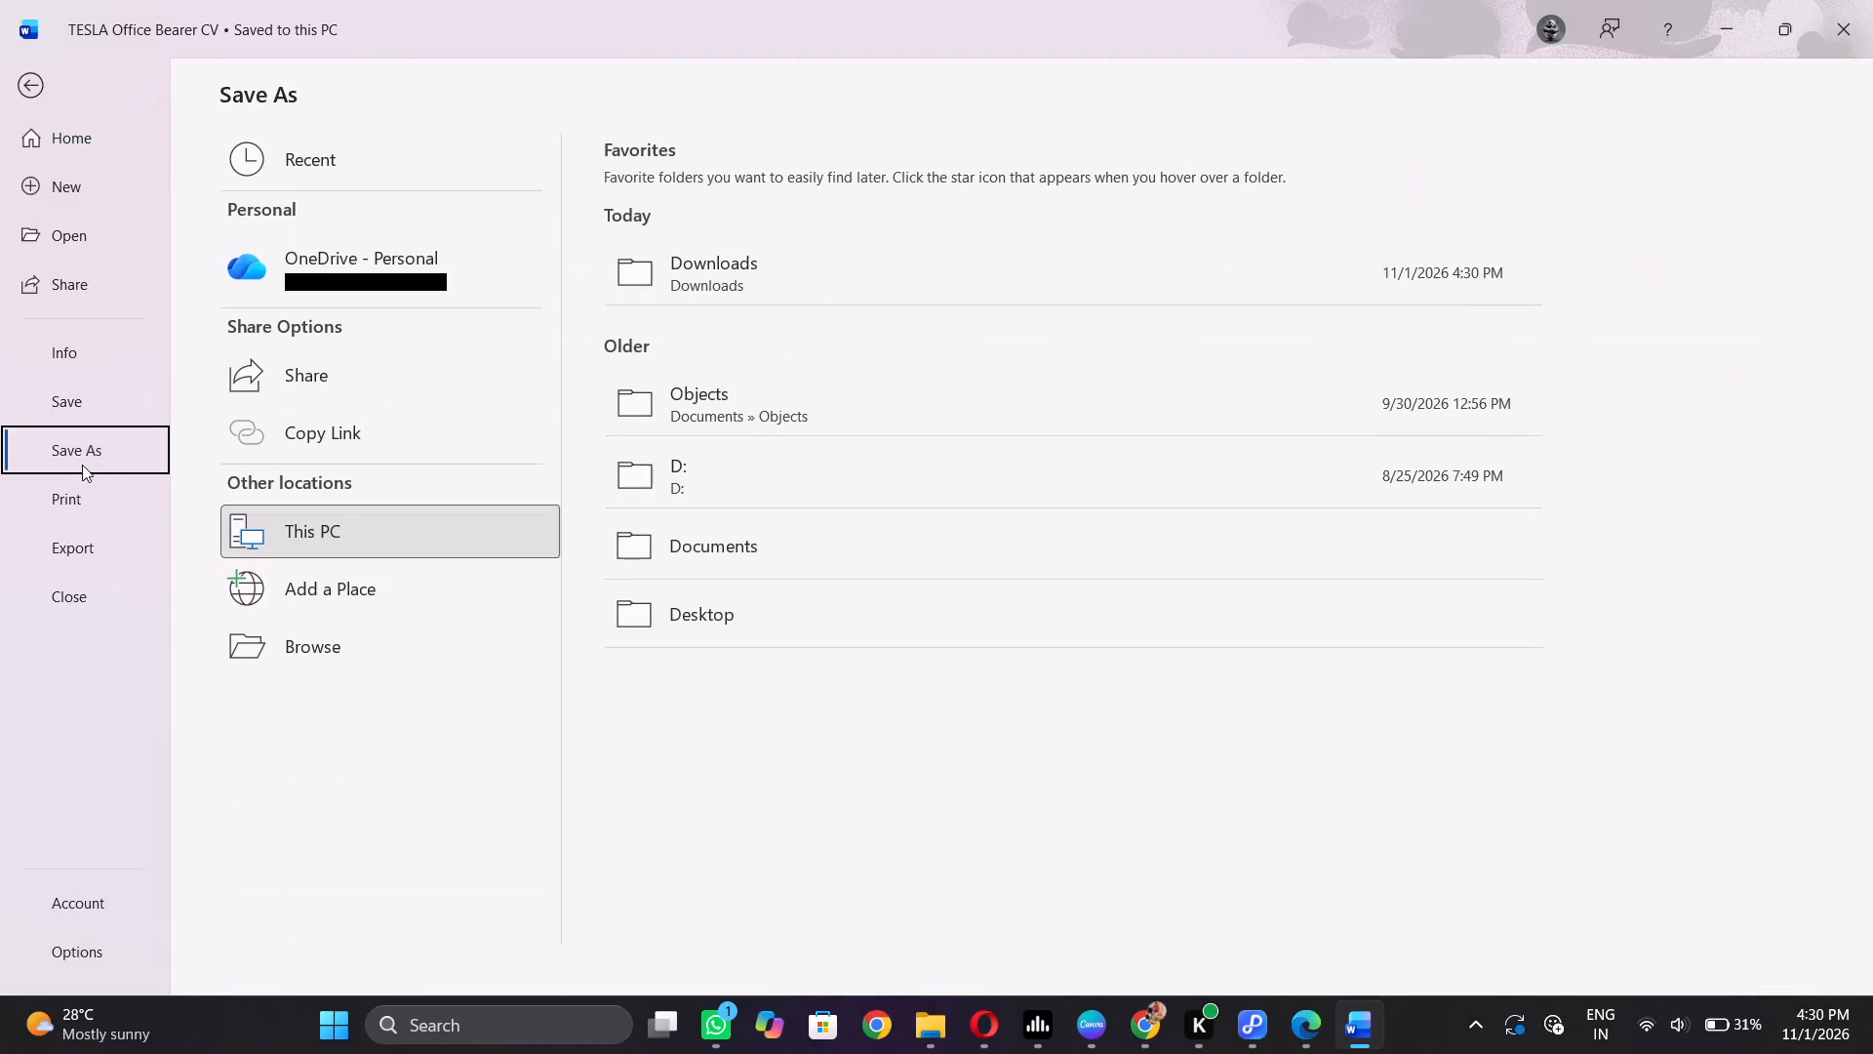
Save a PDF copy of the CV in Downloads under the name "TESLA Office Bearer CV", optimized as Standard.
{"action": "left_click", "coordinate": [383, 646]}
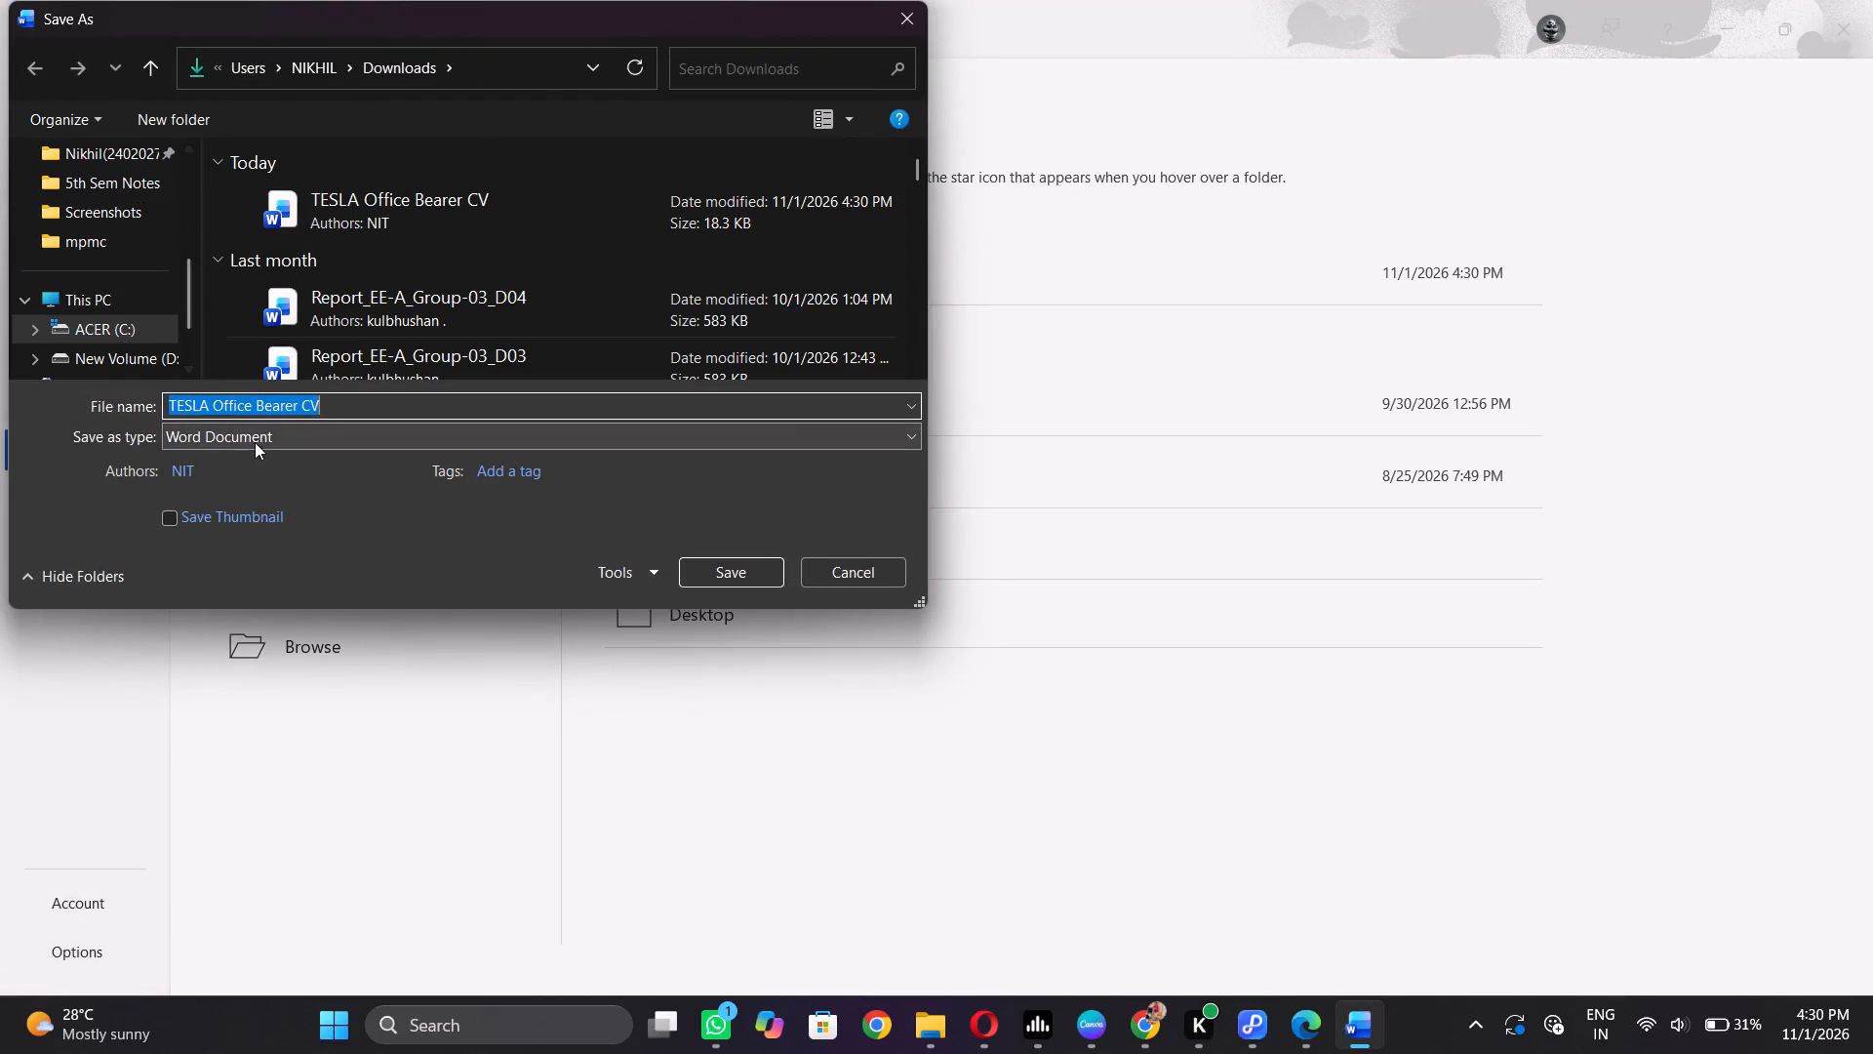
{"action": "left_click", "coordinate": [256, 440]}
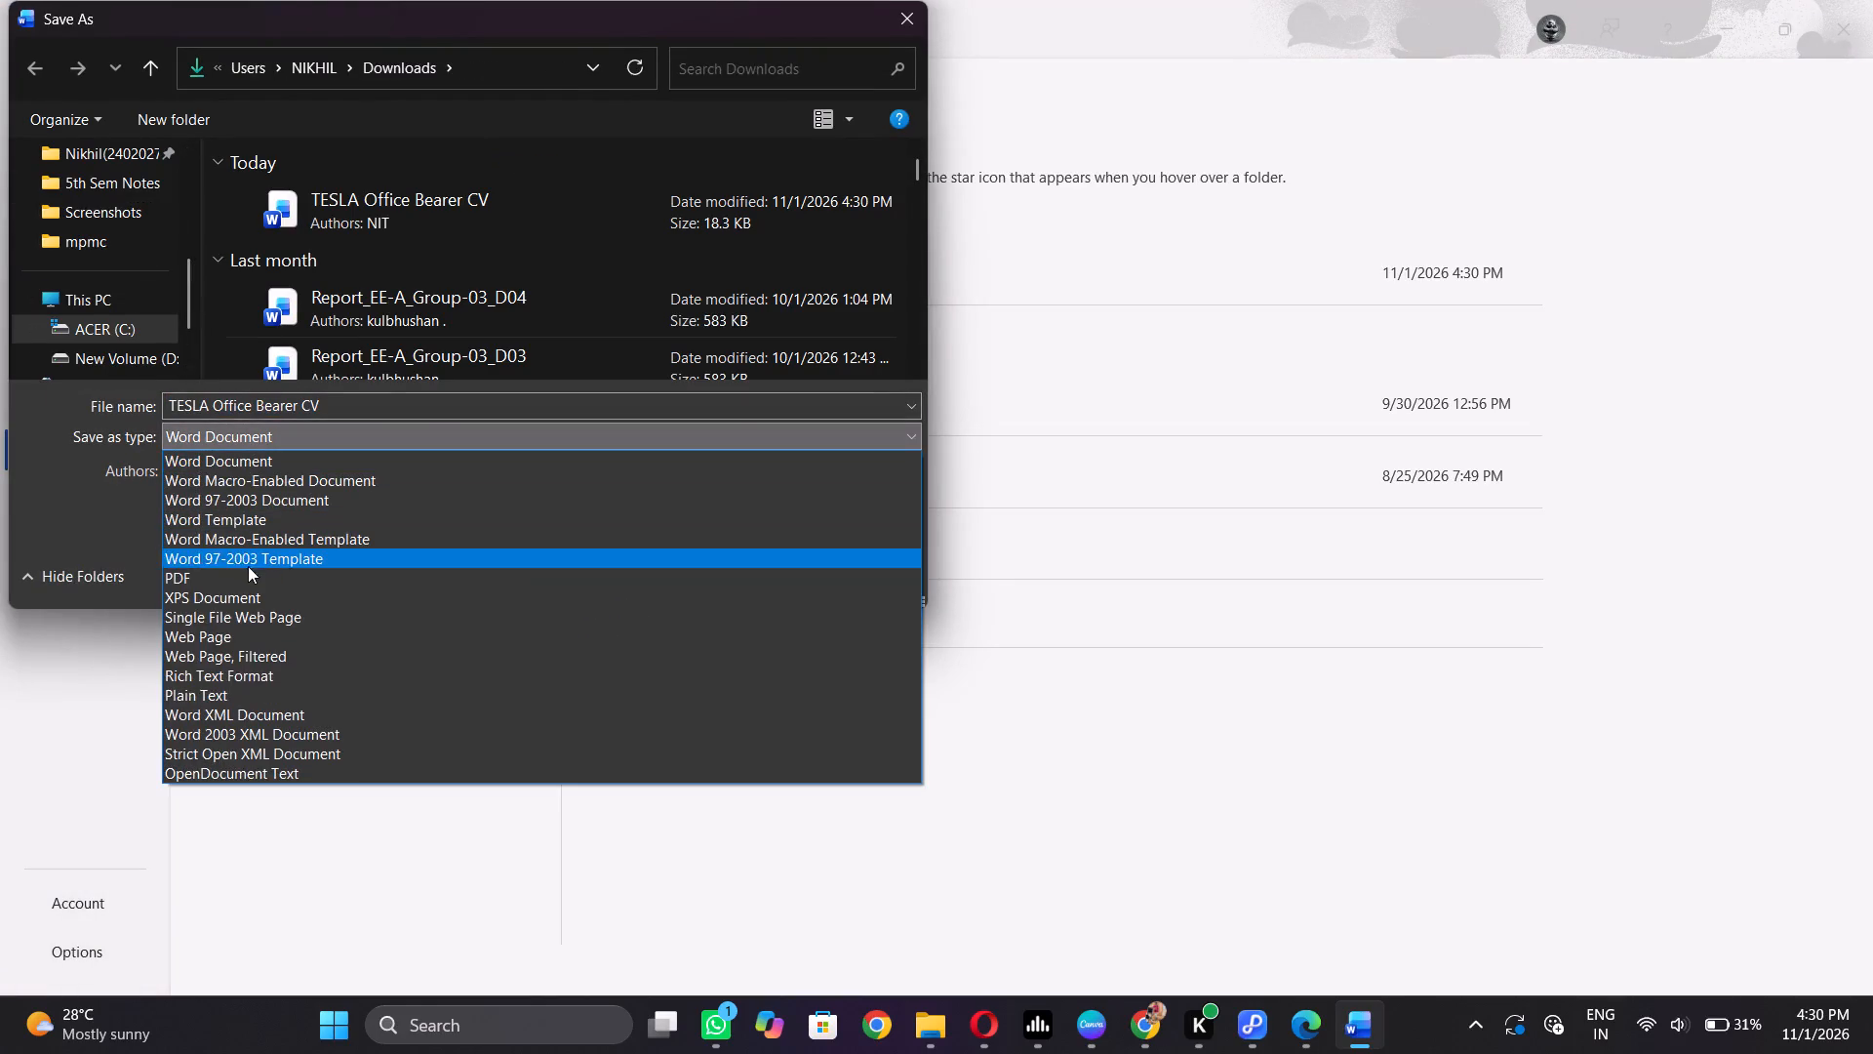
{"action": "left_click_drag", "start_coordinate": [249, 567], "coordinate": [250, 576]}
{"action": "left_click", "coordinate": [250, 576]}
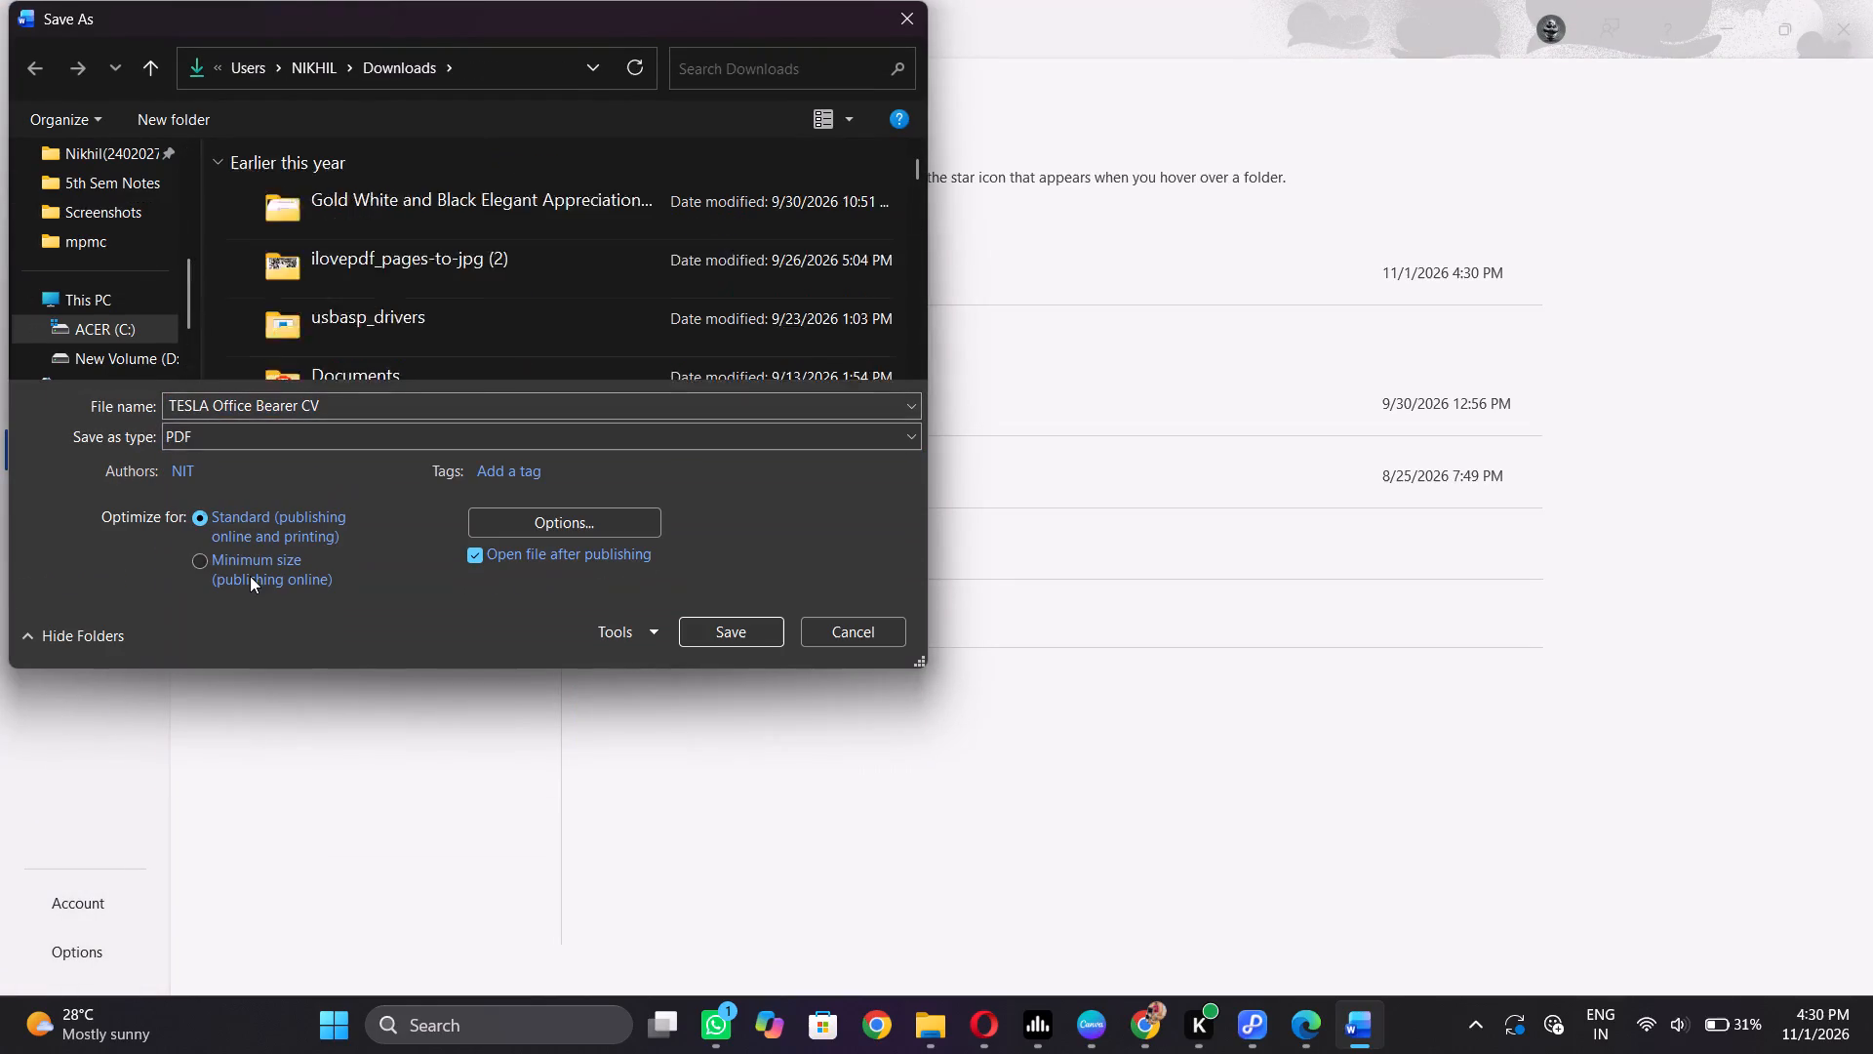
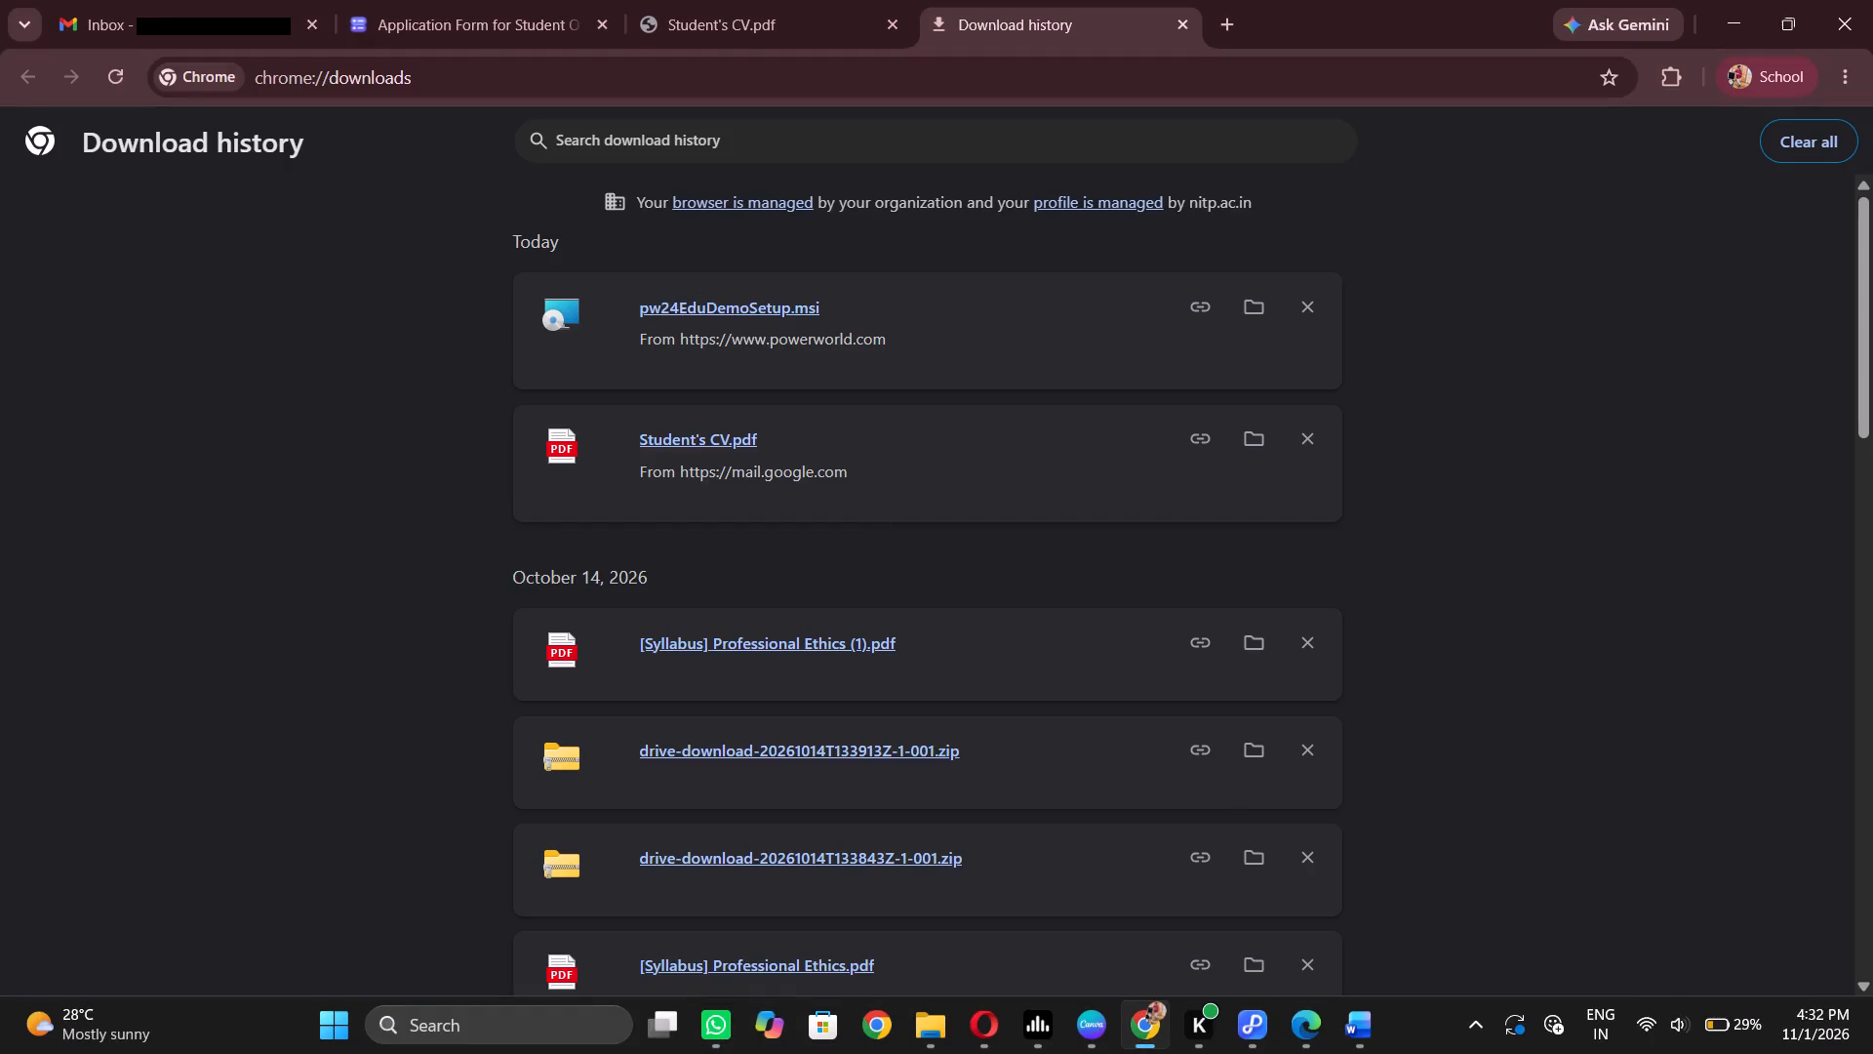
Switch to the Application Form for Student Office Bearers and close its Insert file dialog without uploading anything.
{"action": "left_click", "coordinate": [705, 0]}
{"action": "left_click", "coordinate": [553, 3]}
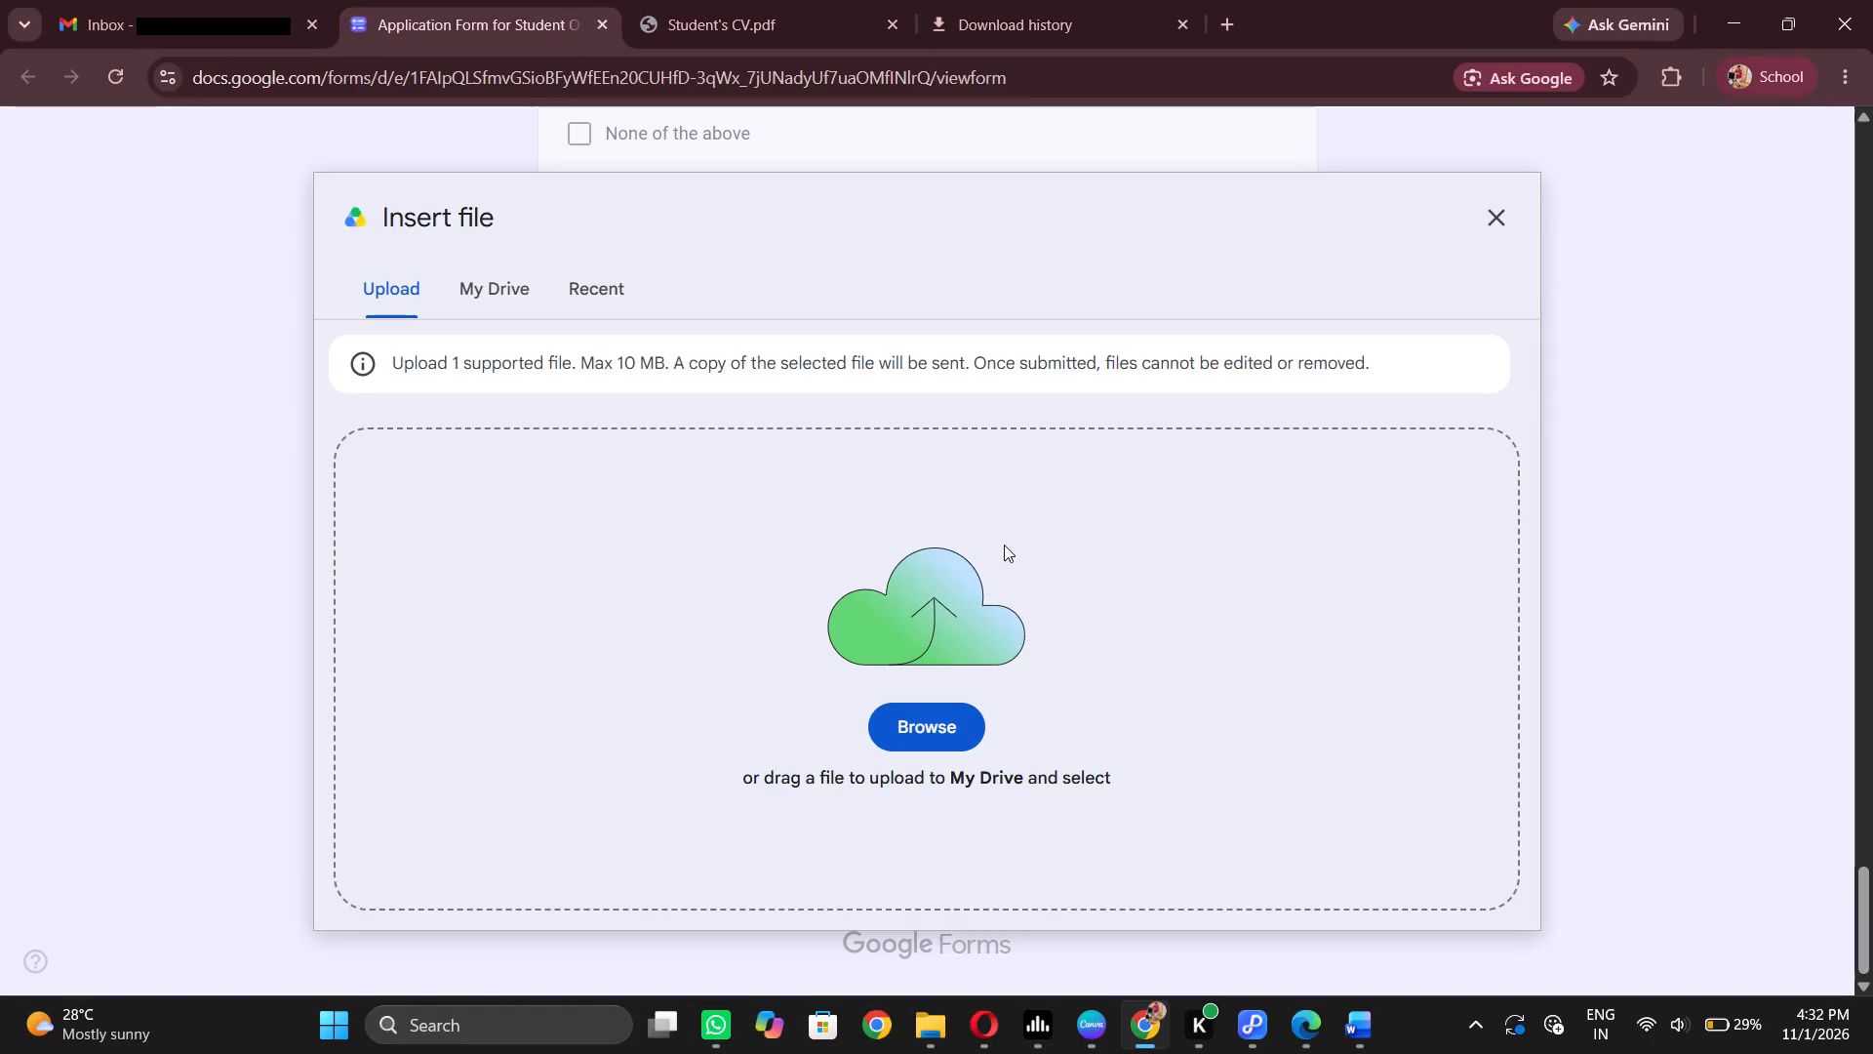
{"action": "left_click", "coordinate": [1512, 225]}
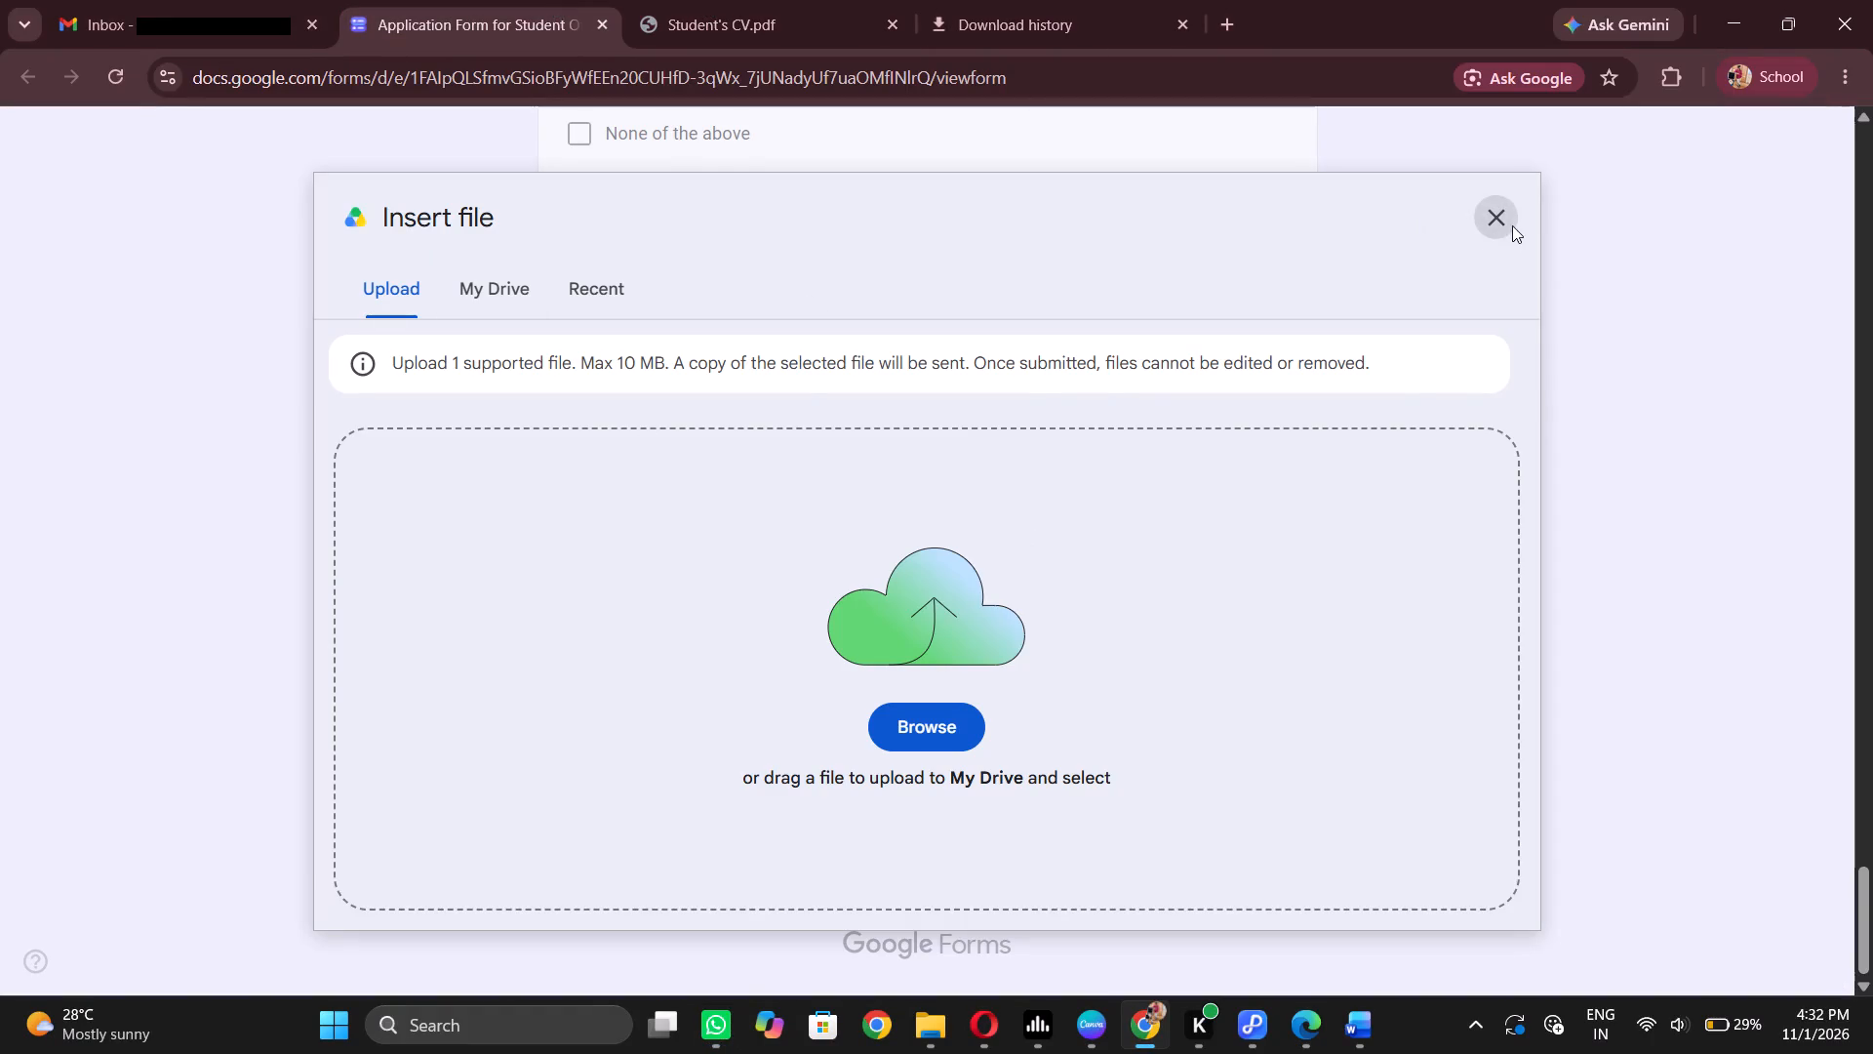
Review the application form from its title and submission instructions onward.
{"action": "scroll", "coordinate": [1036, 376], "scroll_direction": "up", "scroll_amount": 12}
{"action": "scroll", "coordinate": [1036, 376], "scroll_direction": "up", "scroll_amount": 10}
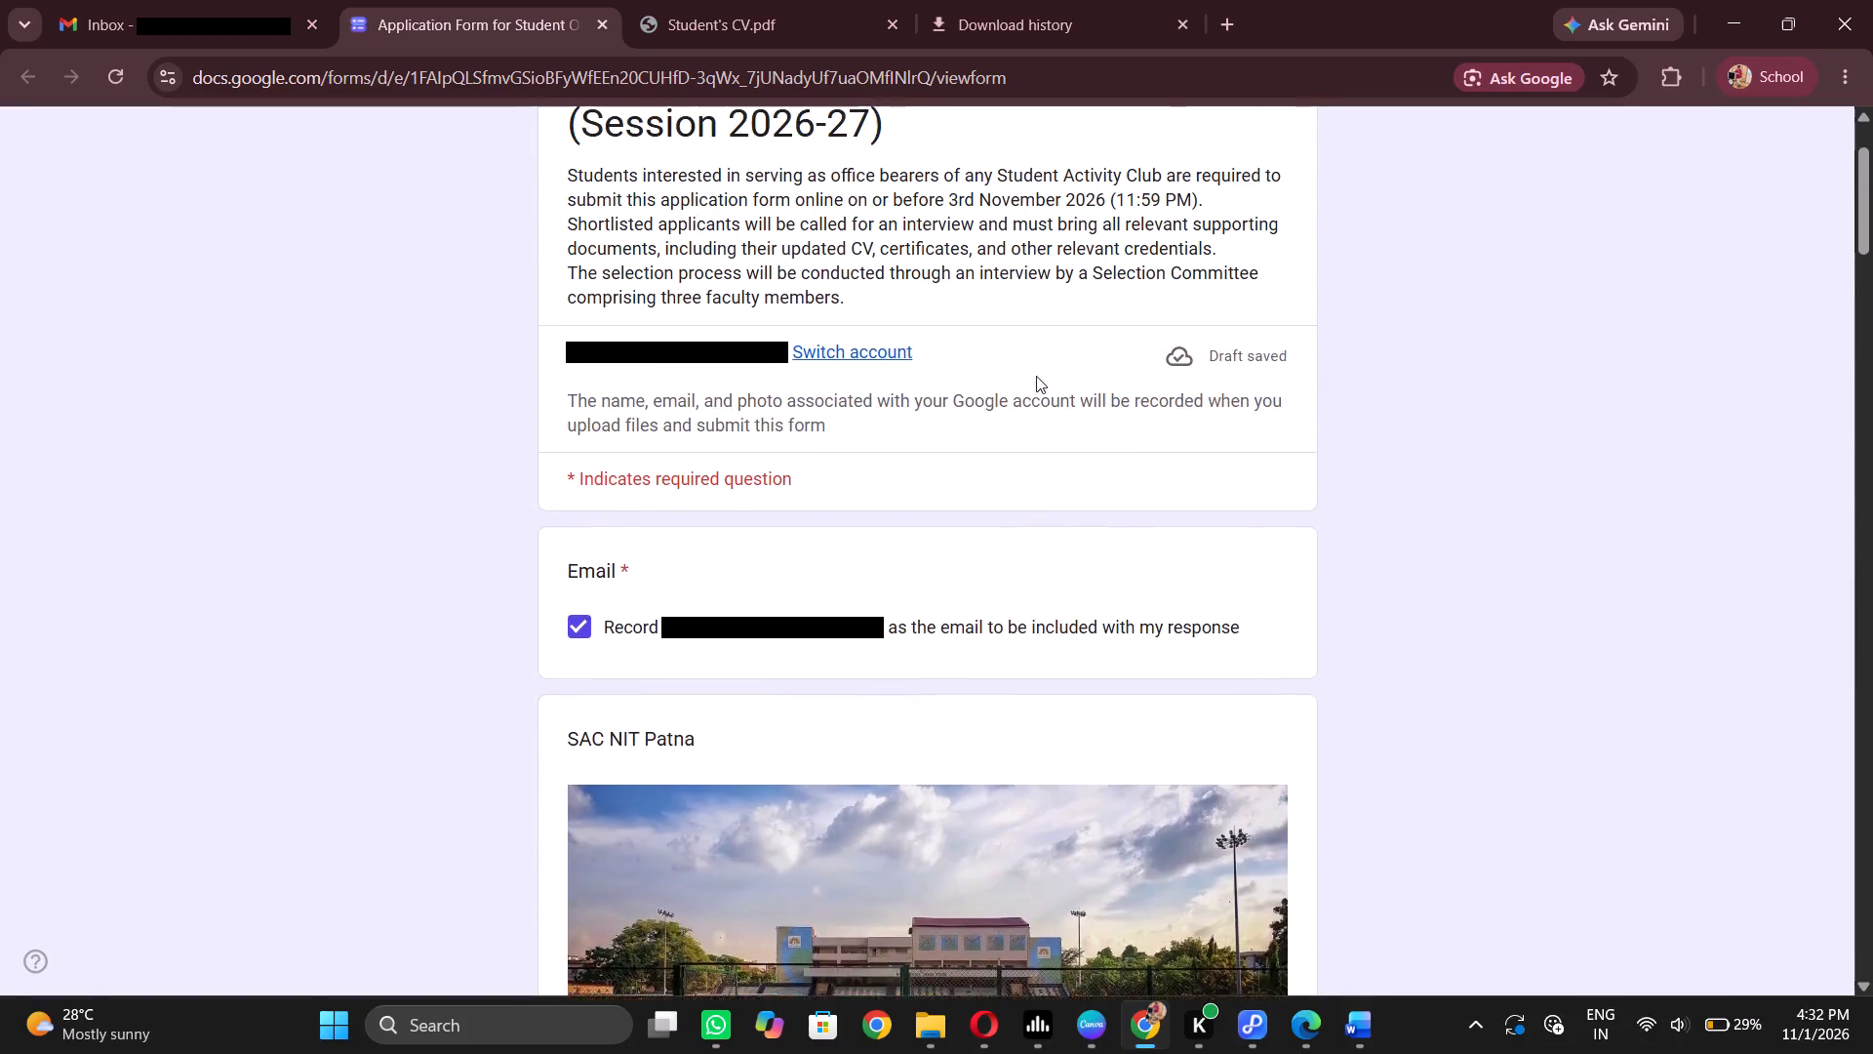
{"action": "scroll", "coordinate": [1036, 376], "scroll_direction": "up", "scroll_amount": 9}
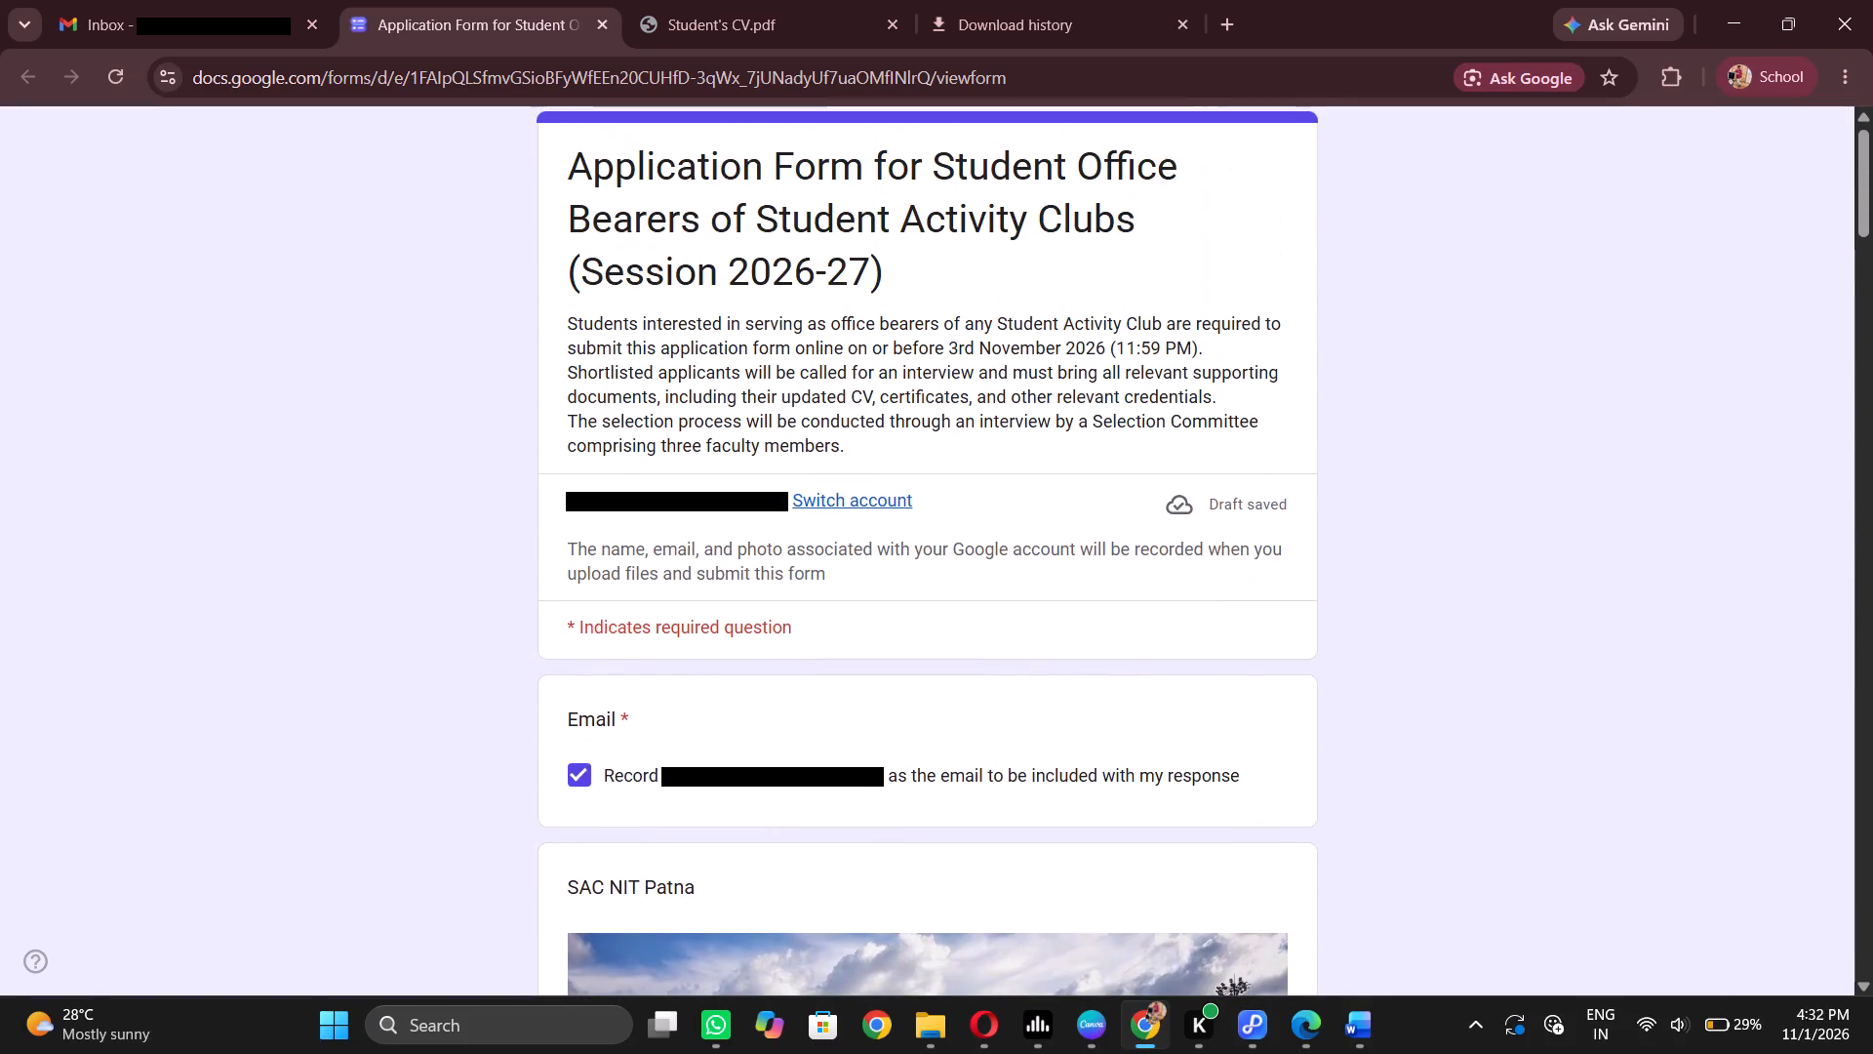
{"action": "scroll", "coordinate": [1036, 376], "scroll_direction": "down", "scroll_amount": 1}
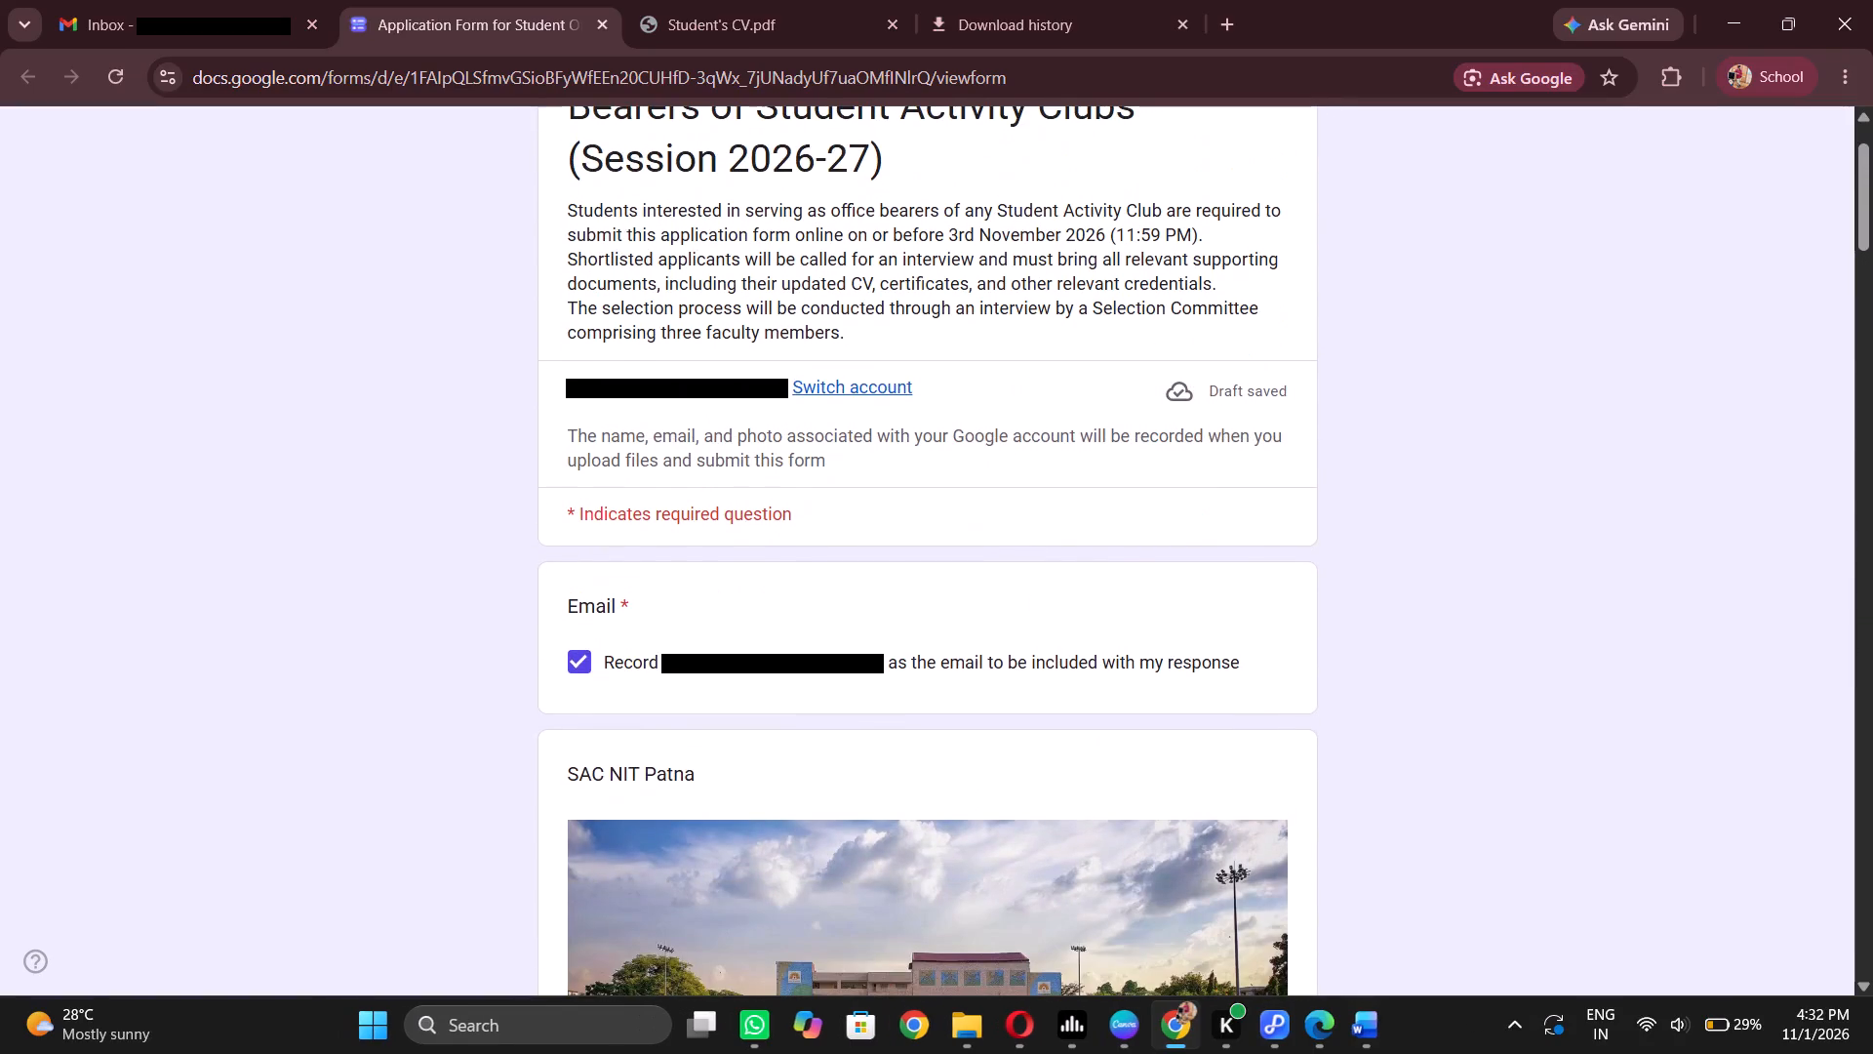
In the club application form in Chrome, replace the applicant's name with the suggested all-capitals version.
{"action": "scroll", "coordinate": [1036, 376], "scroll_direction": "down", "scroll_amount": 1}
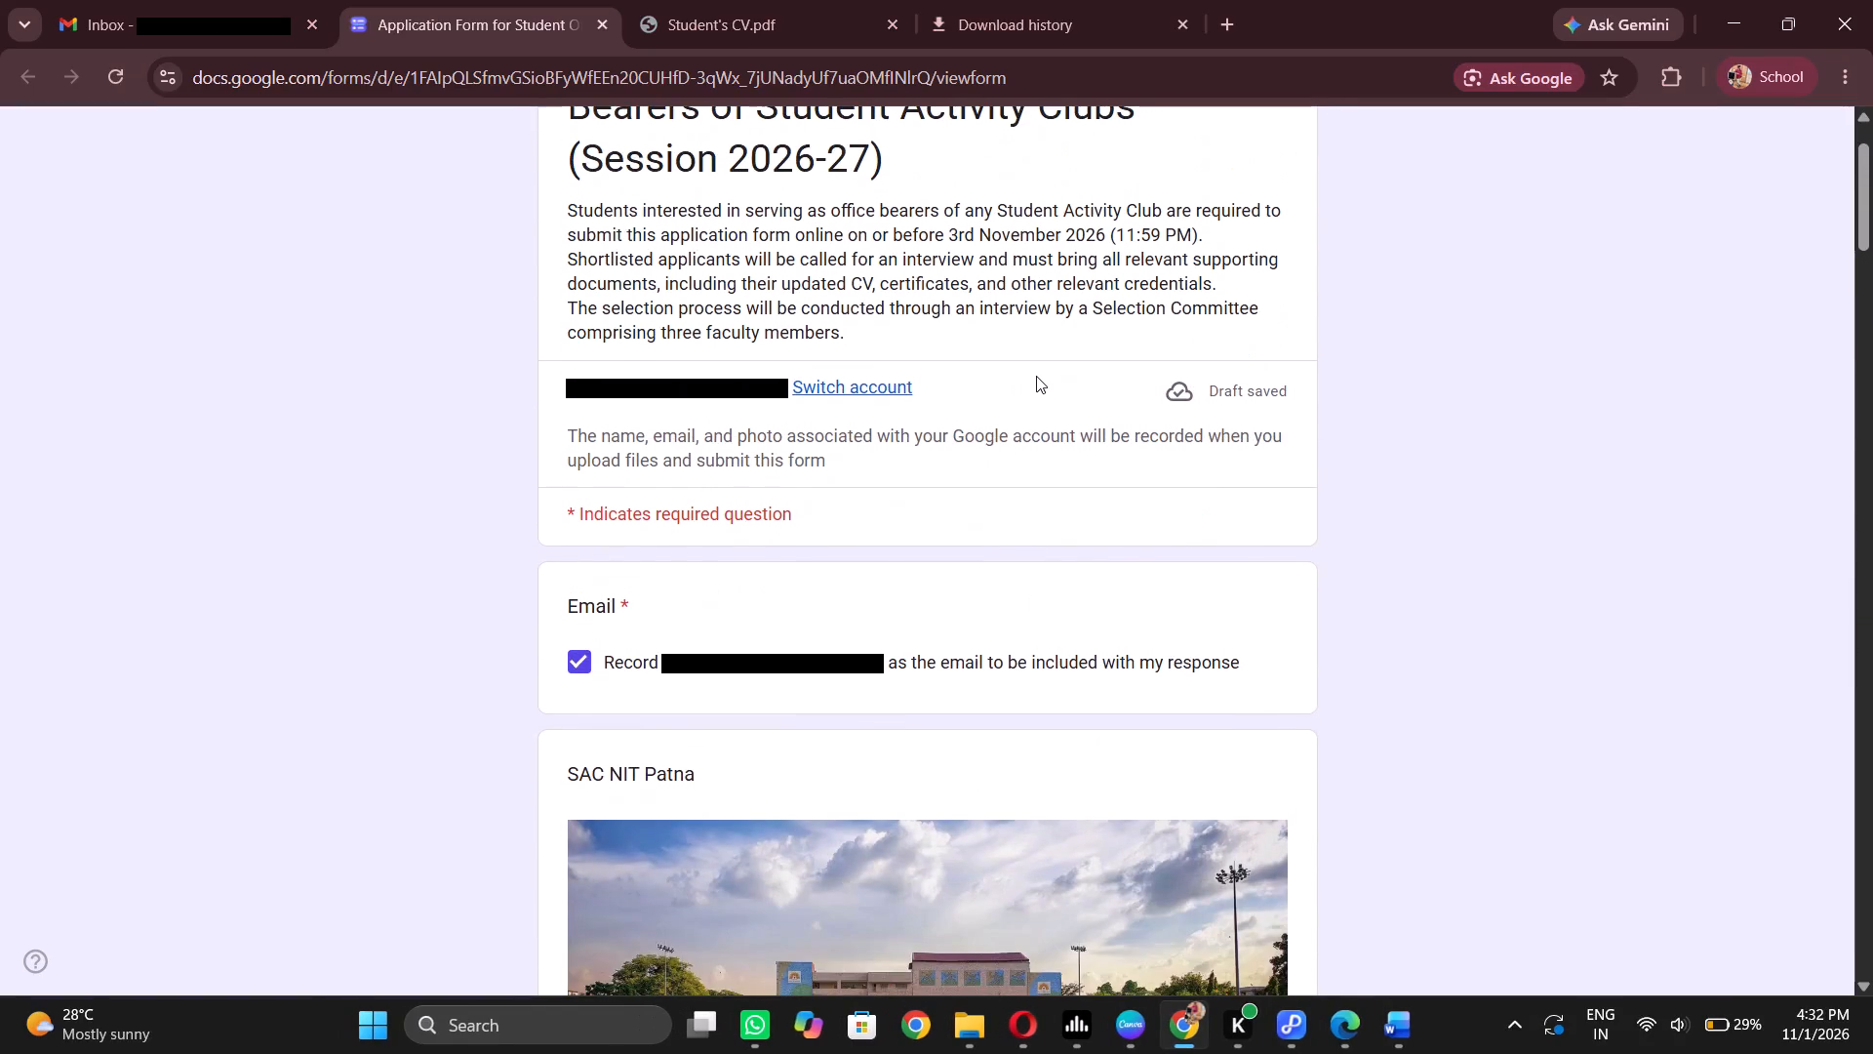
{"action": "scroll", "coordinate": [1036, 376], "scroll_direction": "down", "scroll_amount": 4}
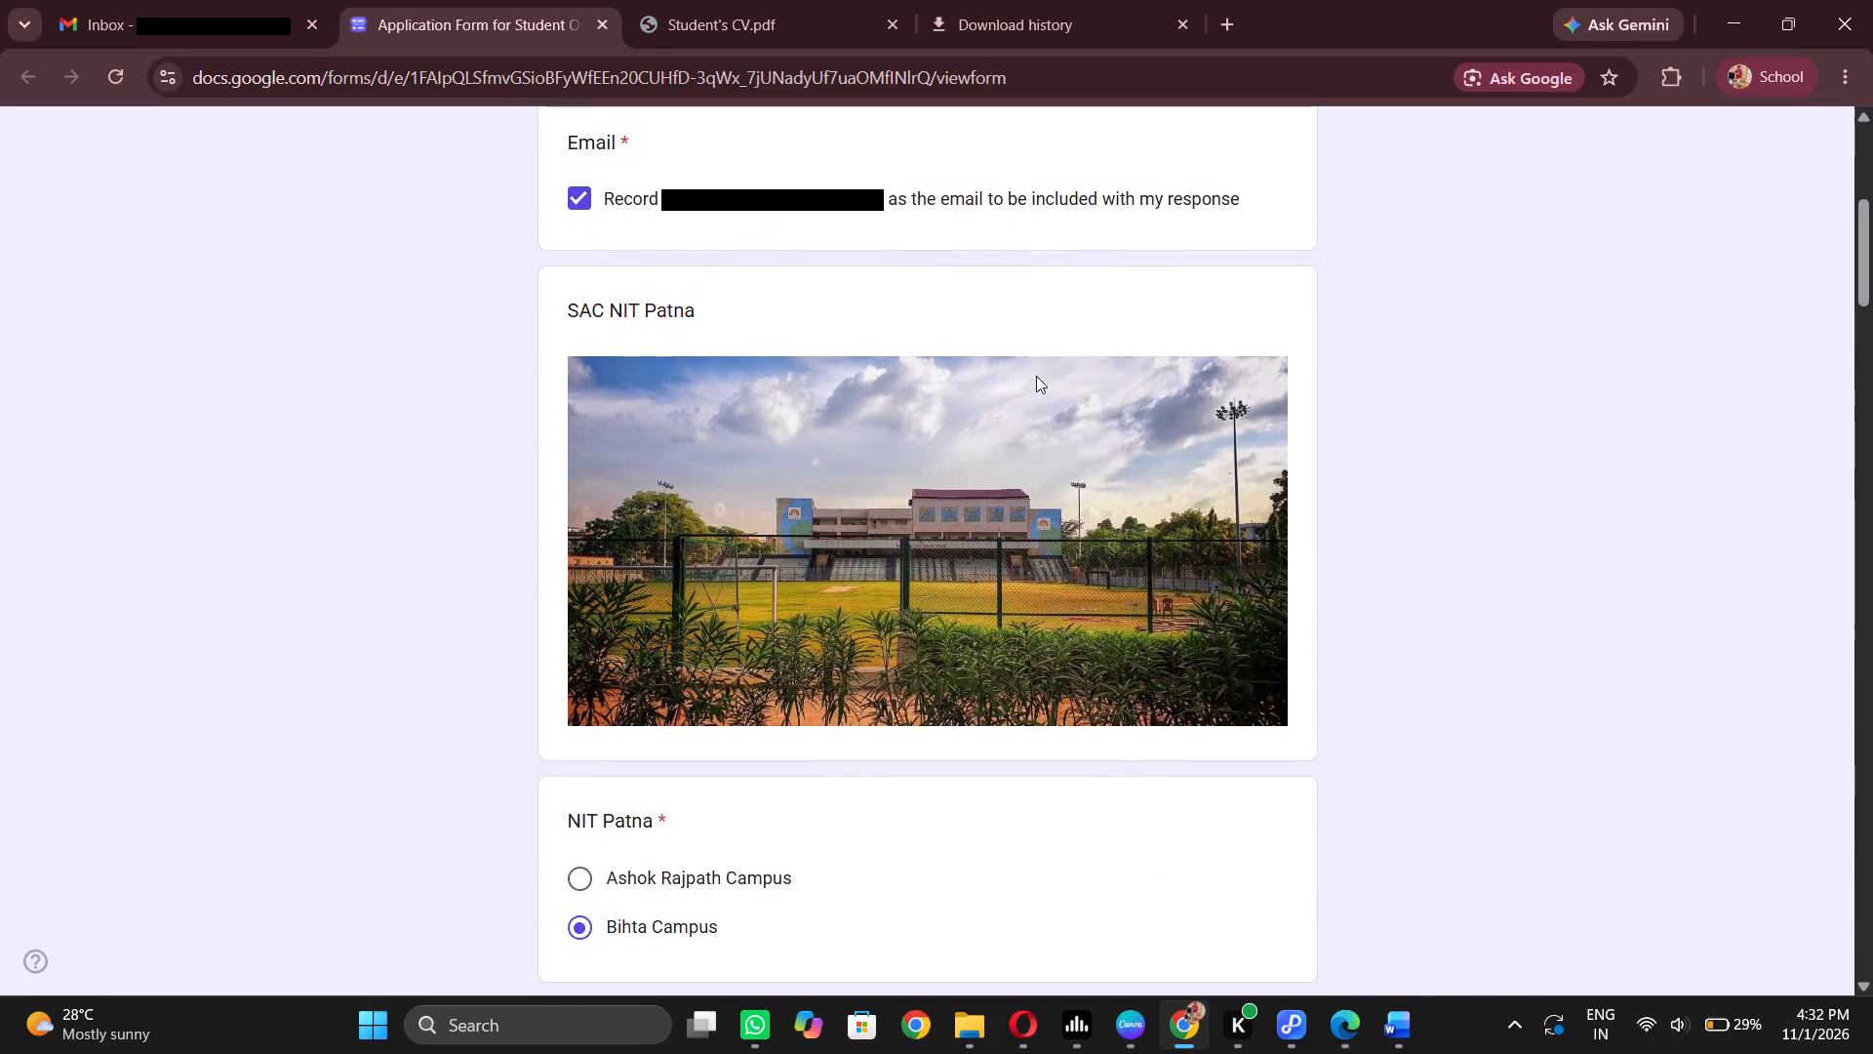
{"action": "scroll", "coordinate": [1036, 376], "scroll_direction": "down", "scroll_amount": 3}
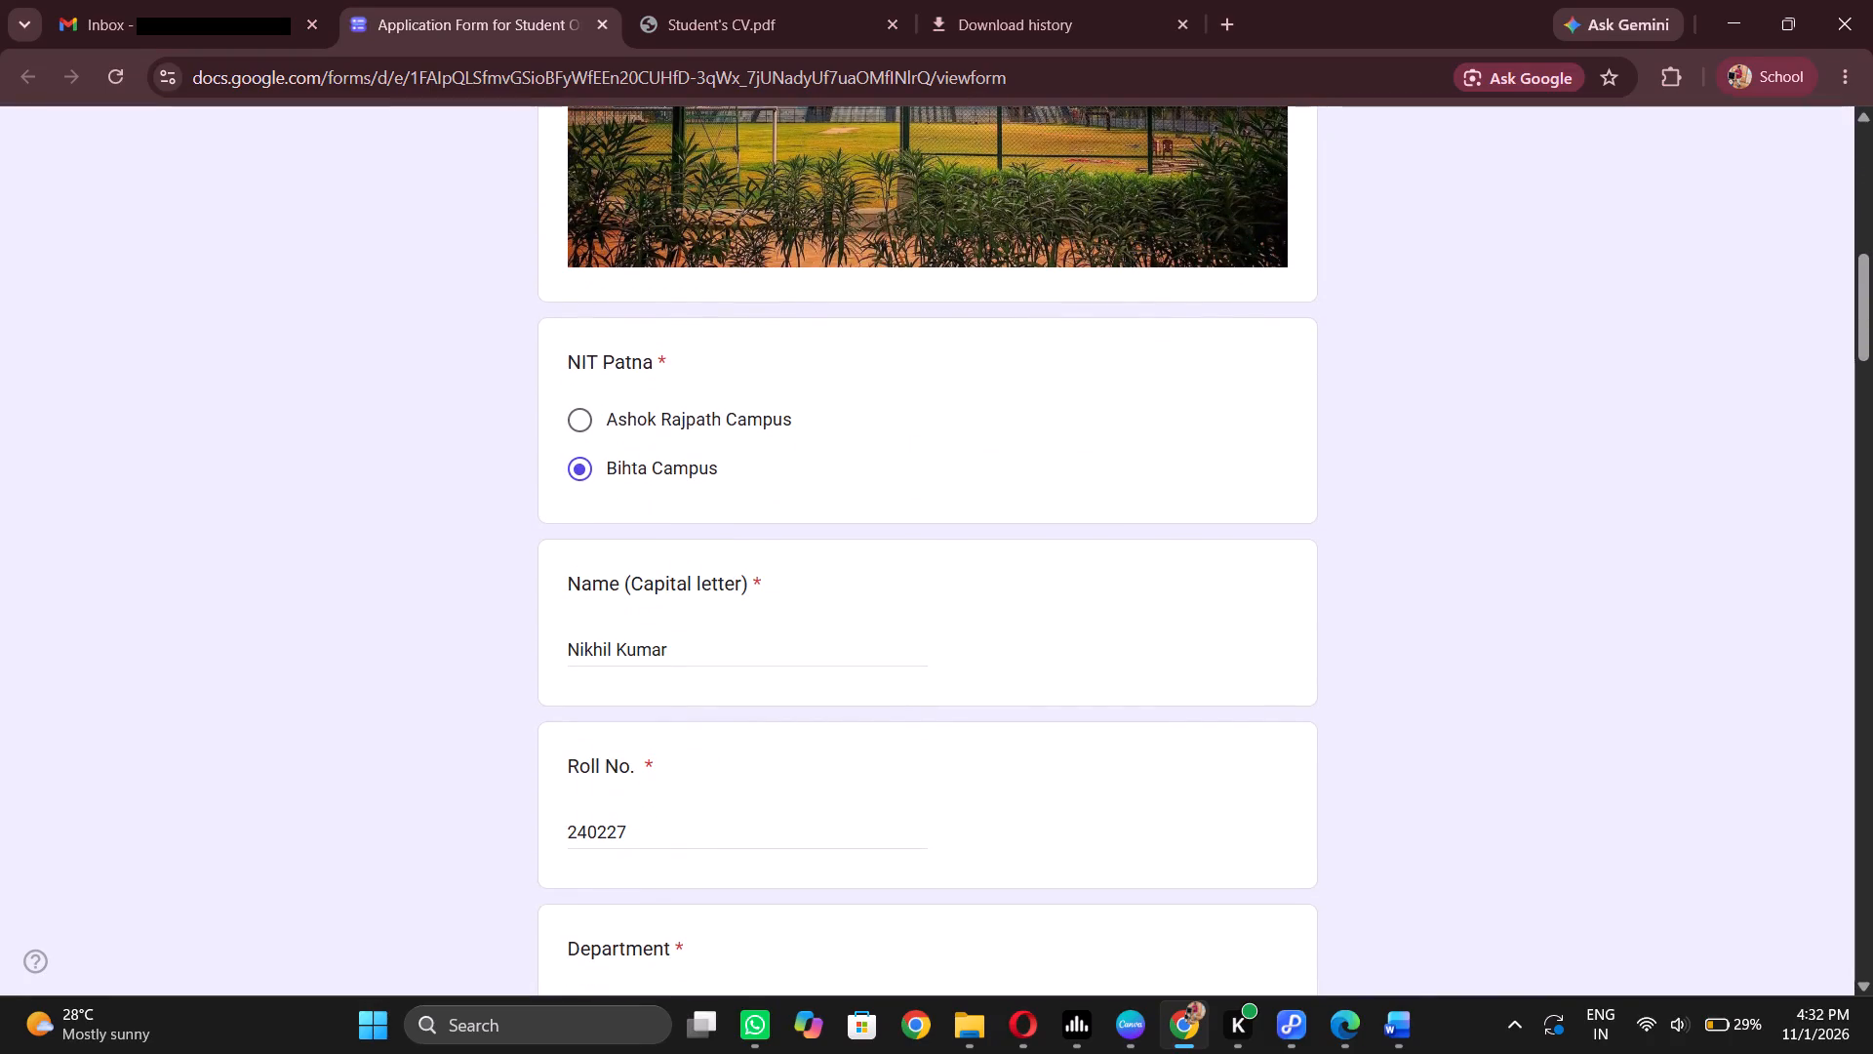
{"action": "left_click_drag", "start_coordinate": [708, 656], "coordinate": [561, 651]}
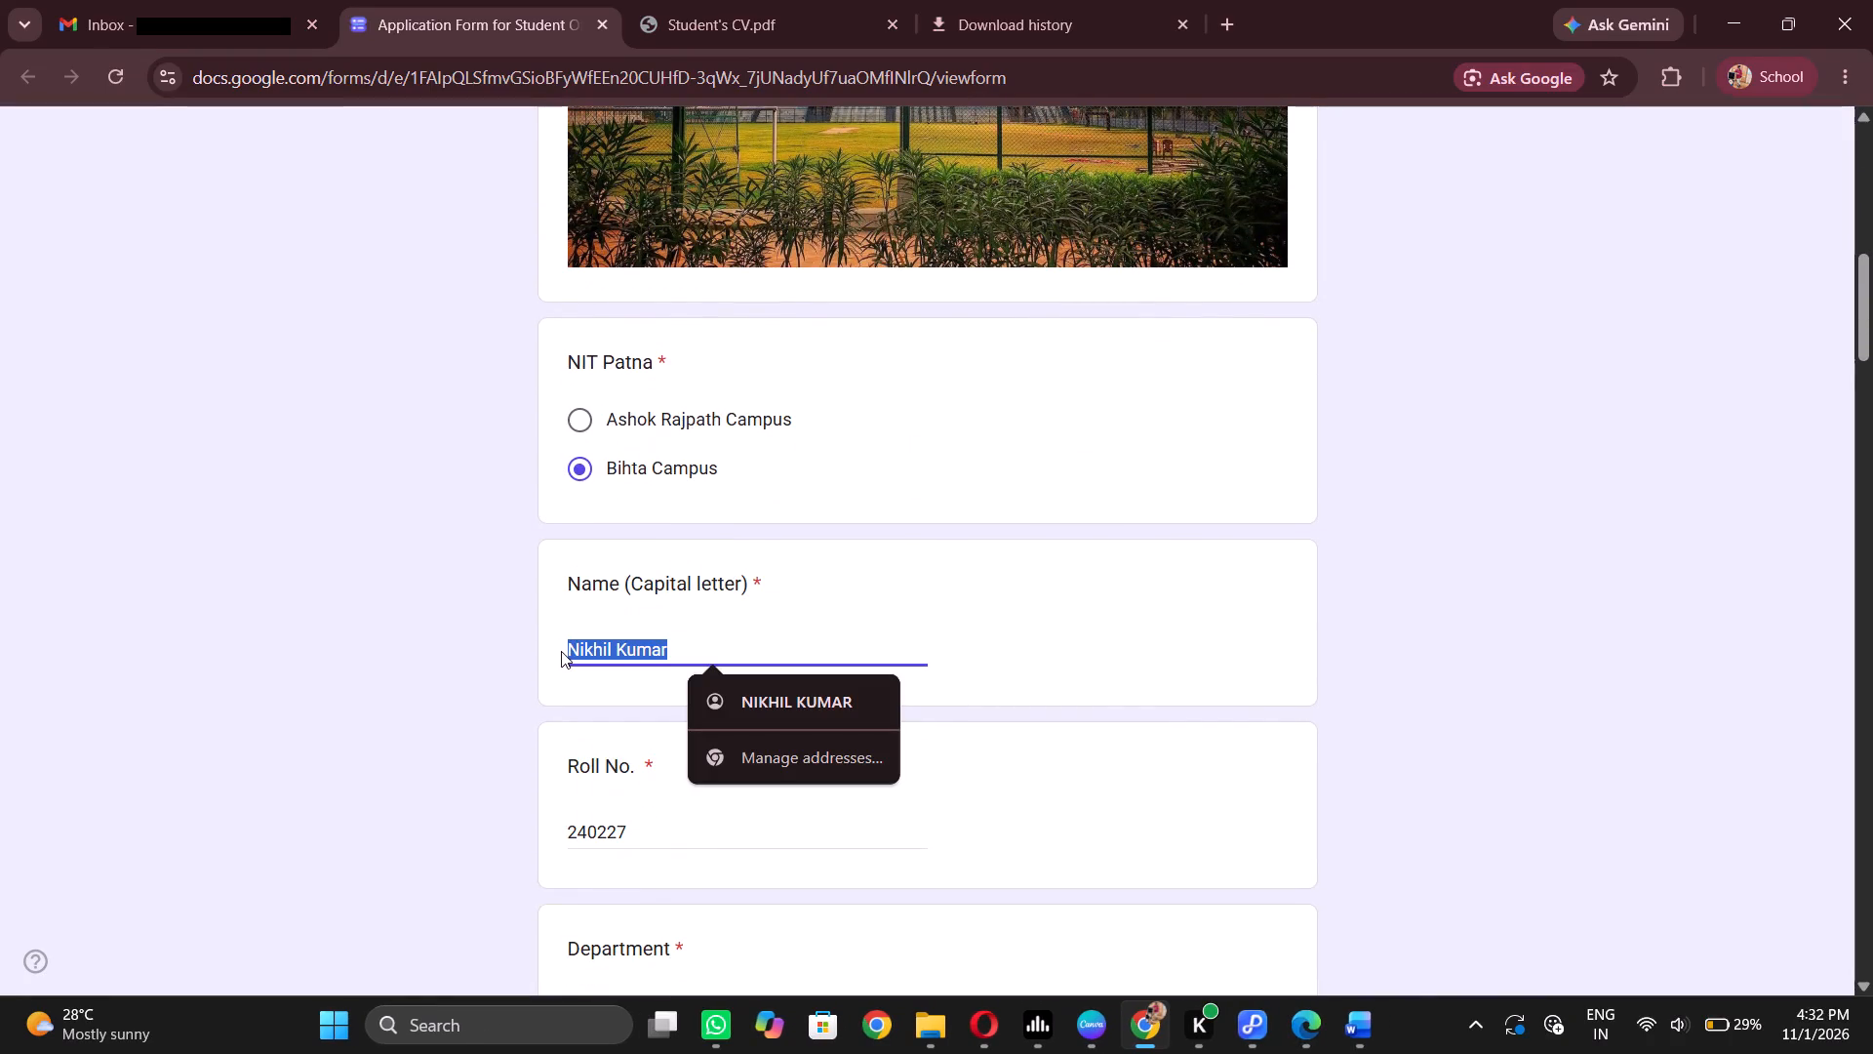
{"action": "left_click", "coordinate": [783, 697]}
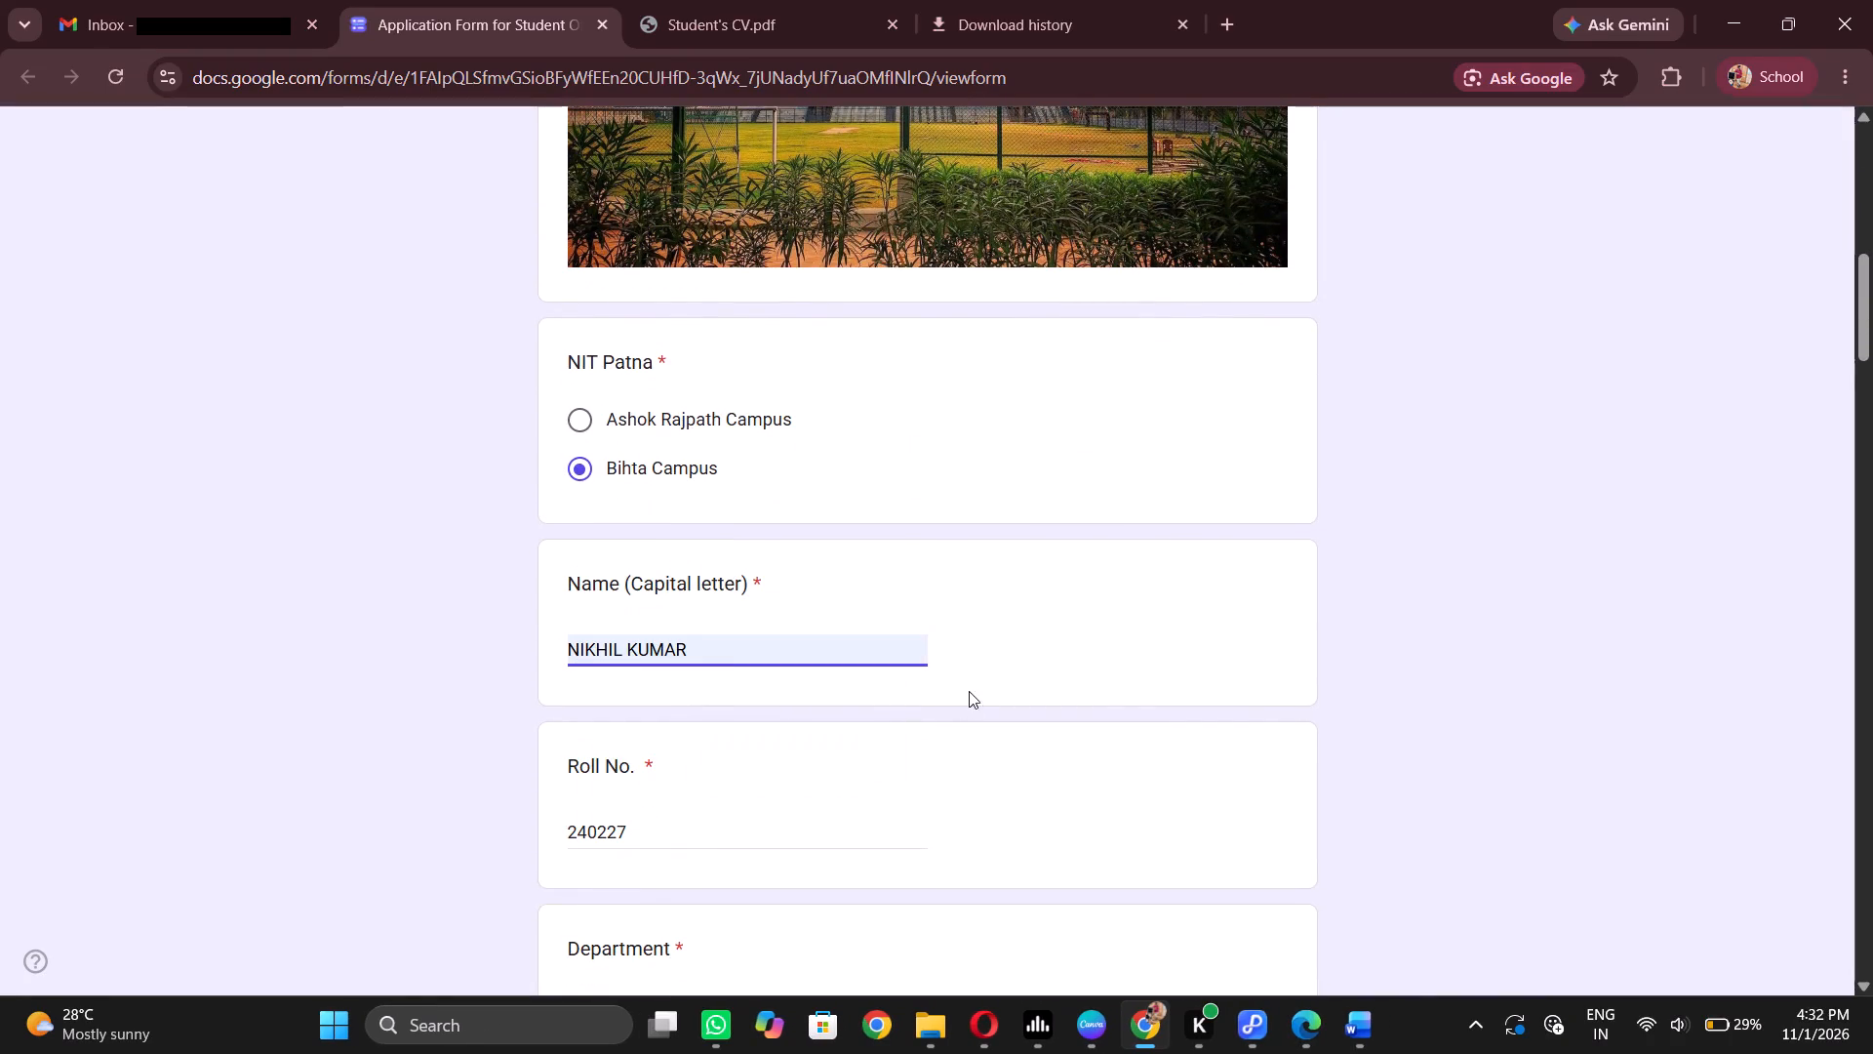
Change the Category answer in the application form to read GEN-EWS, with GEN in capitals.
{"action": "scroll", "coordinate": [711, 802], "scroll_direction": "down", "scroll_amount": 5}
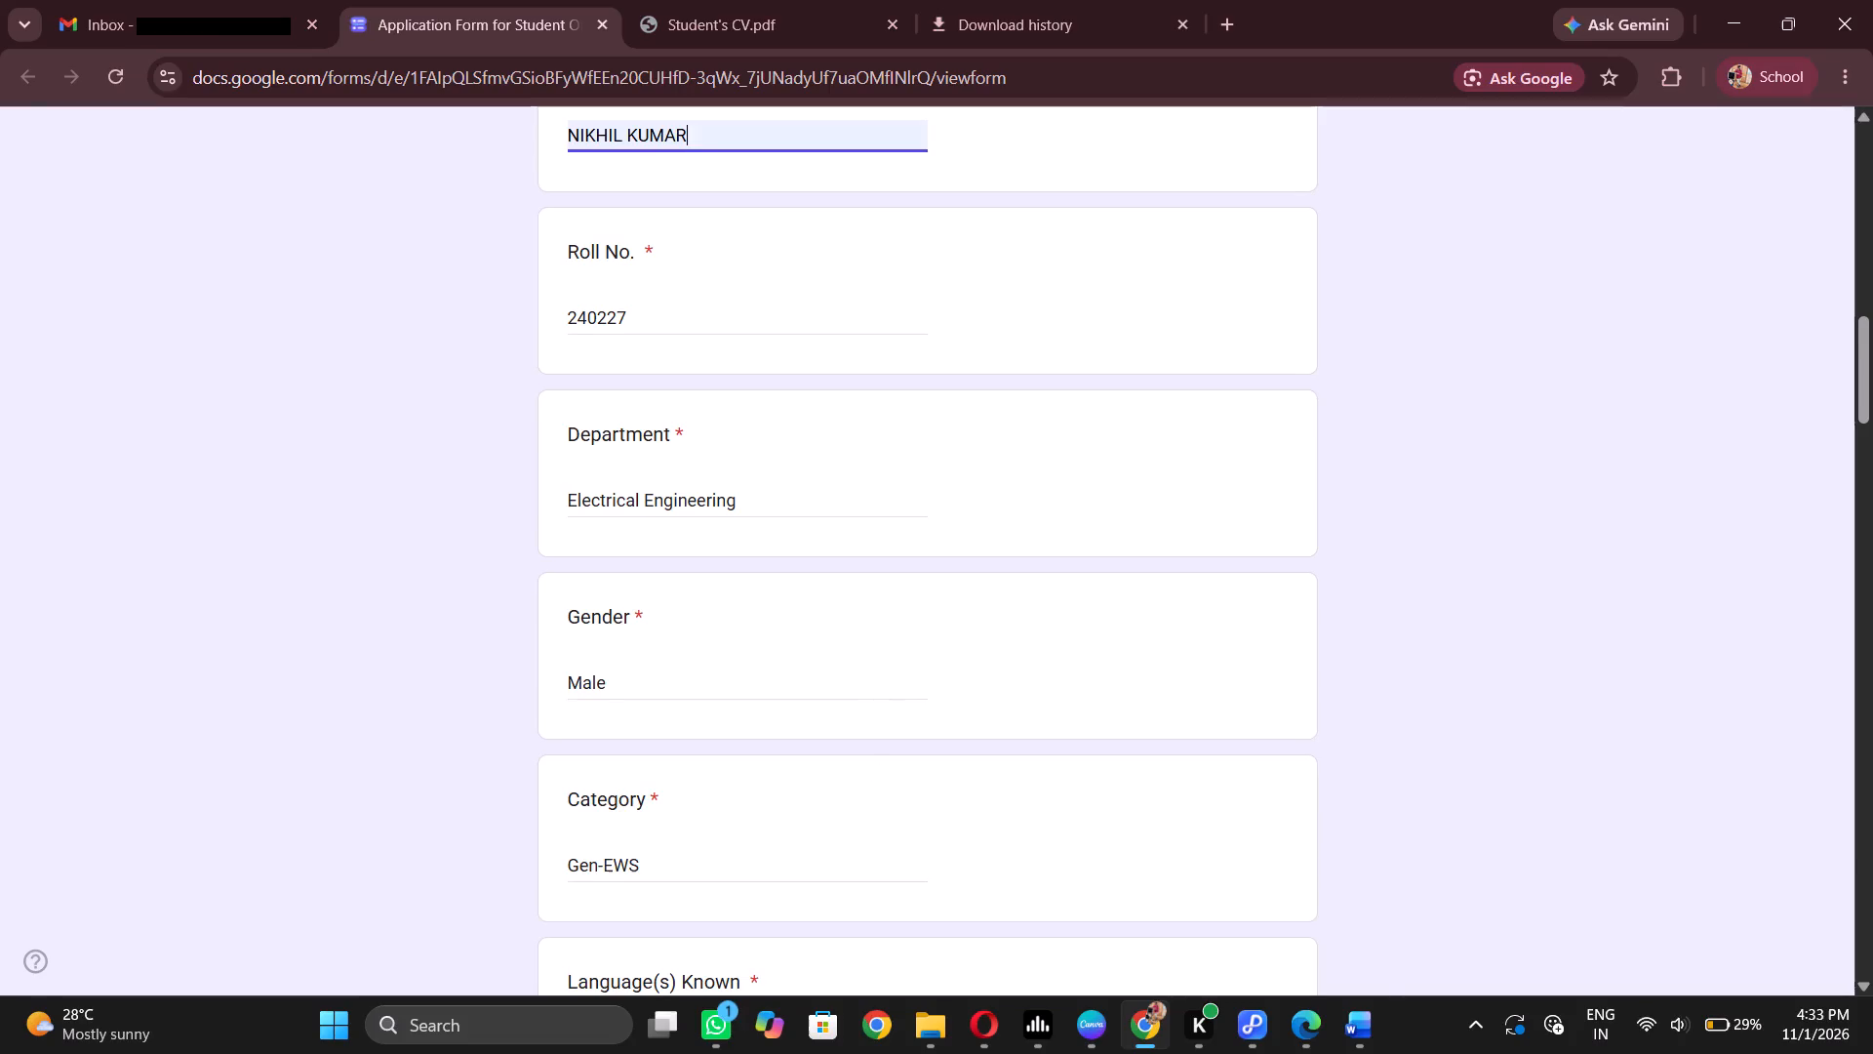
{"action": "scroll", "coordinate": [873, 695], "scroll_direction": "down", "scroll_amount": 1}
{"action": "left_click", "coordinate": [598, 751]}
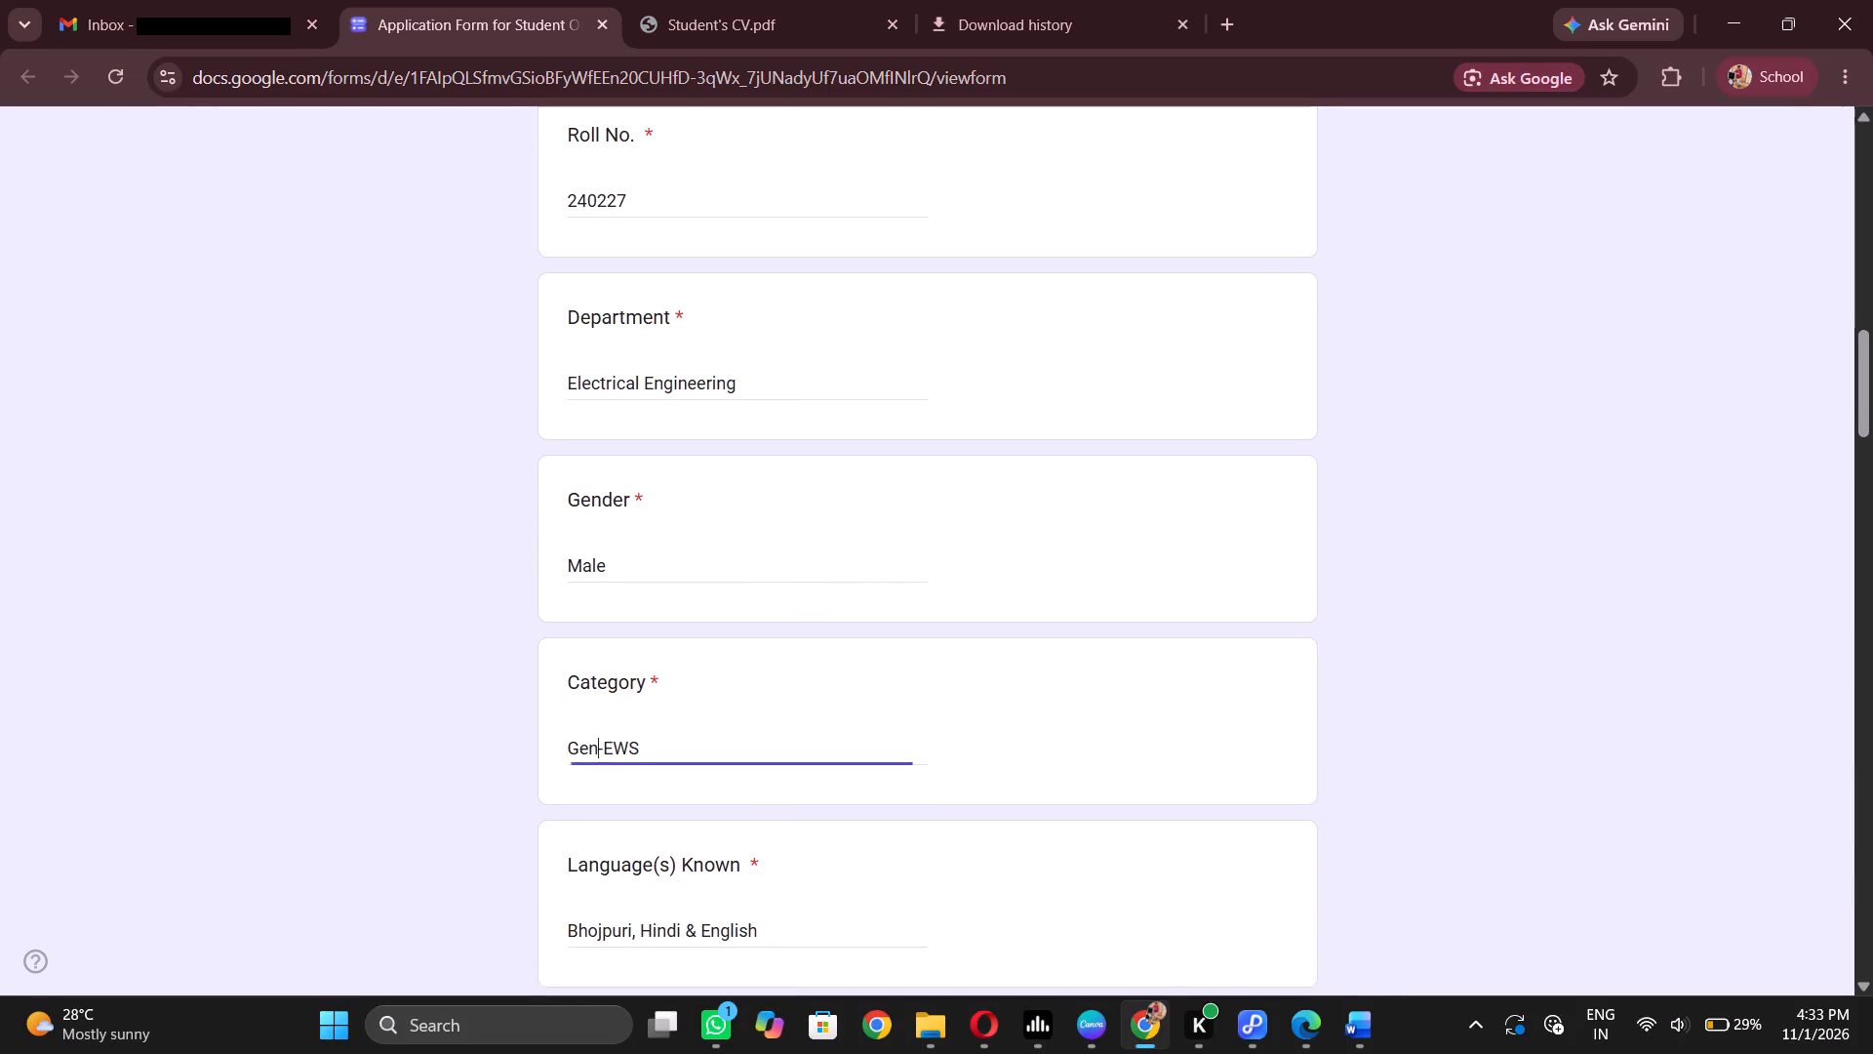
{"action": "key", "text": "BackSpace"}
{"action": "key", "text": "BackSpace"}
{"action": "type", "text": "EN"}
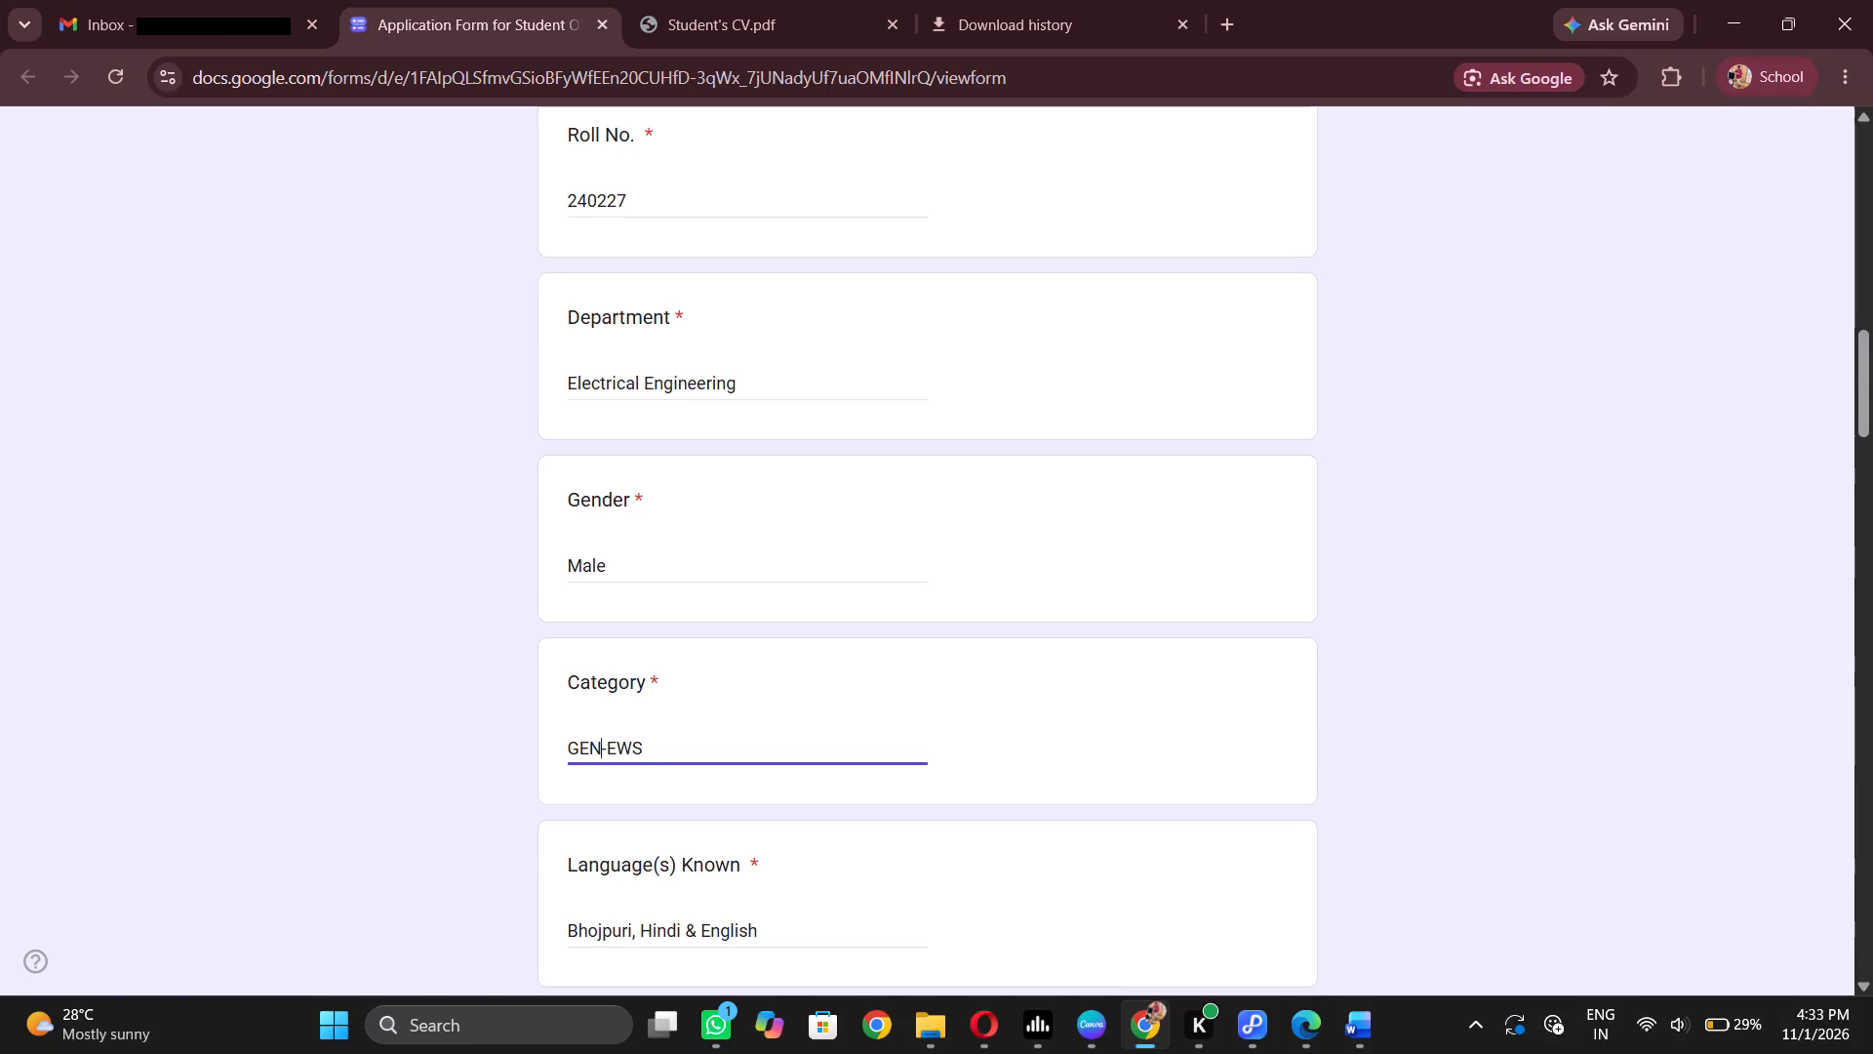
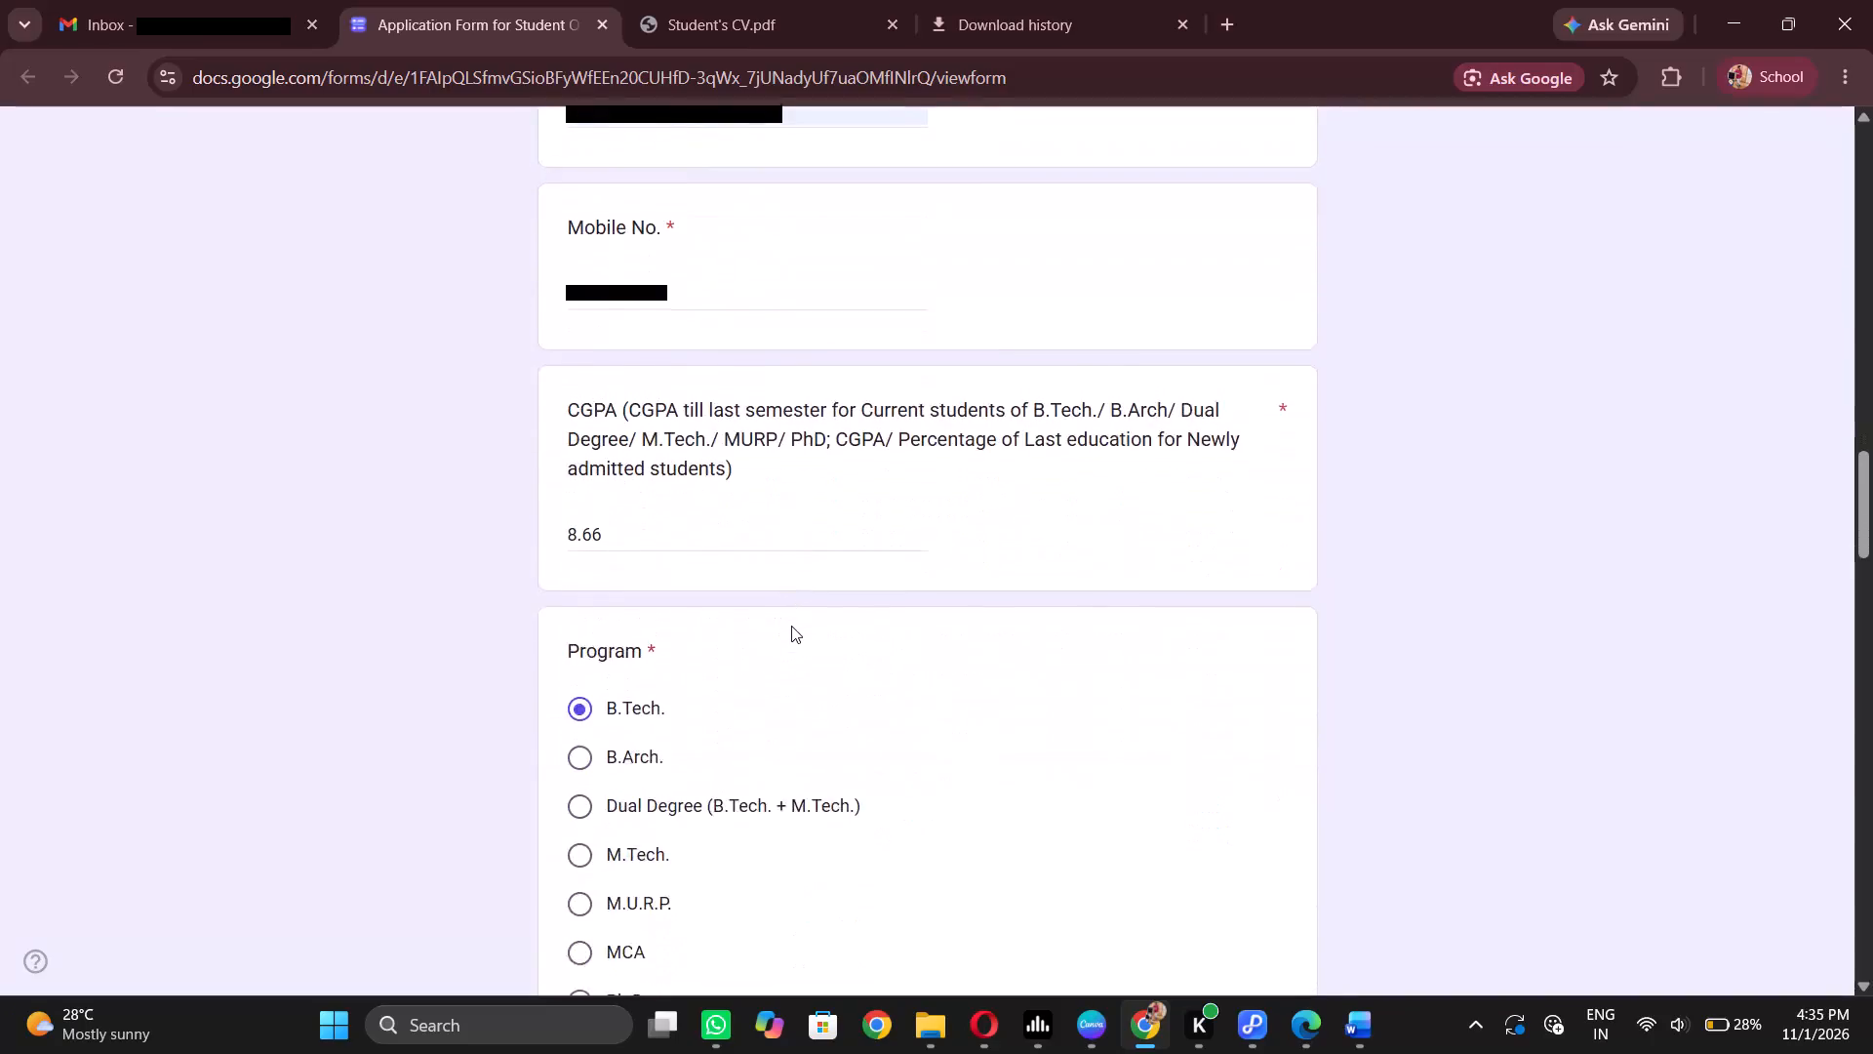
Deselect NSS under the Cultural Club (Any Two) question in the application form.
{"action": "scroll", "coordinate": [791, 626], "scroll_direction": "down", "scroll_amount": 1}
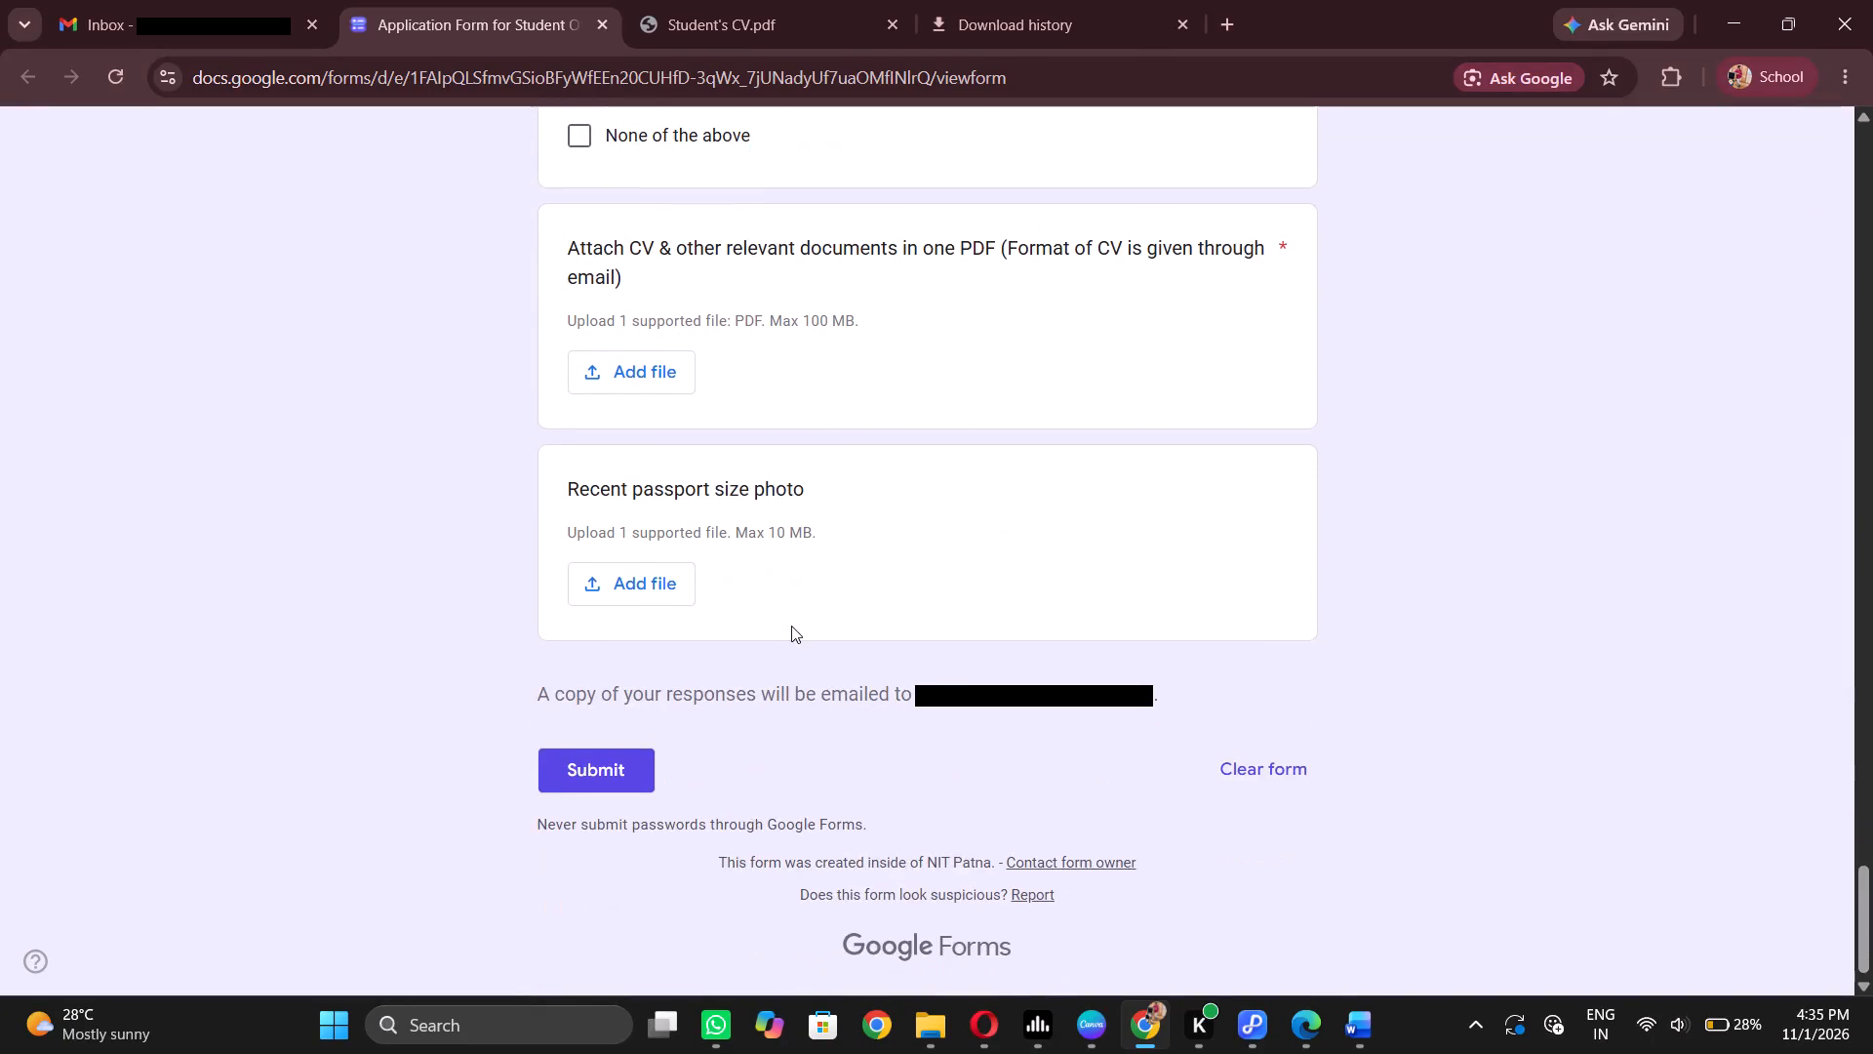
{"action": "scroll", "coordinate": [791, 626], "scroll_direction": "down", "scroll_amount": 1}
{"action": "scroll", "coordinate": [791, 626], "scroll_direction": "up", "scroll_amount": 4}
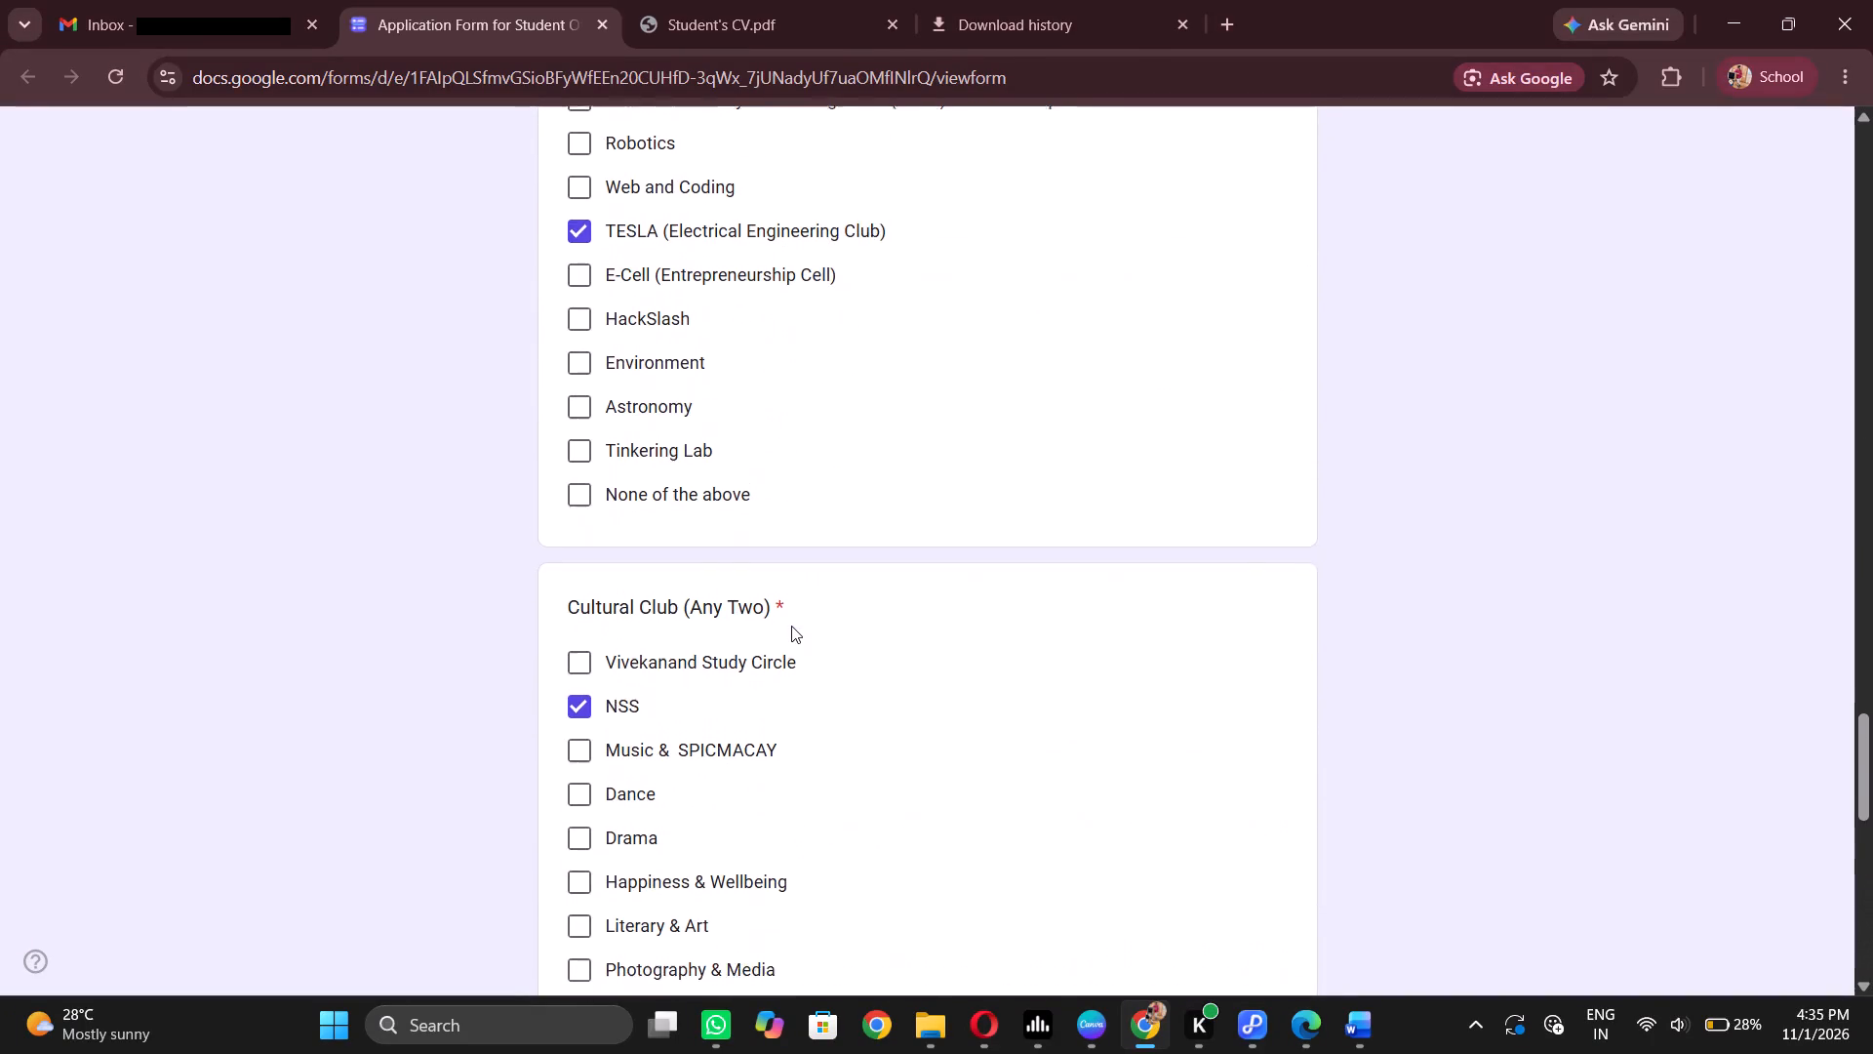
{"action": "left_click", "coordinate": [611, 717]}
{"action": "left_click", "coordinate": [347, 662]}
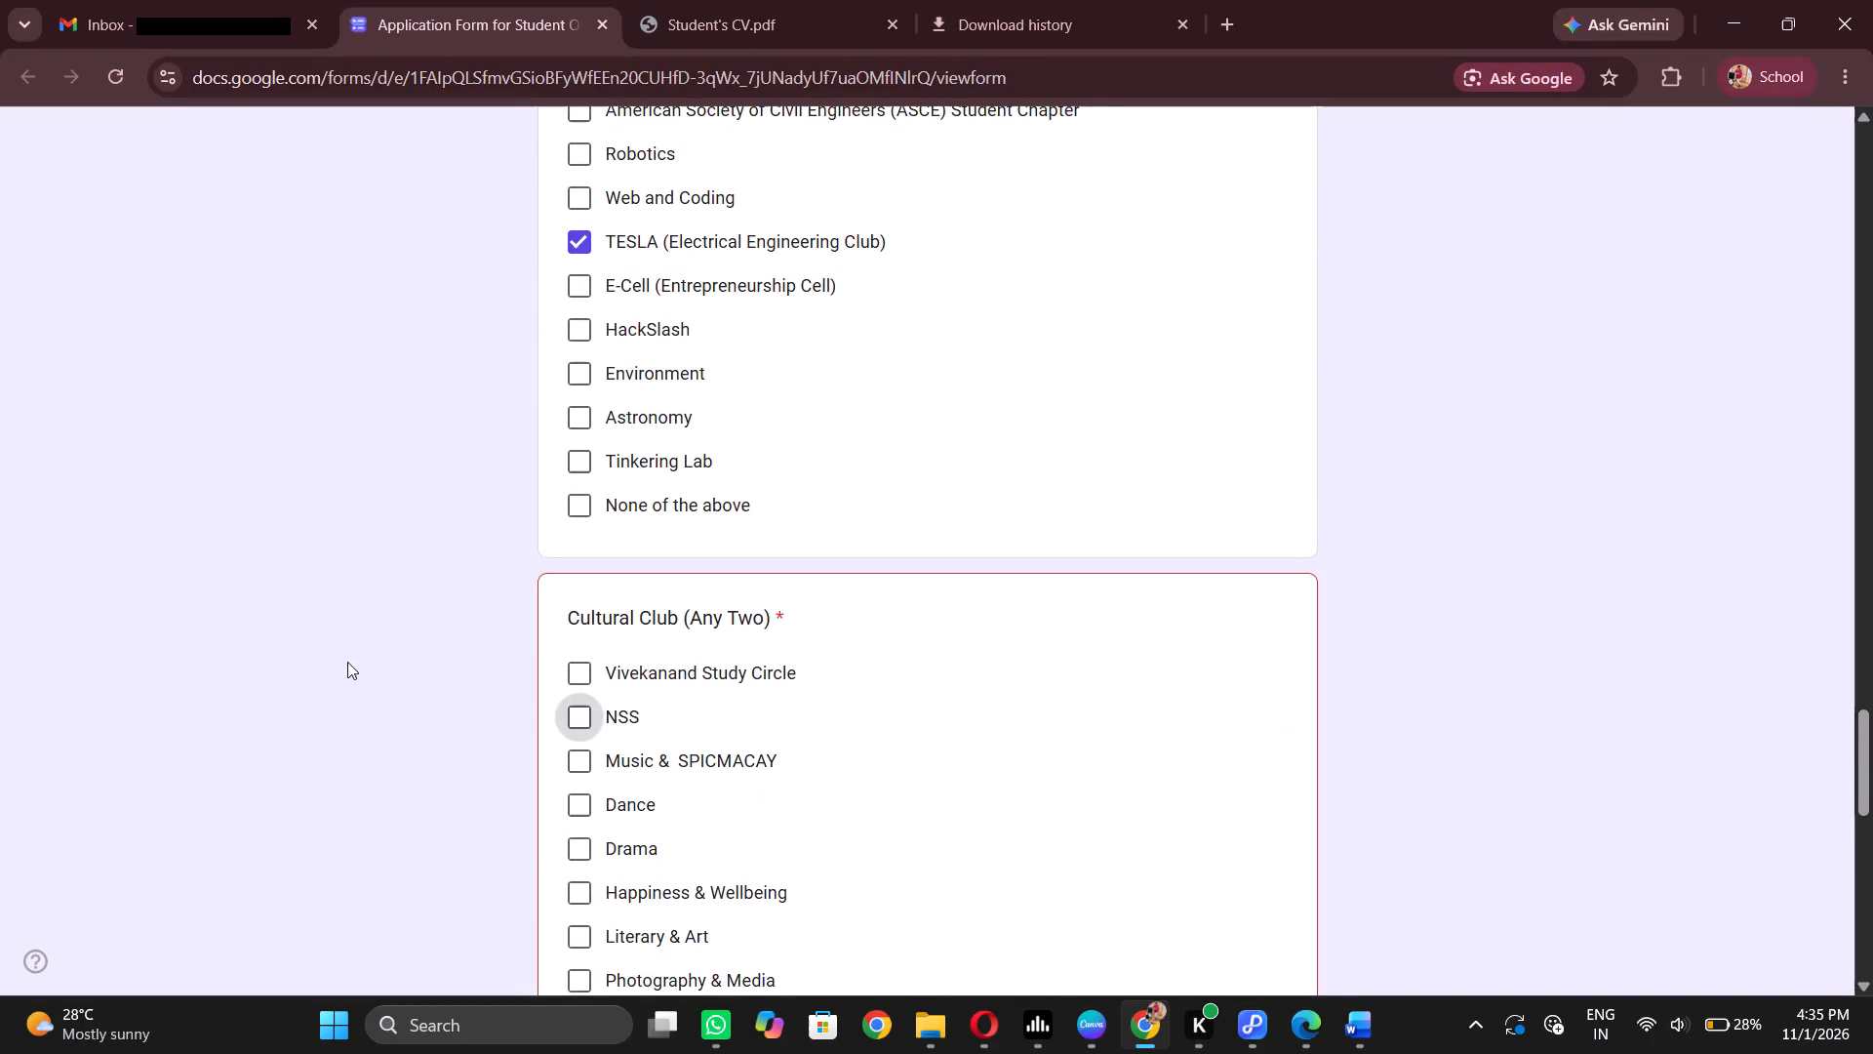
Review the Year, Technical Club and Cultural Club answers in the application form.
{"action": "scroll", "coordinate": [347, 662], "scroll_direction": "down", "scroll_amount": 4}
{"action": "scroll", "coordinate": [347, 662], "scroll_direction": "up", "scroll_amount": 4}
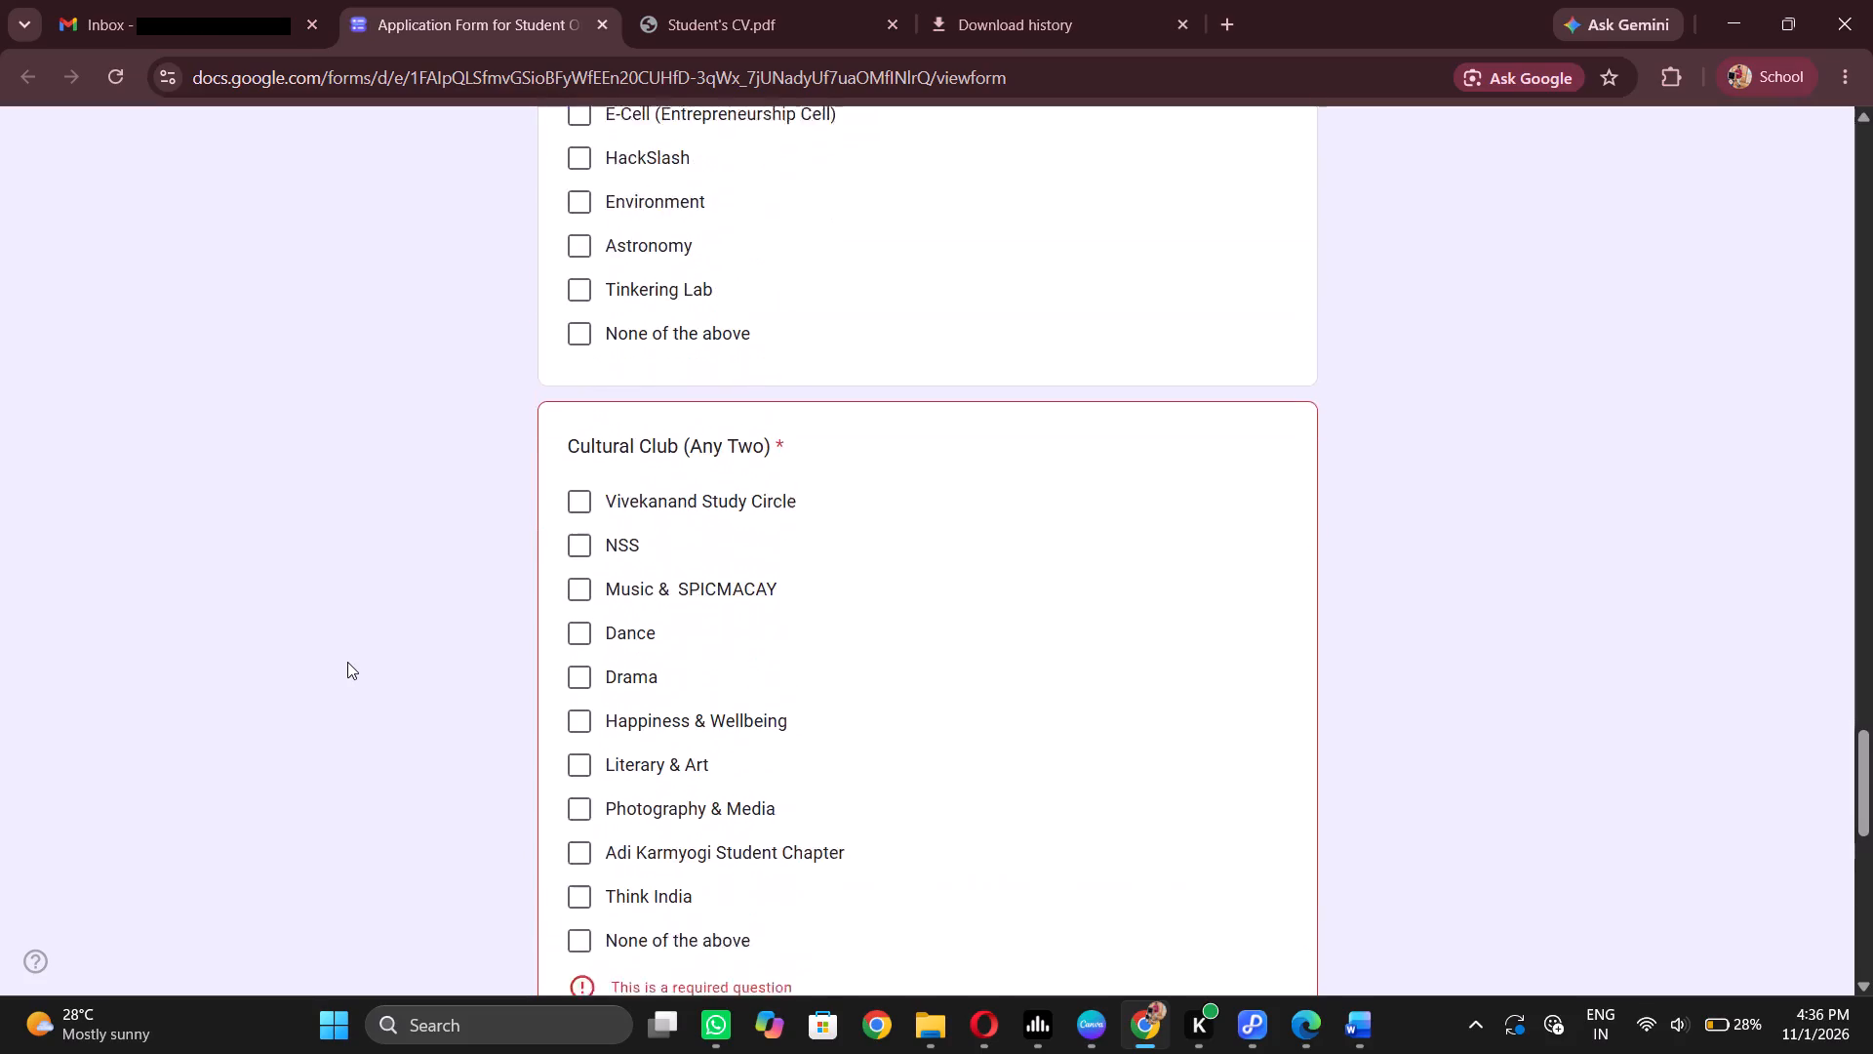
{"action": "scroll", "coordinate": [347, 662], "scroll_direction": "up", "scroll_amount": 2}
{"action": "scroll", "coordinate": [347, 662], "scroll_direction": "right", "scroll_amount": 1}
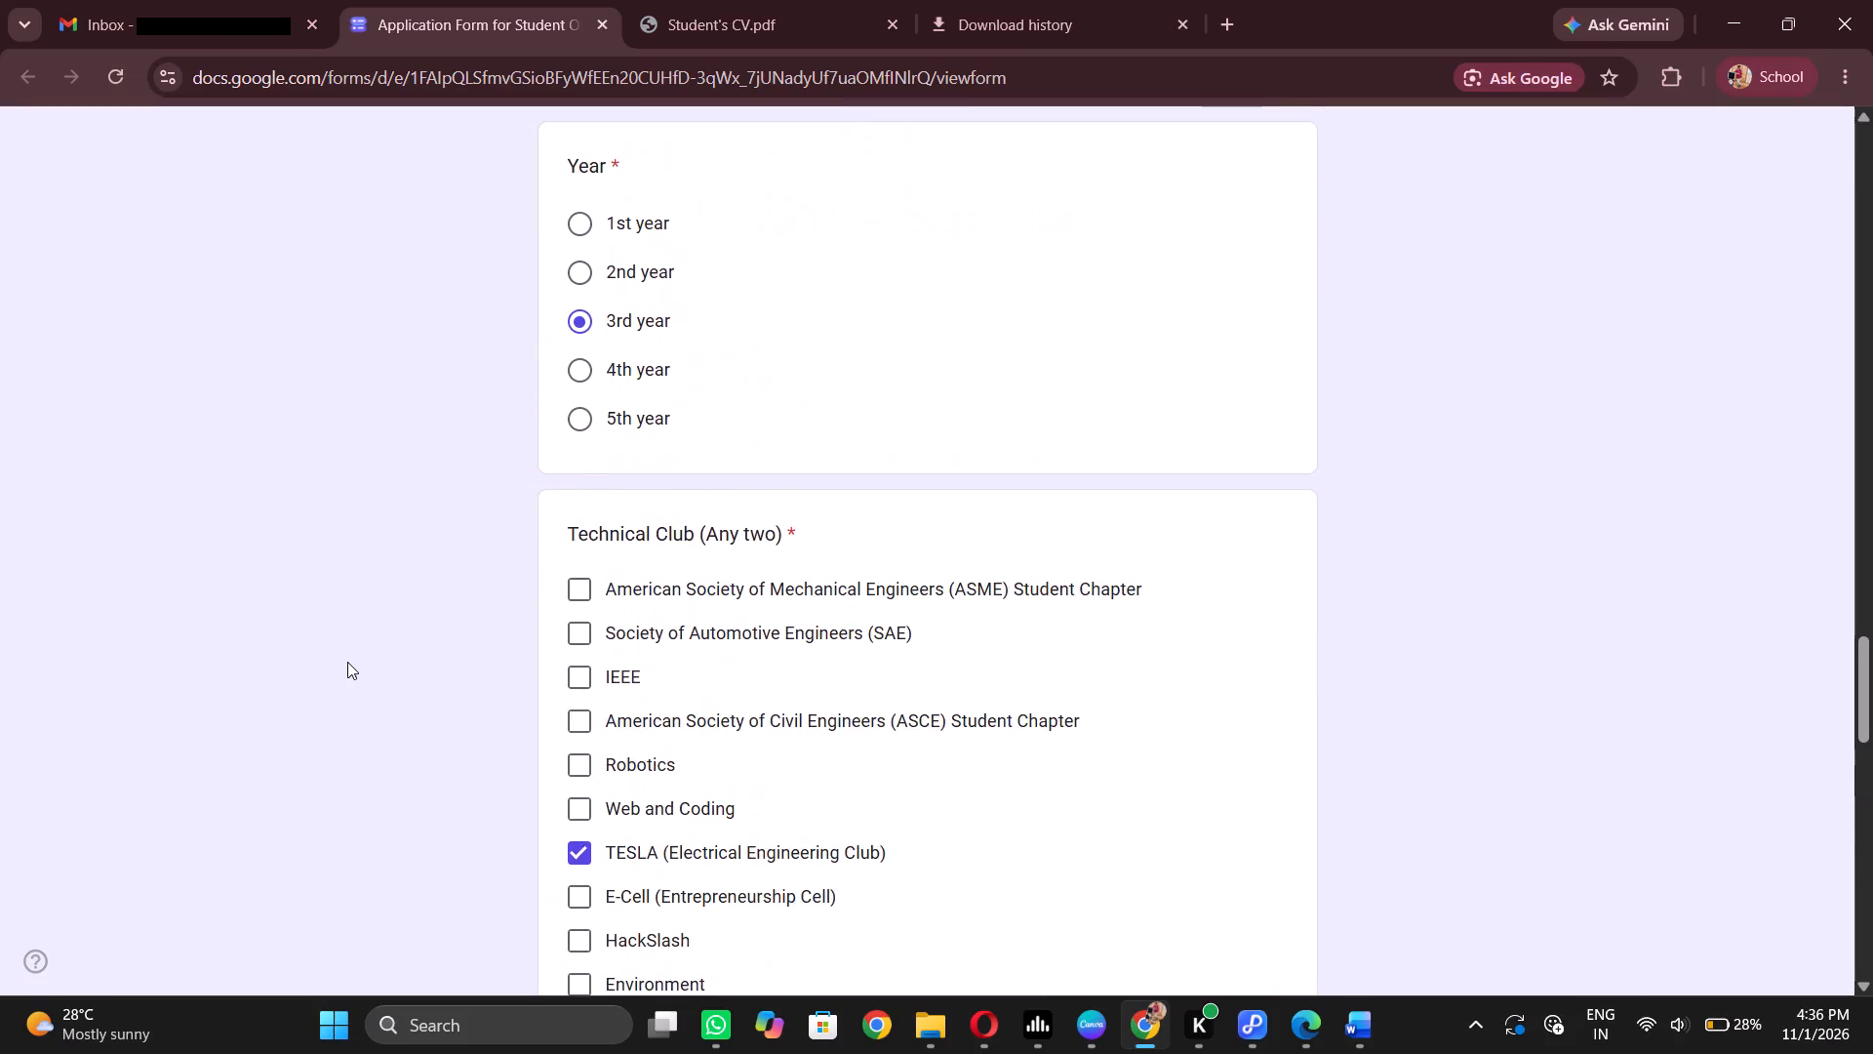
{"action": "scroll", "coordinate": [347, 662], "scroll_direction": "down", "scroll_amount": 1}
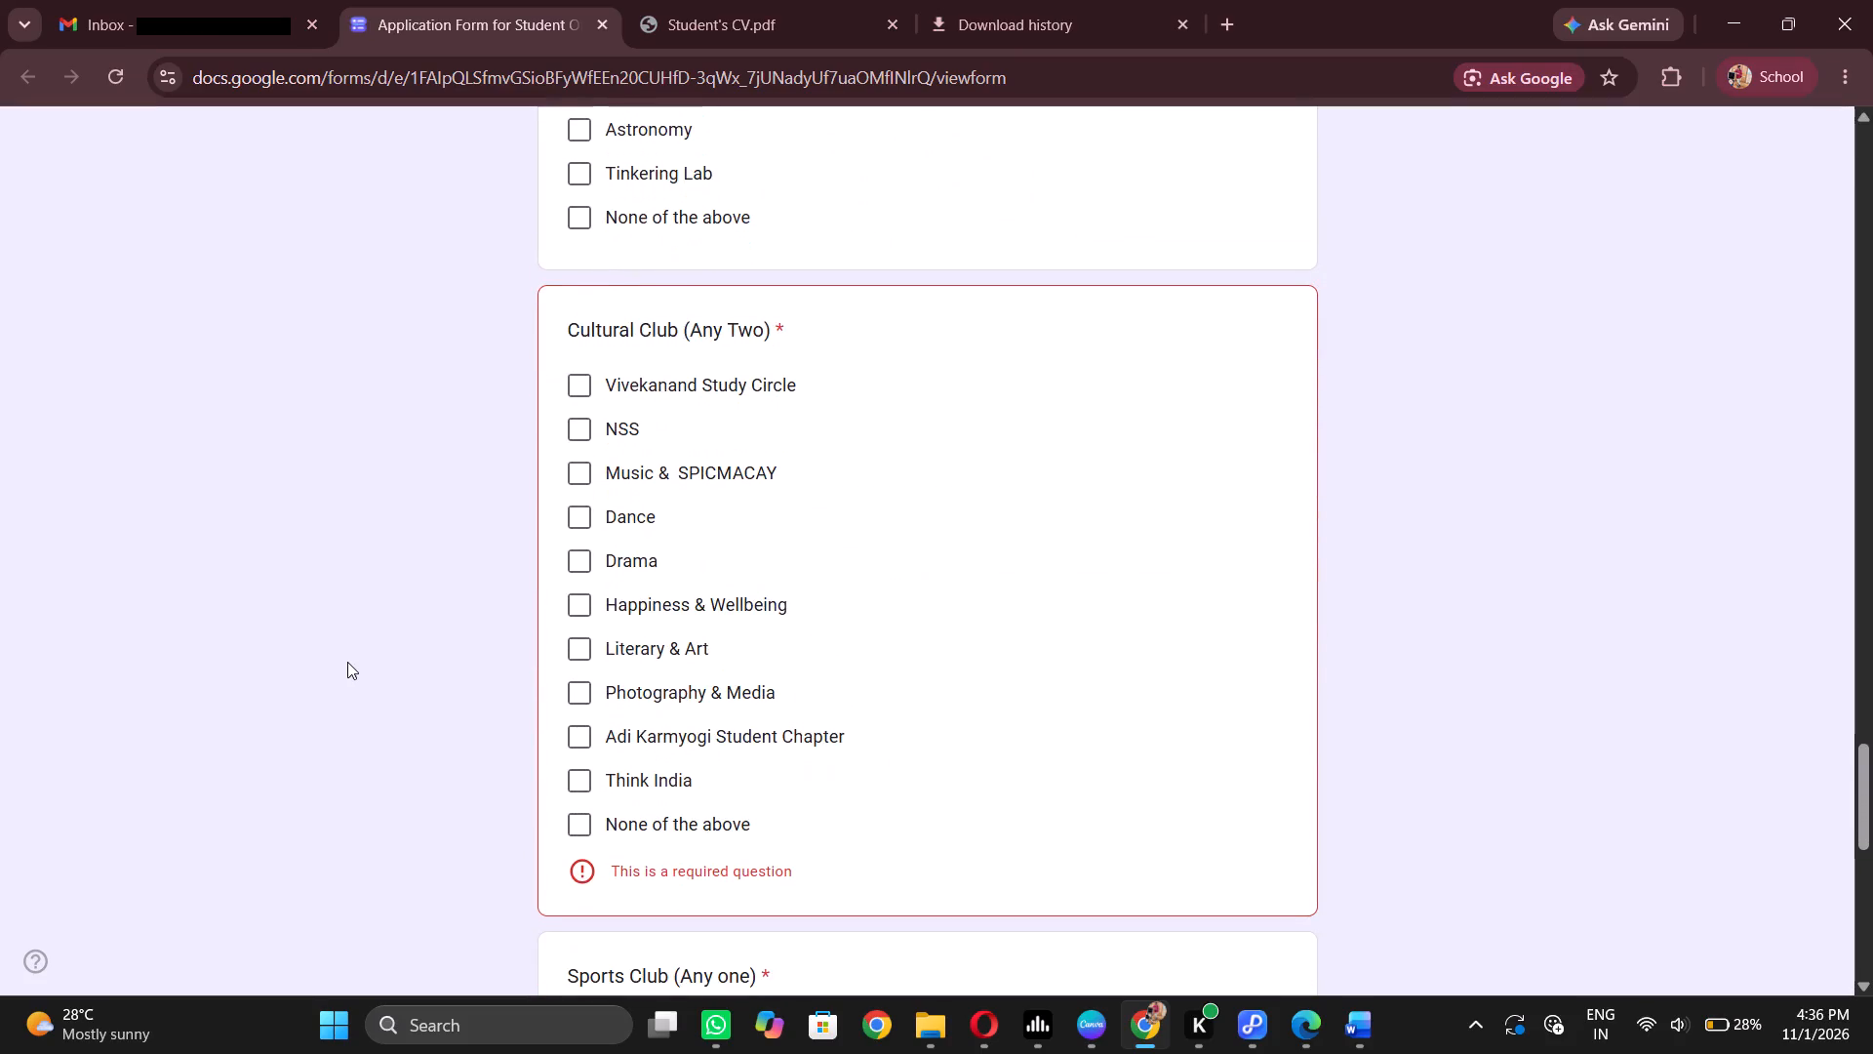
{"action": "scroll", "coordinate": [347, 662], "scroll_direction": "down", "scroll_amount": 1}
{"action": "key", "text": "shift+Insert"}
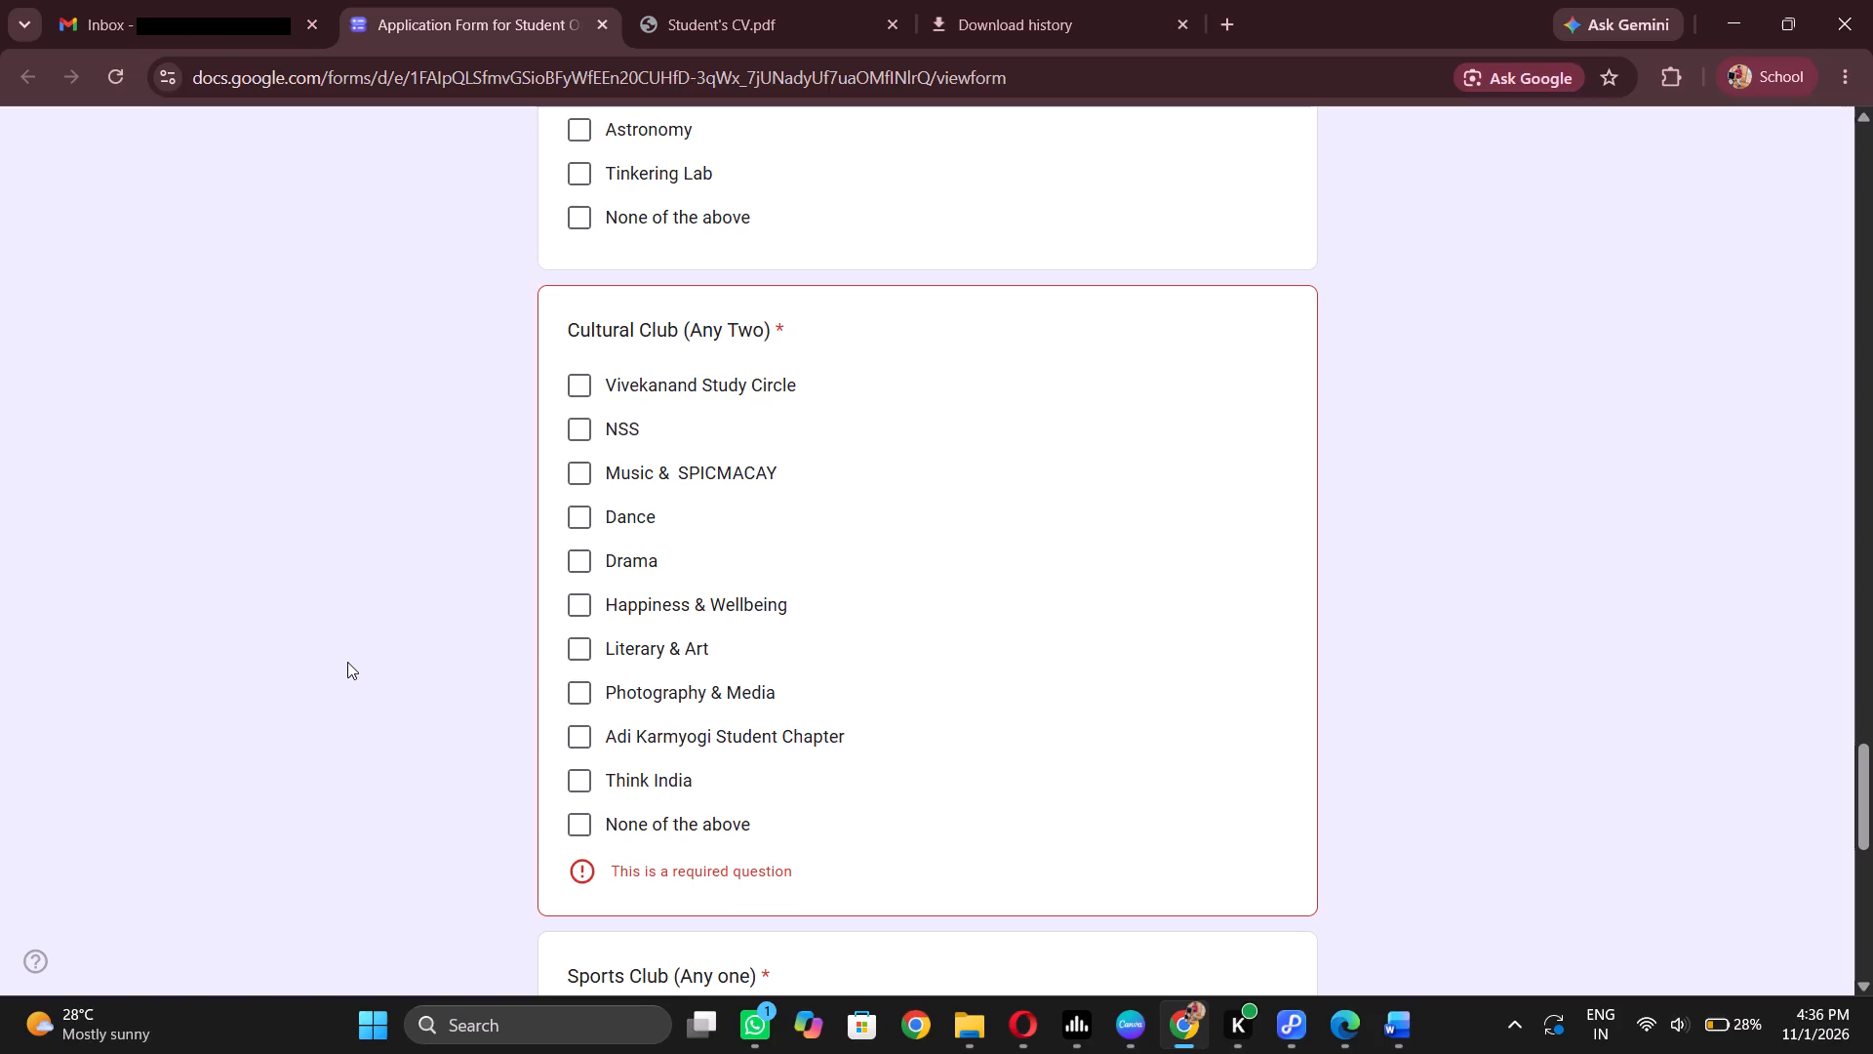
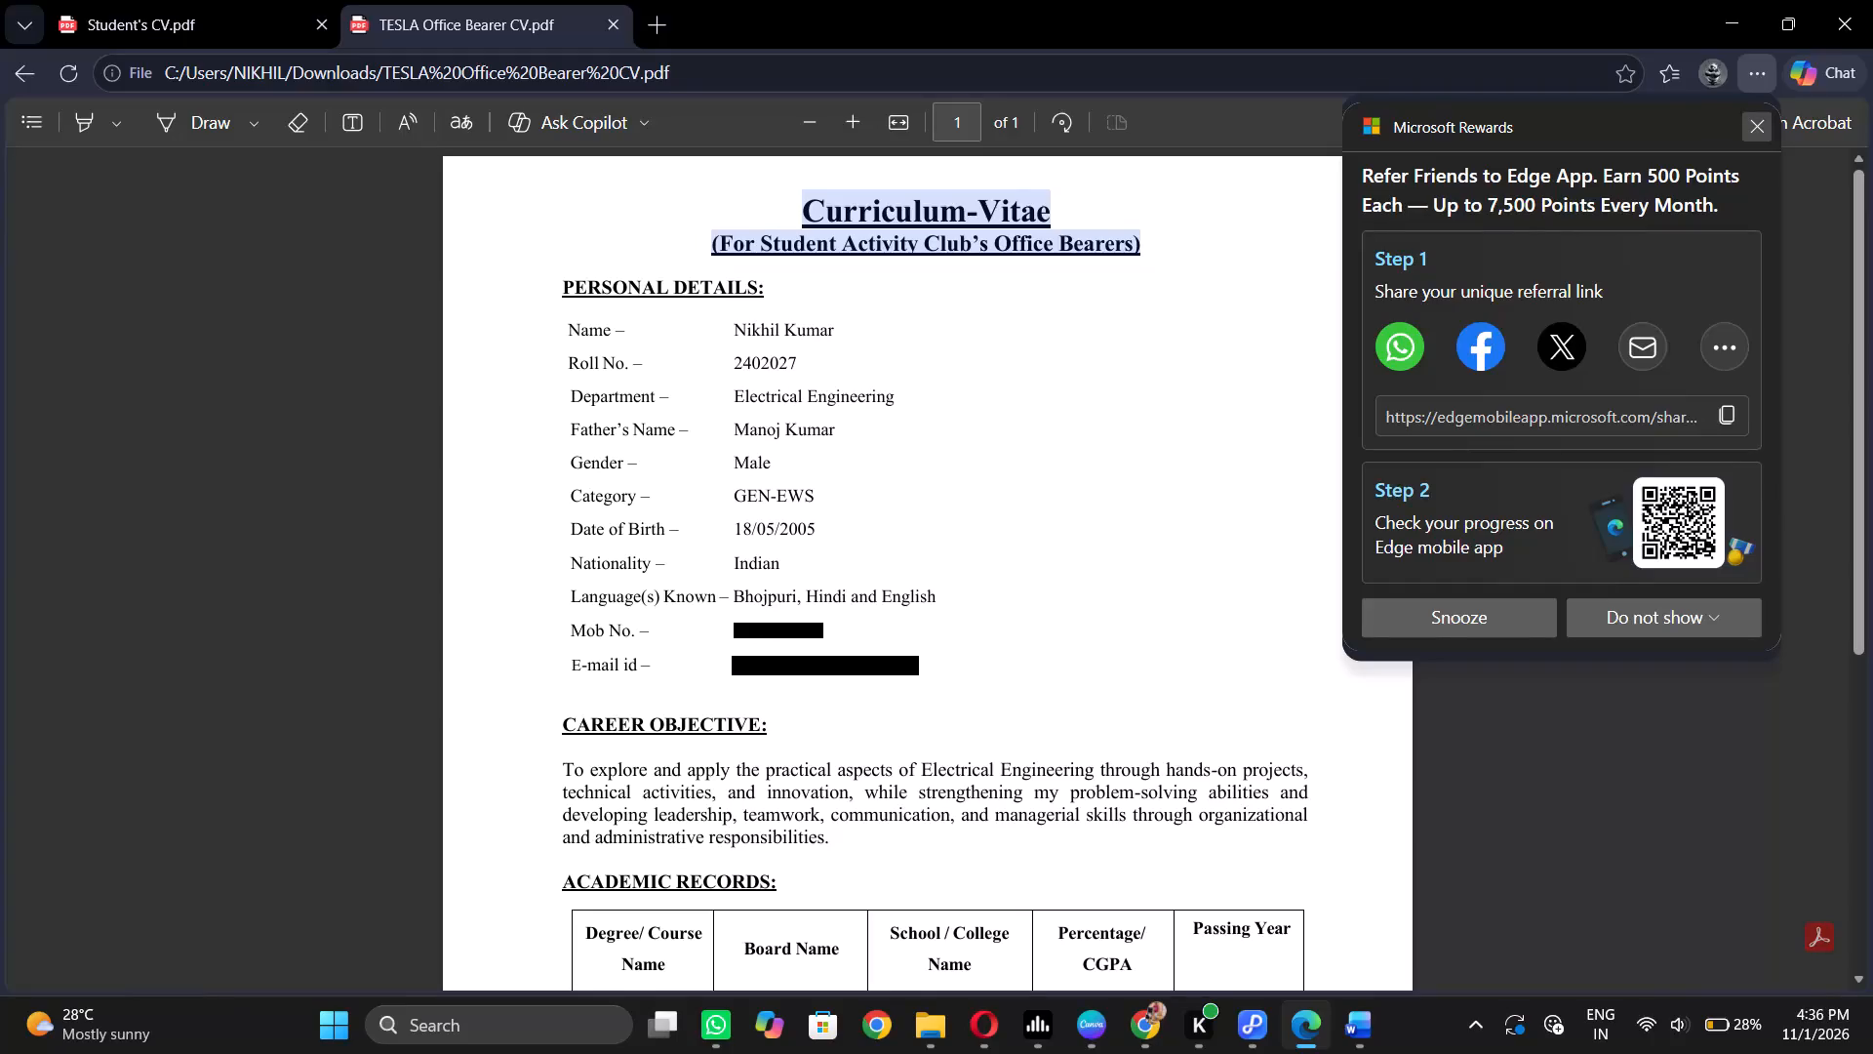
Review the TESLA Office Bearer CV PDF from the personal details through the declaration, and dismiss the Microsoft Rewards pop-up.
{"action": "scroll", "coordinate": [942, 512], "scroll_direction": "down", "scroll_amount": 5}
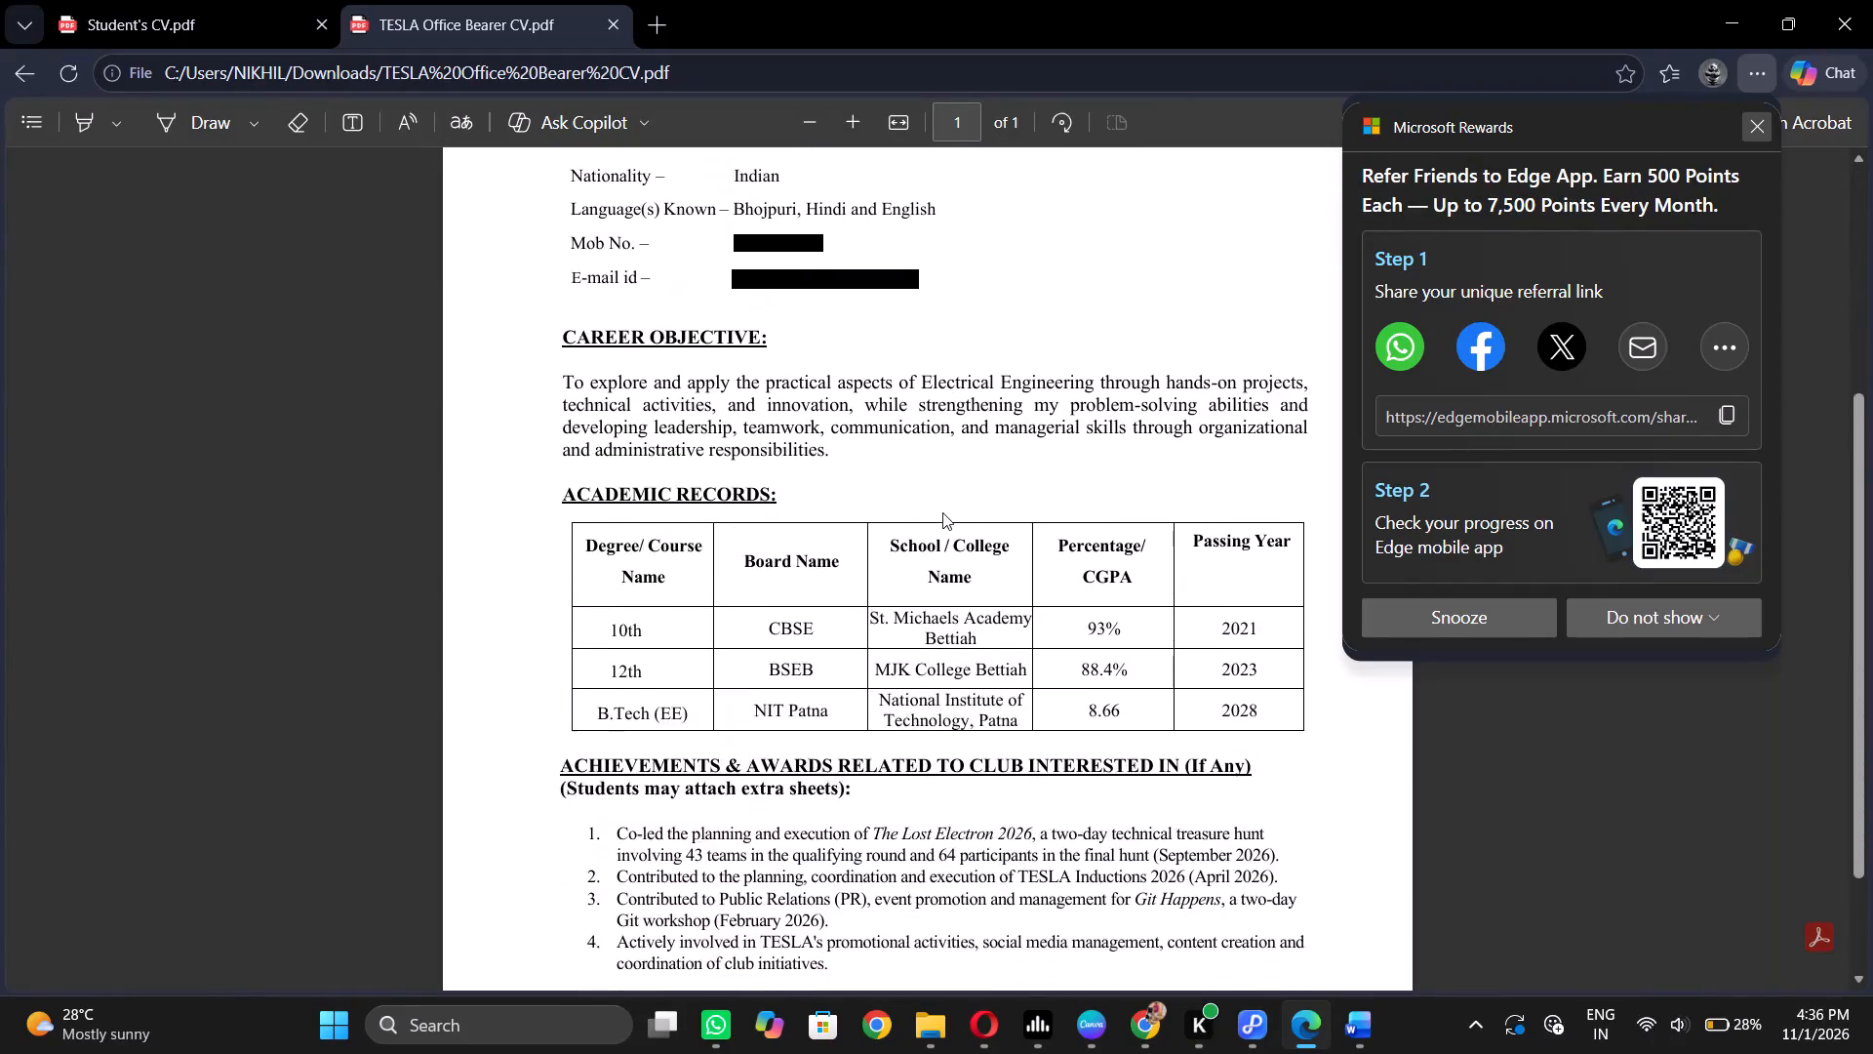
{"action": "scroll", "coordinate": [942, 512], "scroll_direction": "down", "scroll_amount": 1}
{"action": "left_click", "coordinate": [936, 675]}
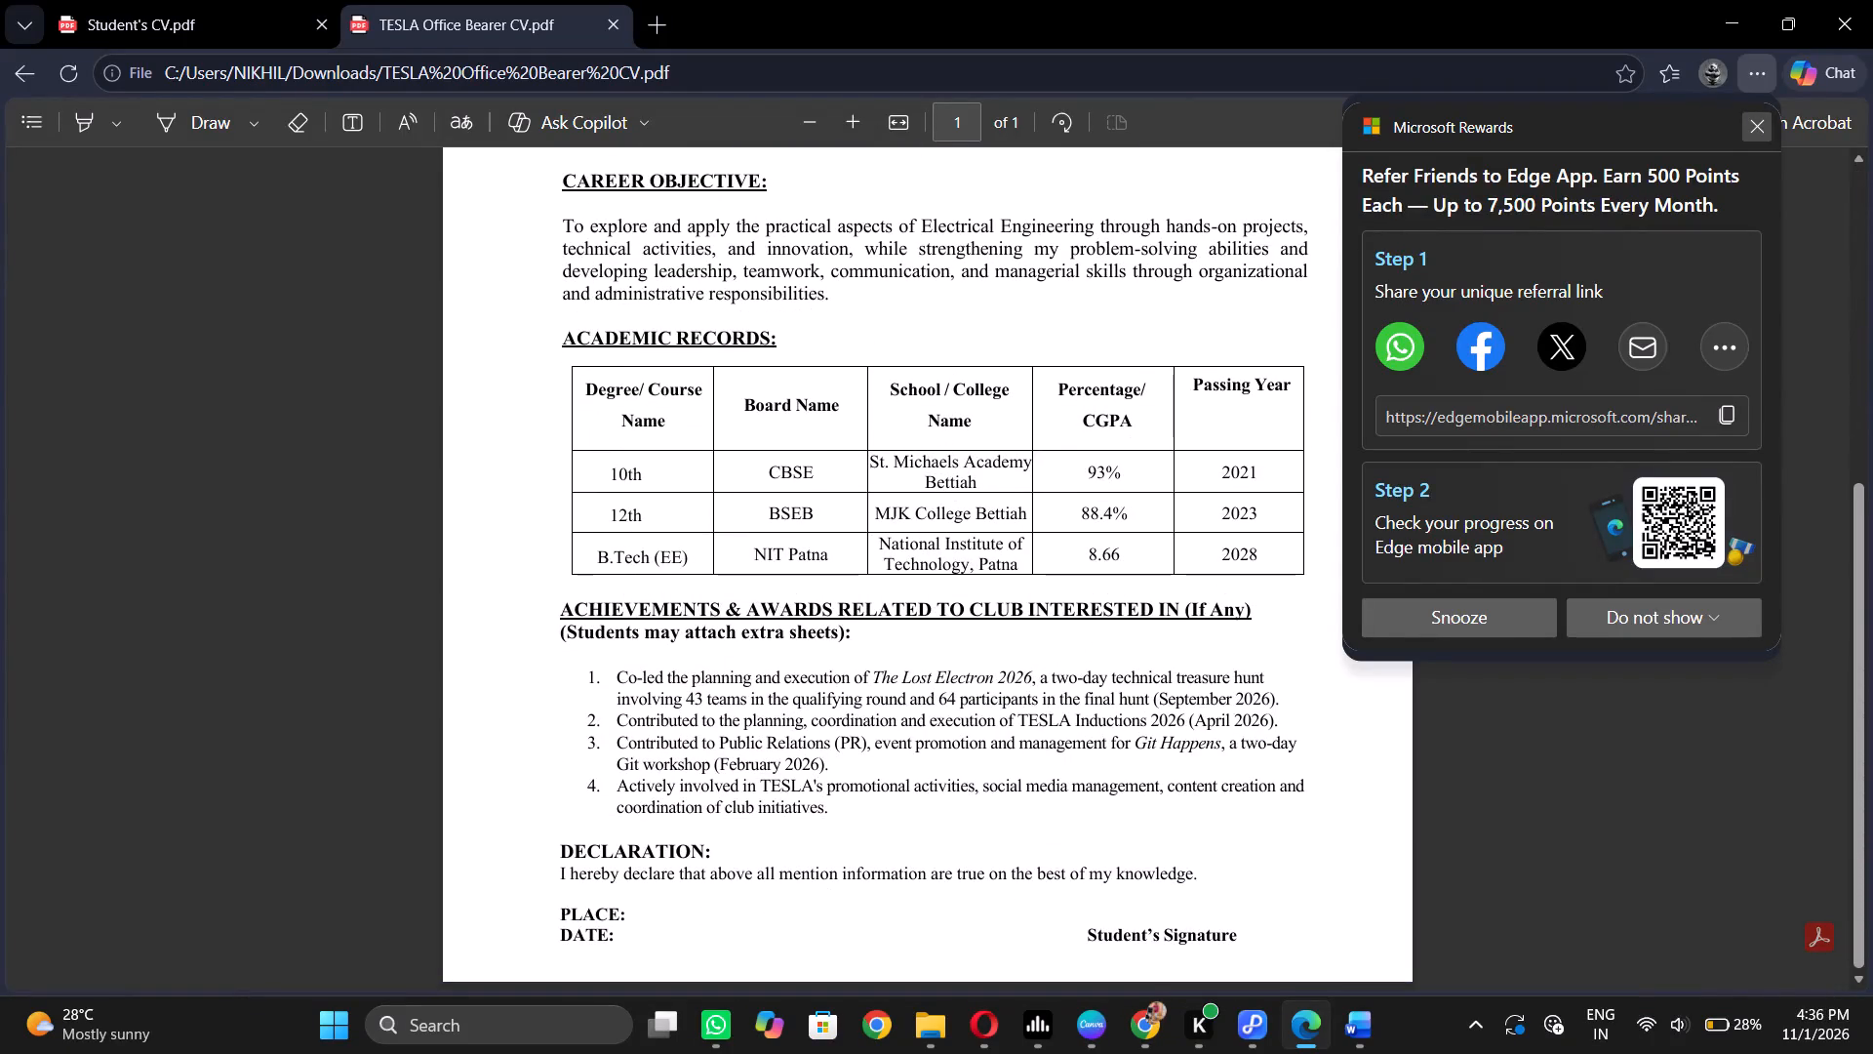
{"action": "left_click", "coordinate": [1765, 117]}
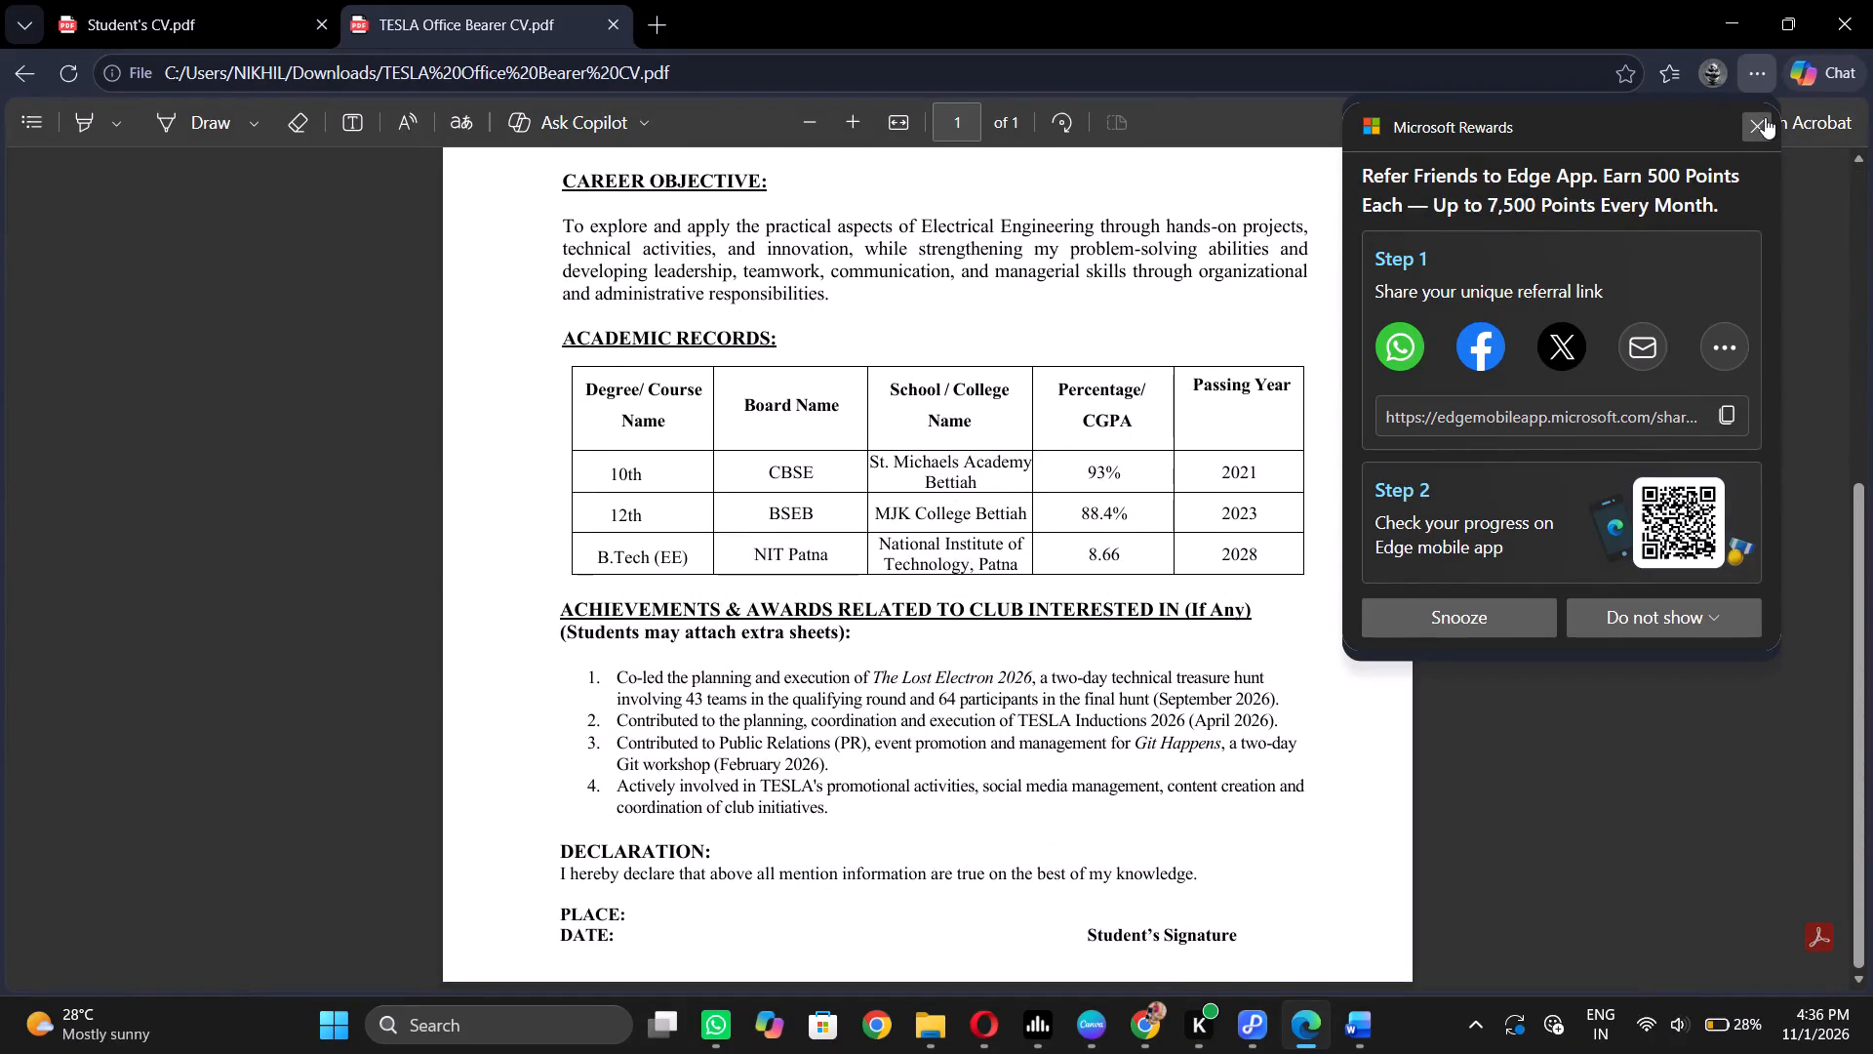